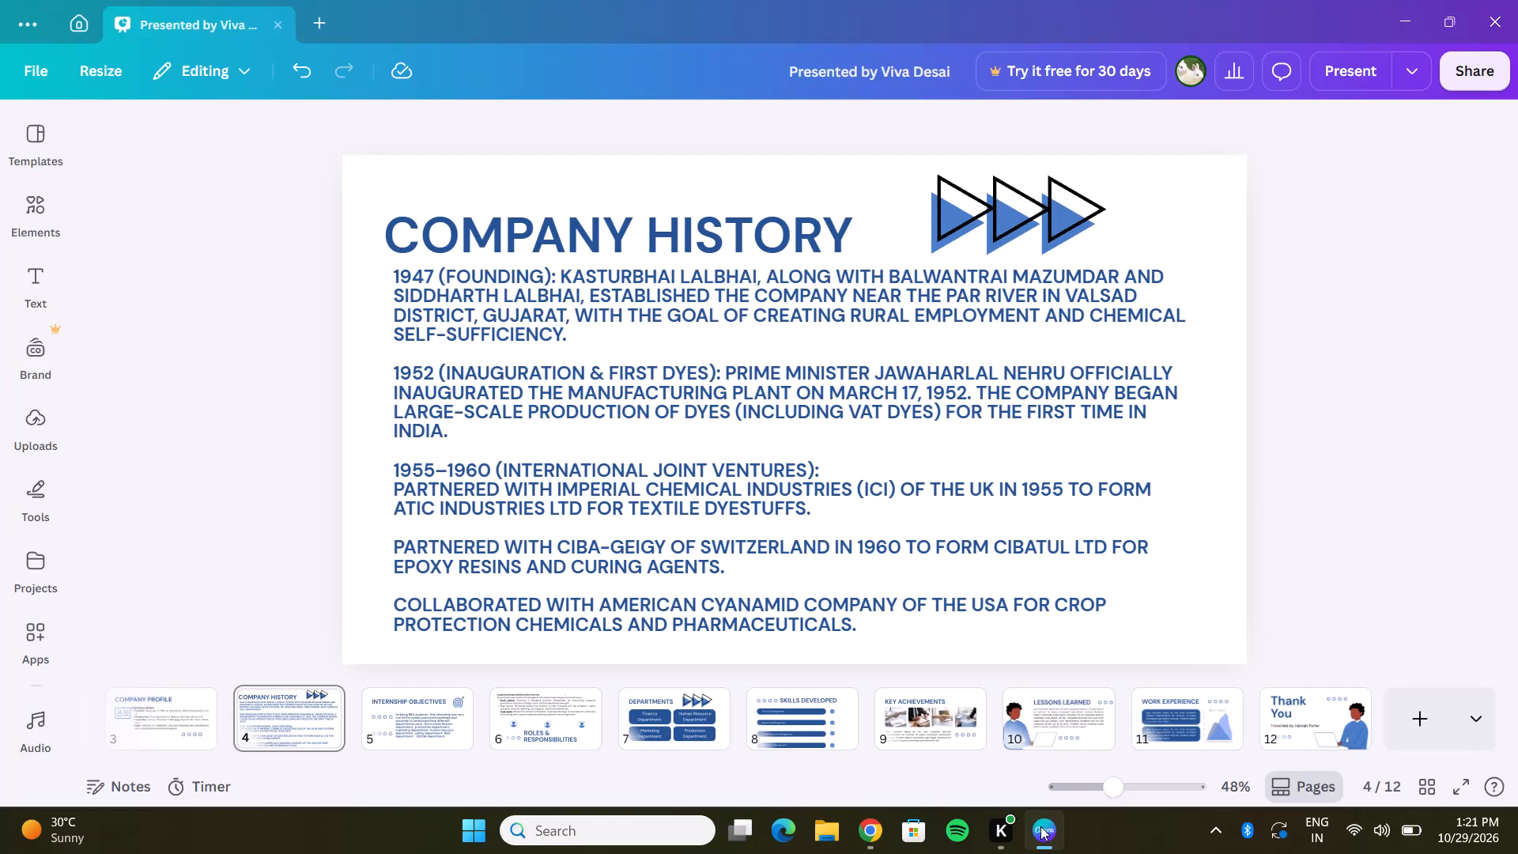
# Look through the Departments, Roles & Responsibilities and Internship Objectives slides, and return to the Company History slide.
pyautogui.click(673, 703)
pyautogui.click(527, 708)
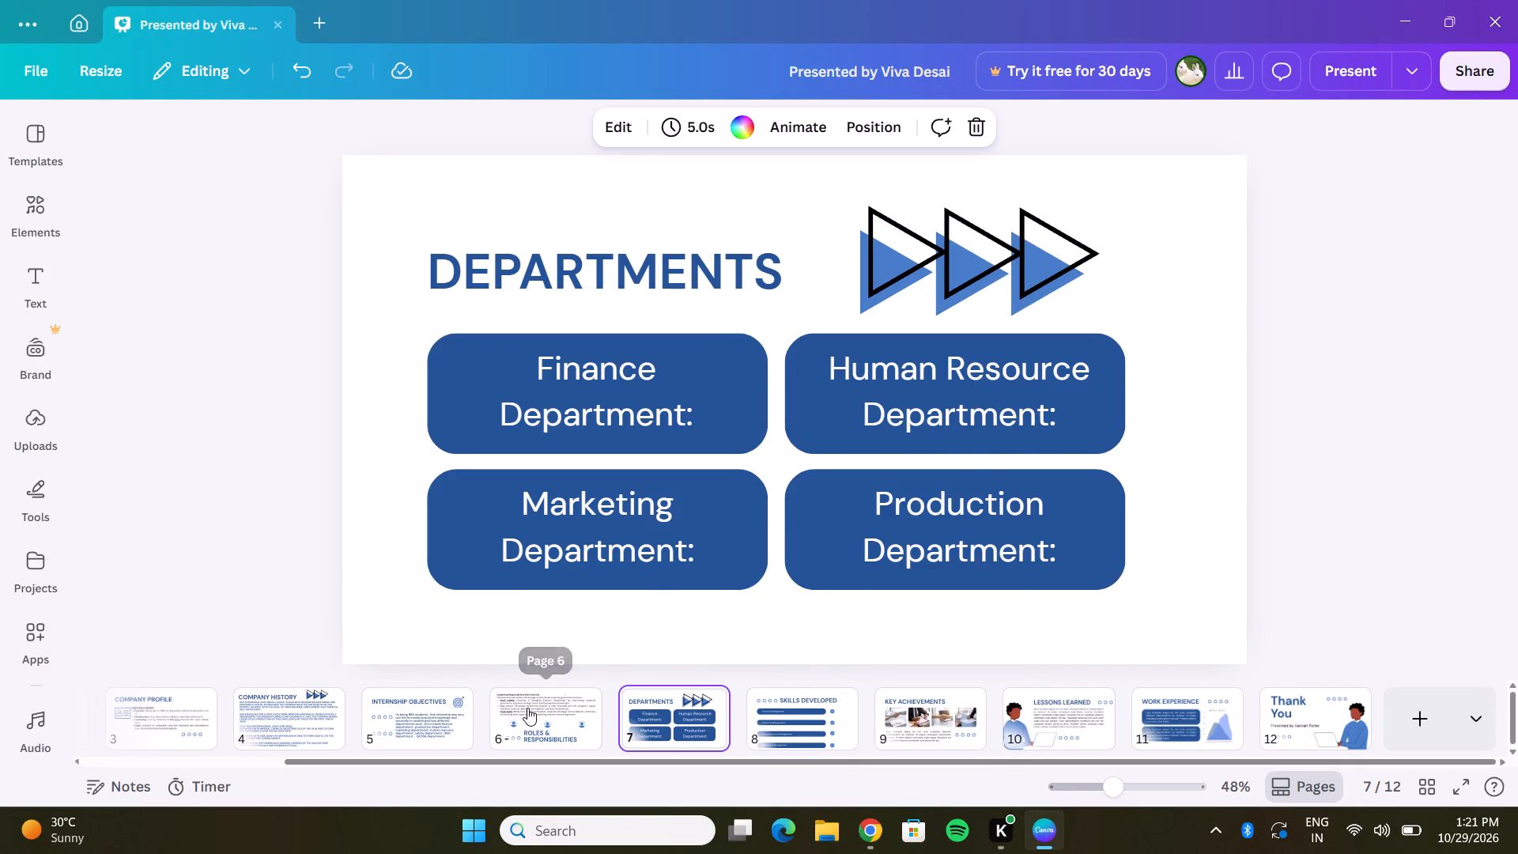
pyautogui.click(437, 713)
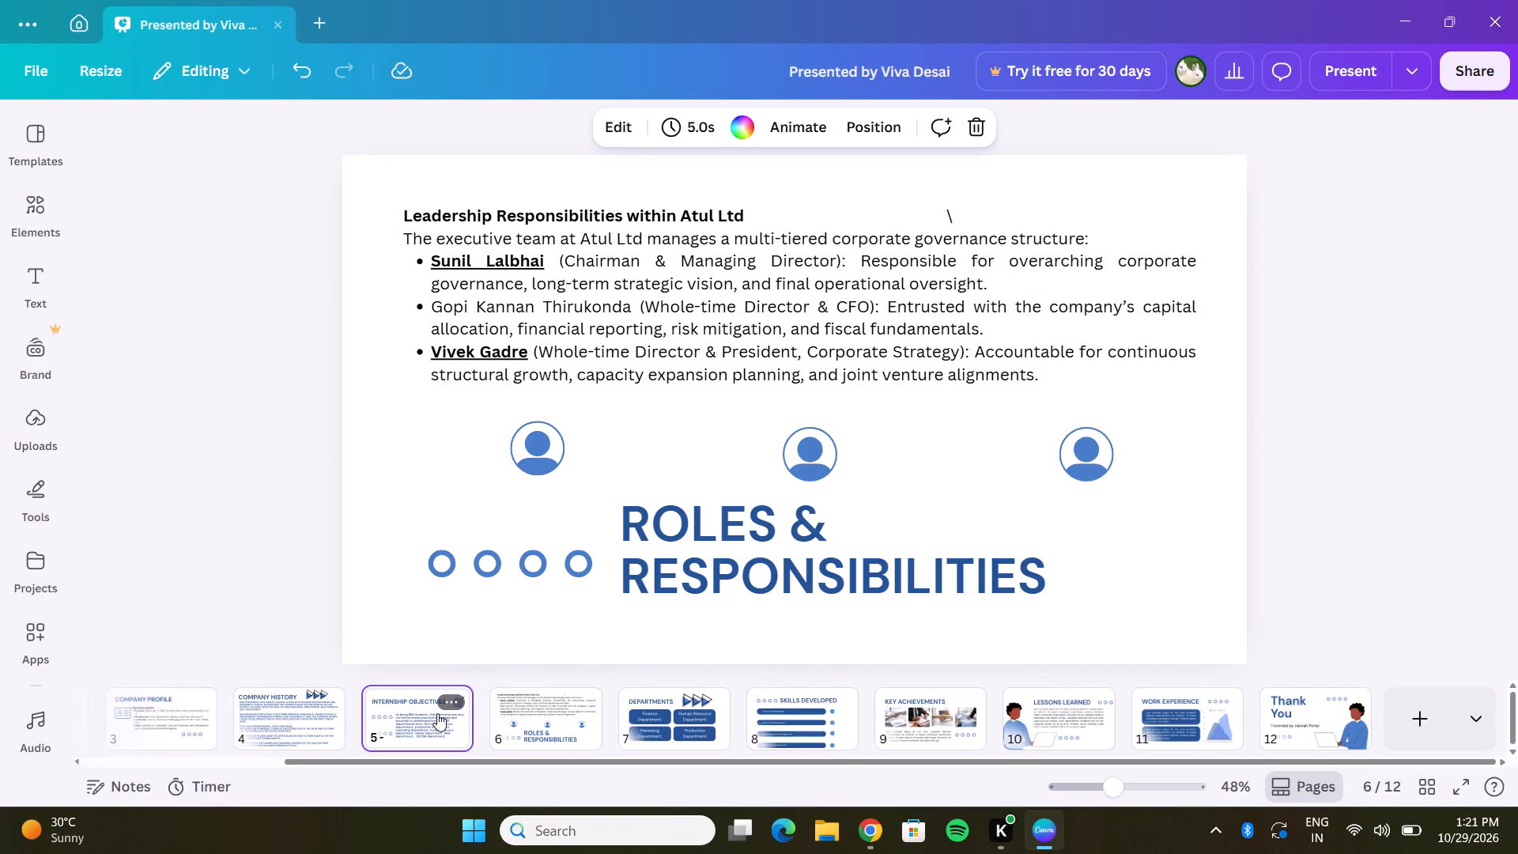
pyautogui.click(487, 712)
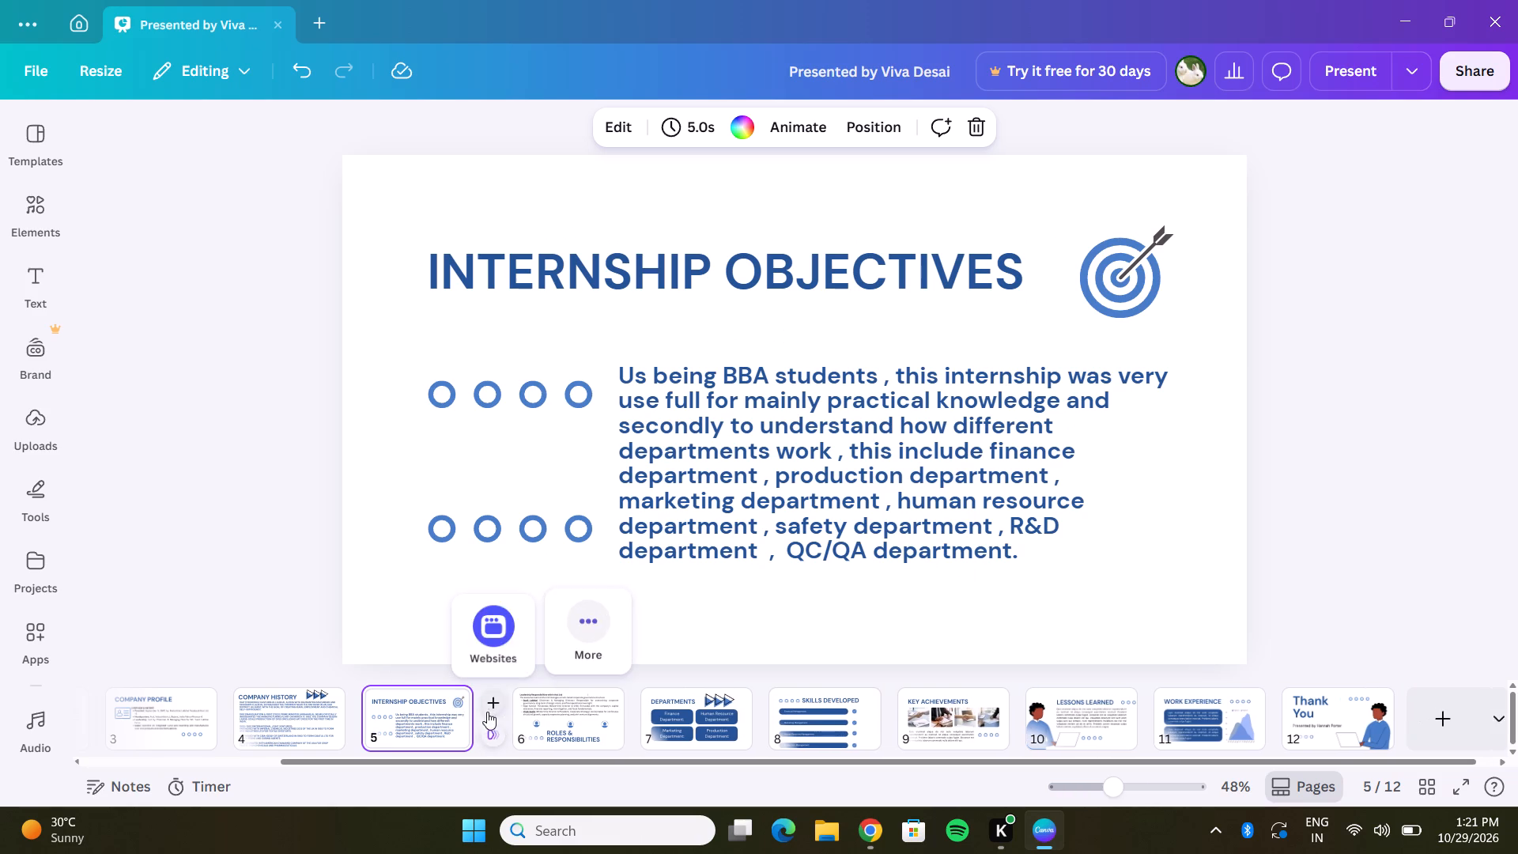
pyautogui.click(357, 734)
pyautogui.click(315, 724)
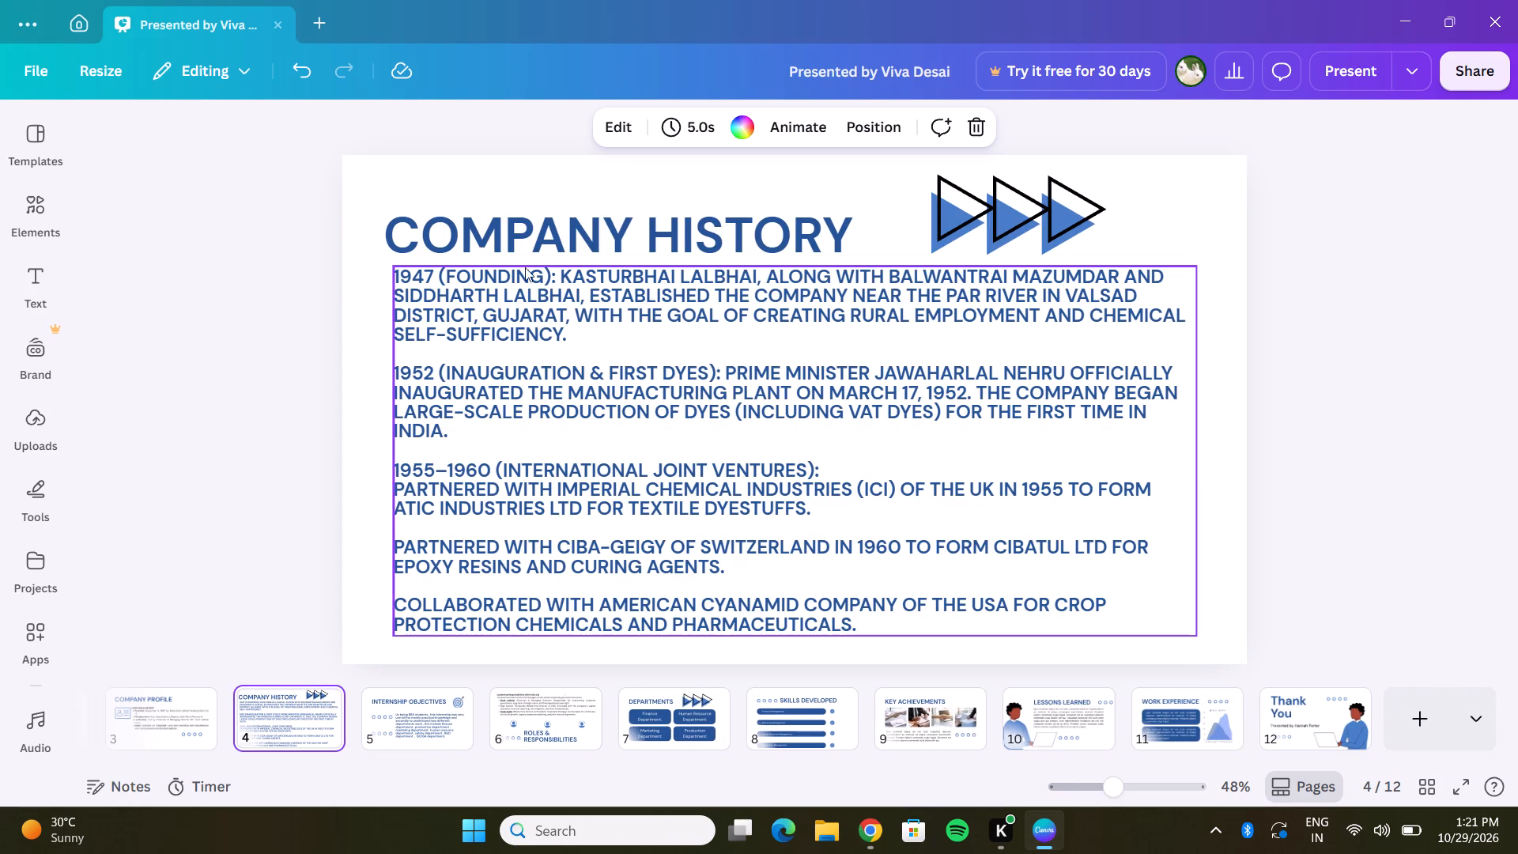
# Remove bold from the descriptions following the 1947 (Founding) and 1952 (Inauguration & First Dyes) headings, keeping the headings bold.
pyautogui.click(566, 274)
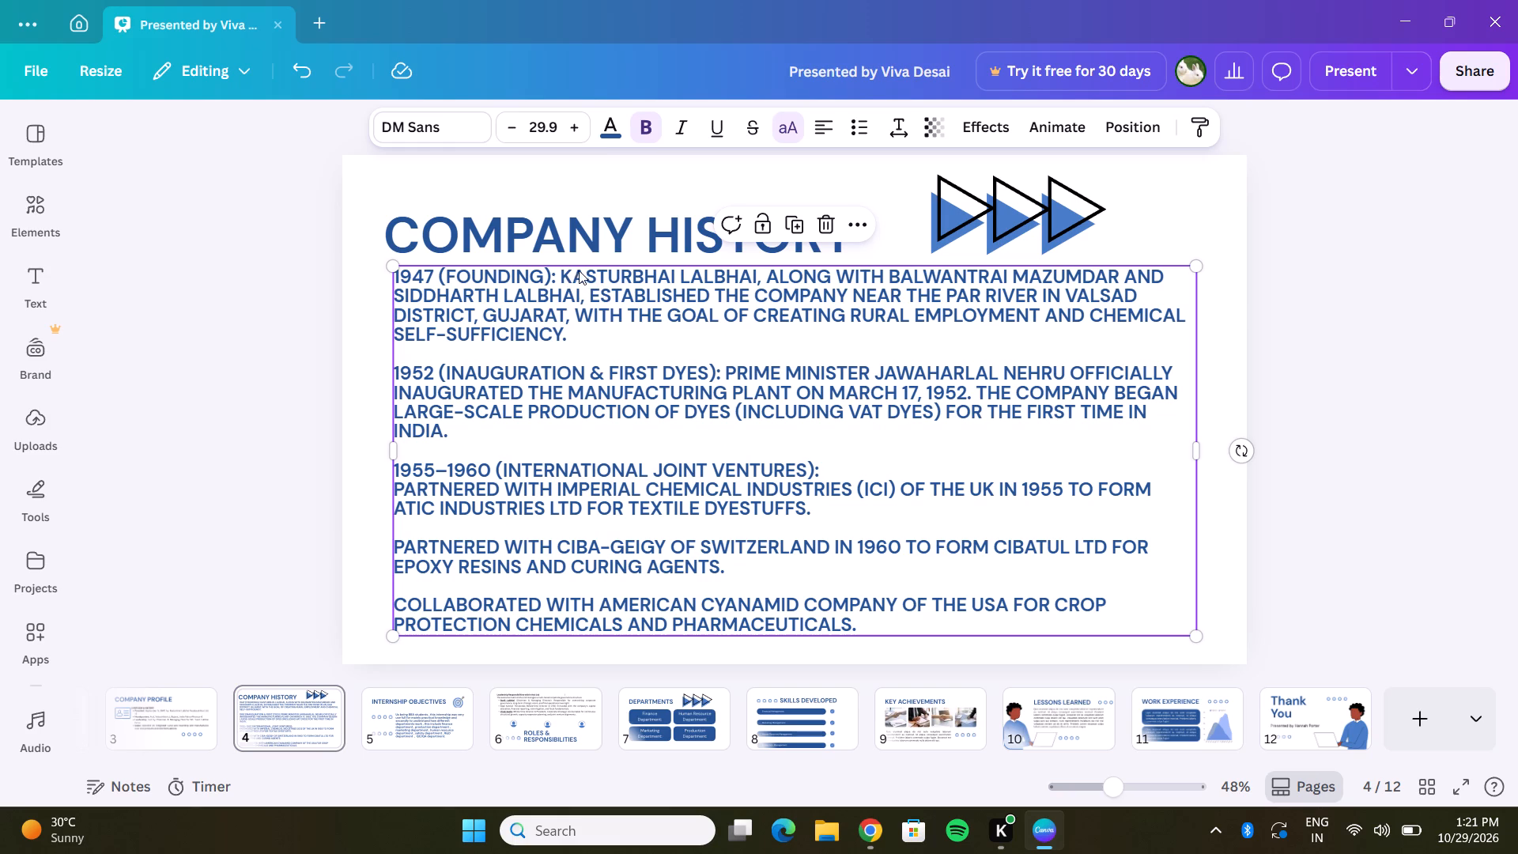
pyautogui.click(561, 270)
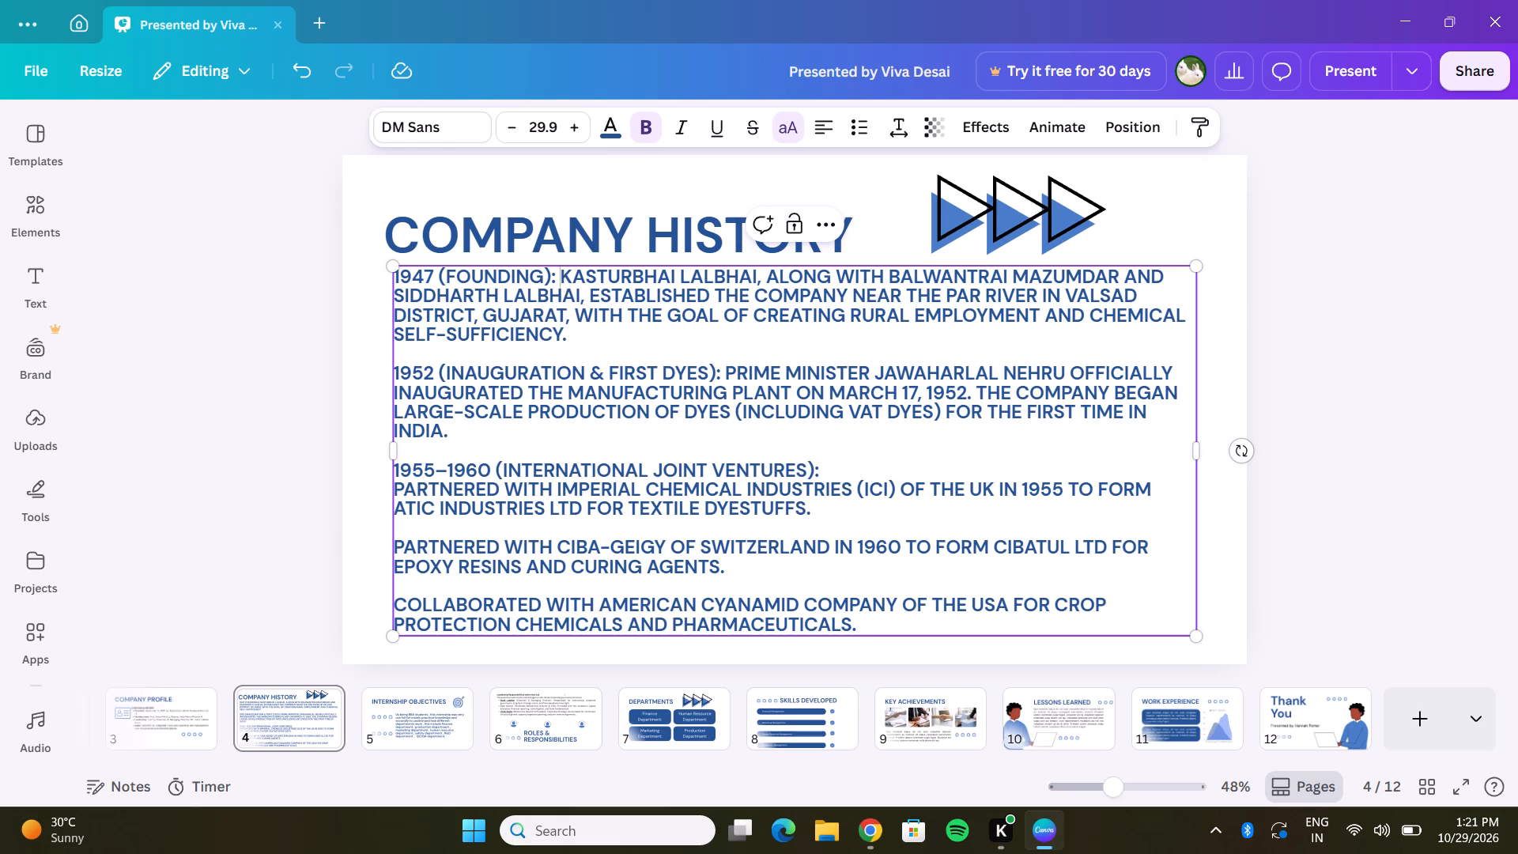
pyautogui.moveTo(565, 273); pyautogui.dragTo(591, 331)
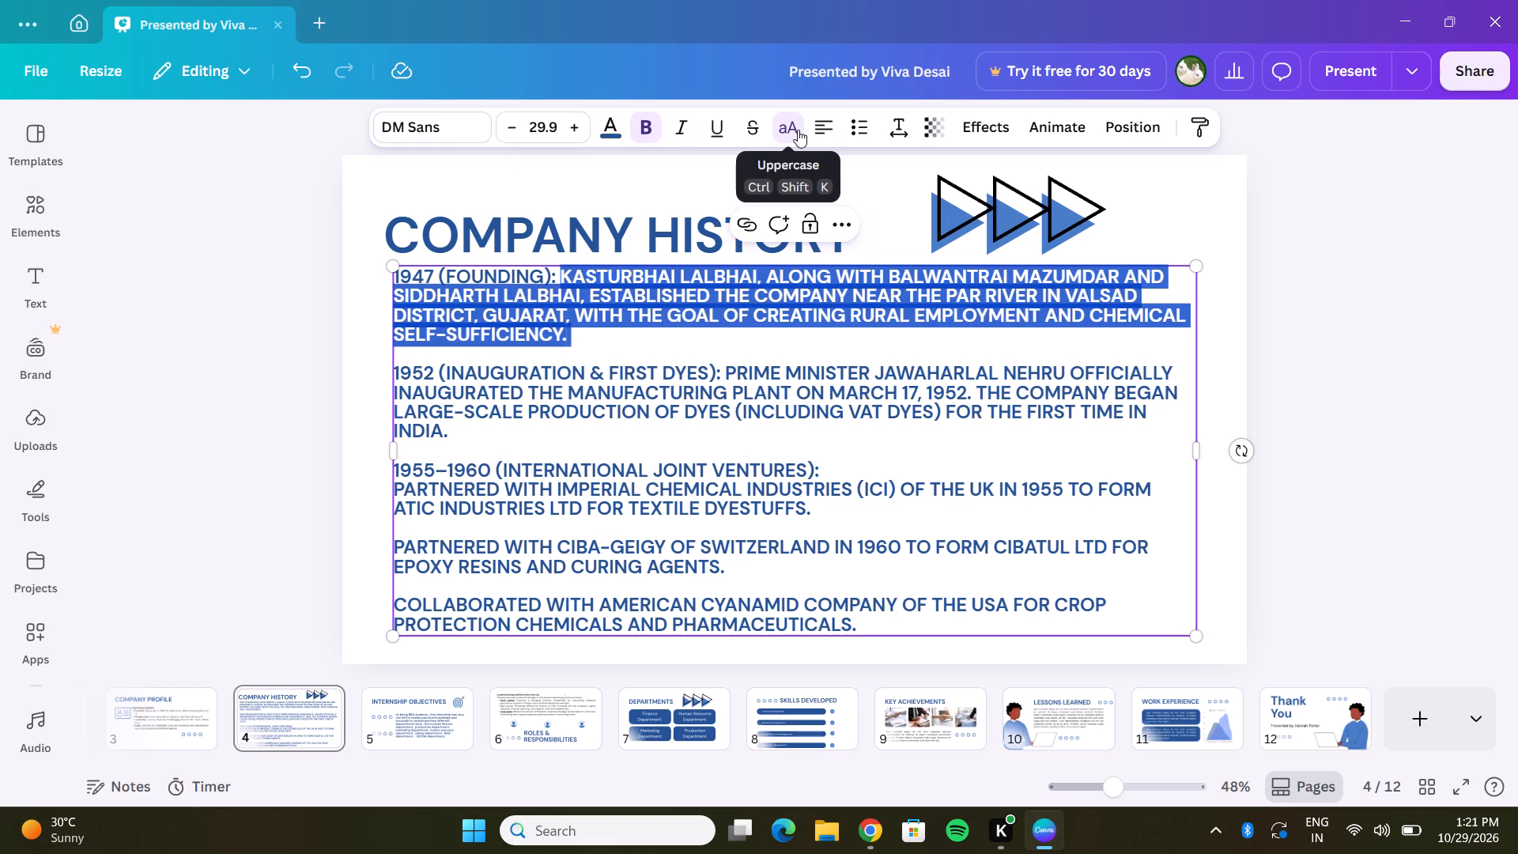
pyautogui.hotkey('ctrl', 'b')
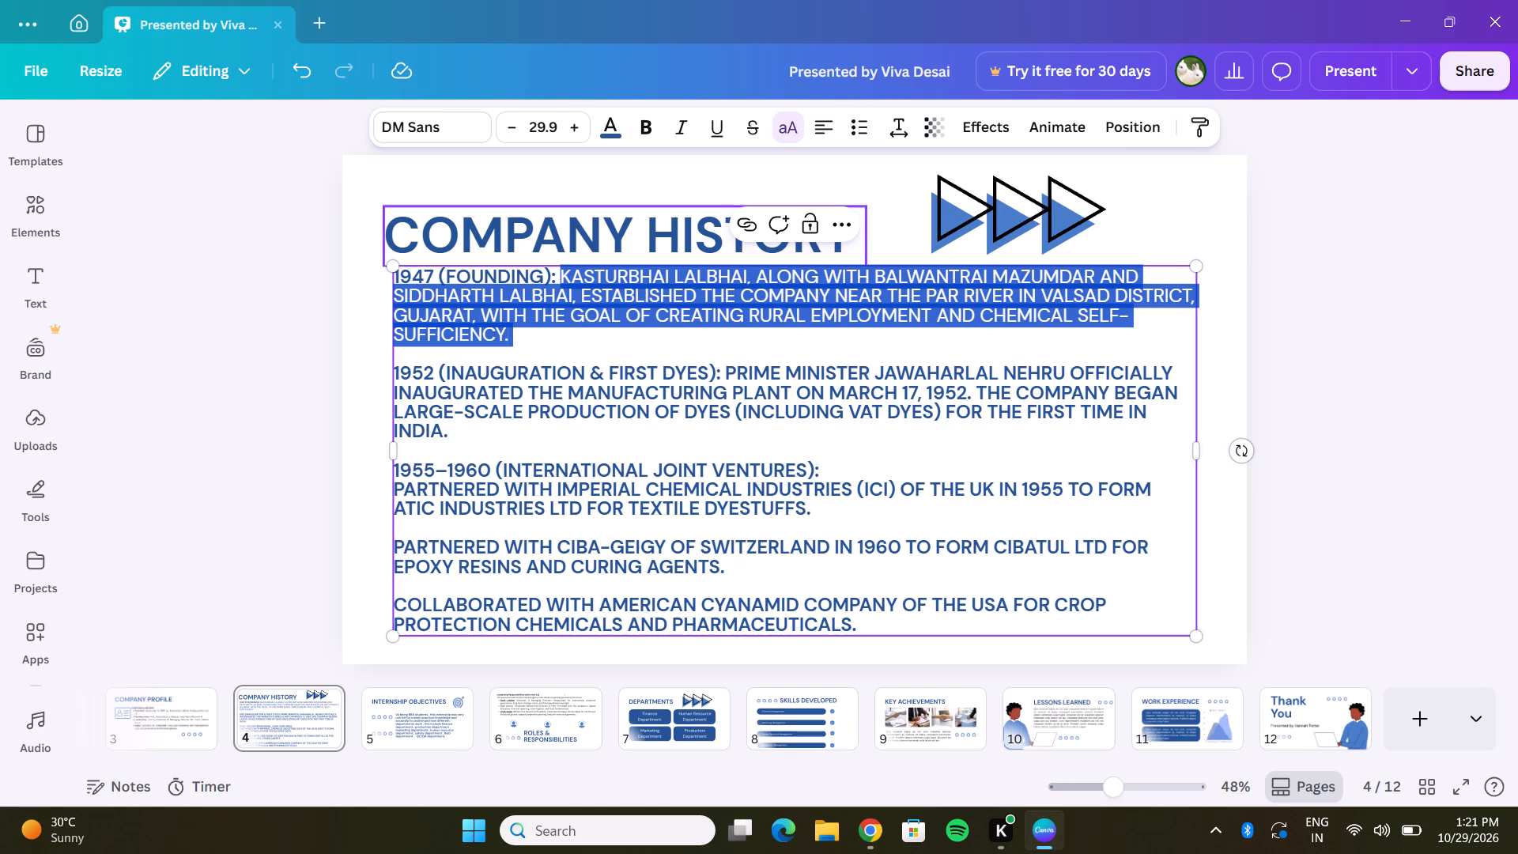
pyautogui.moveTo(726, 367); pyautogui.dragTo(738, 377)
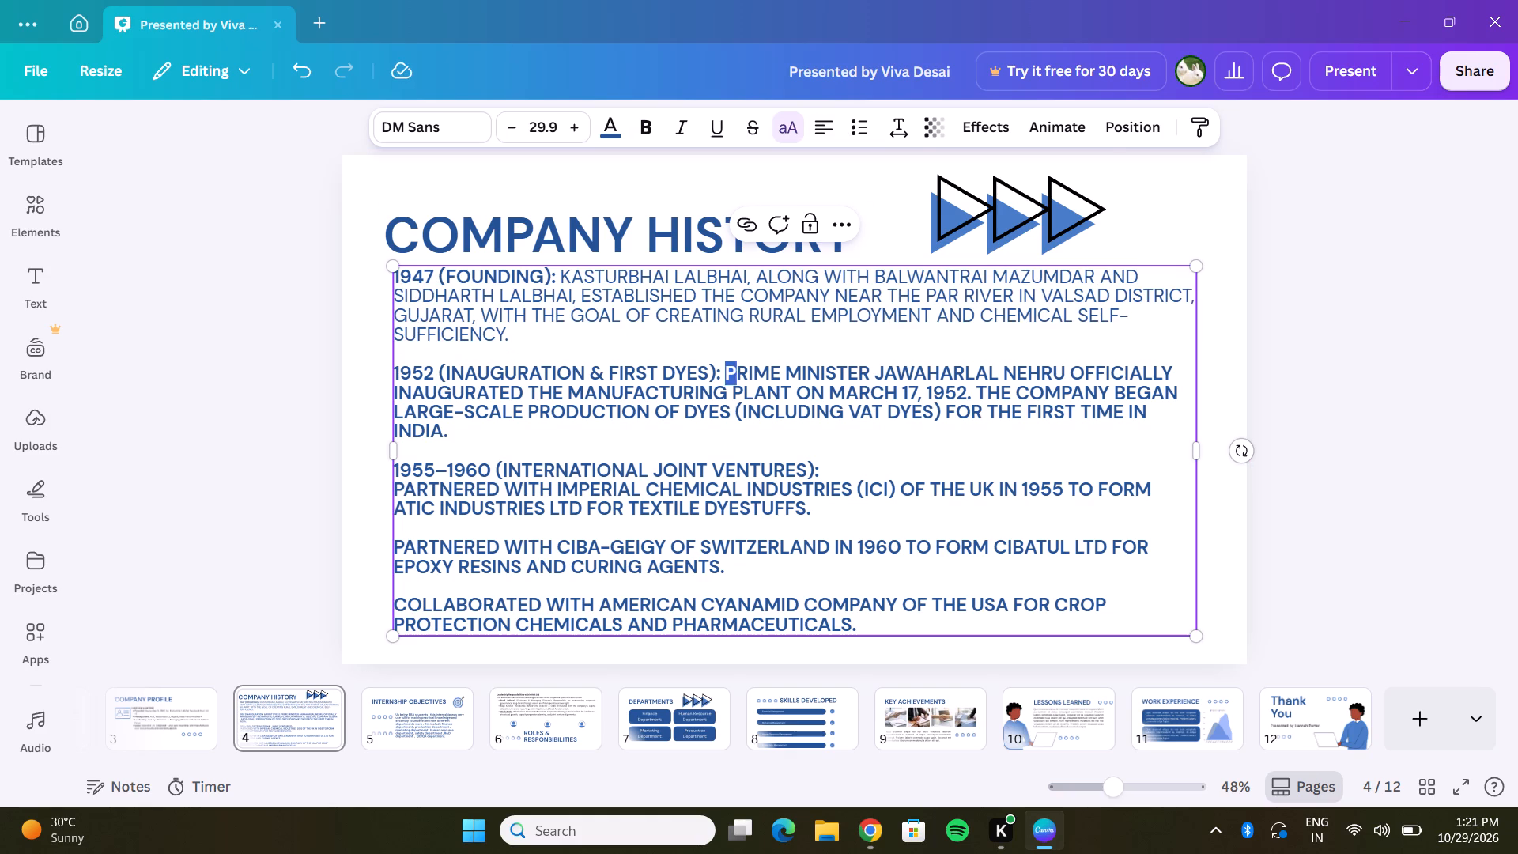
pyautogui.moveTo(738, 377); pyautogui.dragTo(789, 431)
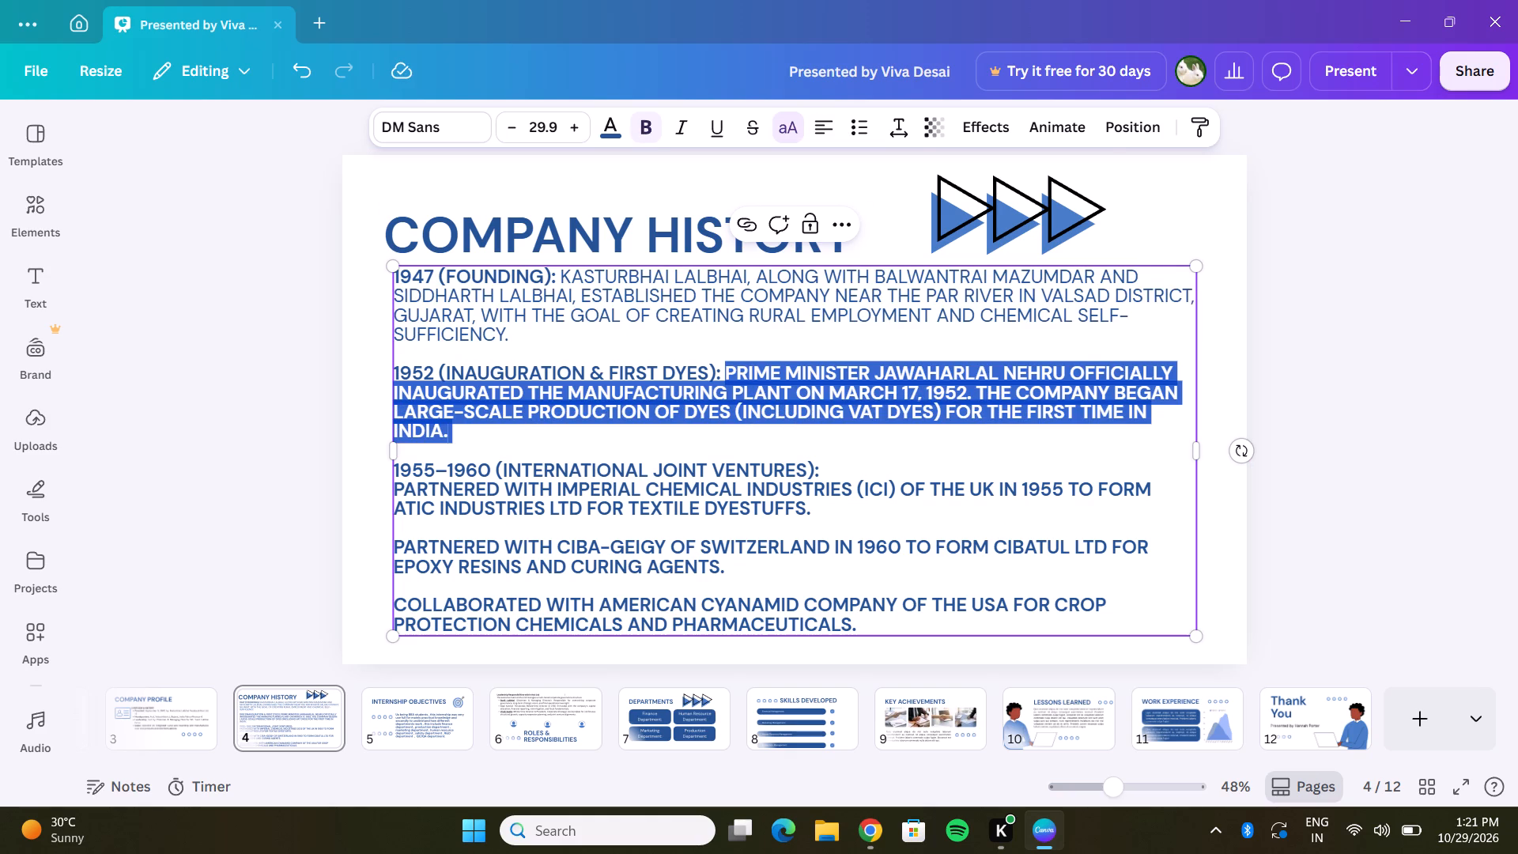
pyautogui.hotkey('ctrl', 'b')
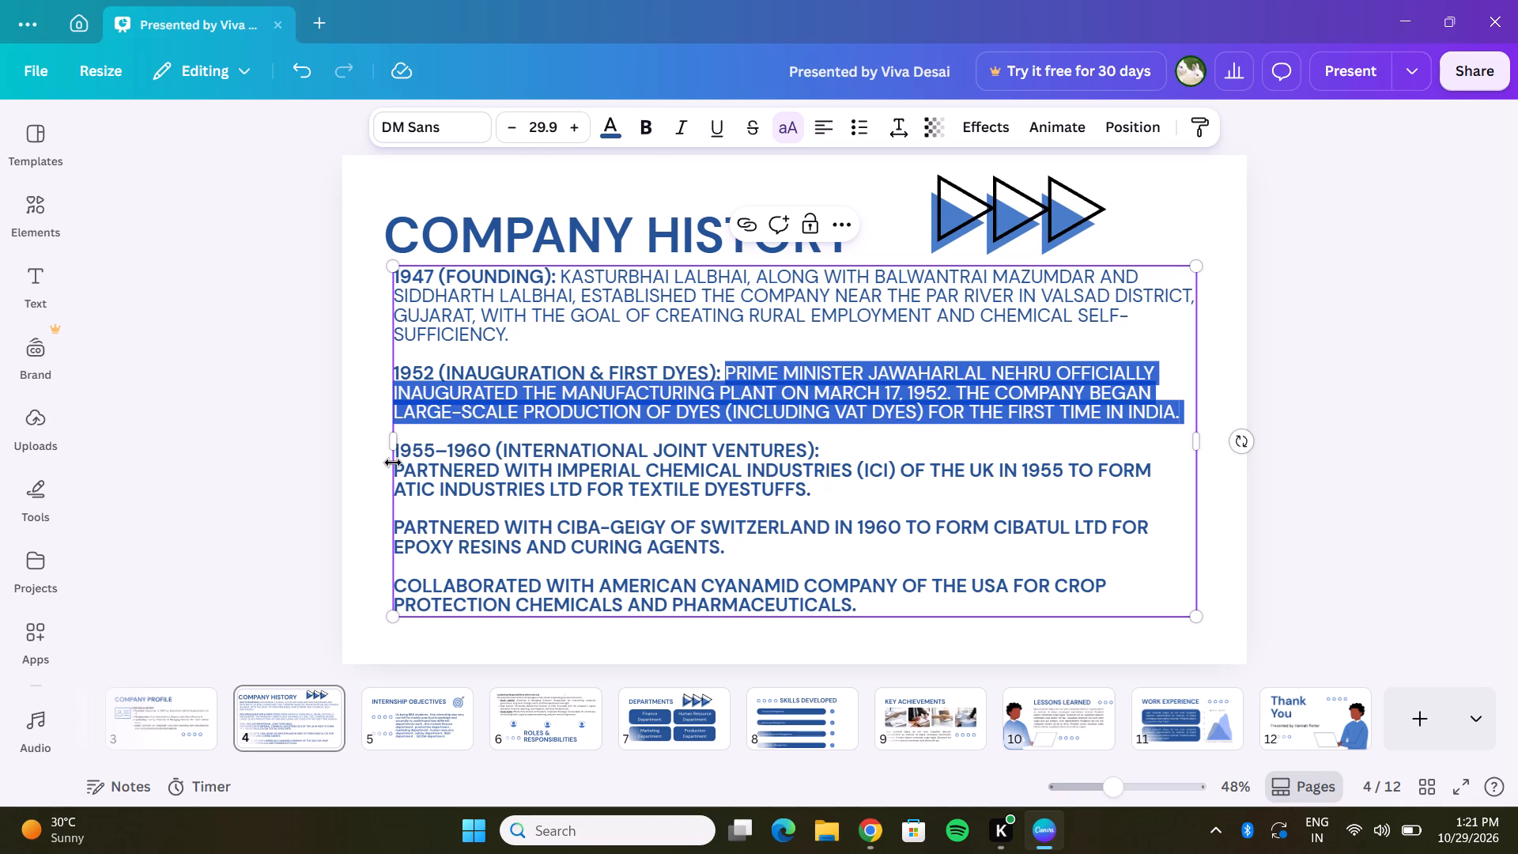
# Remove bold from the three partnership paragraphs under the 1955–1960 (International Joint Ventures) heading.
pyautogui.moveTo(396, 470); pyautogui.dragTo(834, 500)
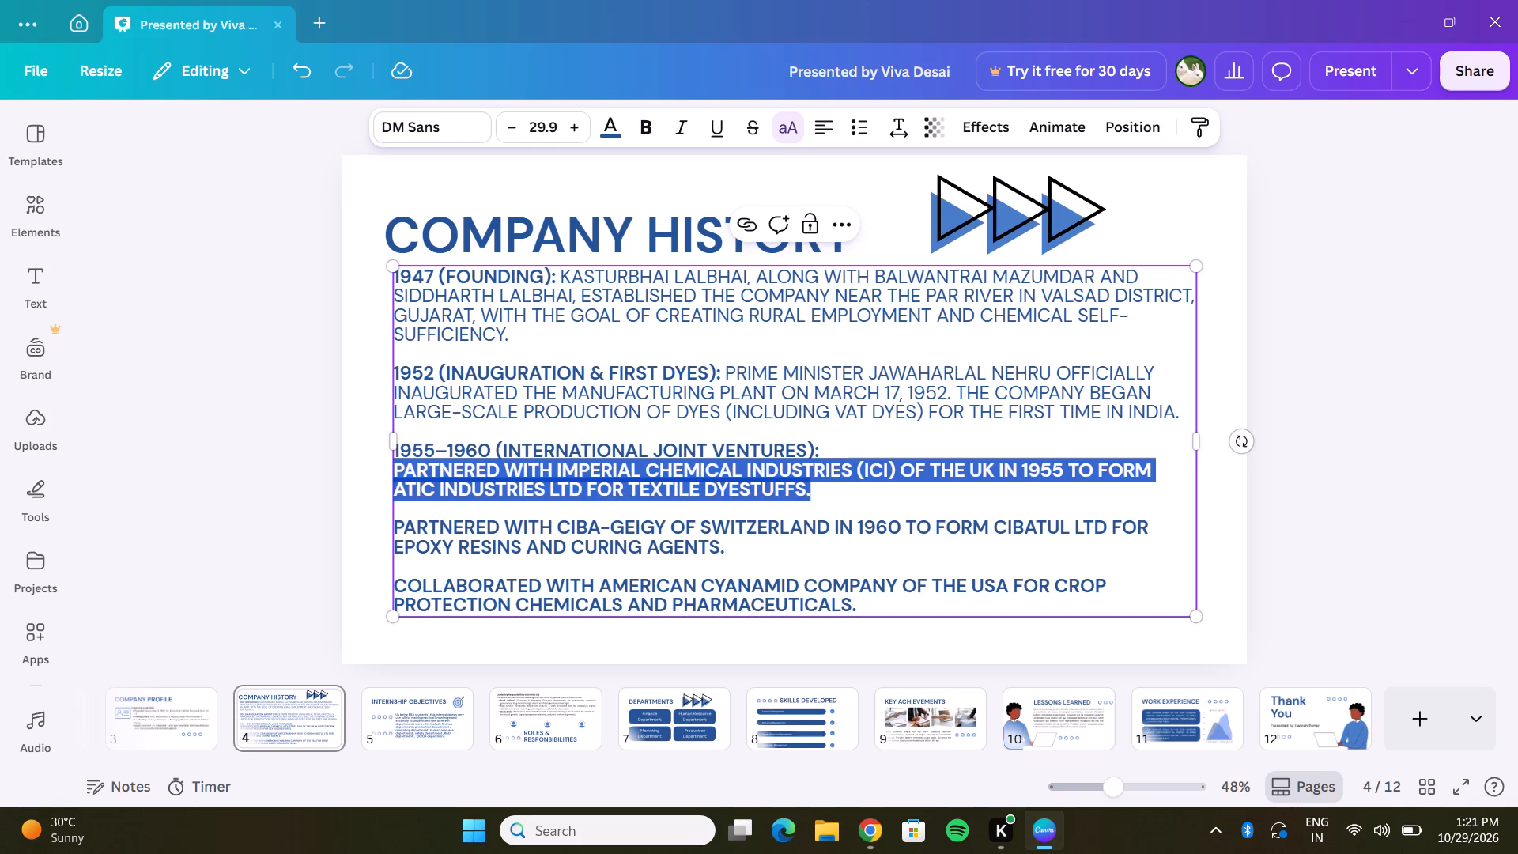
pyautogui.moveTo(834, 500); pyautogui.dragTo(833, 500)
pyautogui.hotkey('ctrl', 'b')
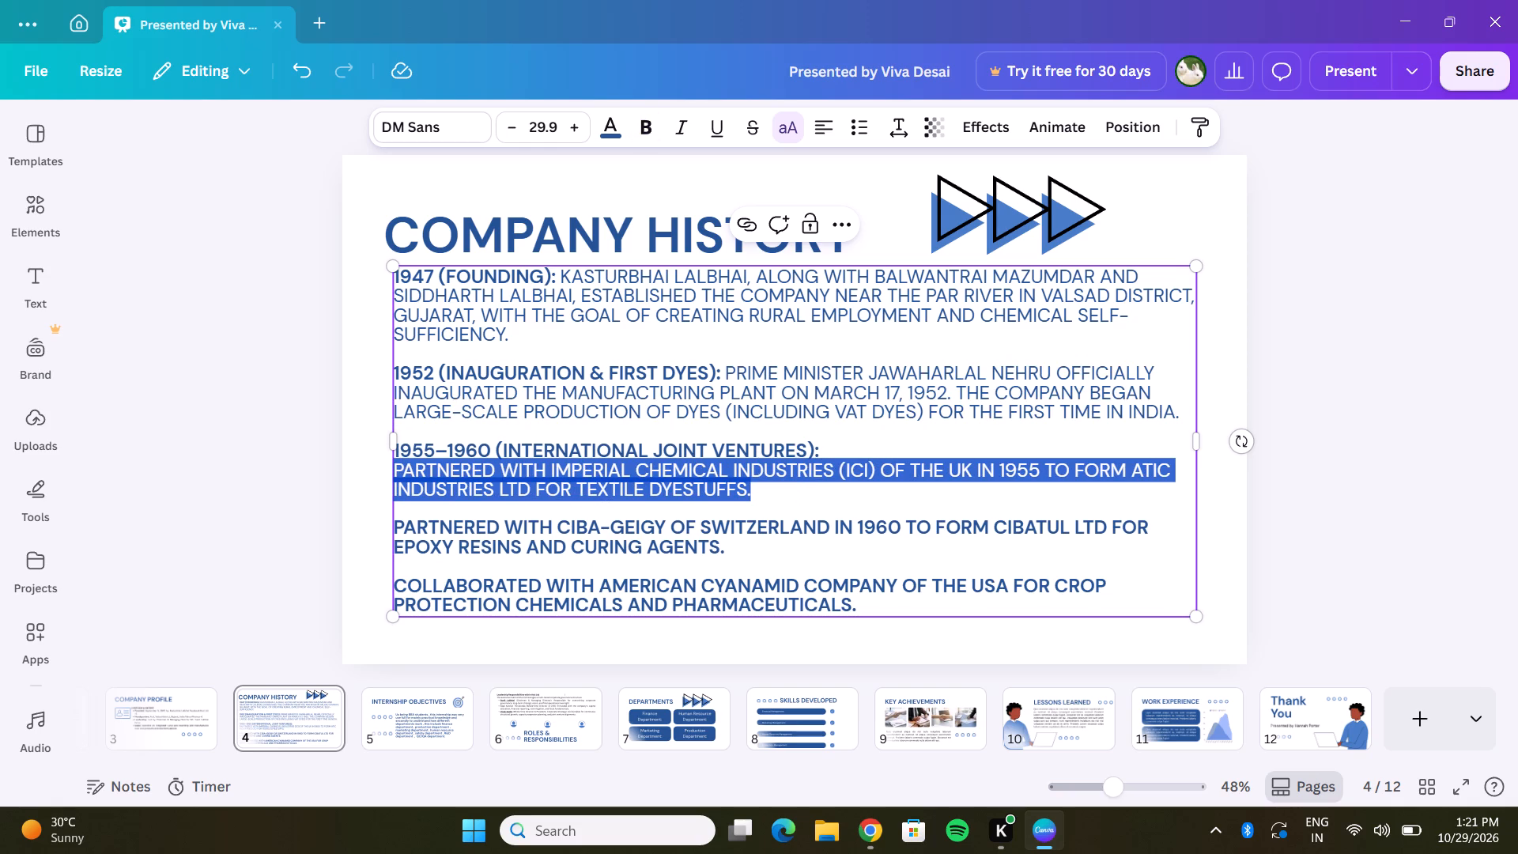
pyautogui.moveTo(398, 533); pyautogui.dragTo(787, 570)
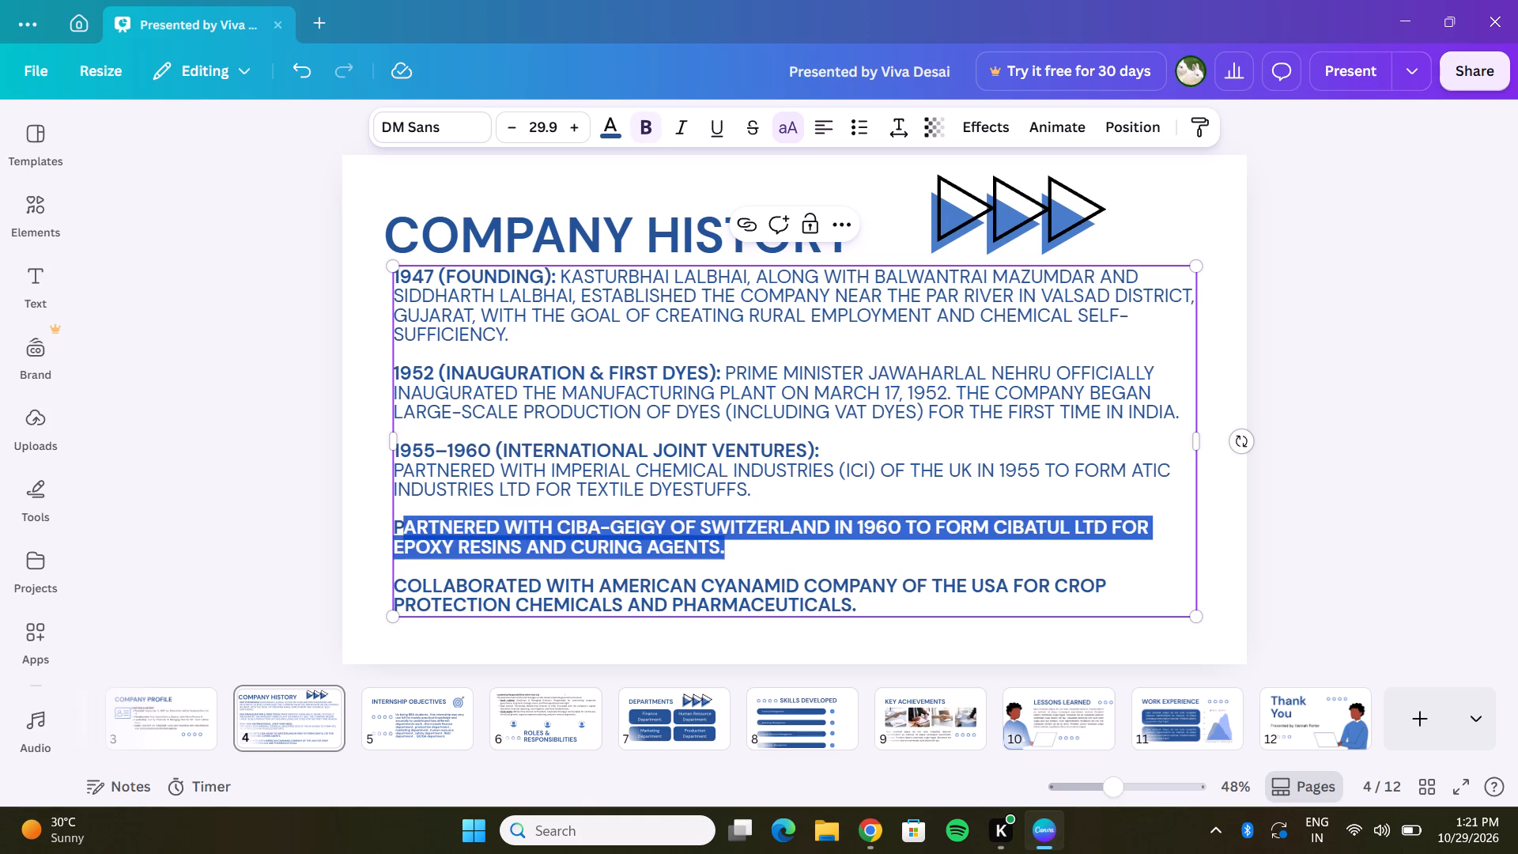
pyautogui.moveTo(397, 525); pyautogui.dragTo(734, 577)
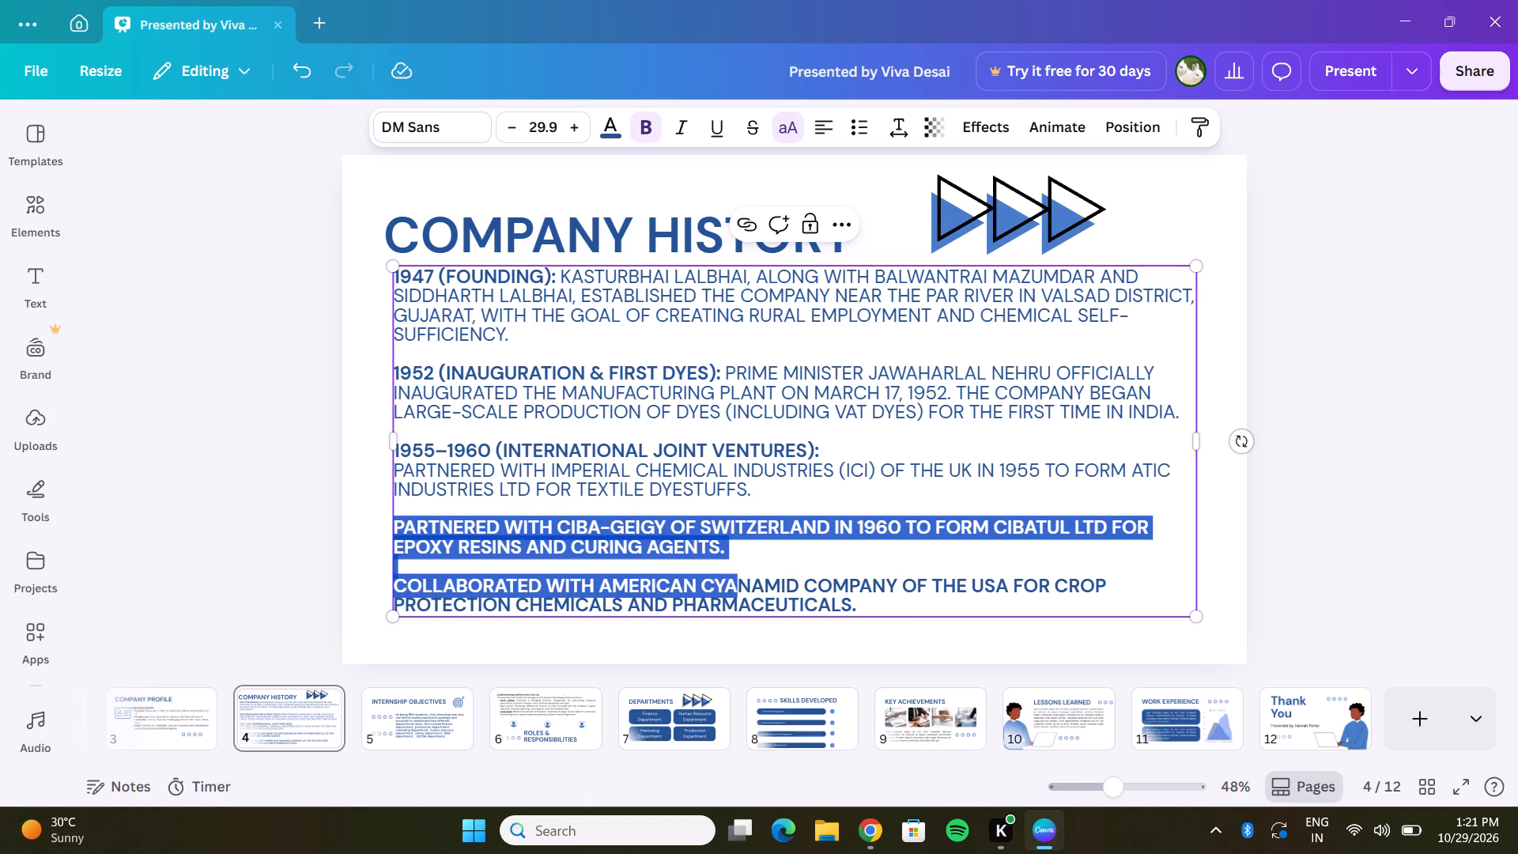
pyautogui.moveTo(734, 577); pyautogui.dragTo(862, 614)
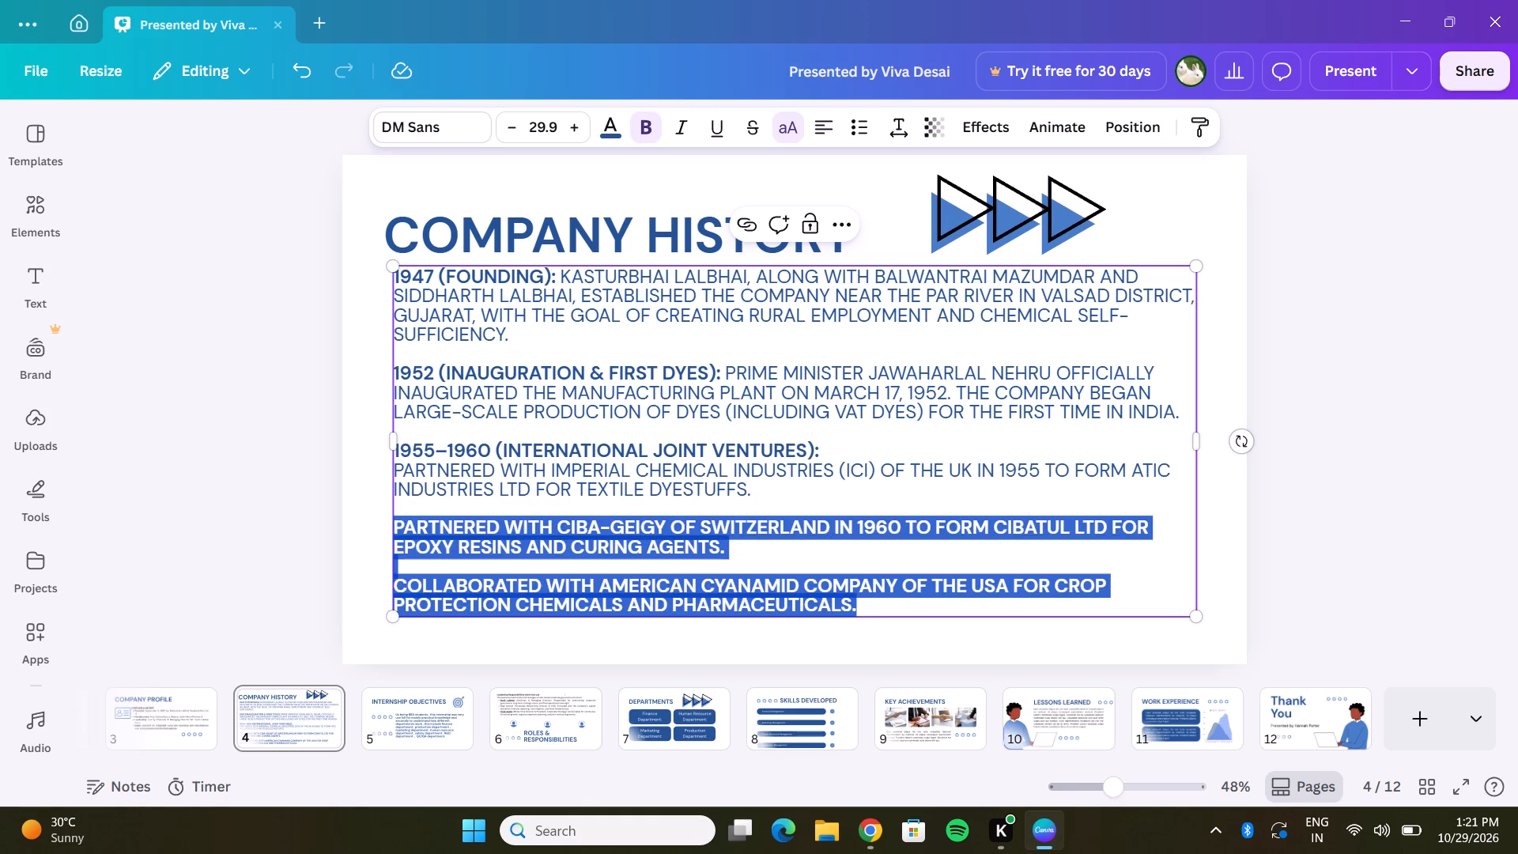
pyautogui.hotkey('ctrl', 'b')
# Delete the blank lines separating the three partnership paragraphs under the 1955–1960 heading.
pyautogui.click(417, 504)
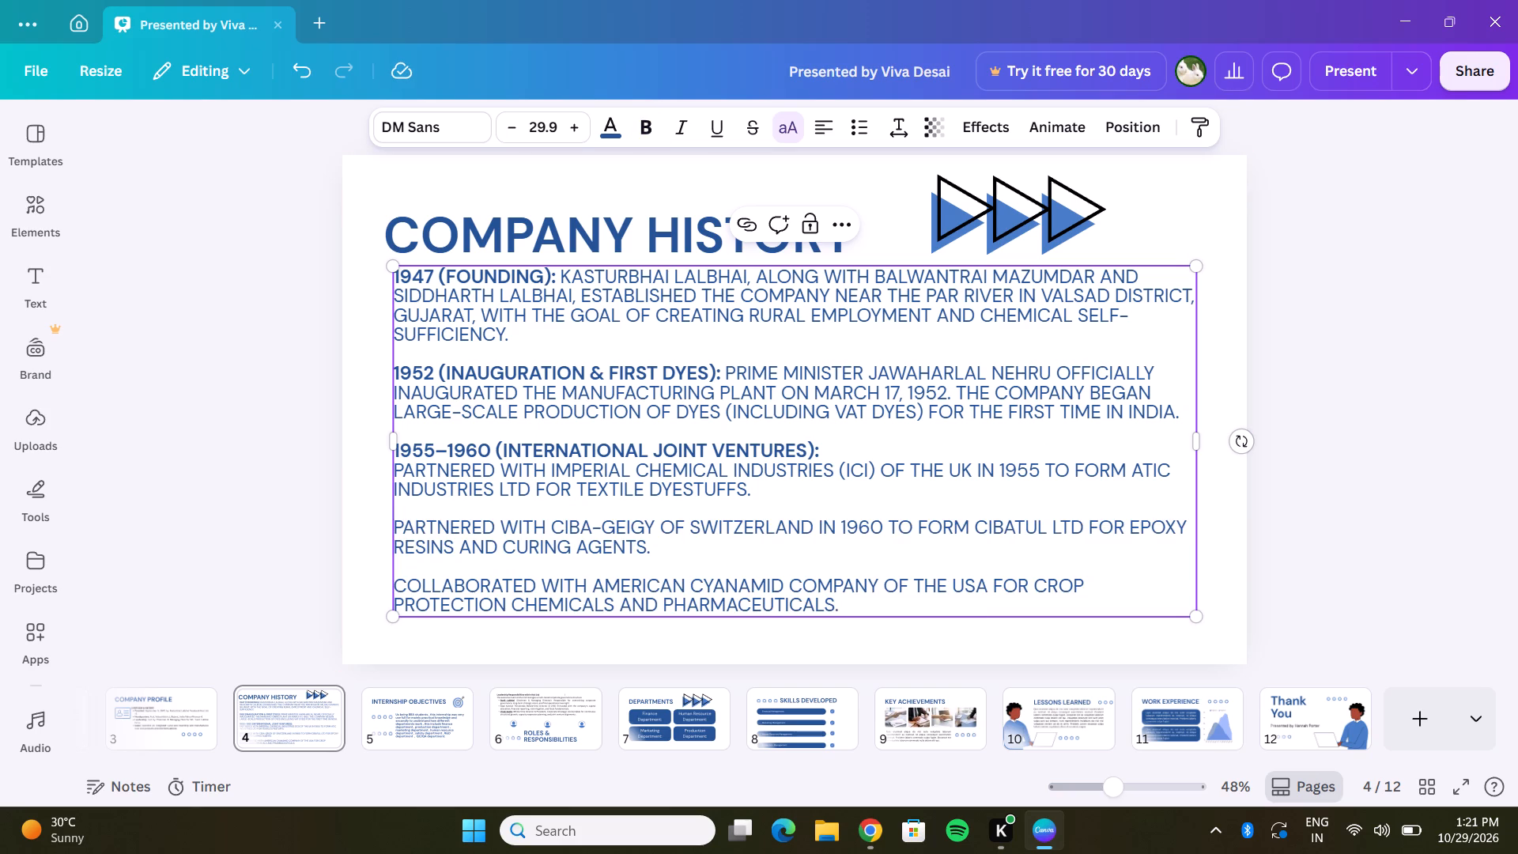
pyautogui.click(403, 527)
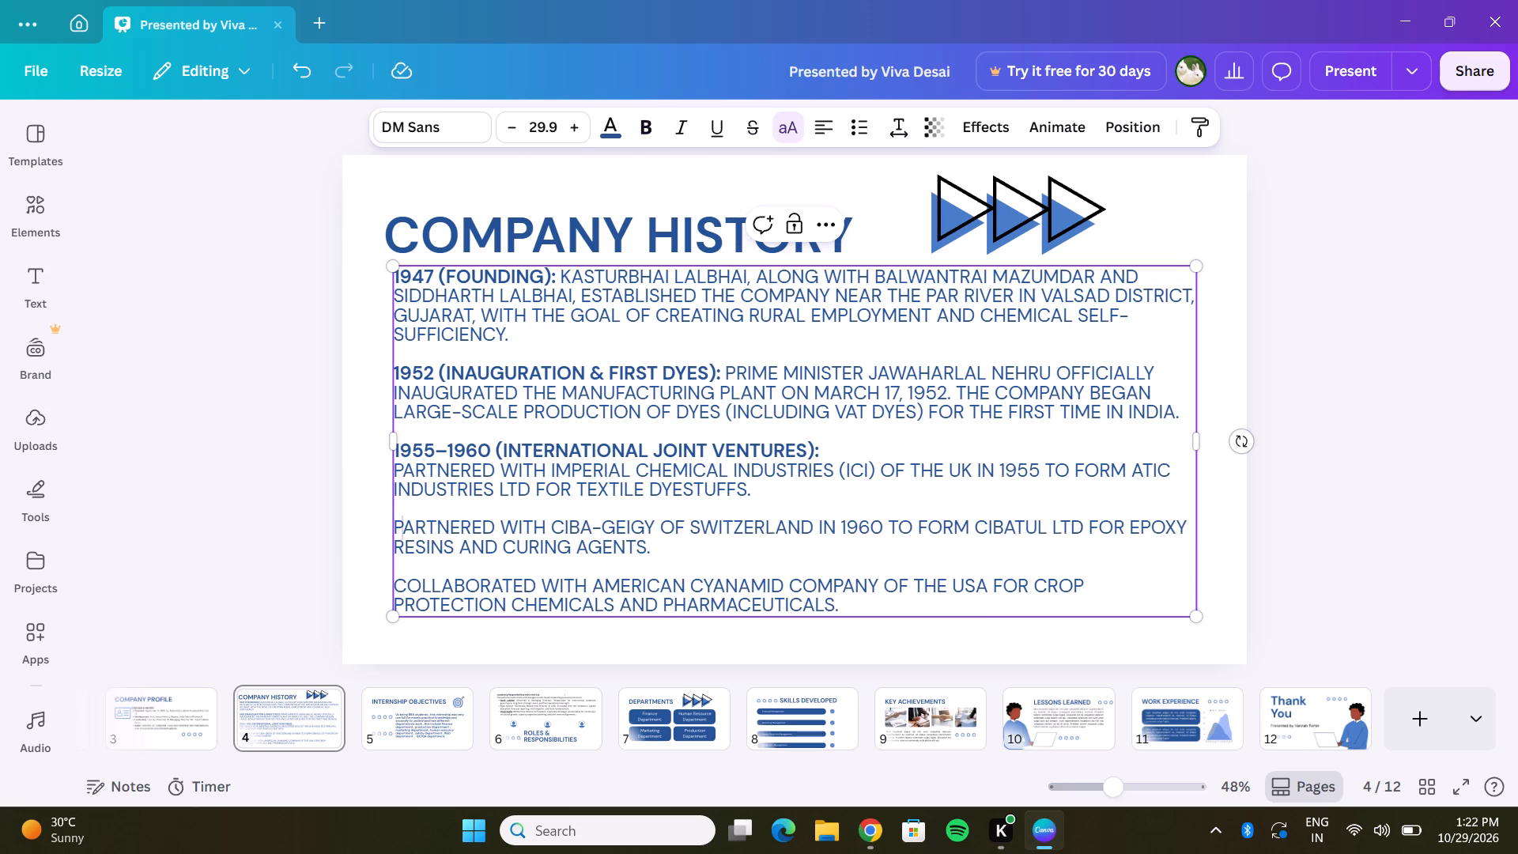
pyautogui.press('Left')
pyautogui.press('BackSpace')
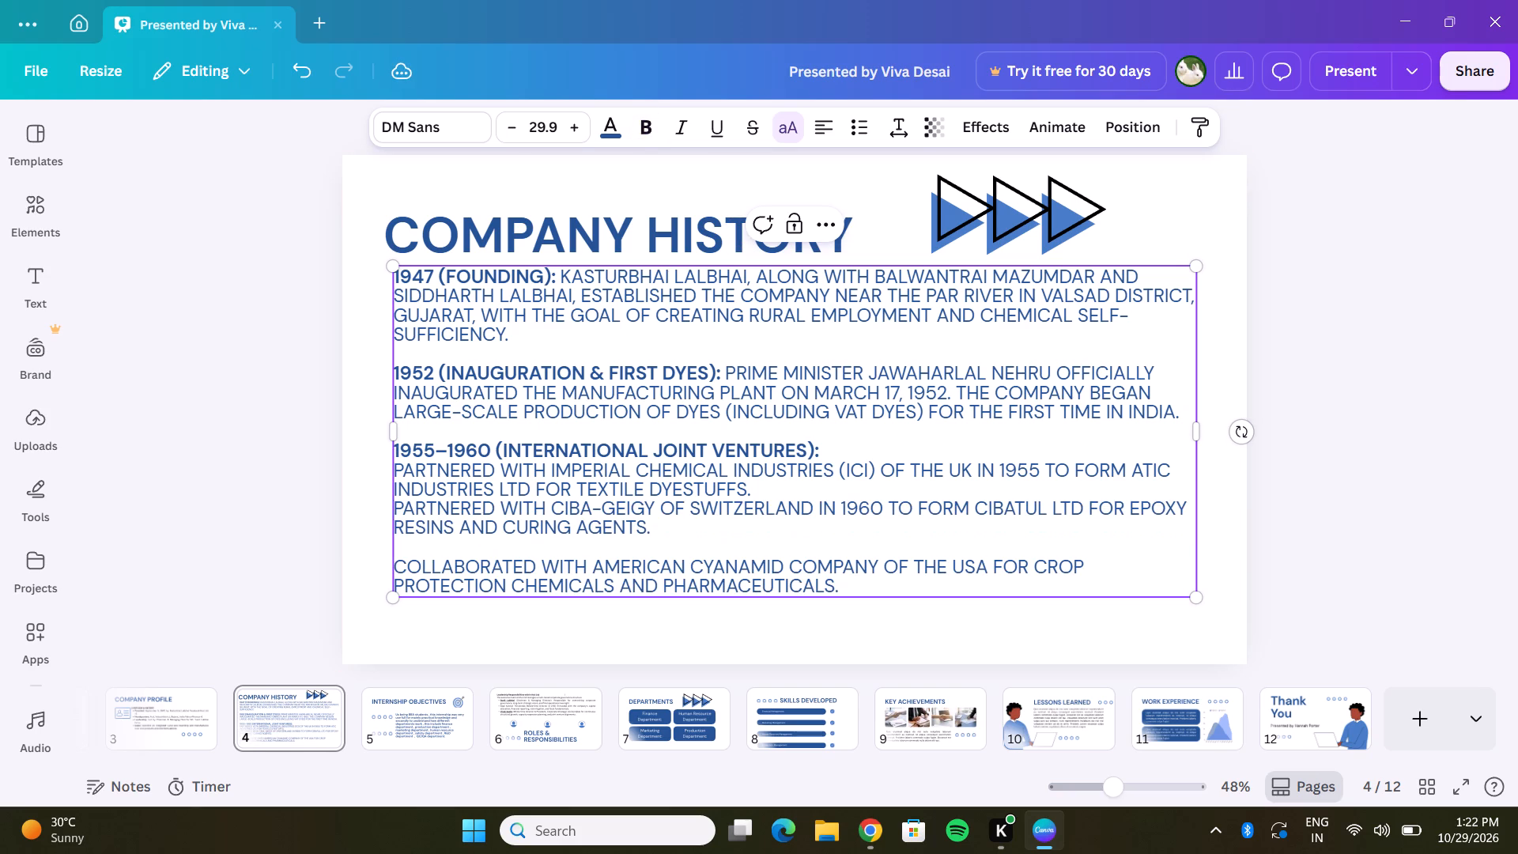
pyautogui.click(398, 558)
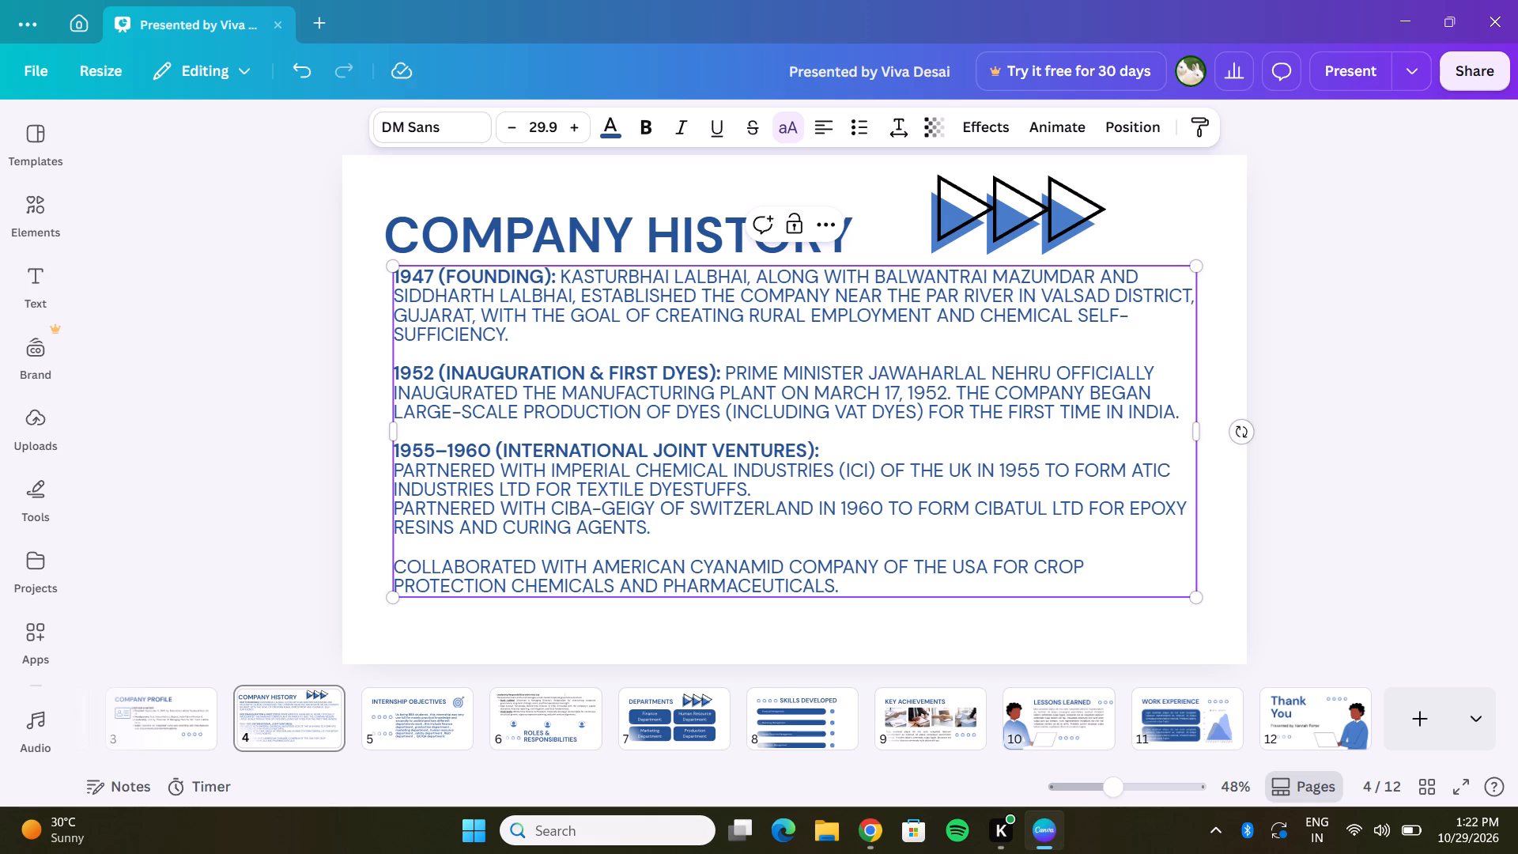
pyautogui.click(398, 558)
pyautogui.click(399, 568)
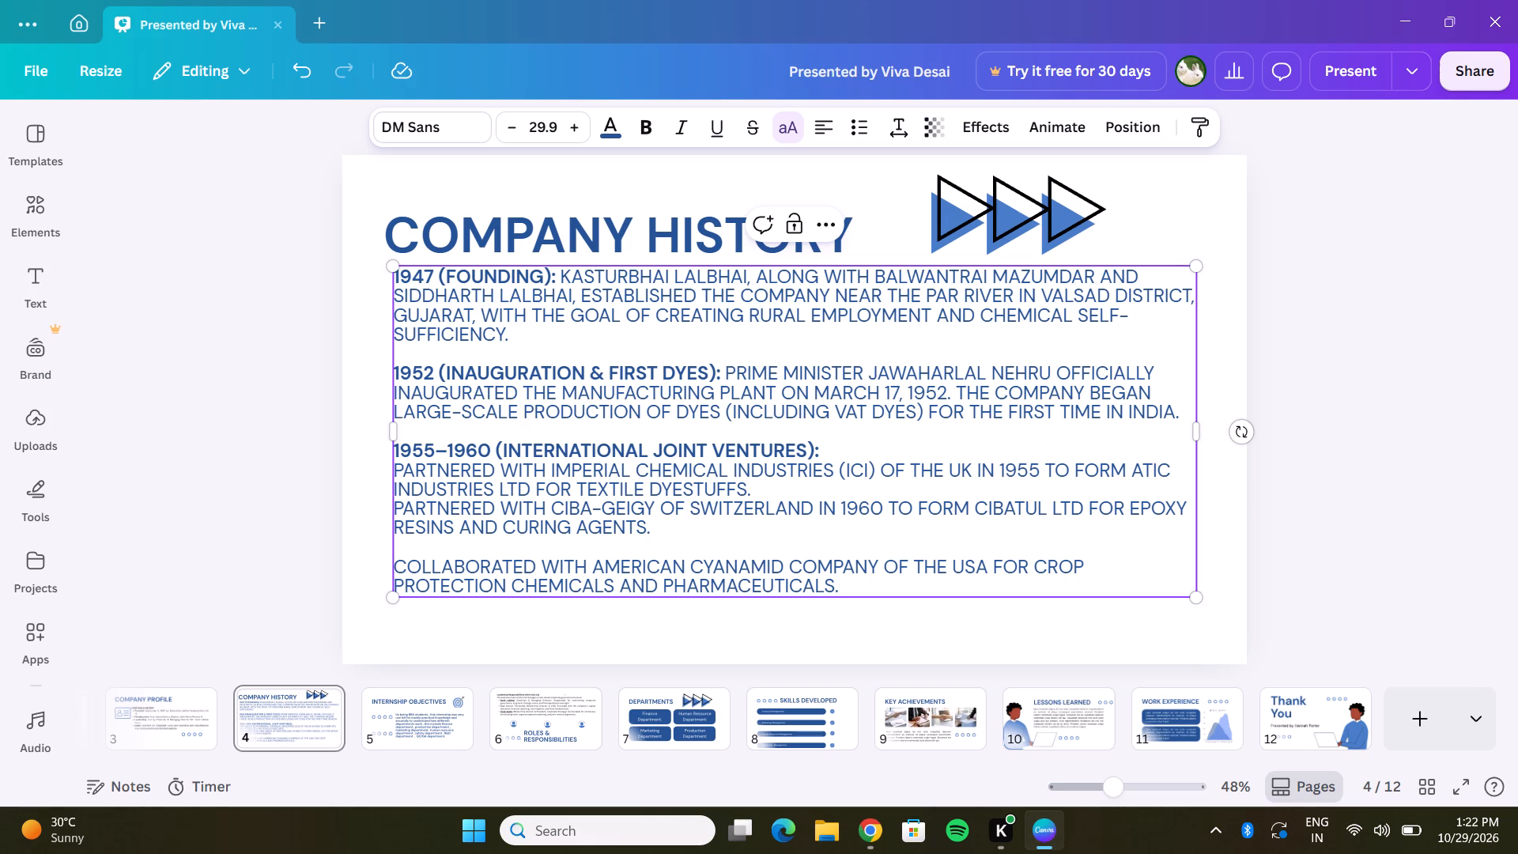
pyautogui.click(399, 568)
pyautogui.click(430, 568)
pyautogui.press('Left')
pyautogui.press('Left')
pyautogui.press('Left')
pyautogui.press('Left')
pyautogui.press('BackSpace')
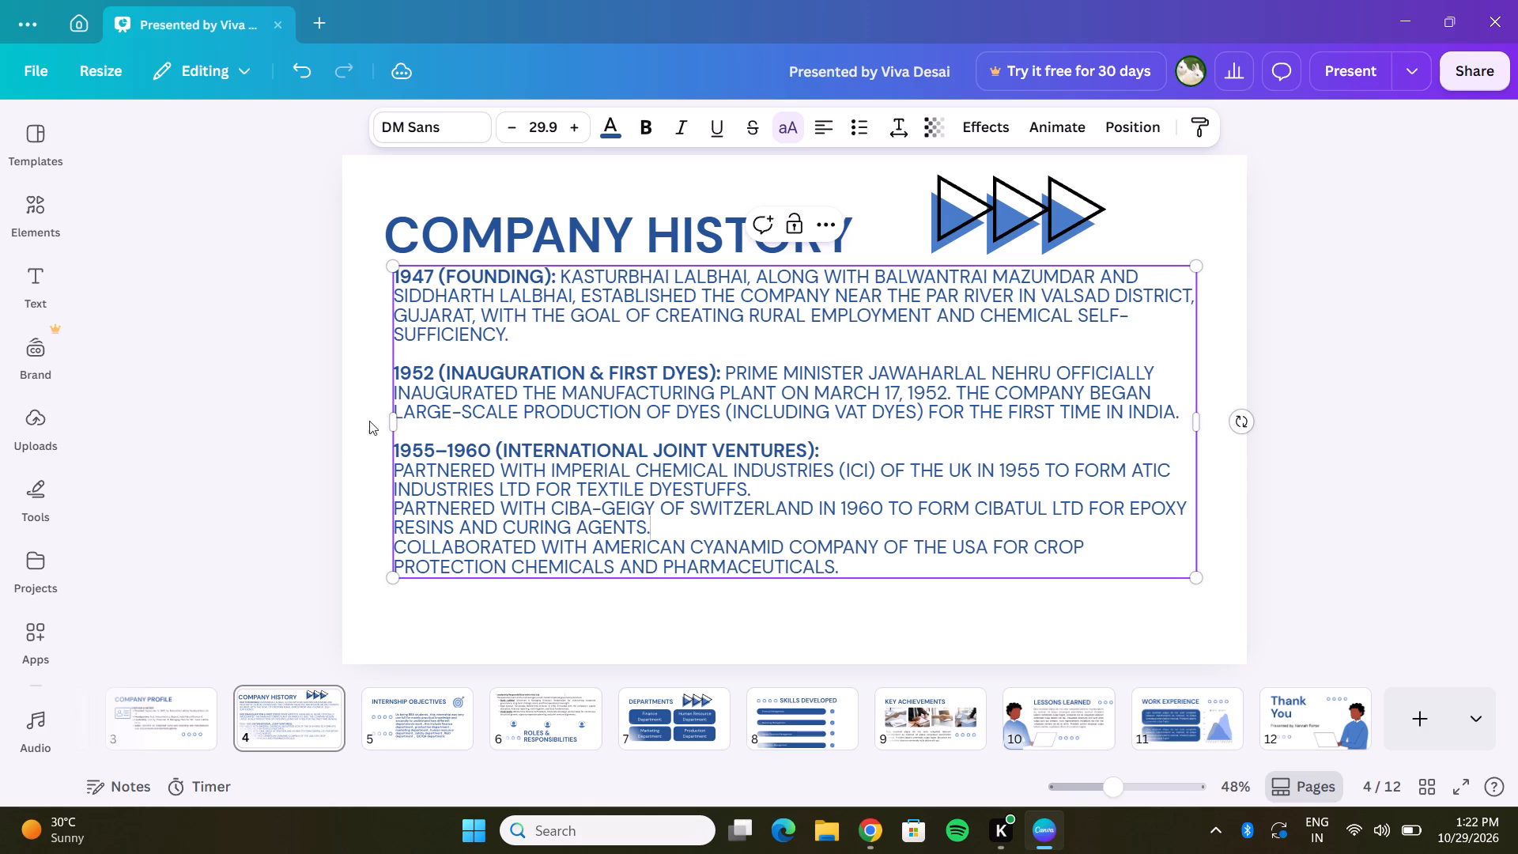
pyautogui.click(216, 407)
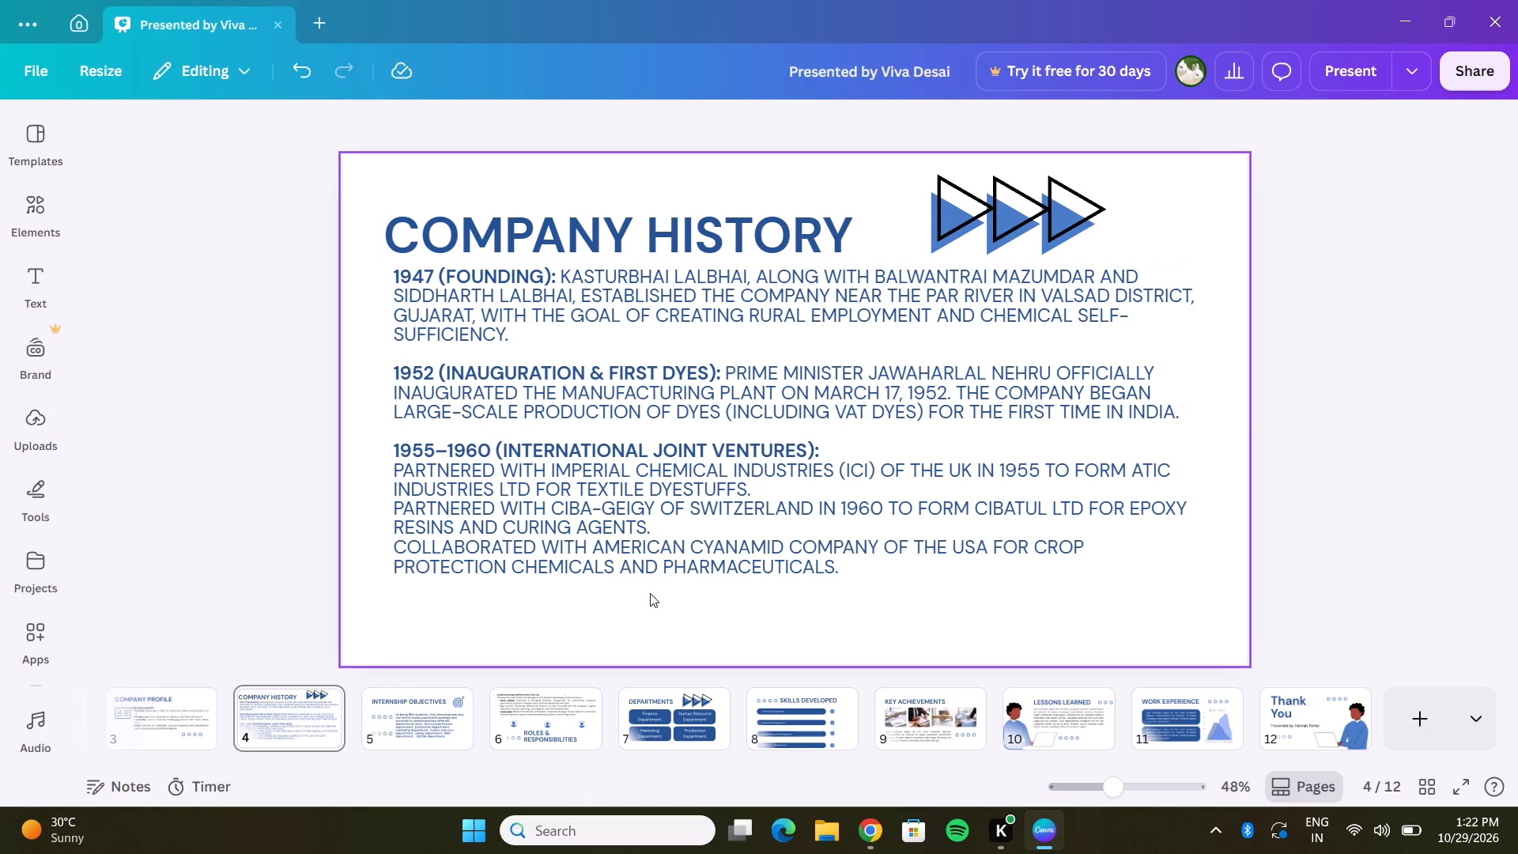
# Move the history text box straight down on the slide to leave a gap beneath the Company History title.
pyautogui.click(402, 575)
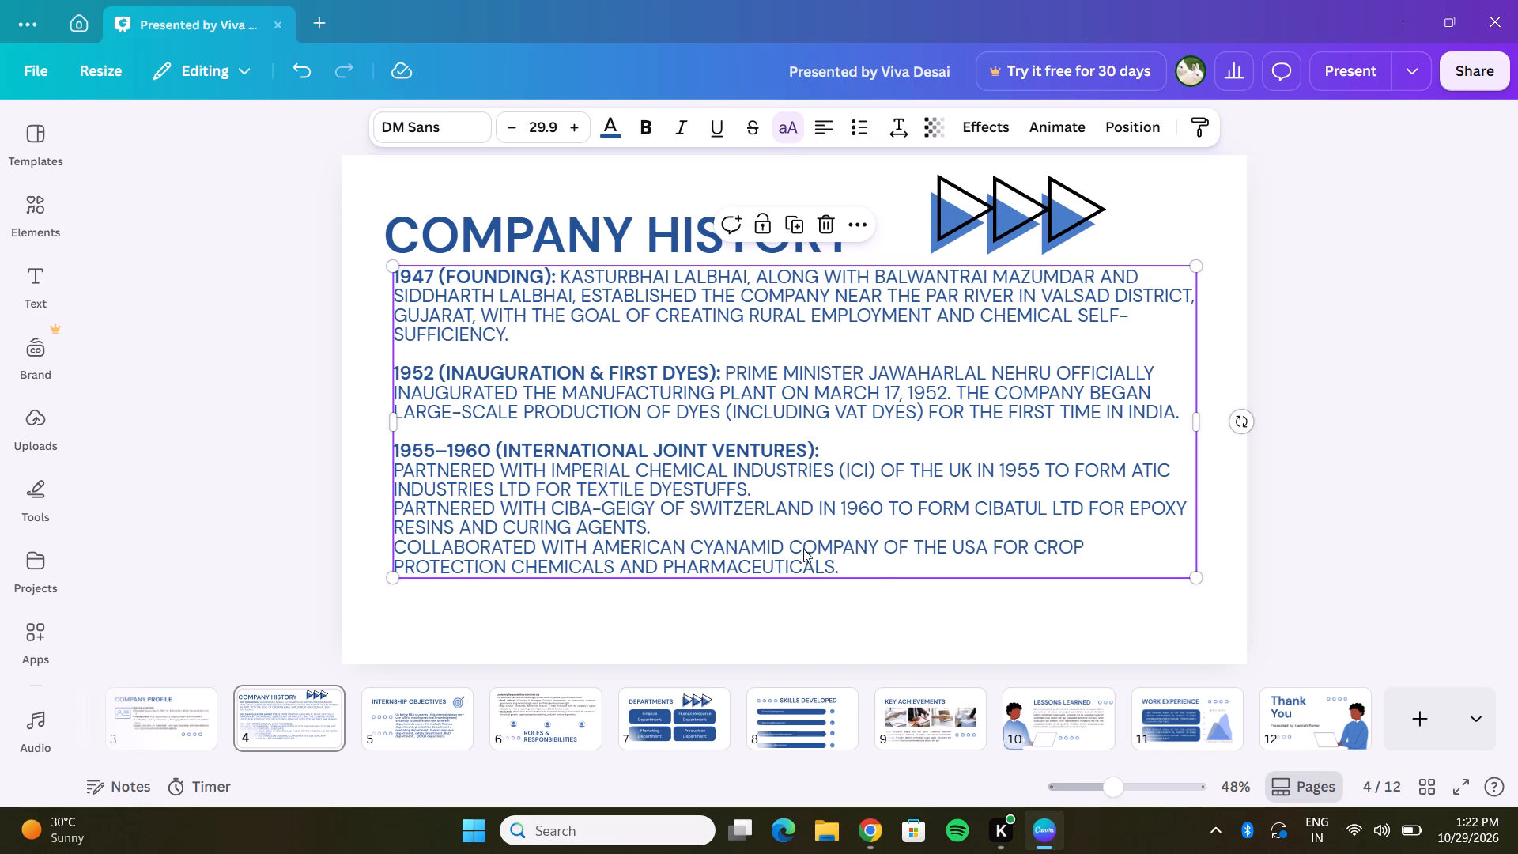
pyautogui.click(837, 581)
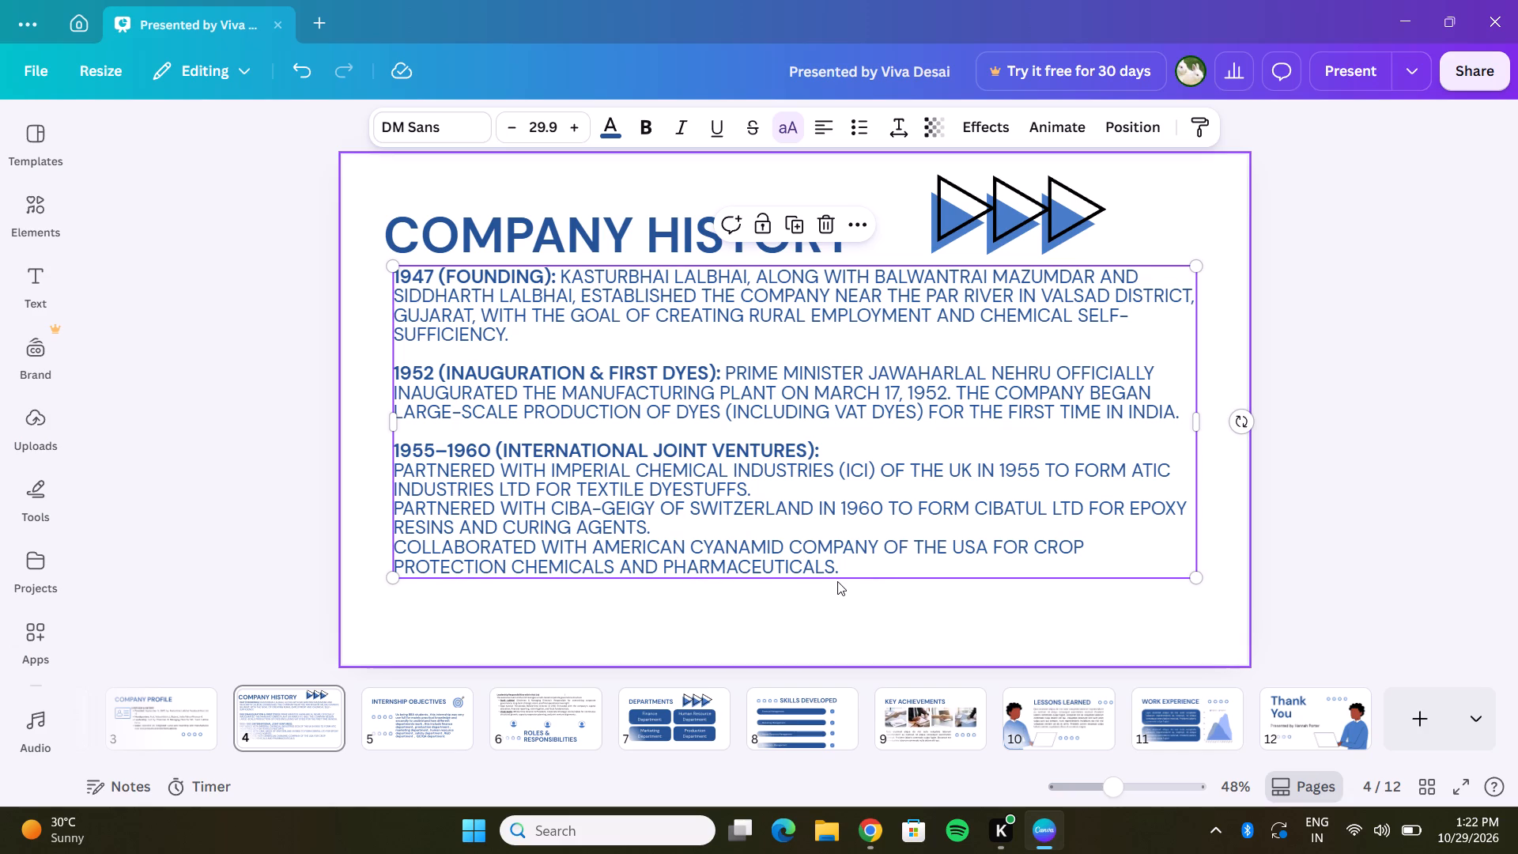
pyautogui.click(847, 573)
pyautogui.moveTo(847, 573); pyautogui.dragTo(850, 580)
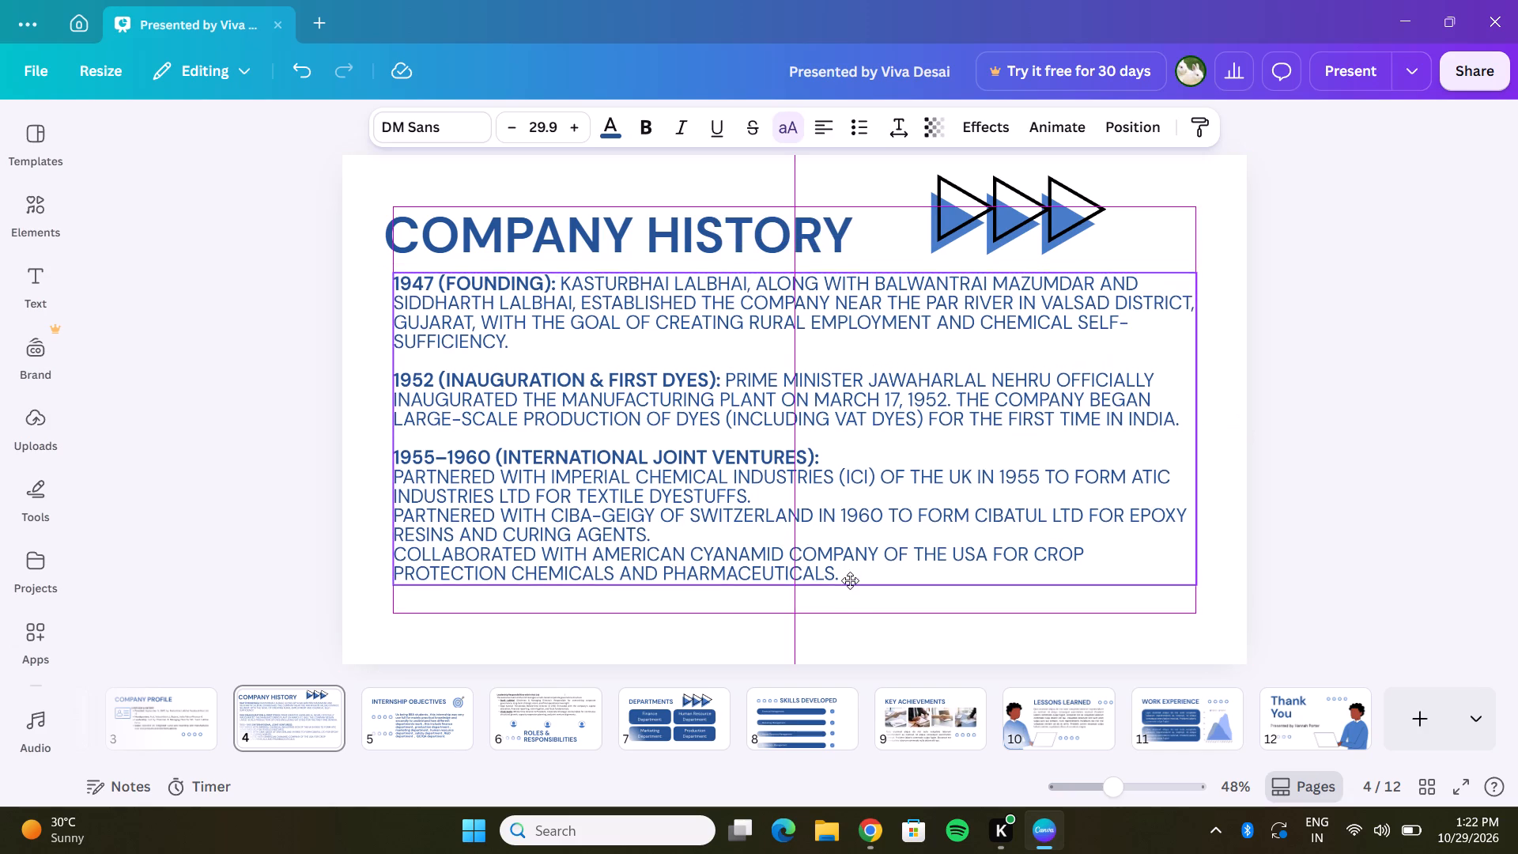
pyautogui.moveTo(850, 580); pyautogui.dragTo(850, 605)
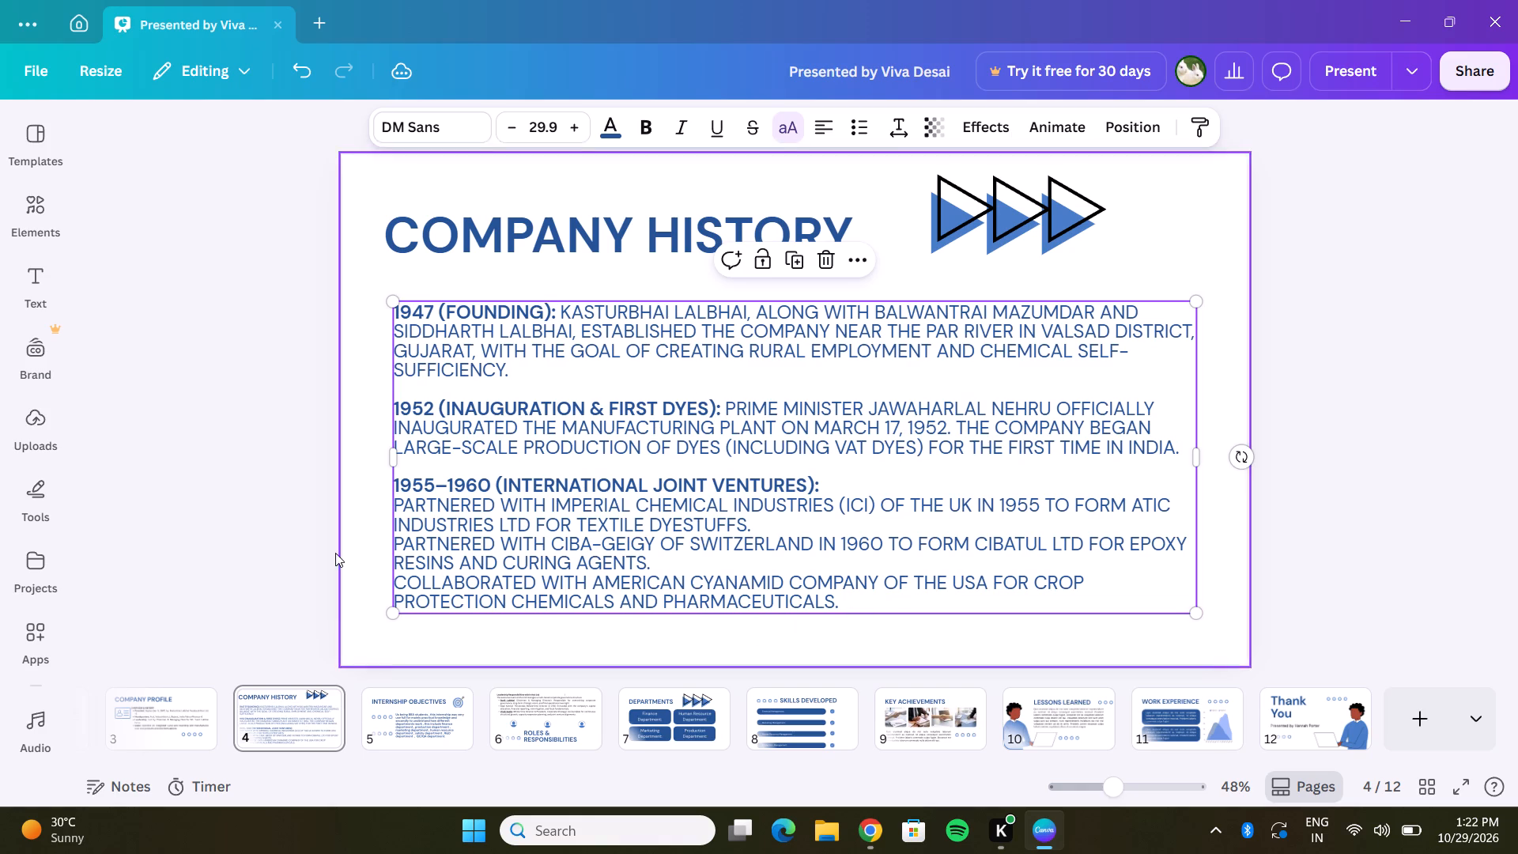
pyautogui.click(335, 553)
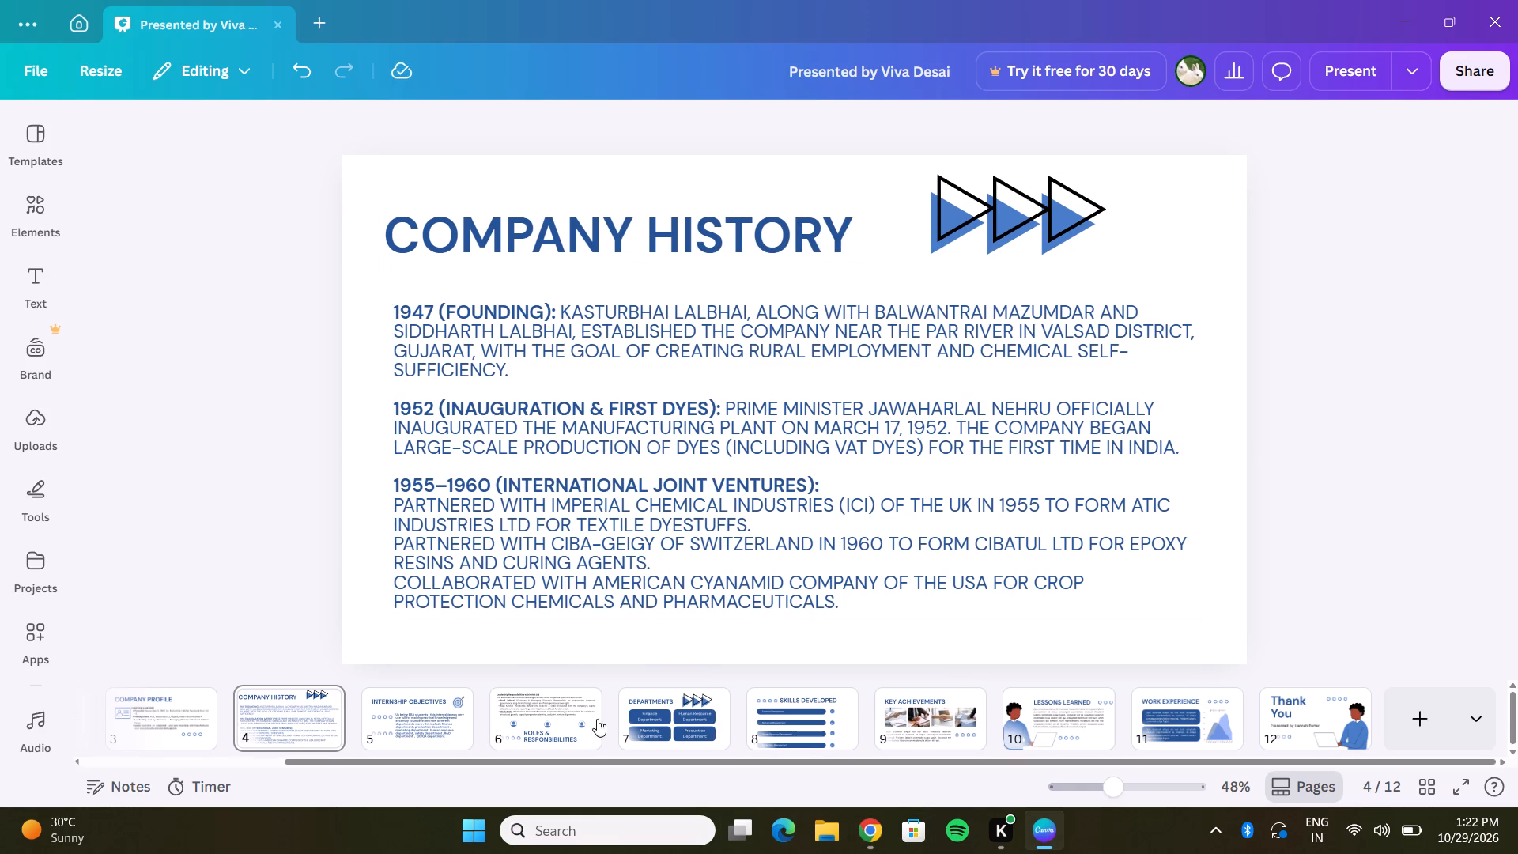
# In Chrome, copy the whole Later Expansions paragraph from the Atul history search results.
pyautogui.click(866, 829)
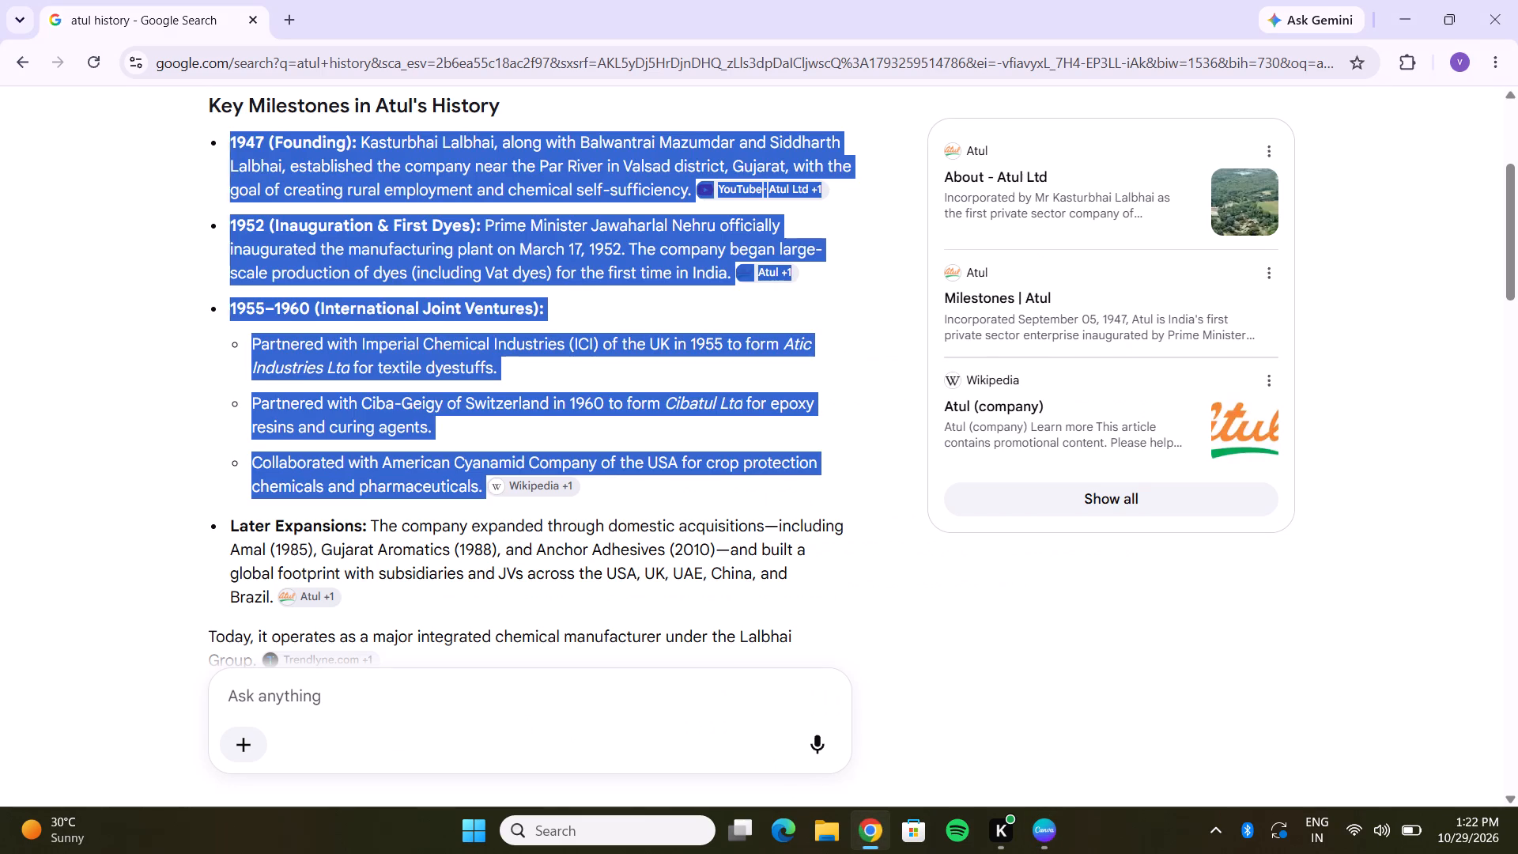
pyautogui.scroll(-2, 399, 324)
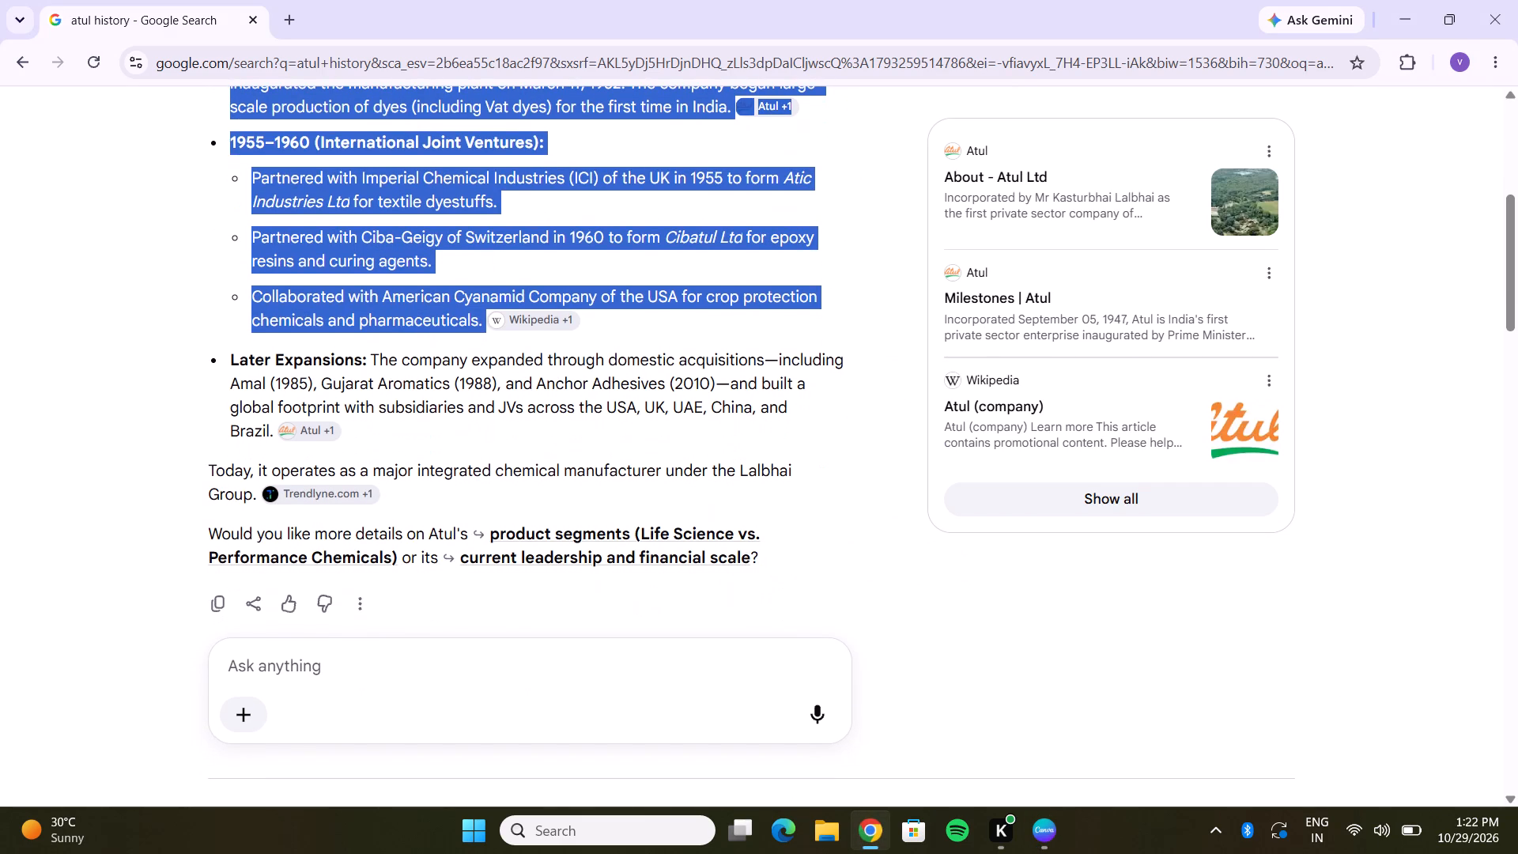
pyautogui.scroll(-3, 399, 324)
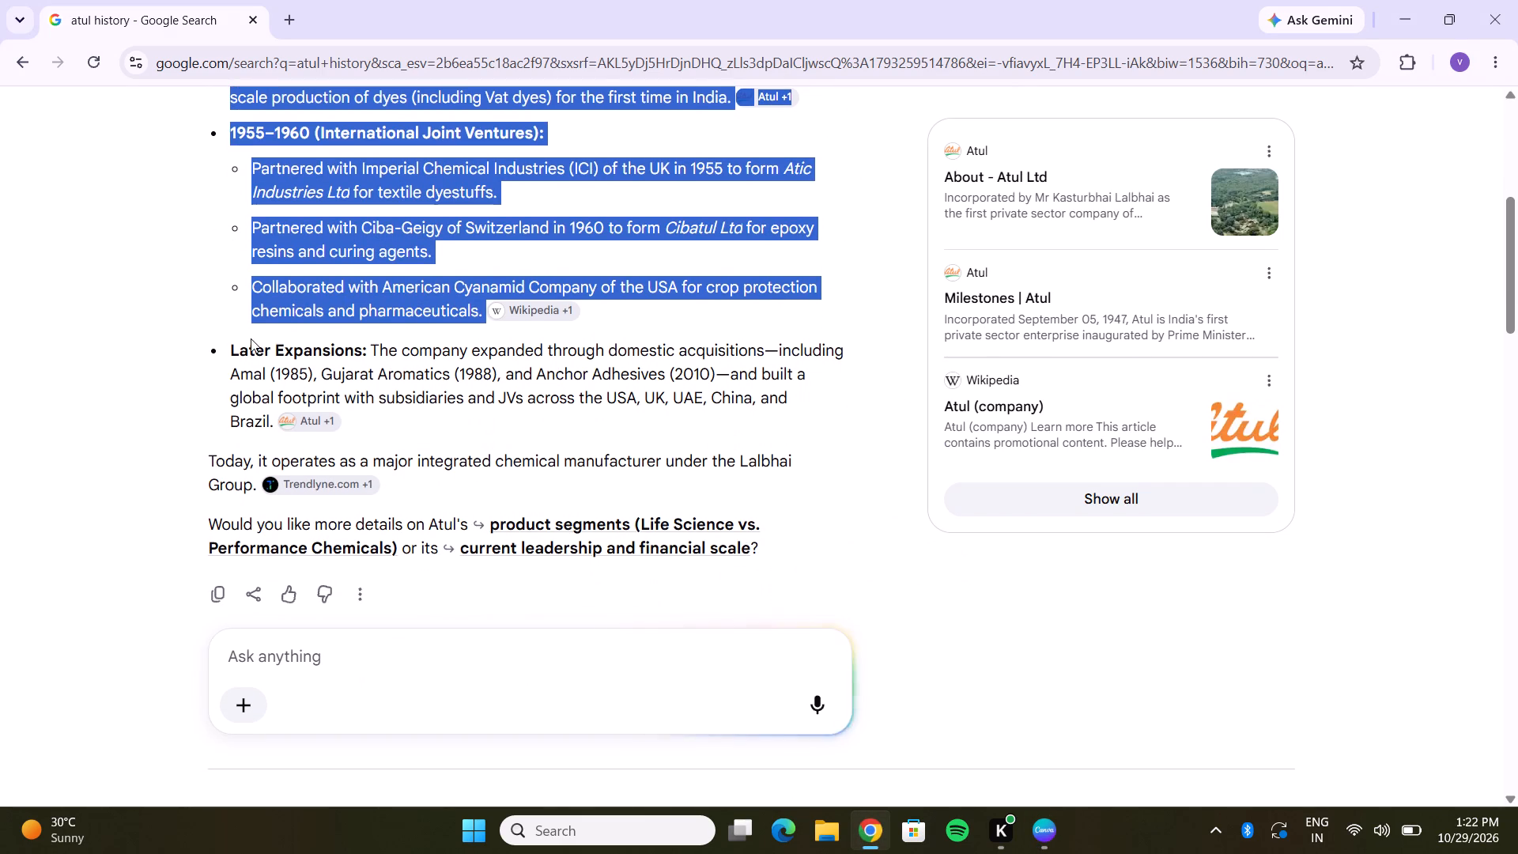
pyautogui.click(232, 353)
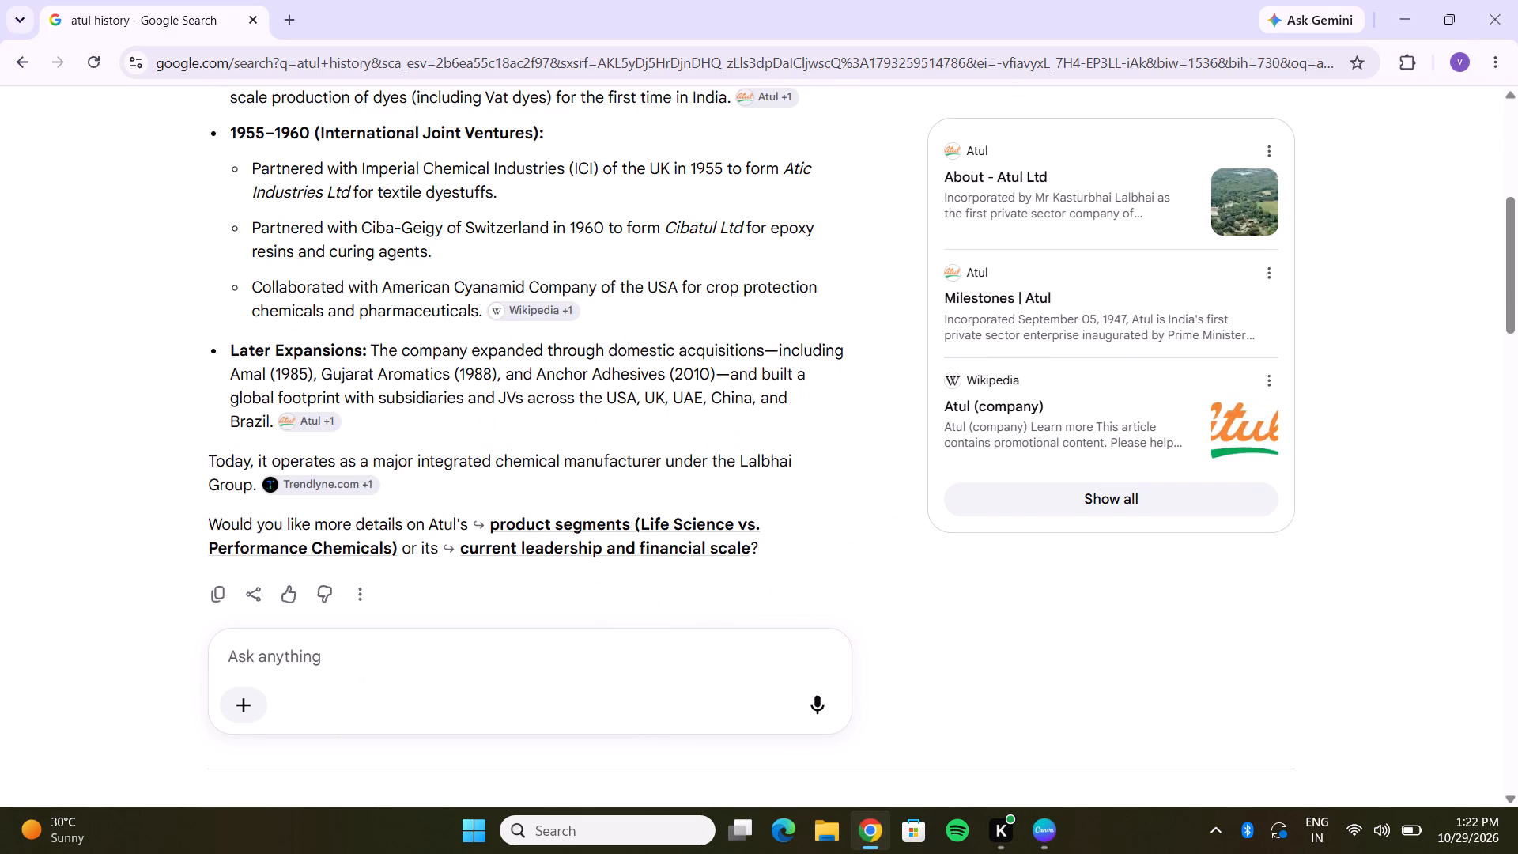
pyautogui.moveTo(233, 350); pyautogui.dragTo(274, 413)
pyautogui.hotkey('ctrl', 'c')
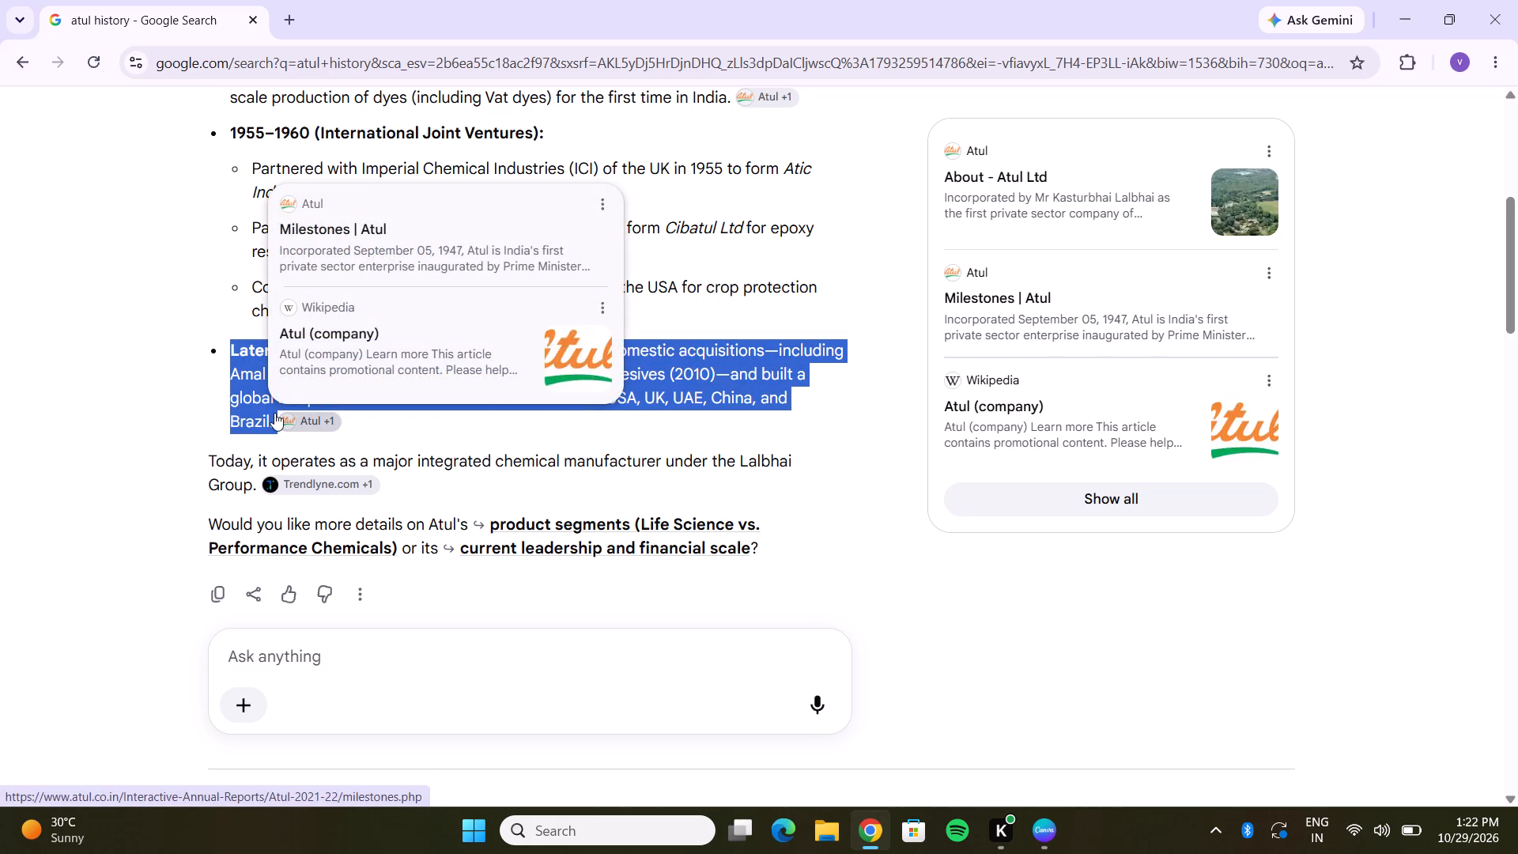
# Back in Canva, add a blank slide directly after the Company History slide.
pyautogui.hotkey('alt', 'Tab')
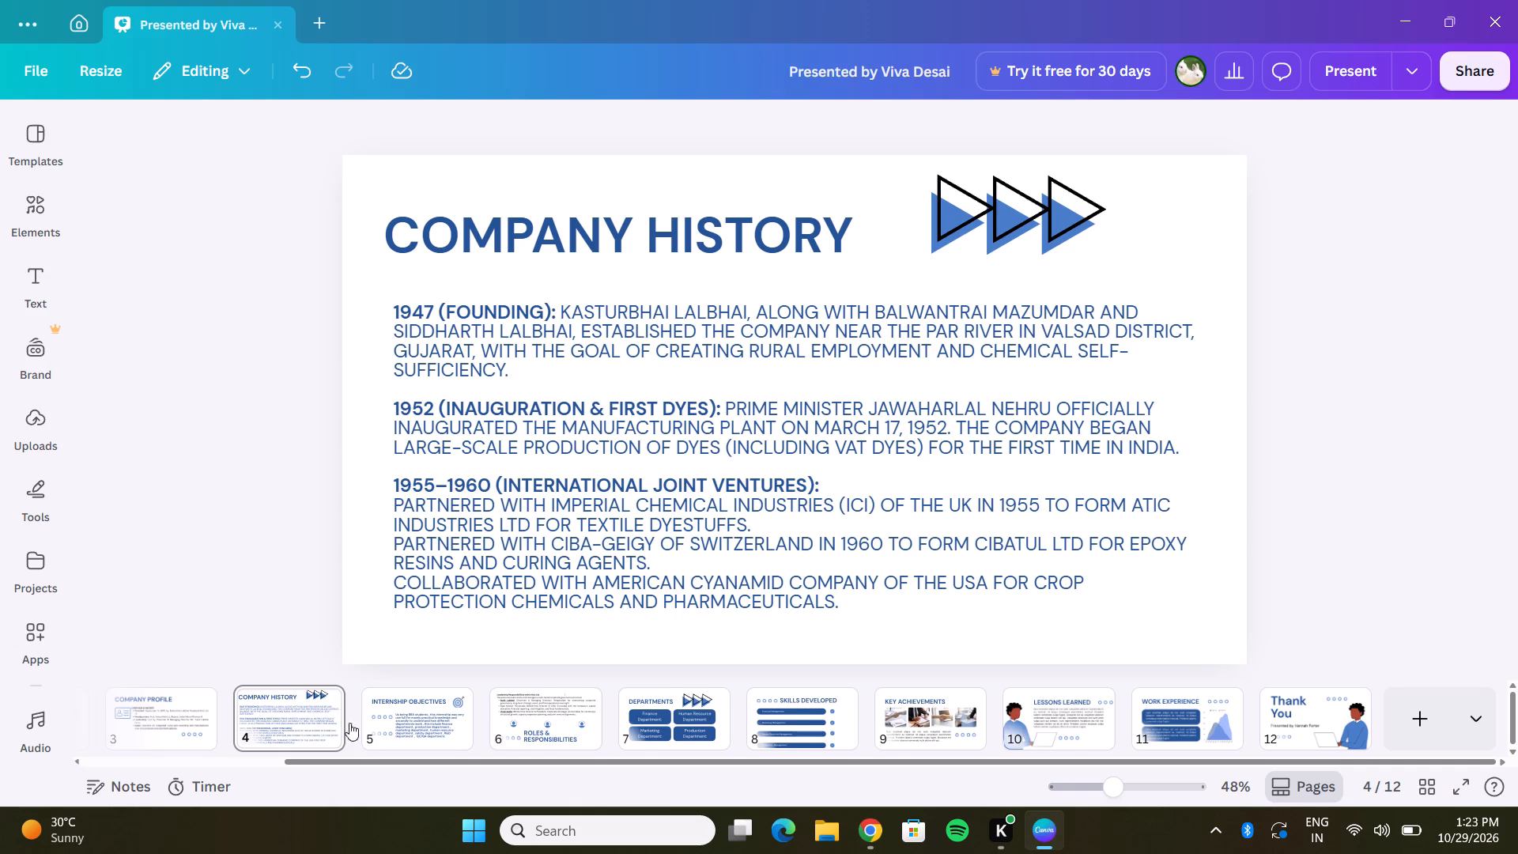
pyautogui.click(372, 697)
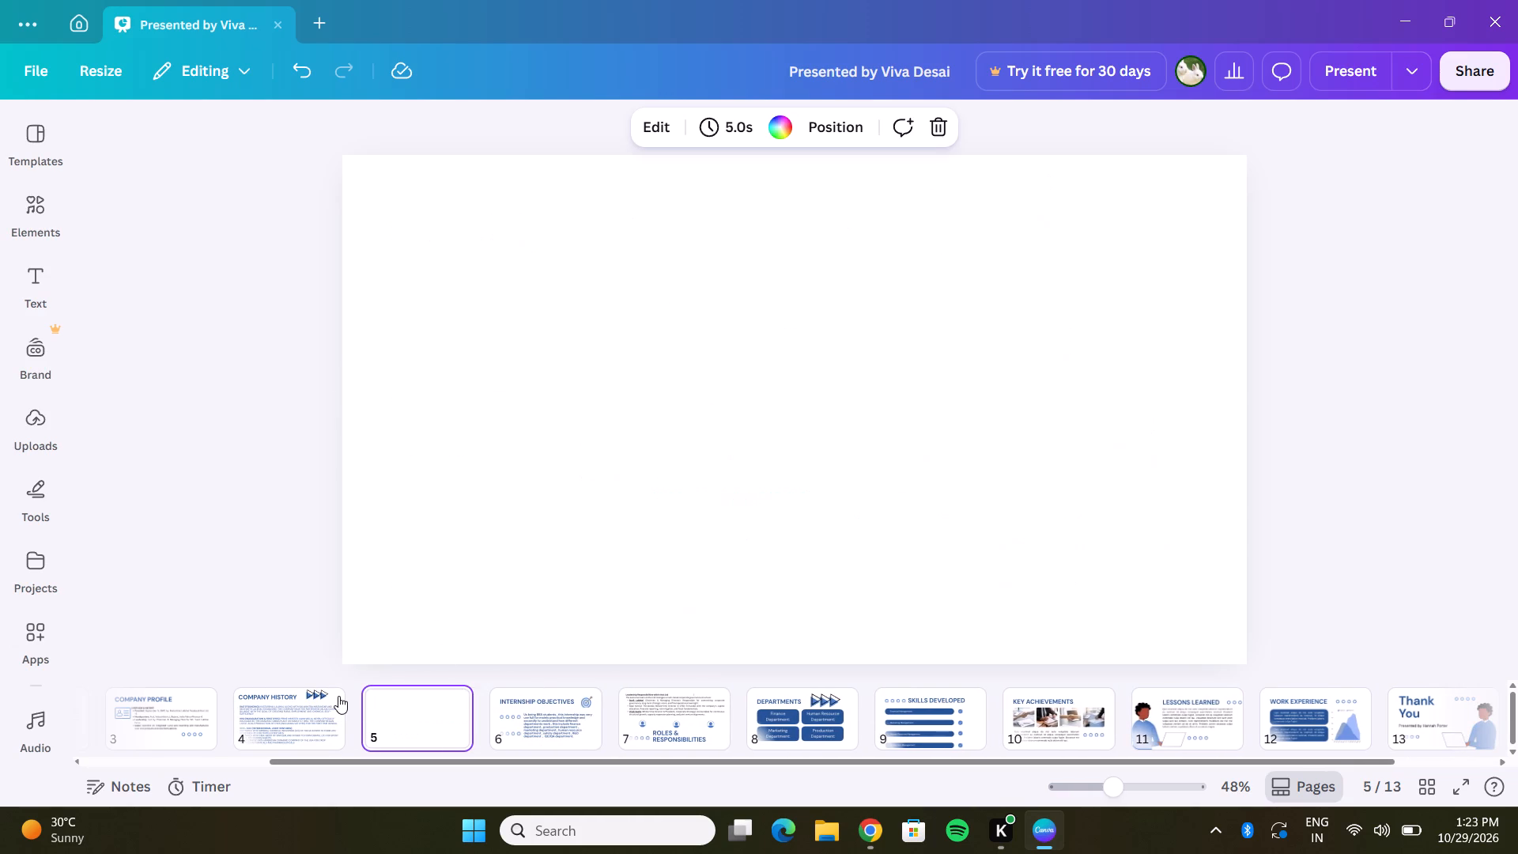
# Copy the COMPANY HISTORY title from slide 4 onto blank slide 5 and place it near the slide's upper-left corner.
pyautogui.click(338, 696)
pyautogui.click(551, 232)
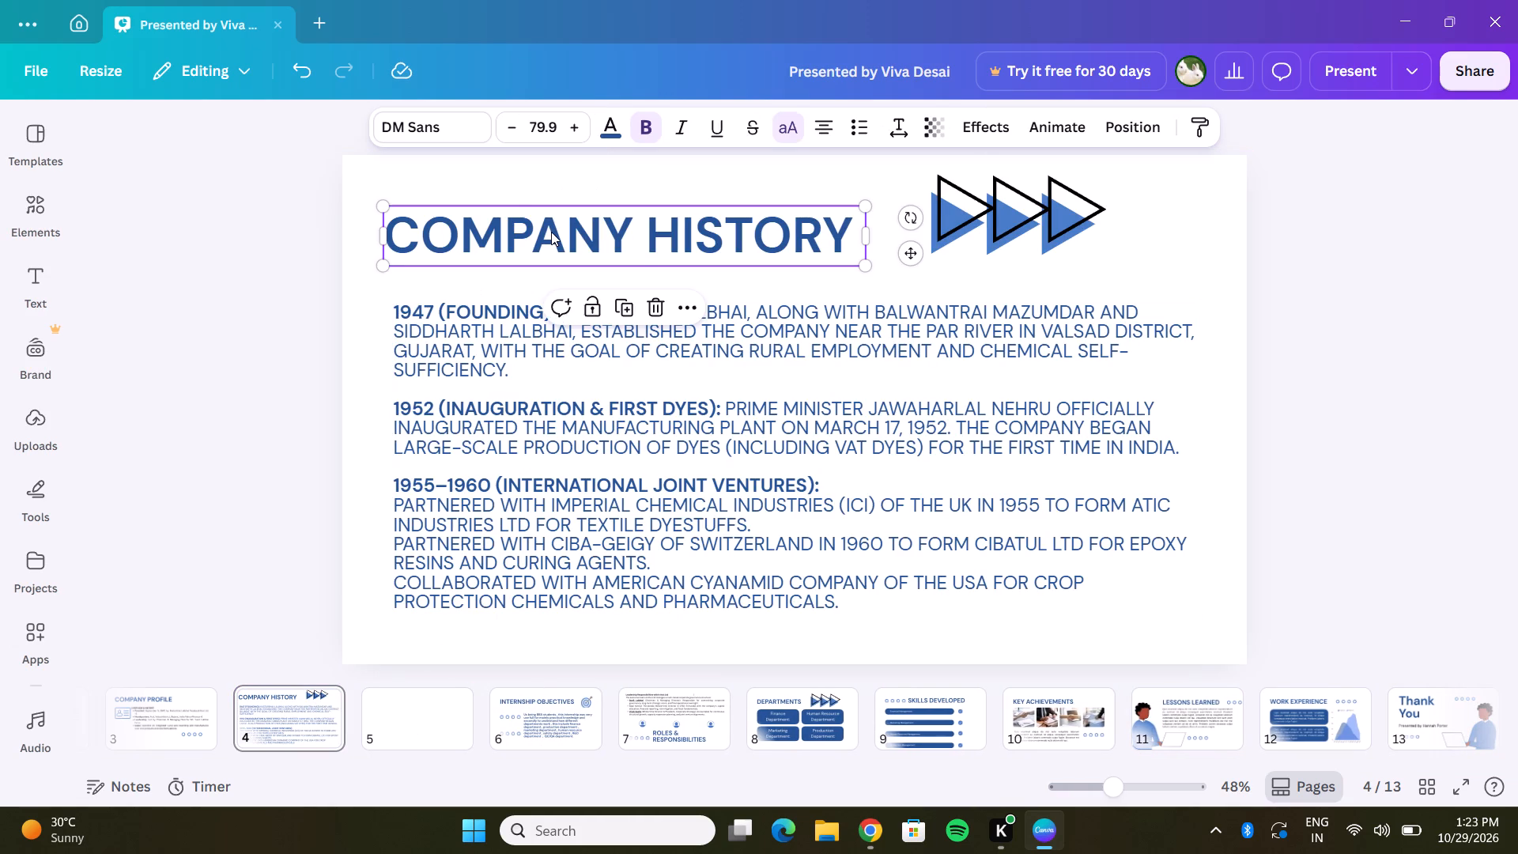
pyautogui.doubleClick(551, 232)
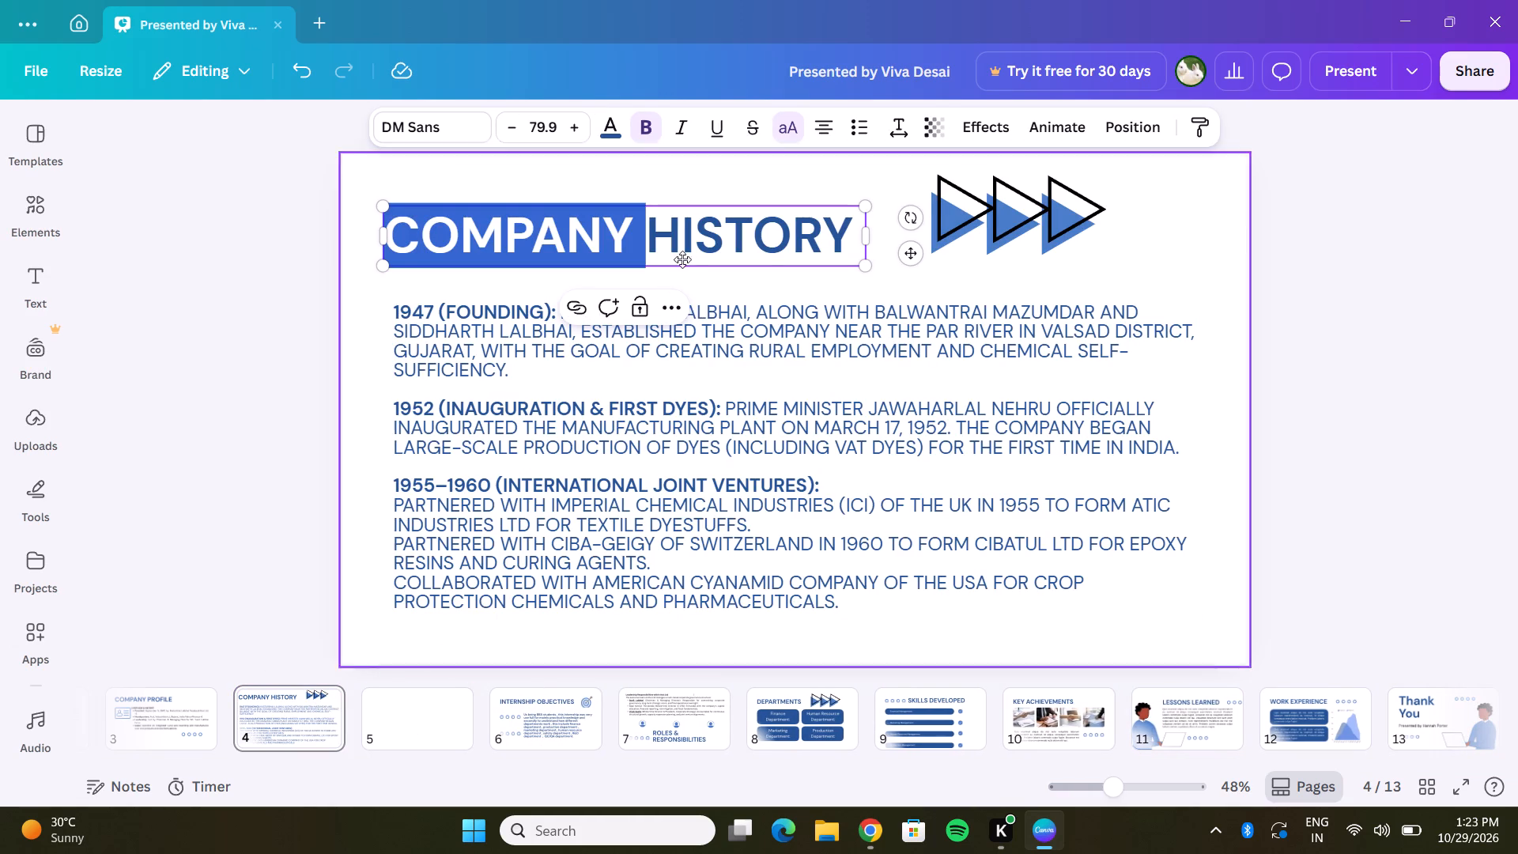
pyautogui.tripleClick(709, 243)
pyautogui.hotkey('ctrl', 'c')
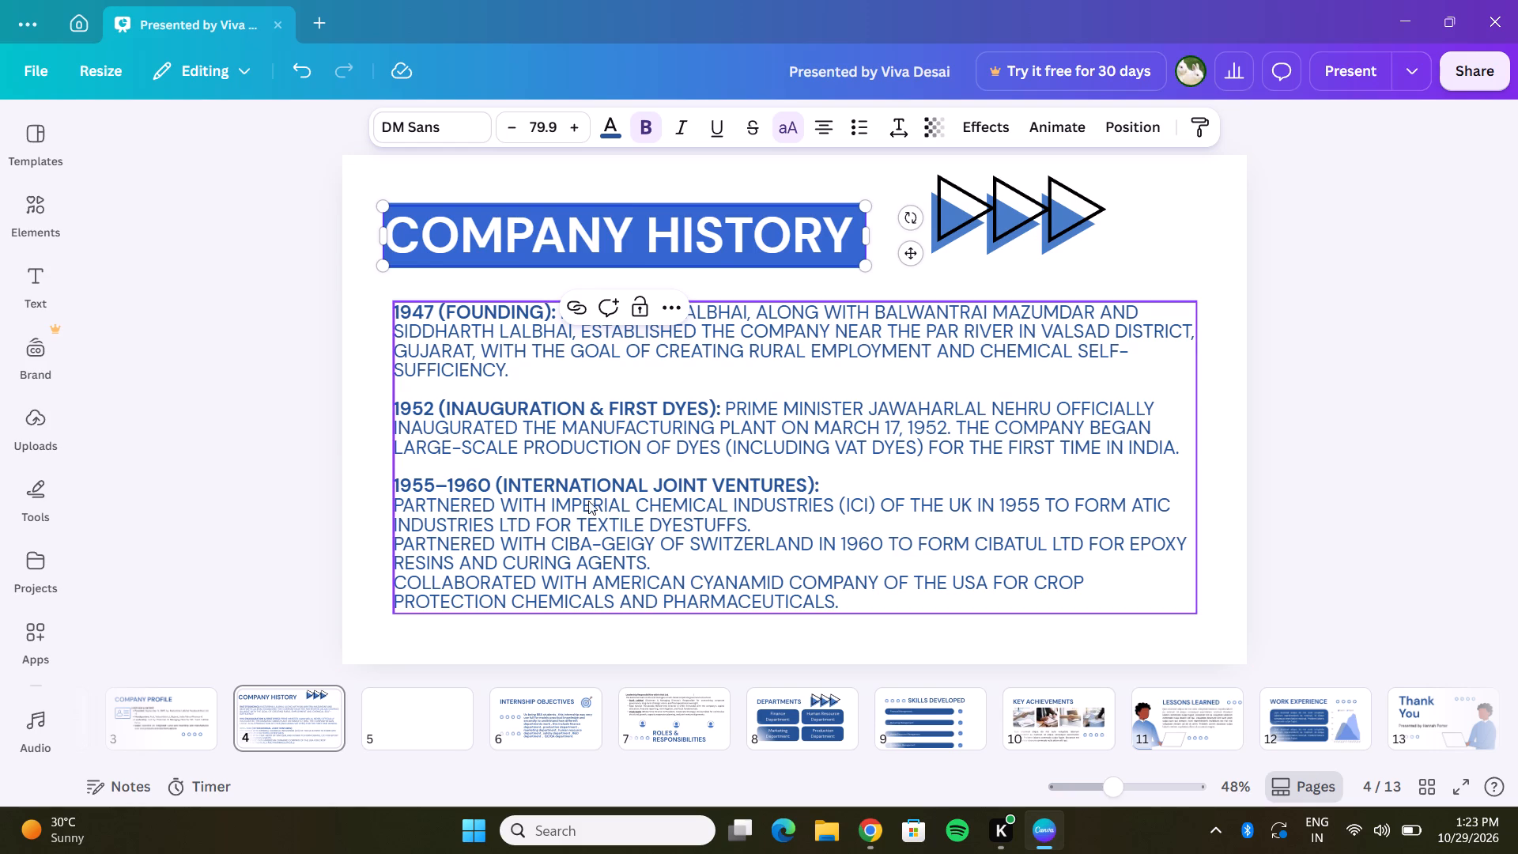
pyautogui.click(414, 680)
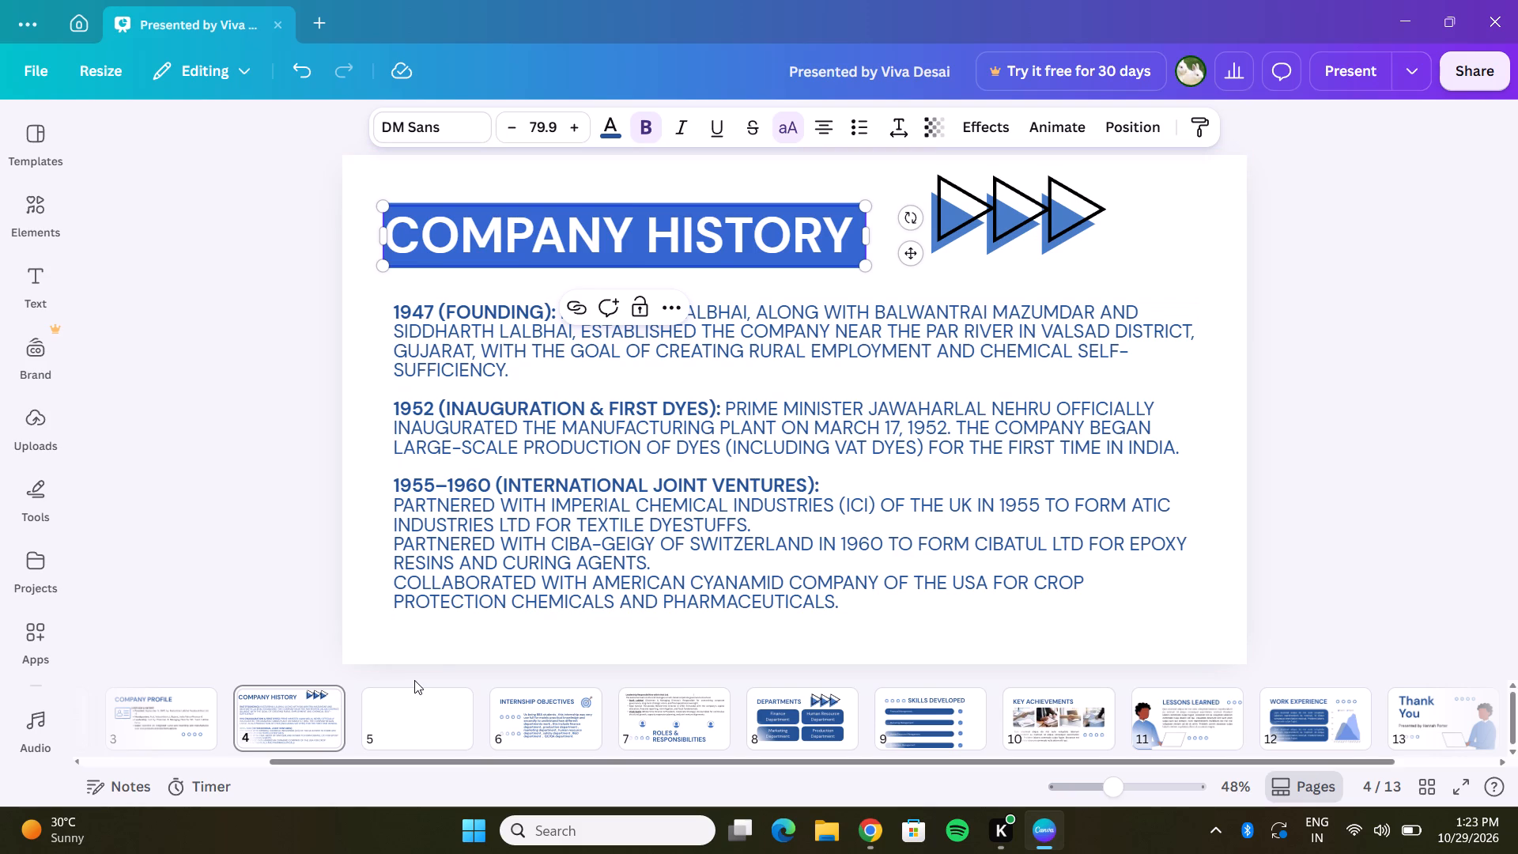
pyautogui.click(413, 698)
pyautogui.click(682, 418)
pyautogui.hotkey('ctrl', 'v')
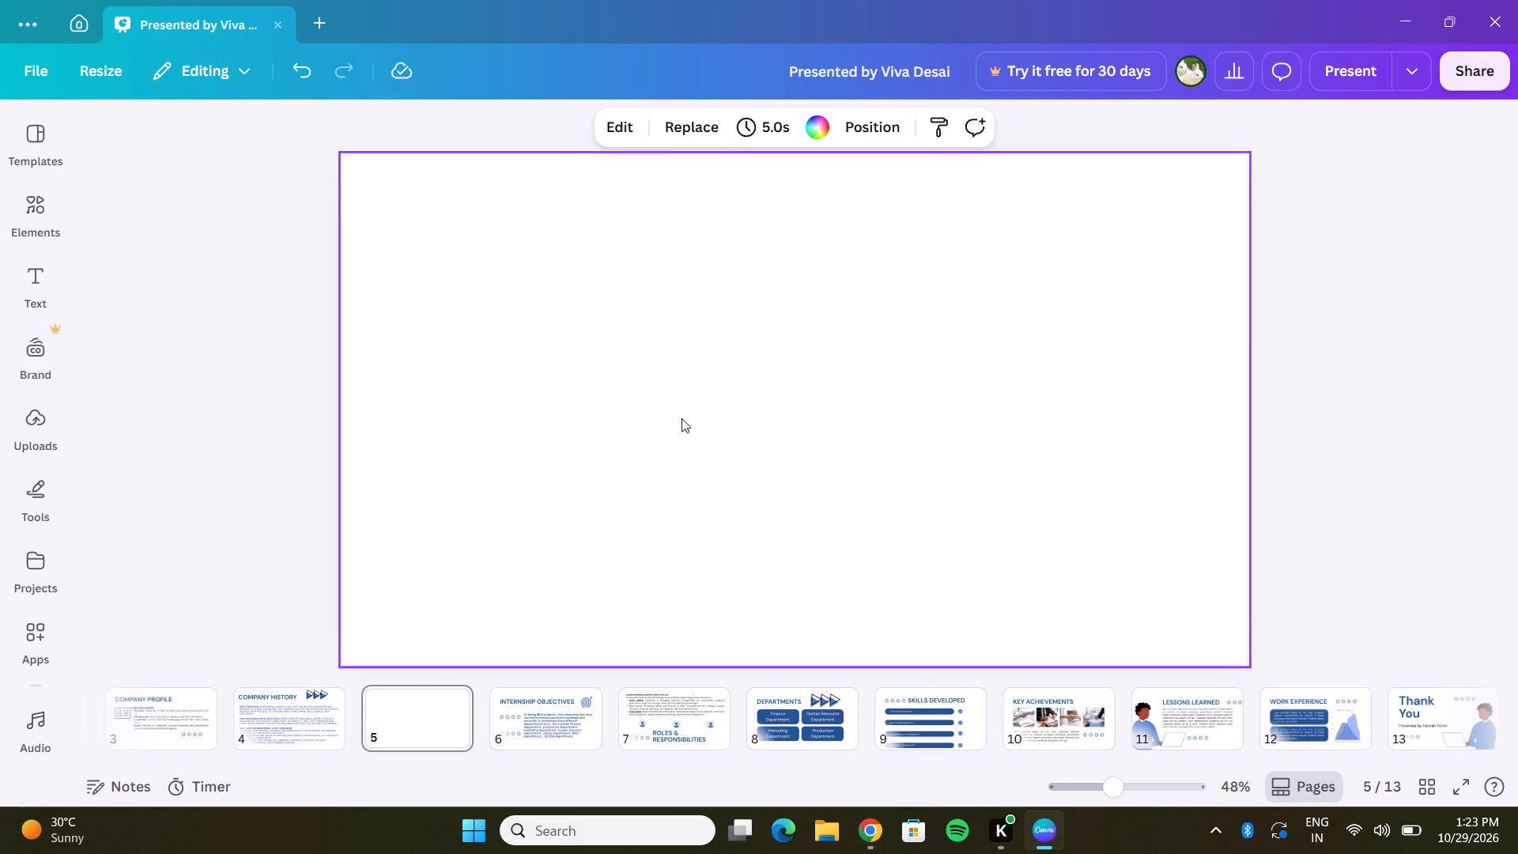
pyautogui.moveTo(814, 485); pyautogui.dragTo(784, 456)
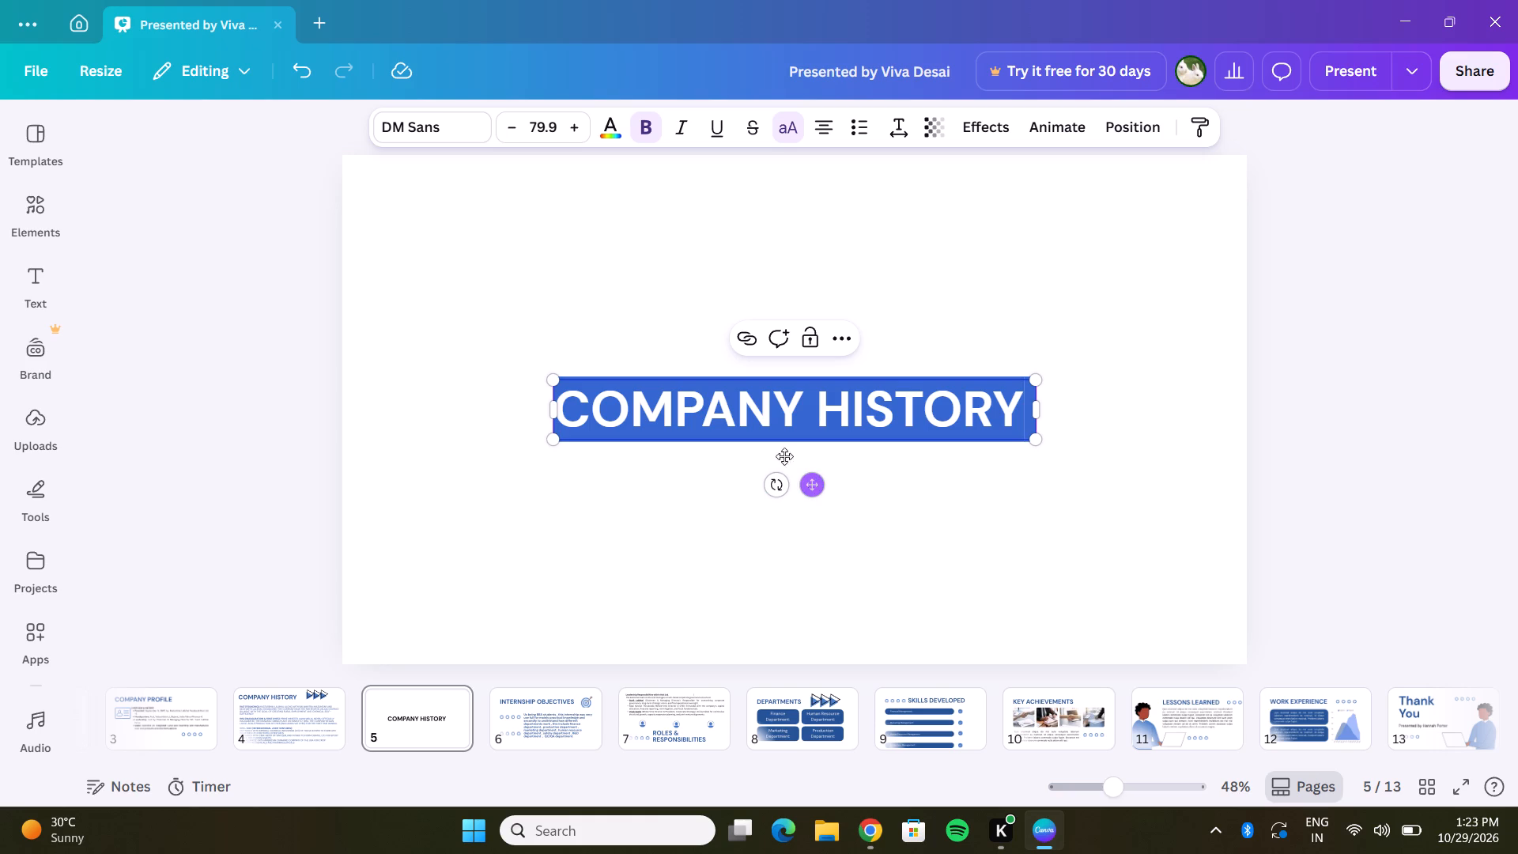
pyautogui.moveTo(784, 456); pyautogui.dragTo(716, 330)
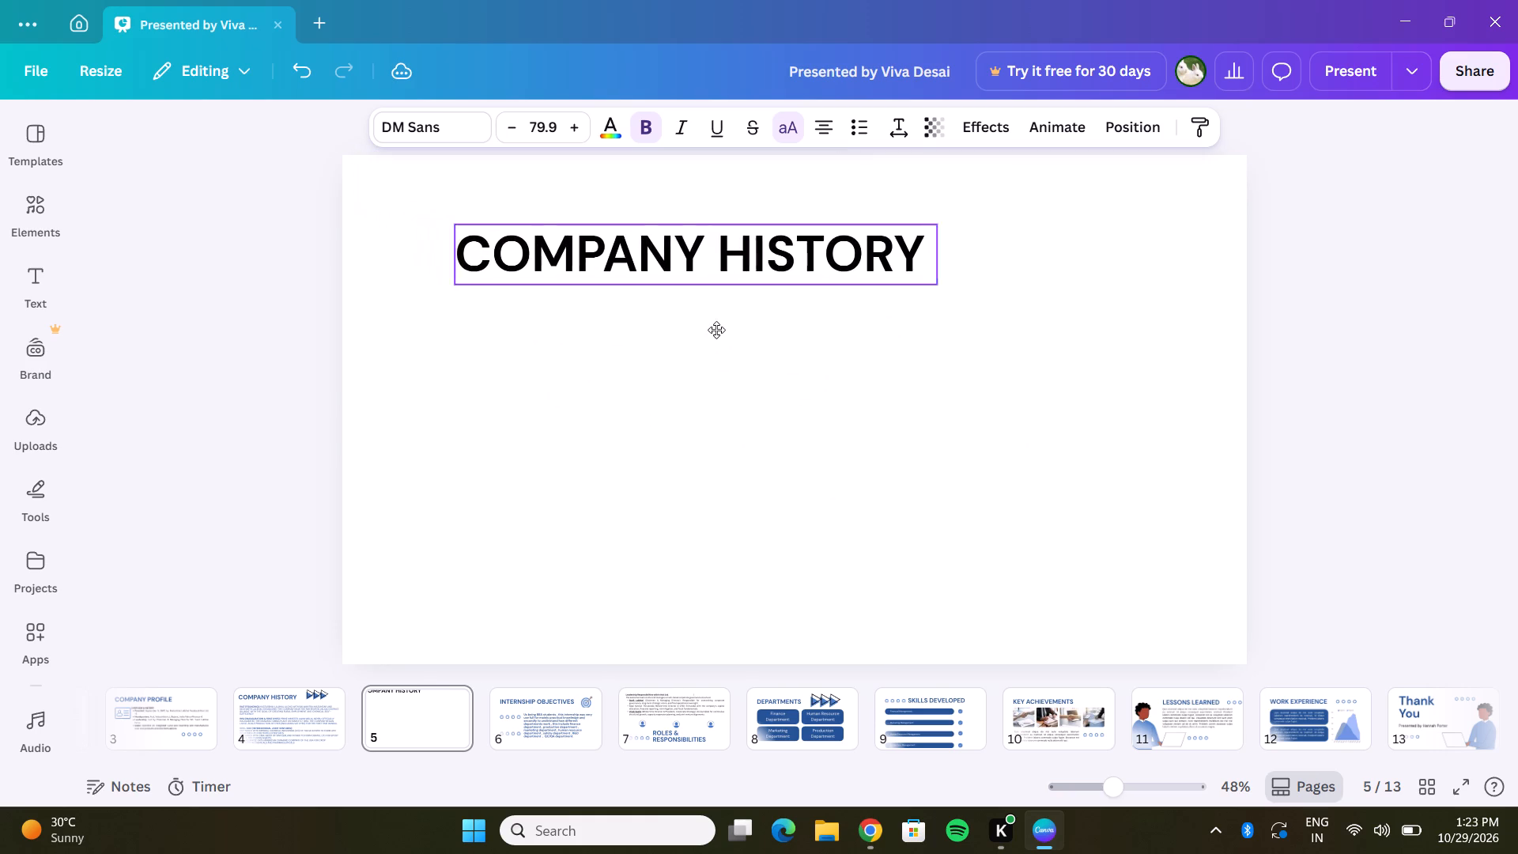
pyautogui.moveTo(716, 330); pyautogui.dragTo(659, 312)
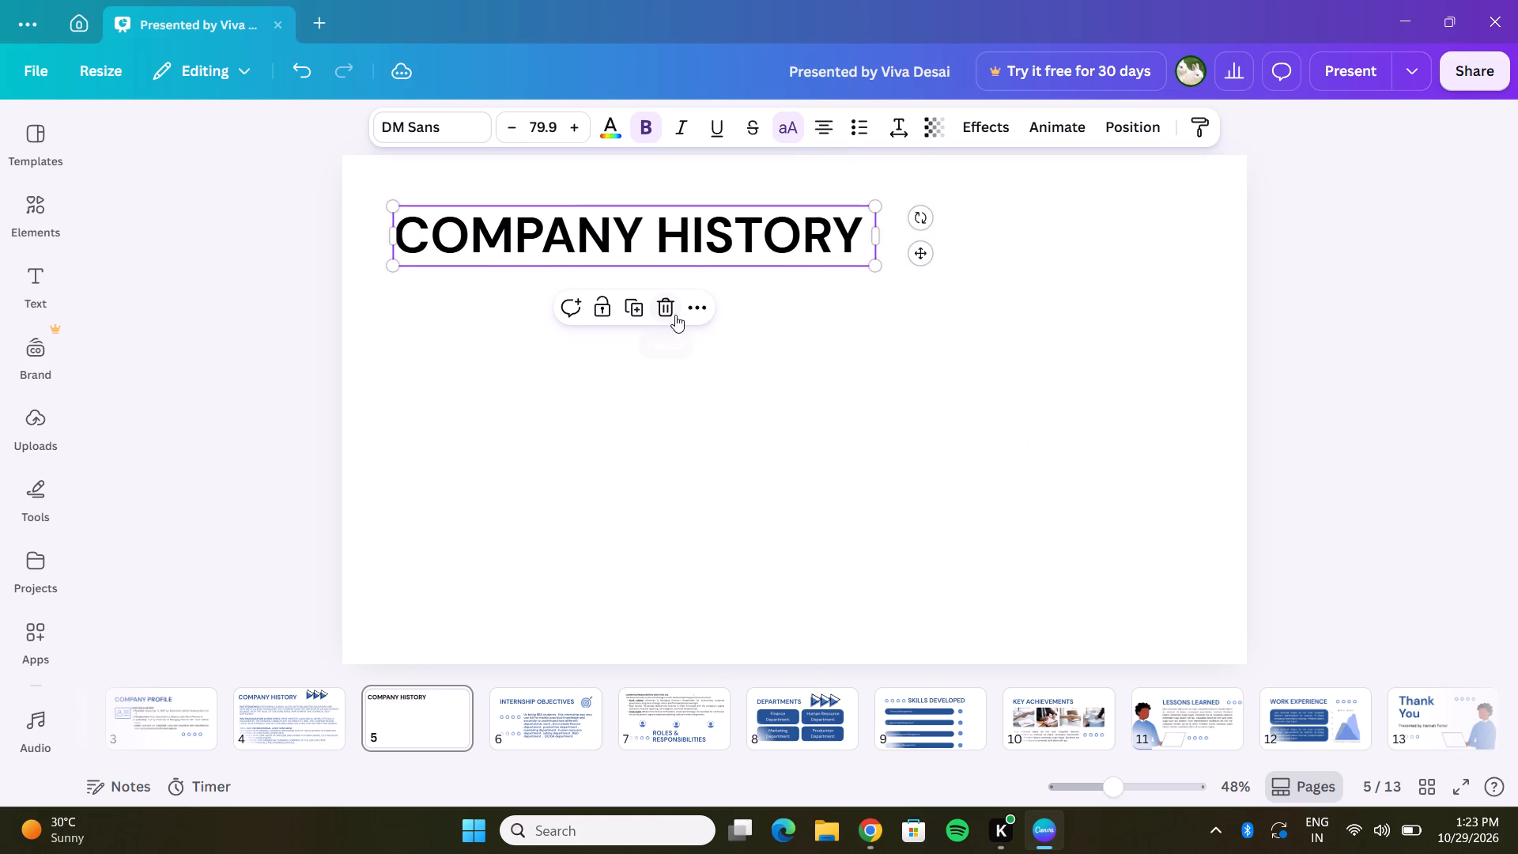
# In Chrome, search Google for "atul merger" and expand the AI Overview to examine the company's mergers.
pyautogui.click(874, 811)
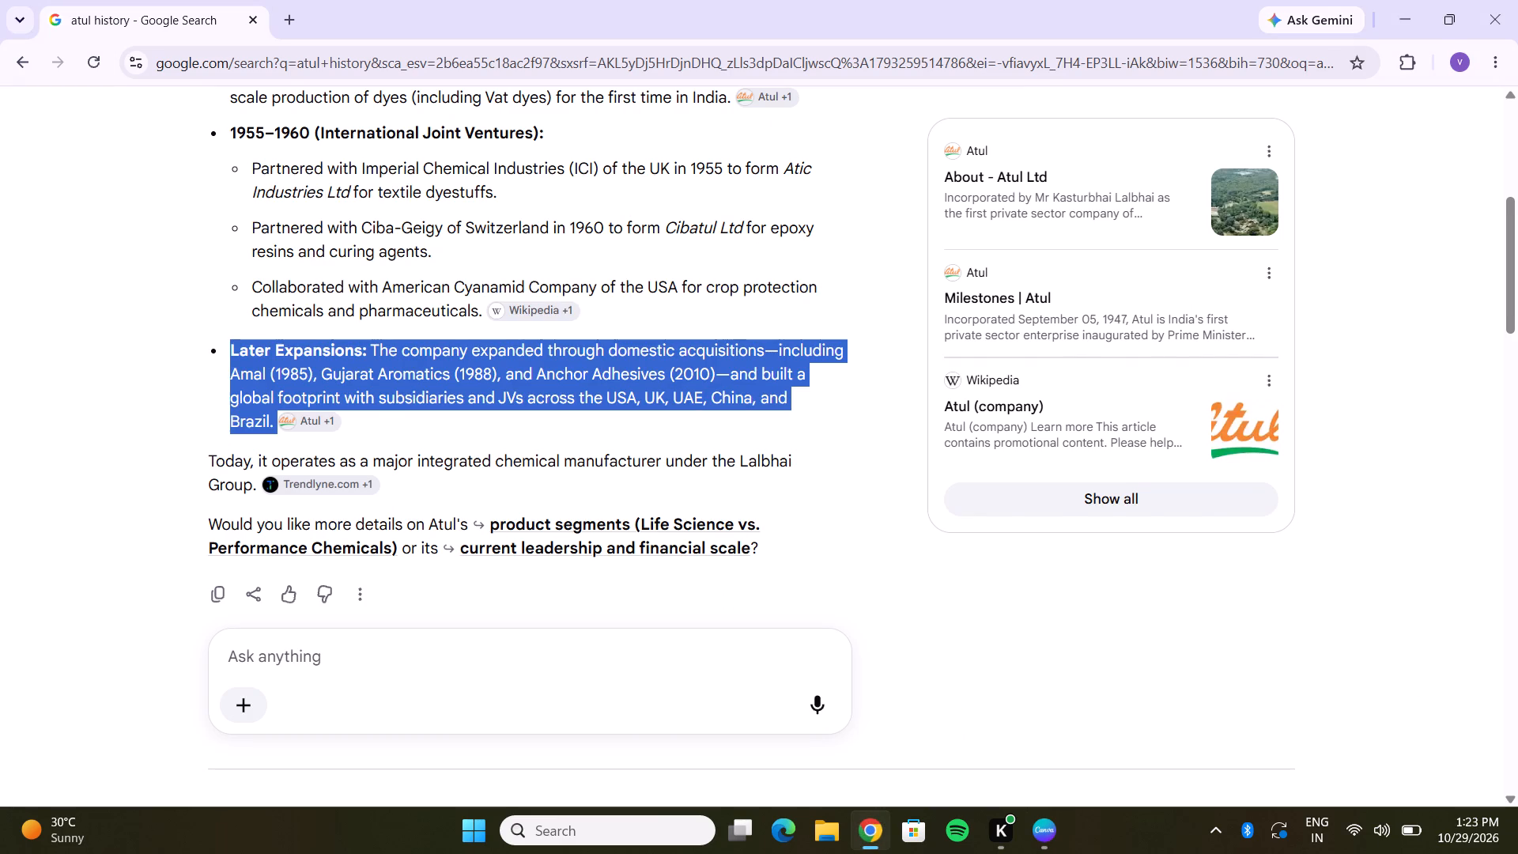
pyautogui.scroll(6, 459, 178)
pyautogui.click(338, 149)
pyautogui.moveTo(338, 149); pyautogui.dragTo(271, 129)
pyautogui.write('MERG')
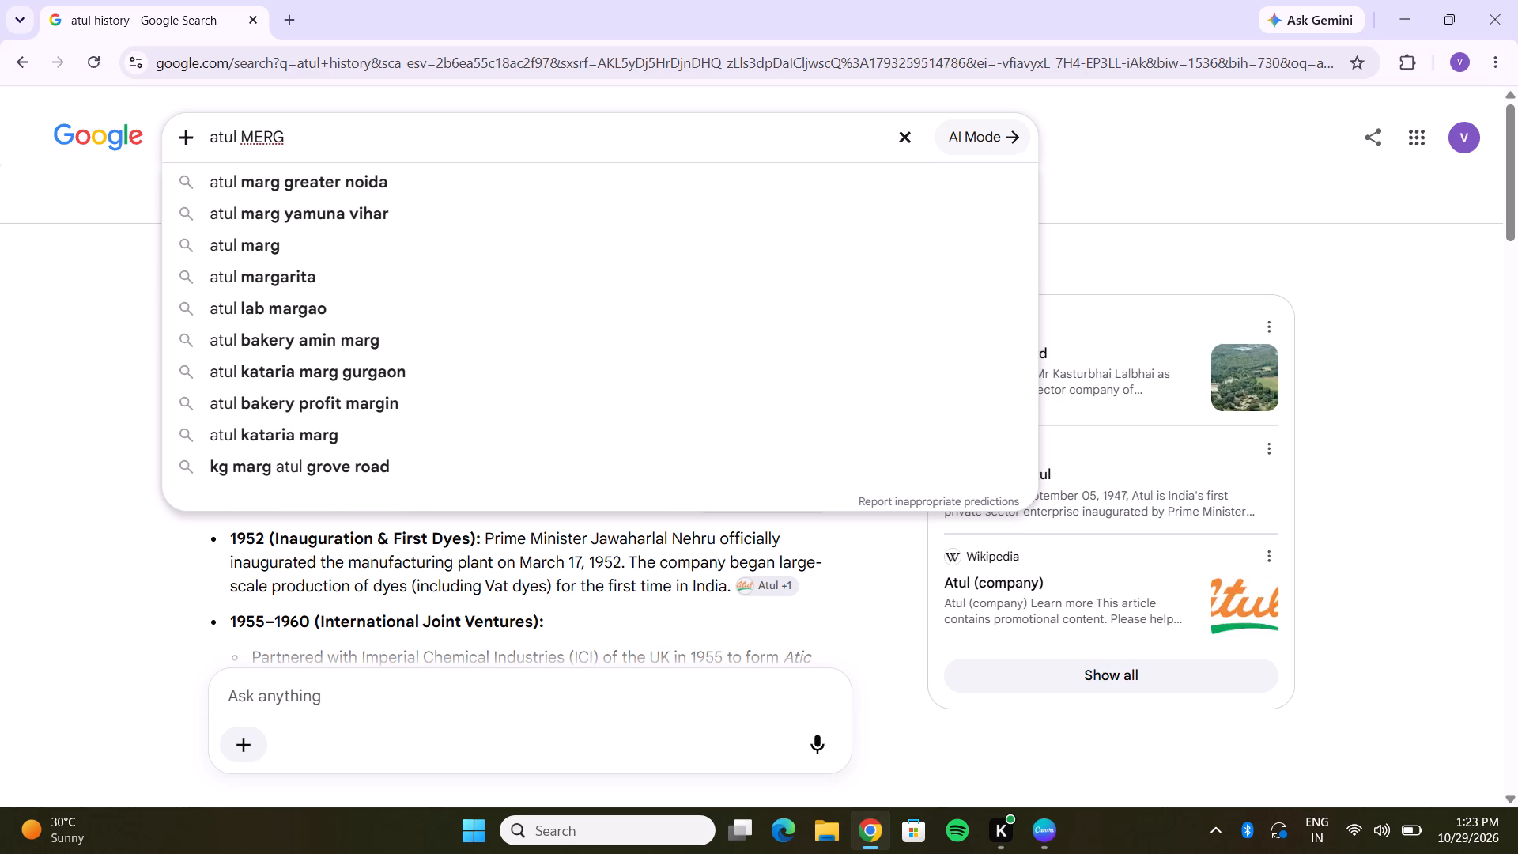
pyautogui.press('BackSpace')
pyautogui.press('BackSpace')
pyautogui.press('BackSpace')
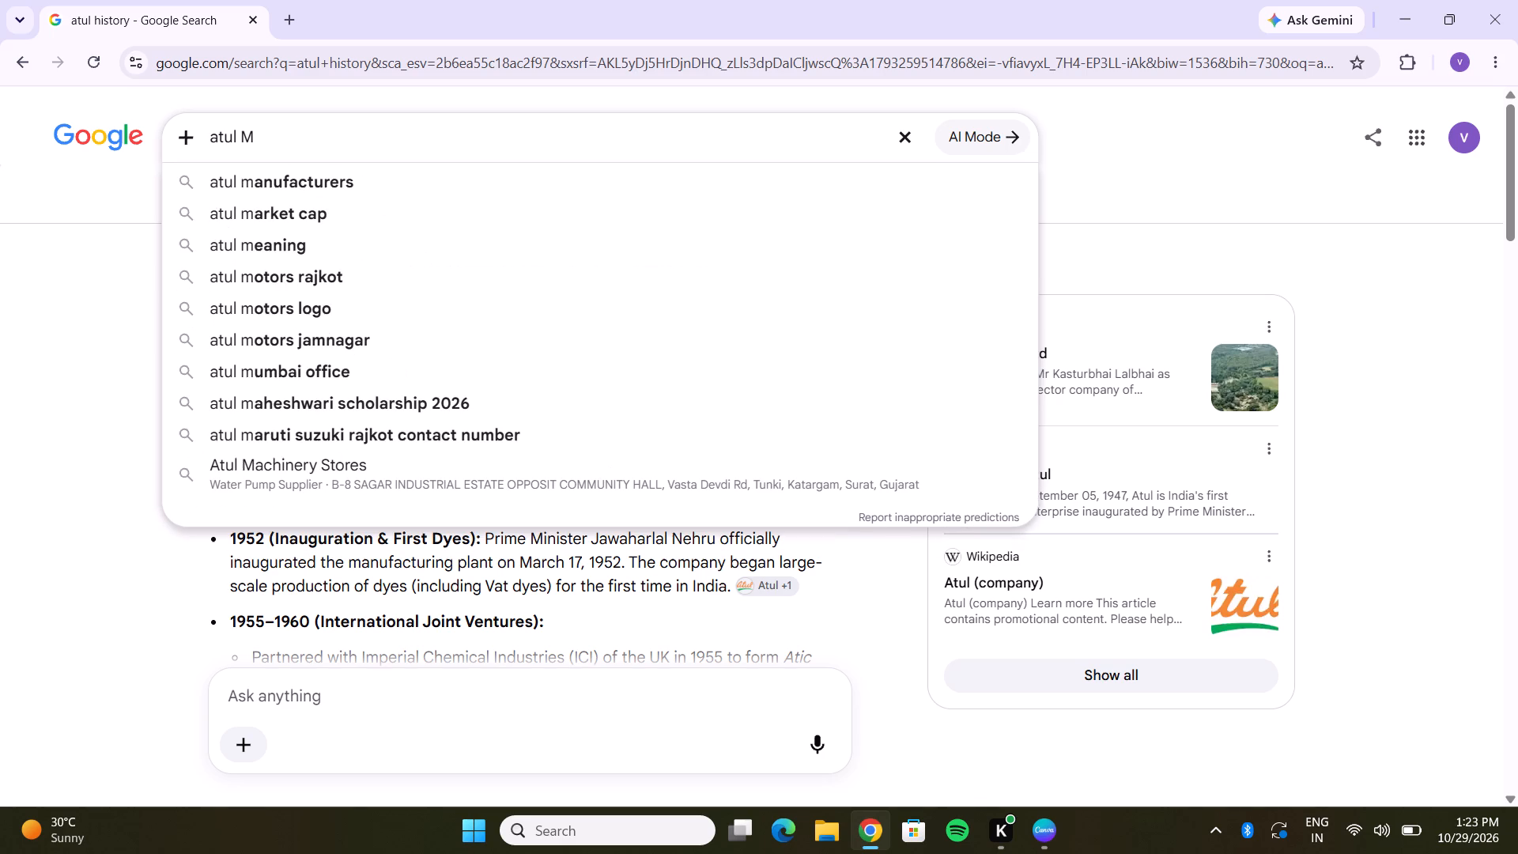
pyautogui.press('BackSpace')
pyautogui.write('merg')
pyautogui.write('er')
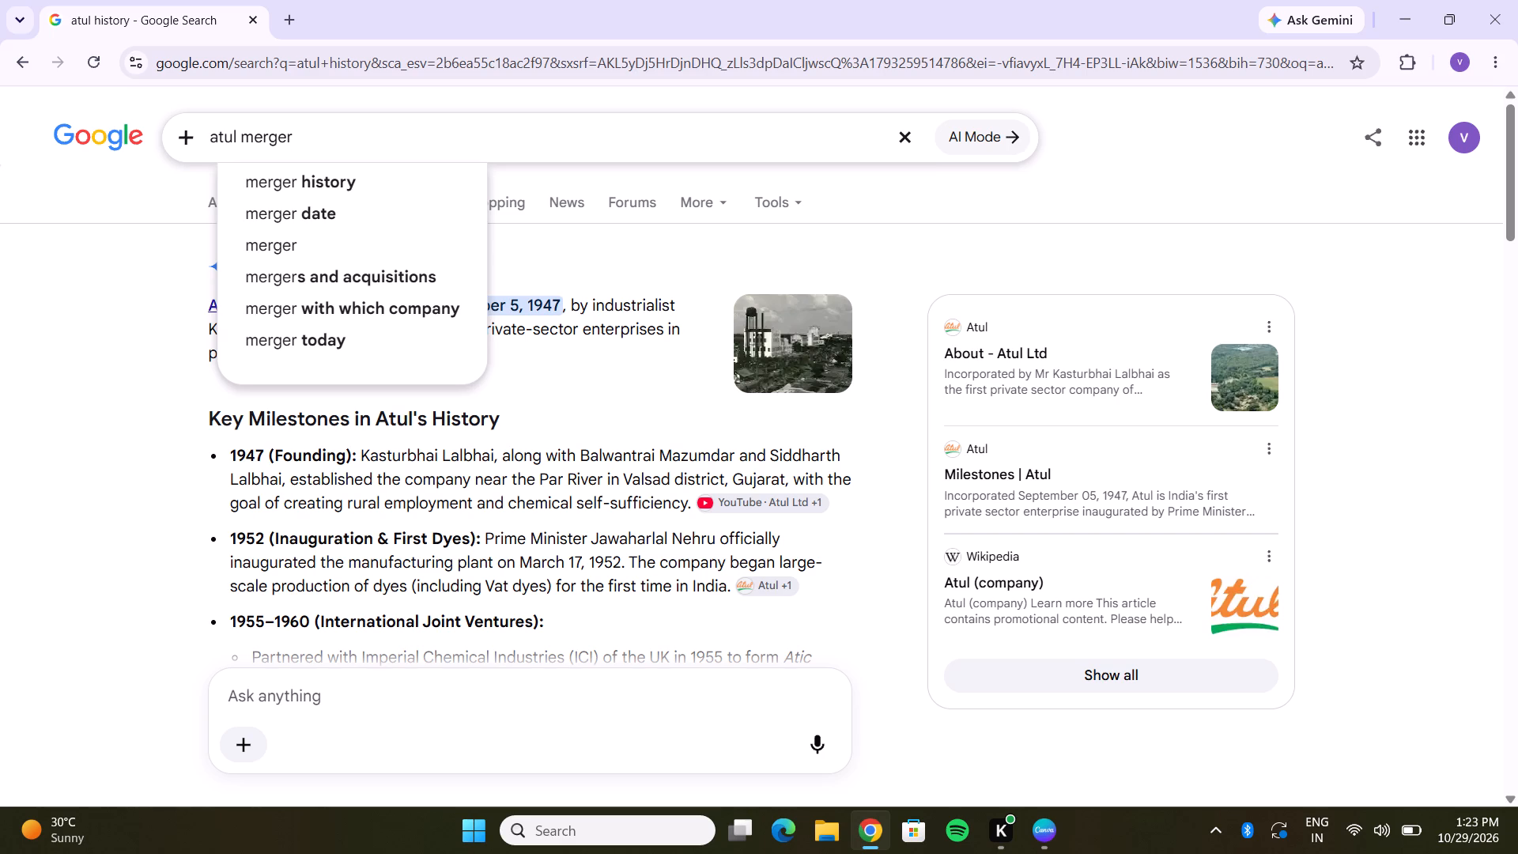
pyautogui.press('Down')
pyautogui.press('Down')
pyautogui.press('Down')
pyautogui.press('Return')
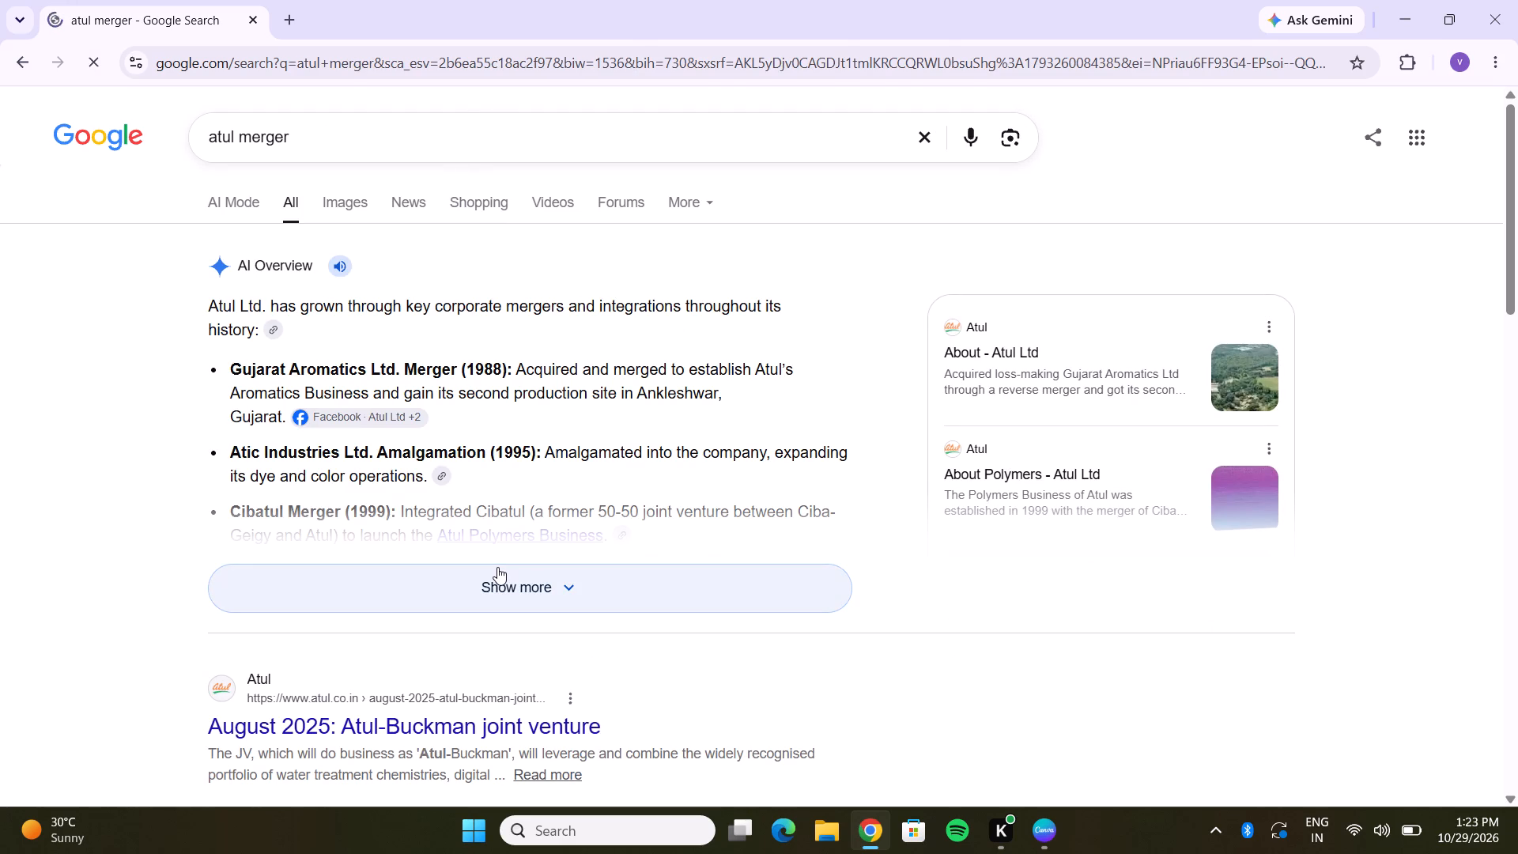
pyautogui.click(497, 567)
pyautogui.scroll(-1, 446, 486)
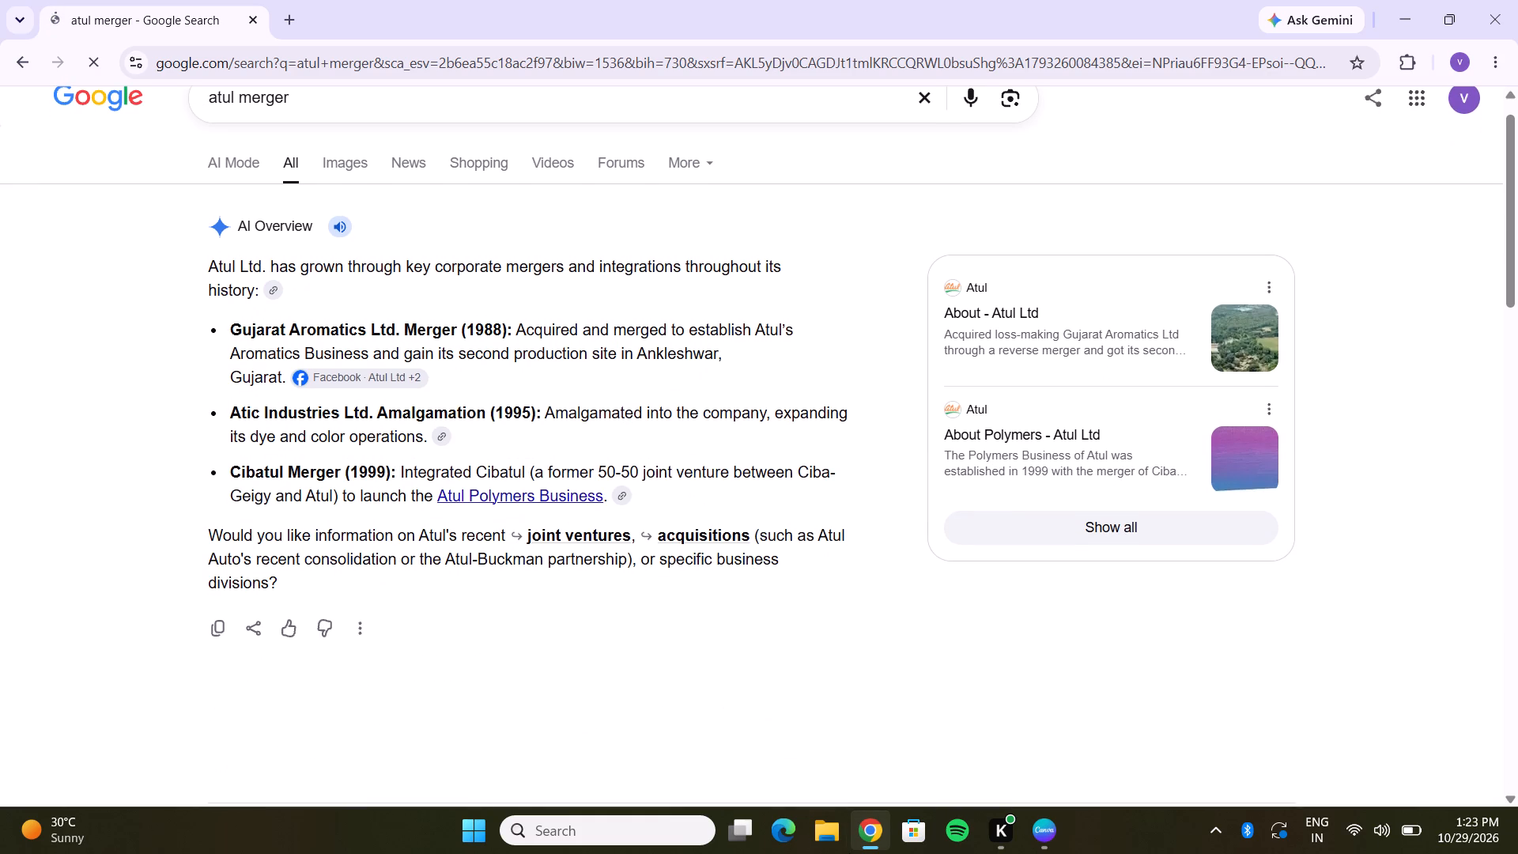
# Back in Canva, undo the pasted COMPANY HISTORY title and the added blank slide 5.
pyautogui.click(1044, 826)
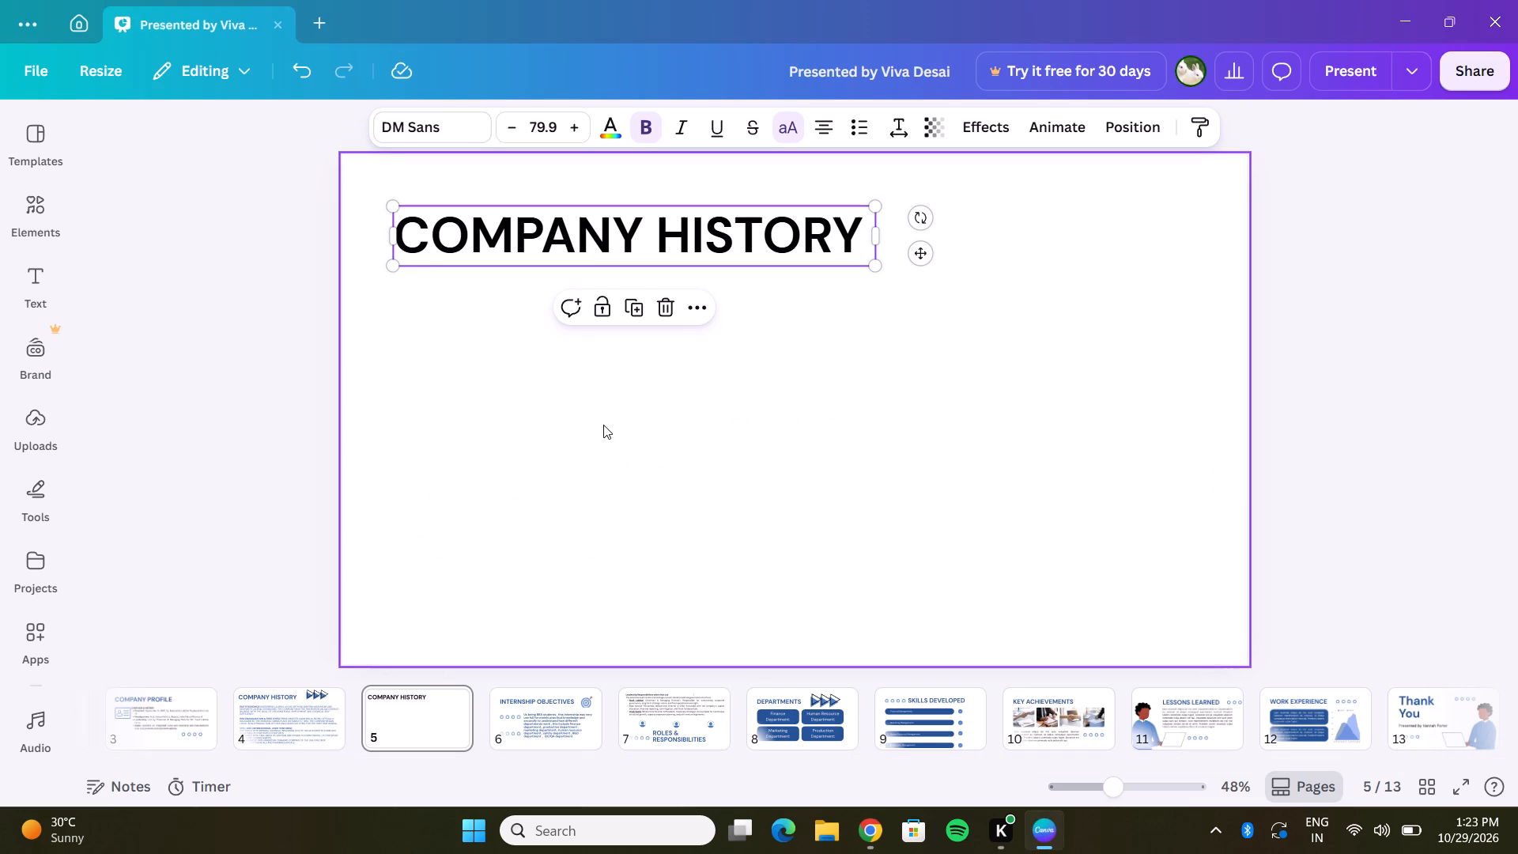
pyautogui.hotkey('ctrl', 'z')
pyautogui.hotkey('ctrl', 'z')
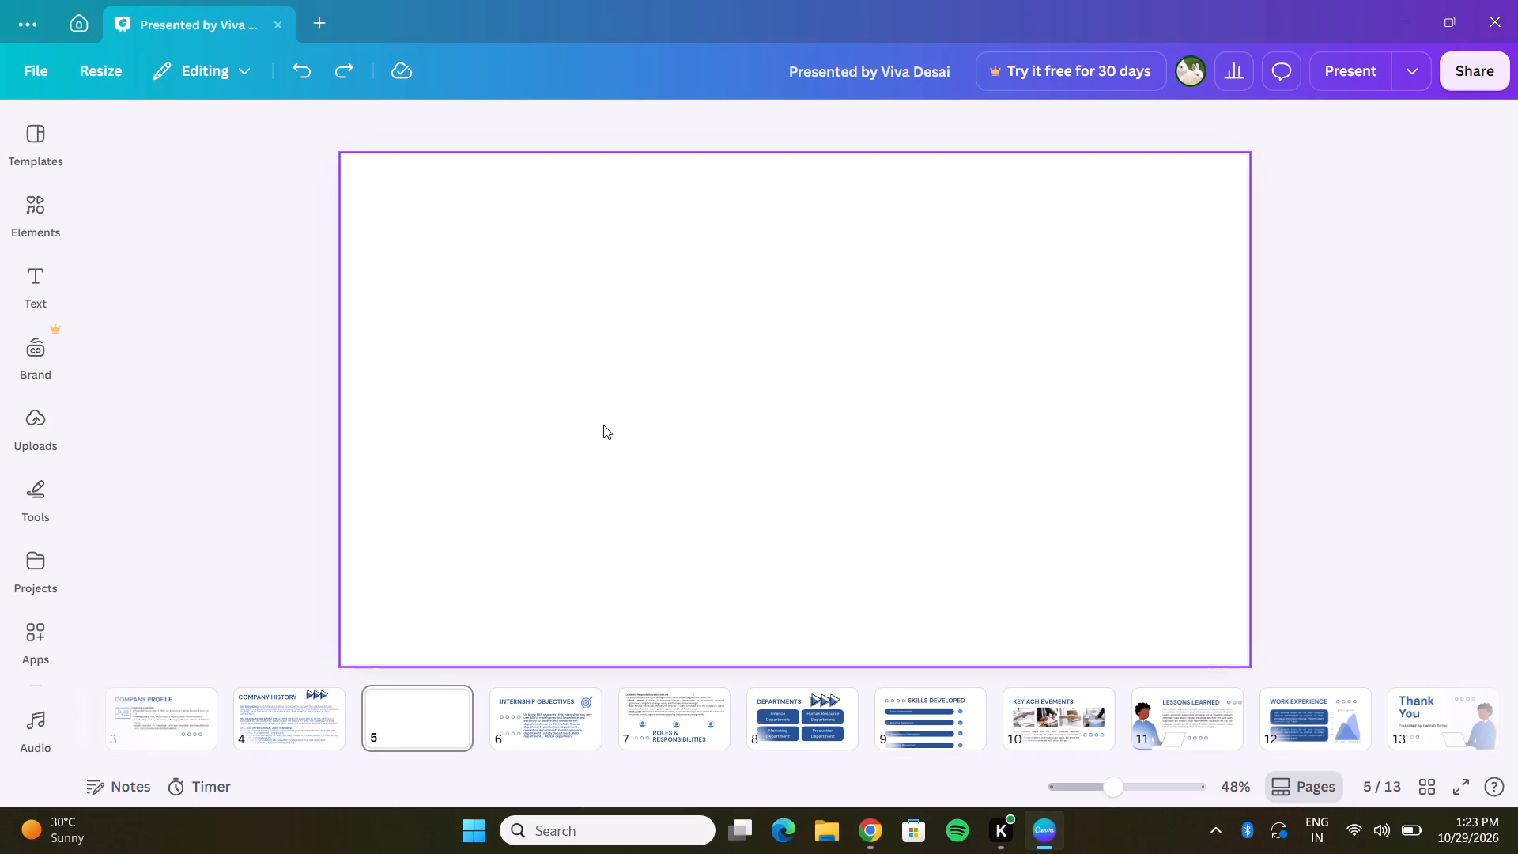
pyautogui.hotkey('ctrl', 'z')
# Look through the presentation's early slides, including Internship Objectives and Internship Overview, ending on the Company History slide.
pyautogui.hscroll(1, 229, 690)
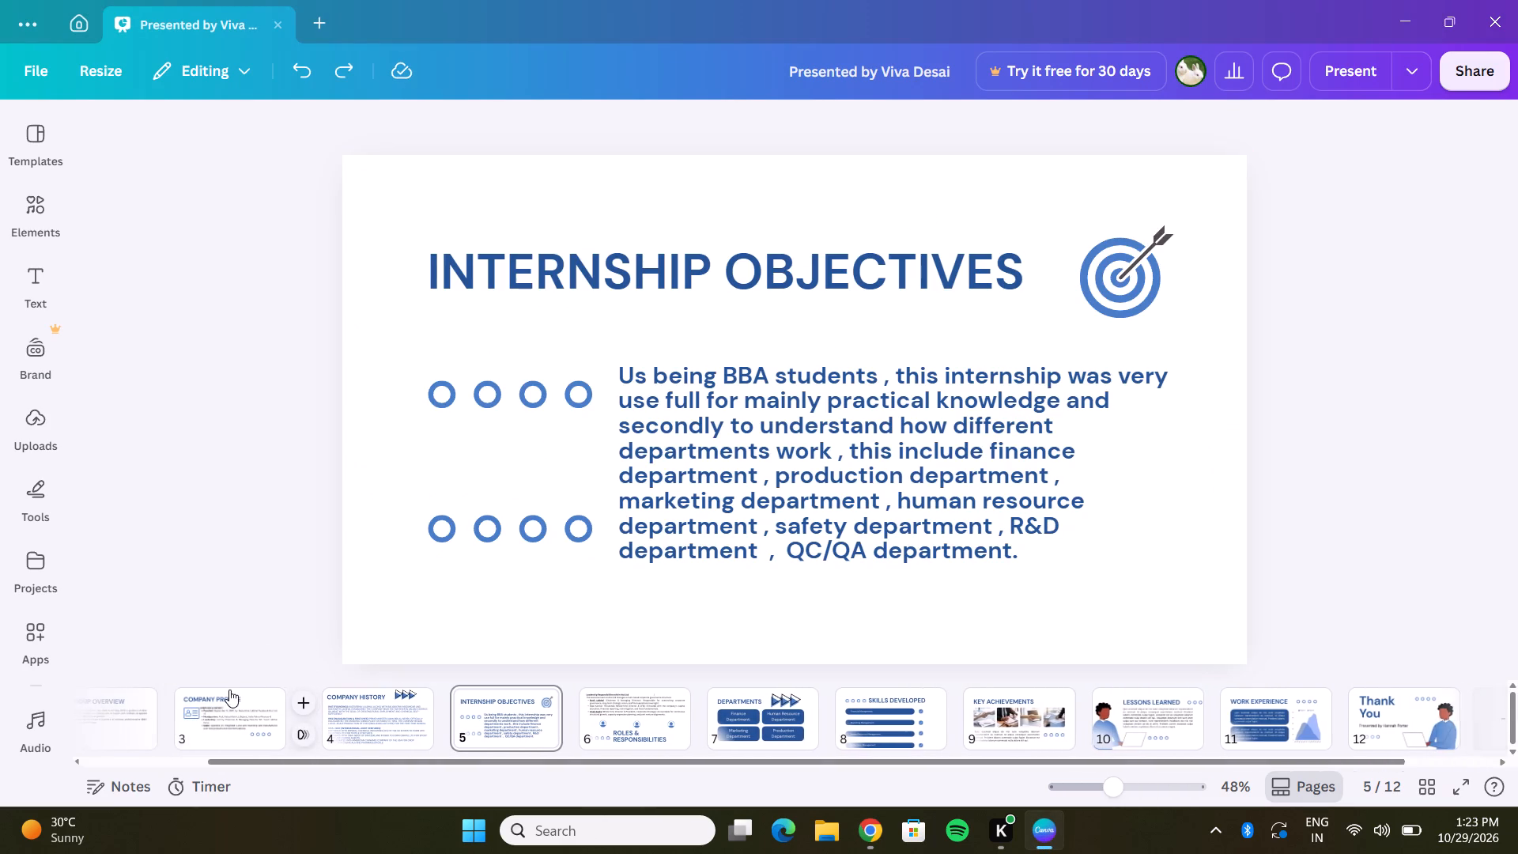
pyautogui.hscroll(1, 229, 690)
pyautogui.hscroll(4, 130, 718)
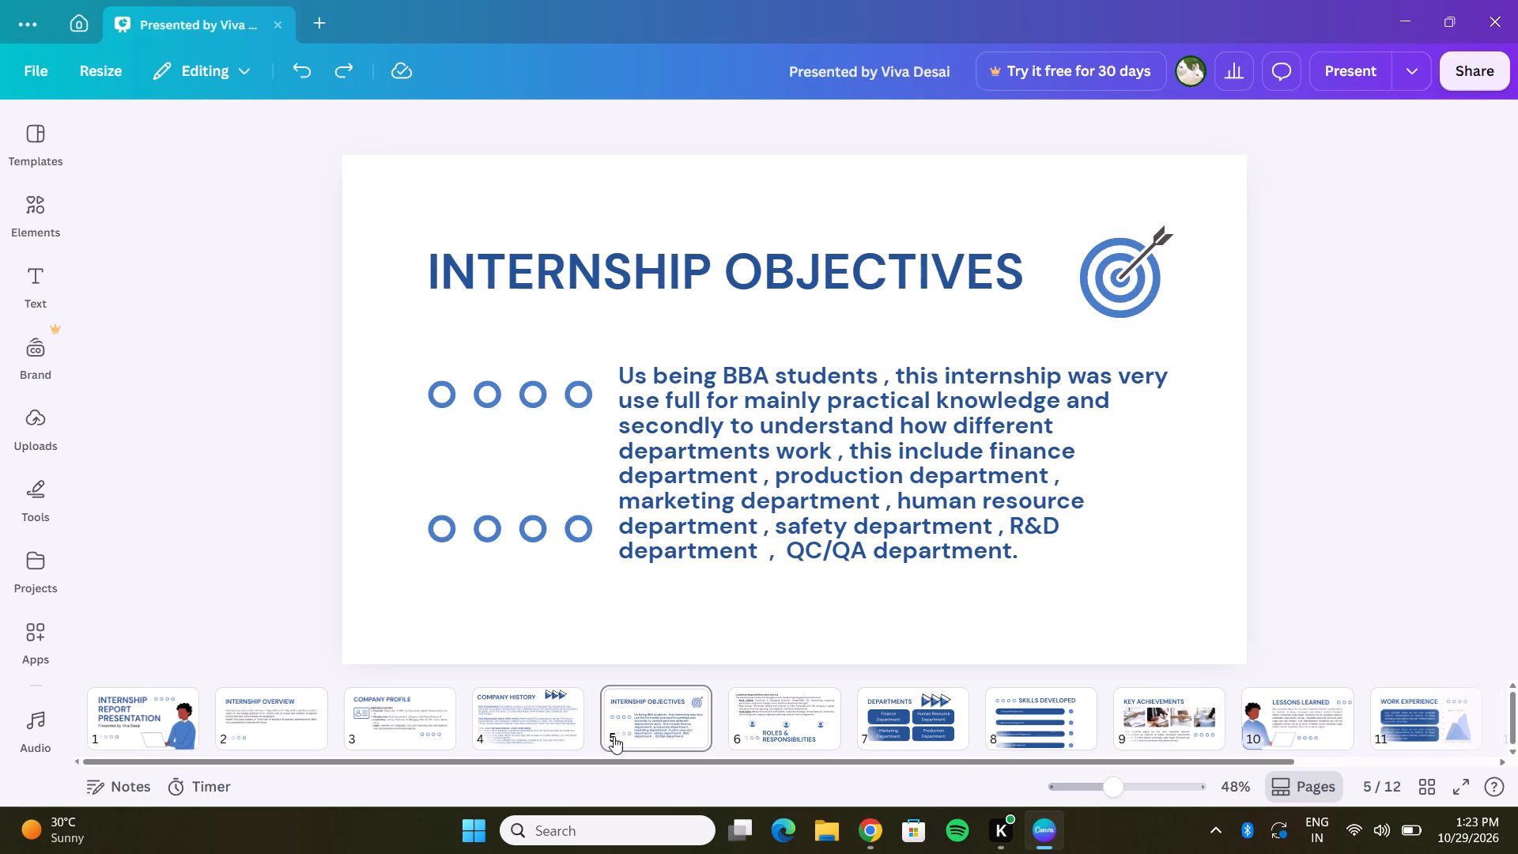
pyautogui.click(527, 720)
pyautogui.click(694, 698)
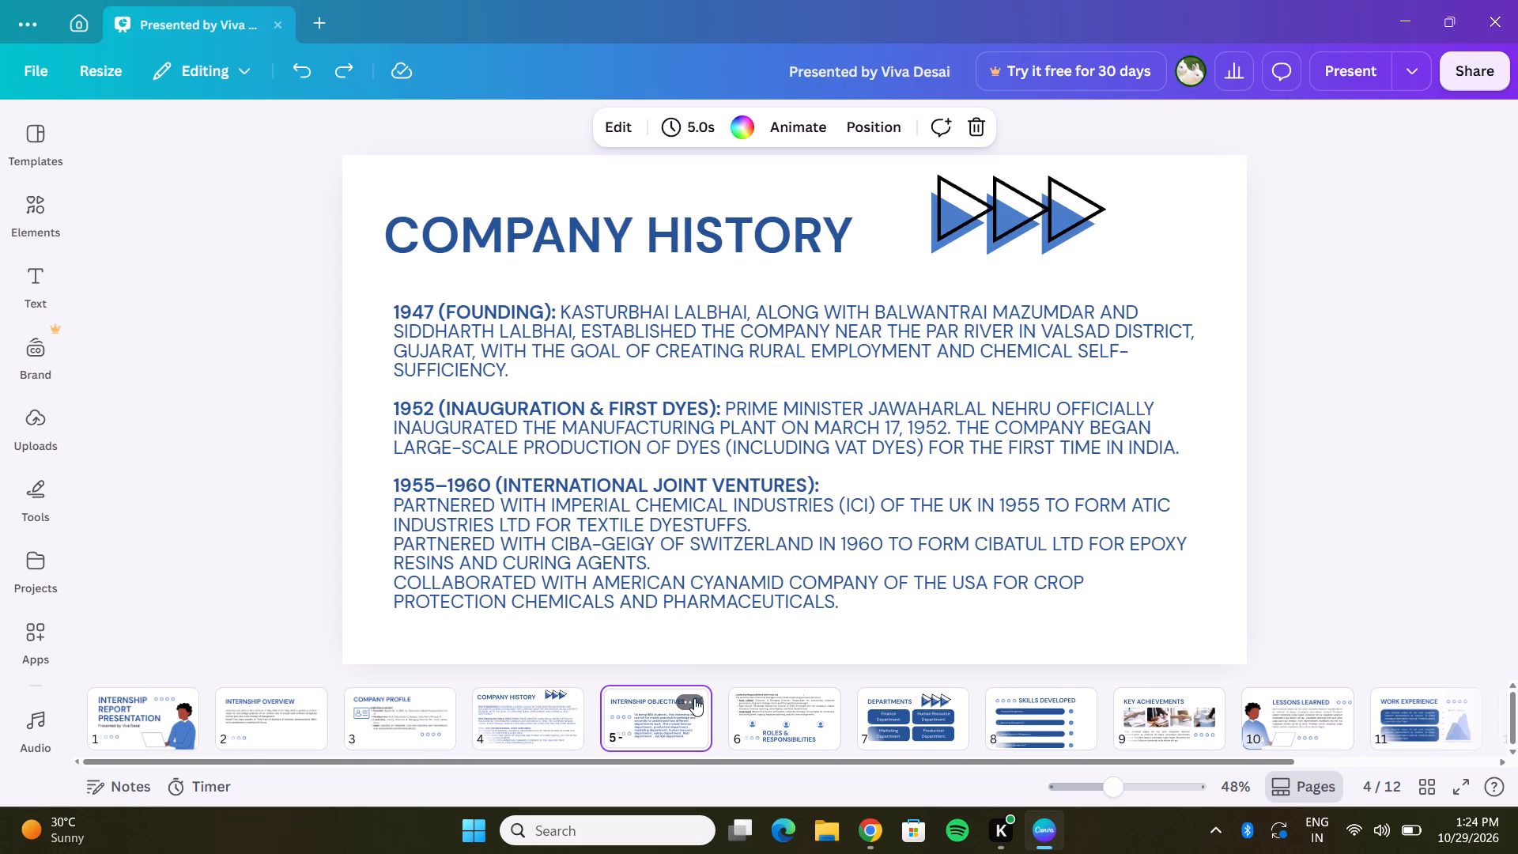
pyautogui.click(428, 720)
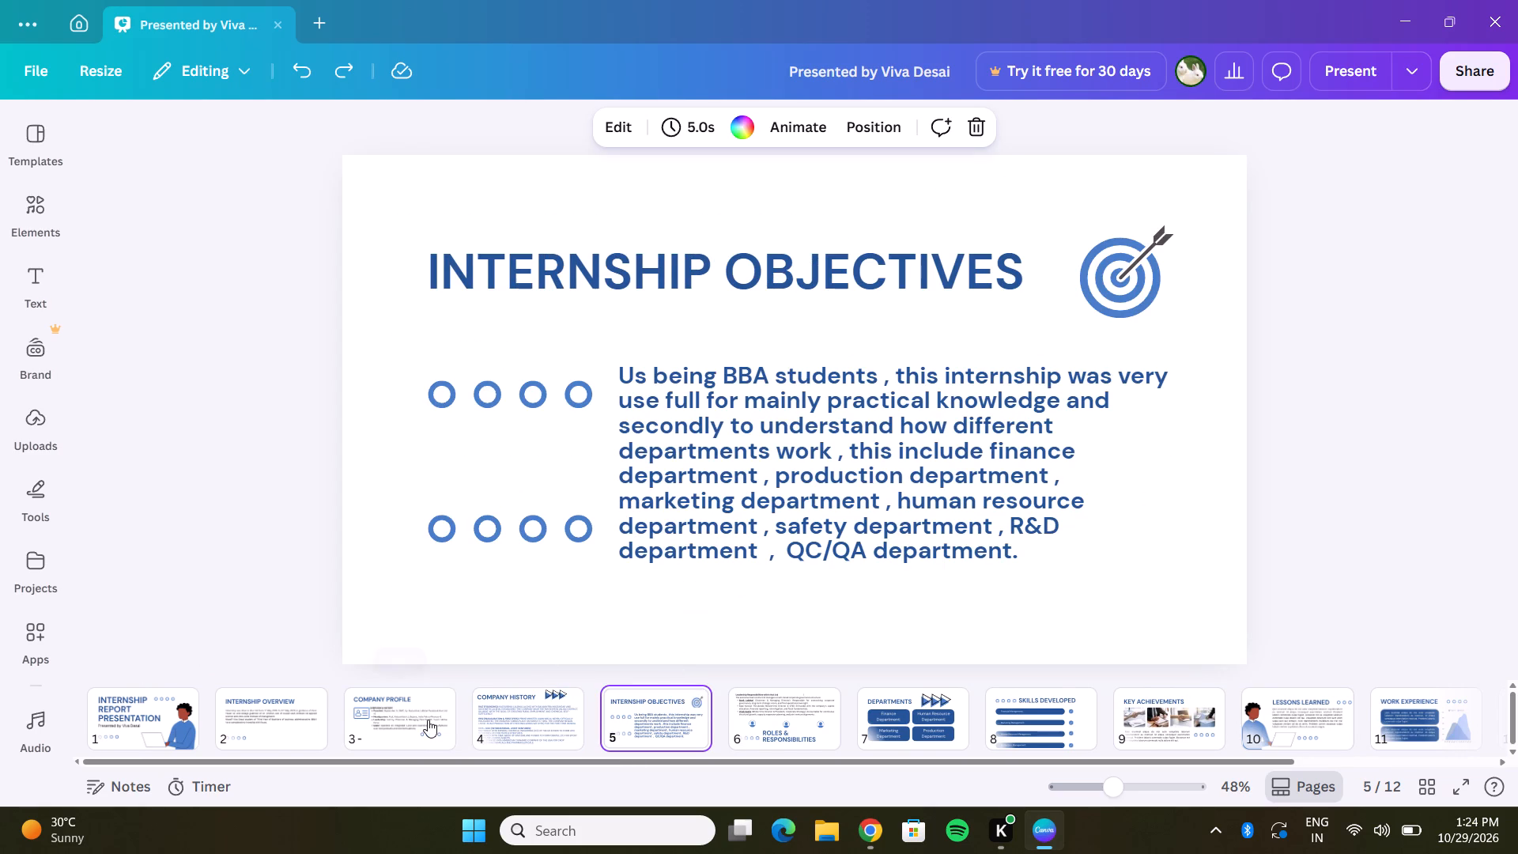
pyautogui.click(262, 703)
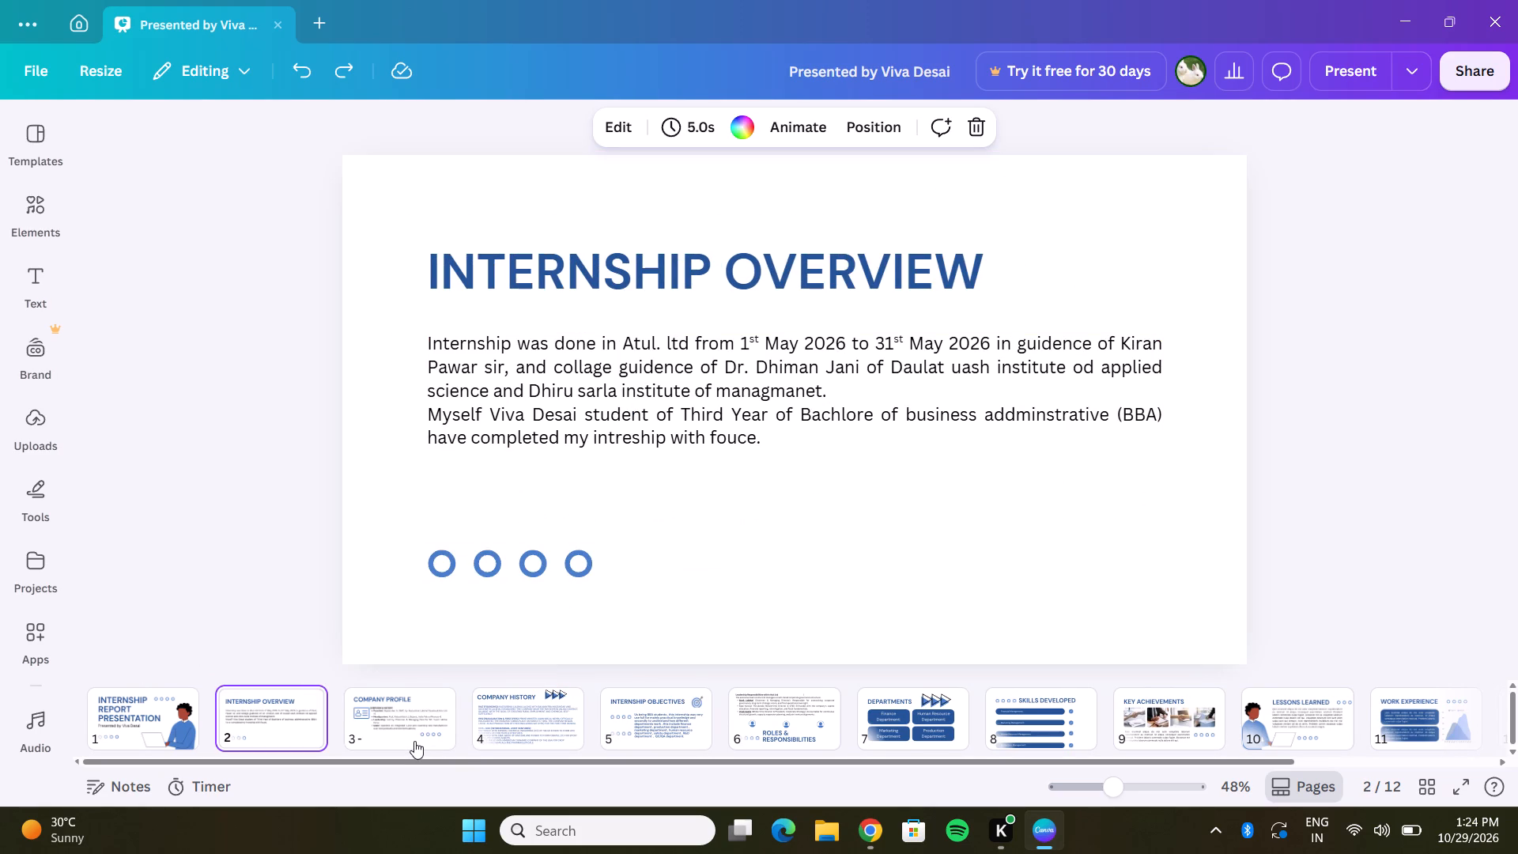
pyautogui.click(435, 733)
pyautogui.click(519, 727)
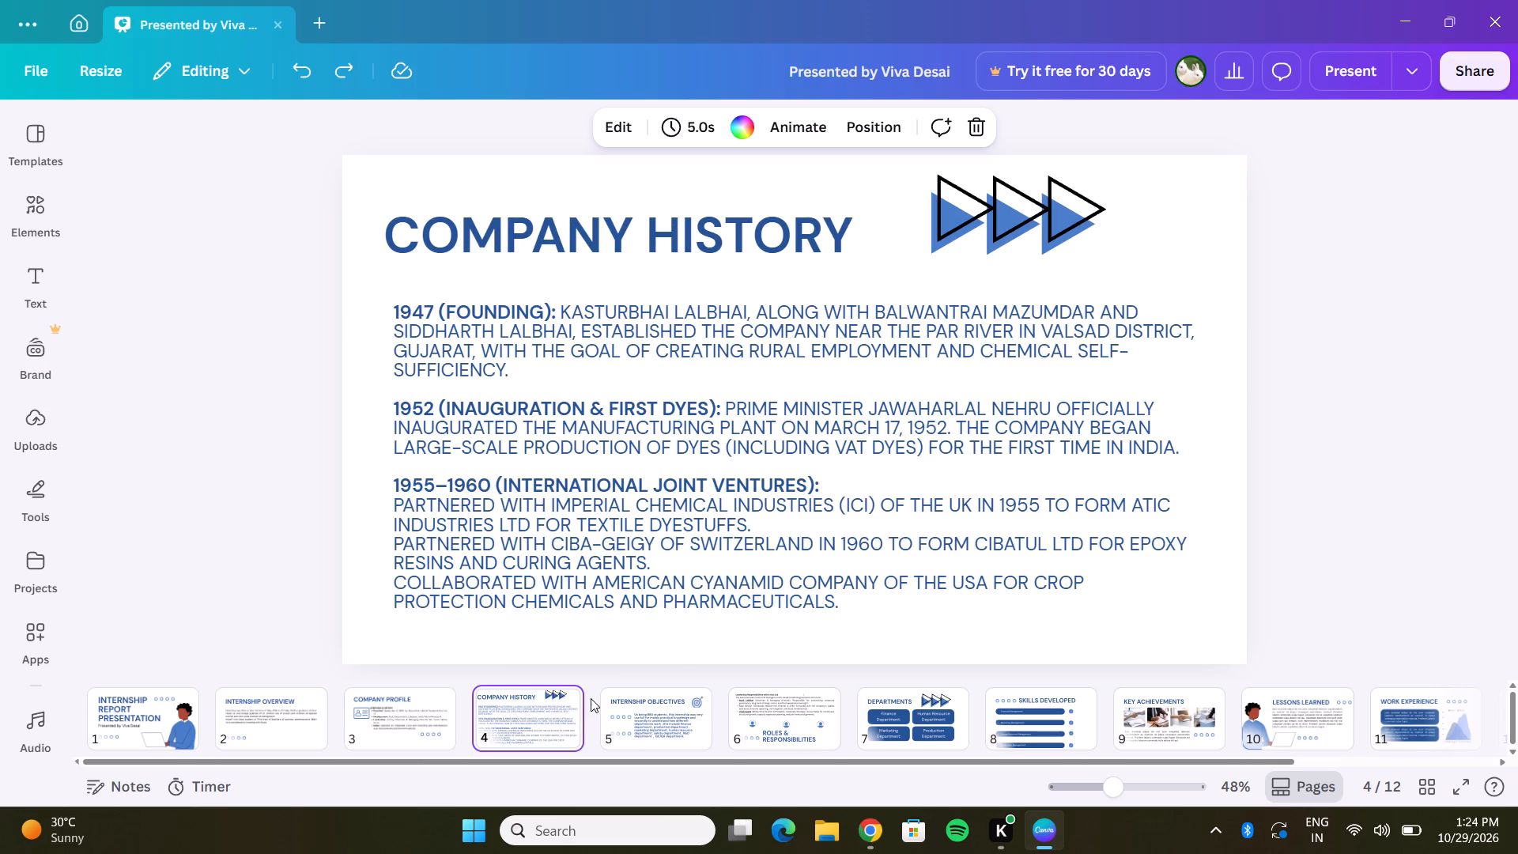
# Insert a blank slide directly after the Company History slide.
pyautogui.click(594, 701)
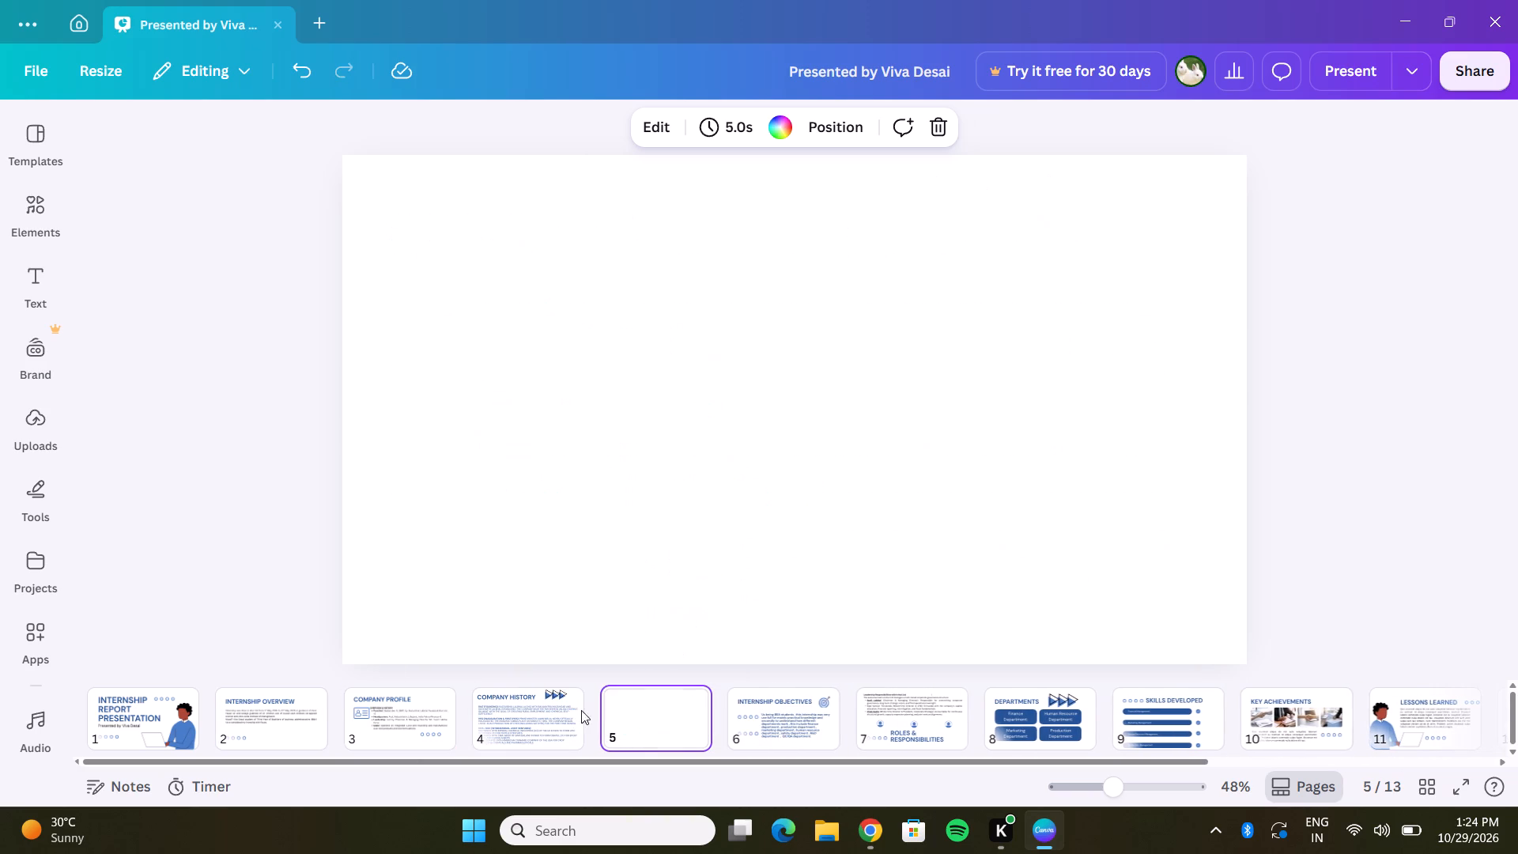
# Copy the COMPANY HISTORY title from slide 4 onto blank slide 5 and place it at the slide's upper left.
pyautogui.click(563, 709)
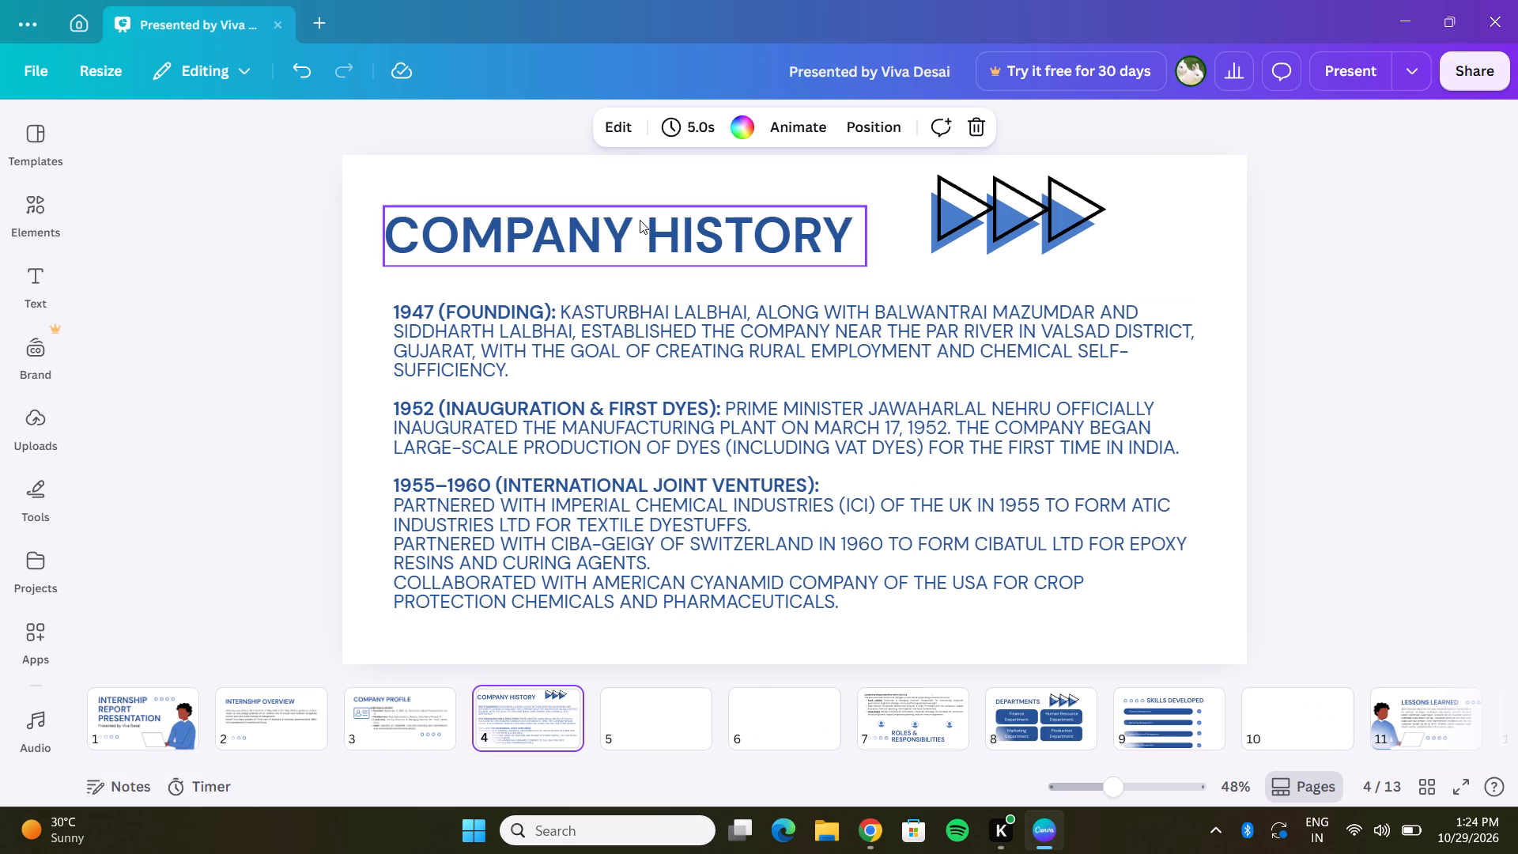
pyautogui.doubleClick(640, 220)
pyautogui.doubleClick(640, 220)
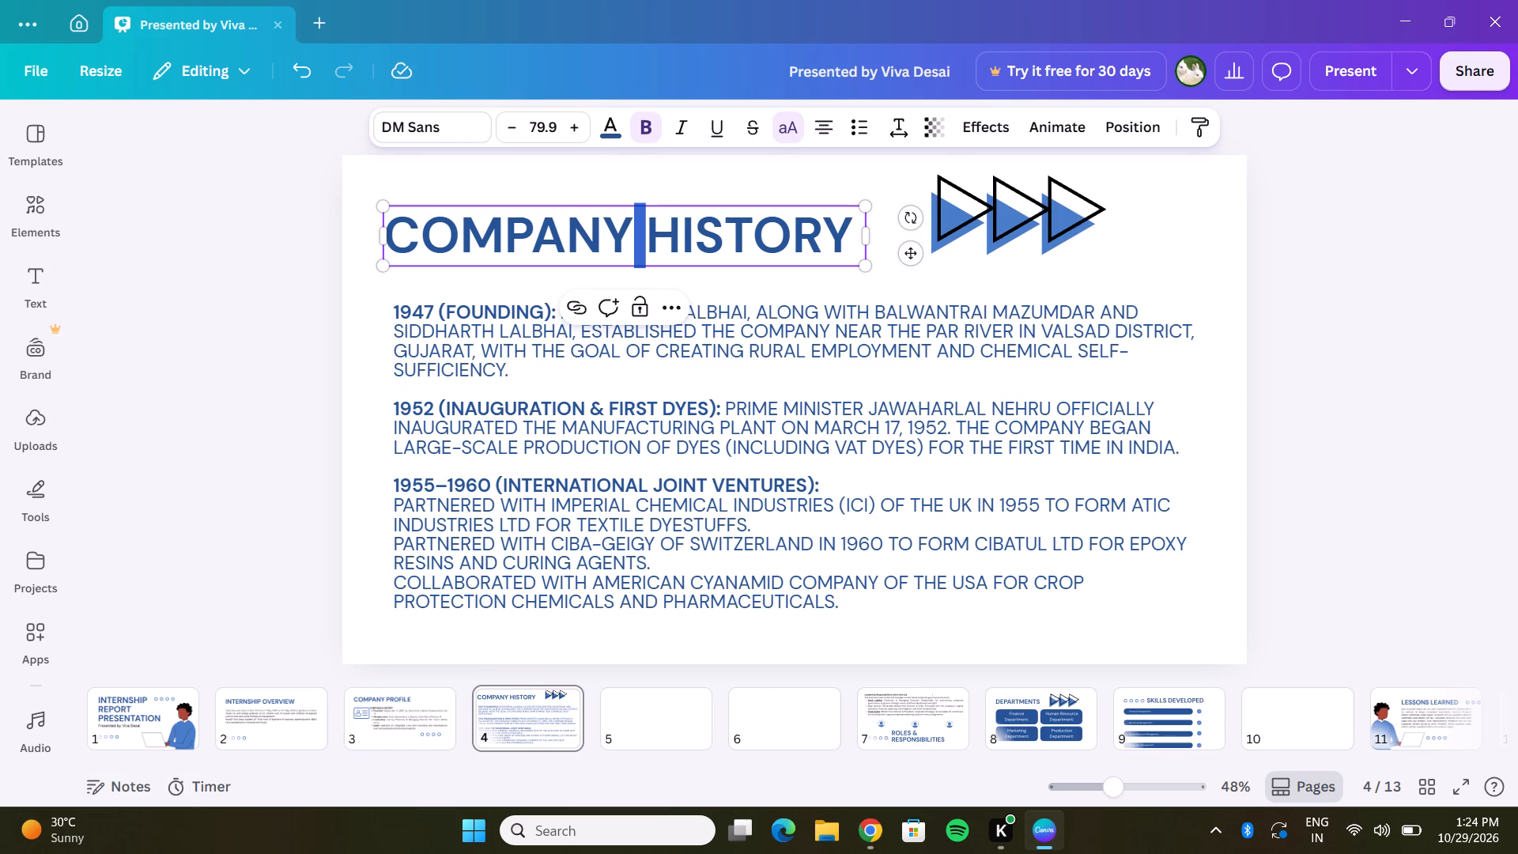
pyautogui.tripleClick(640, 220)
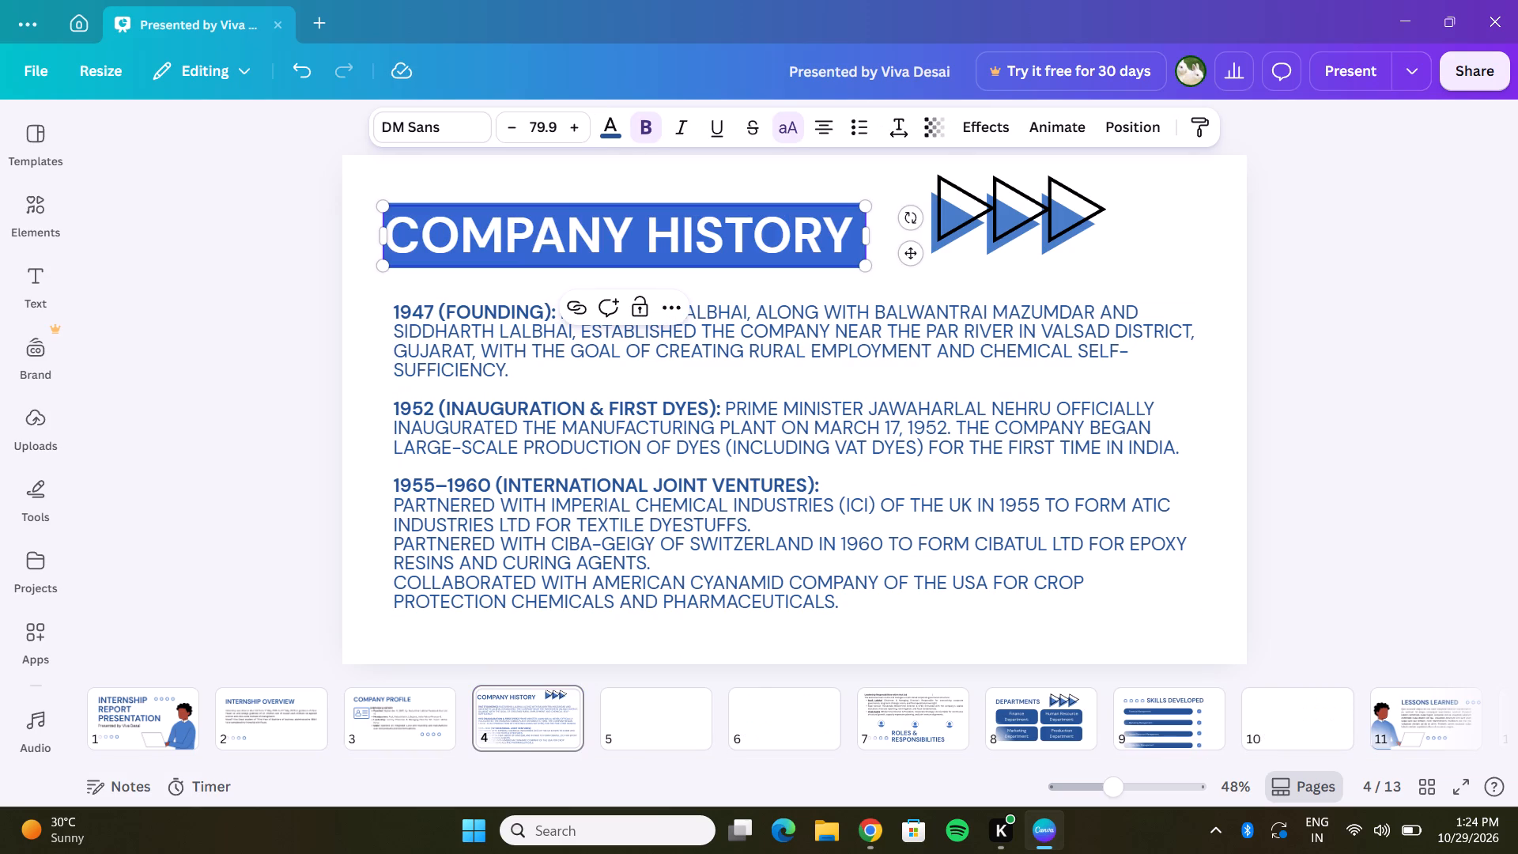
pyautogui.hotkey('ctrl', 'c')
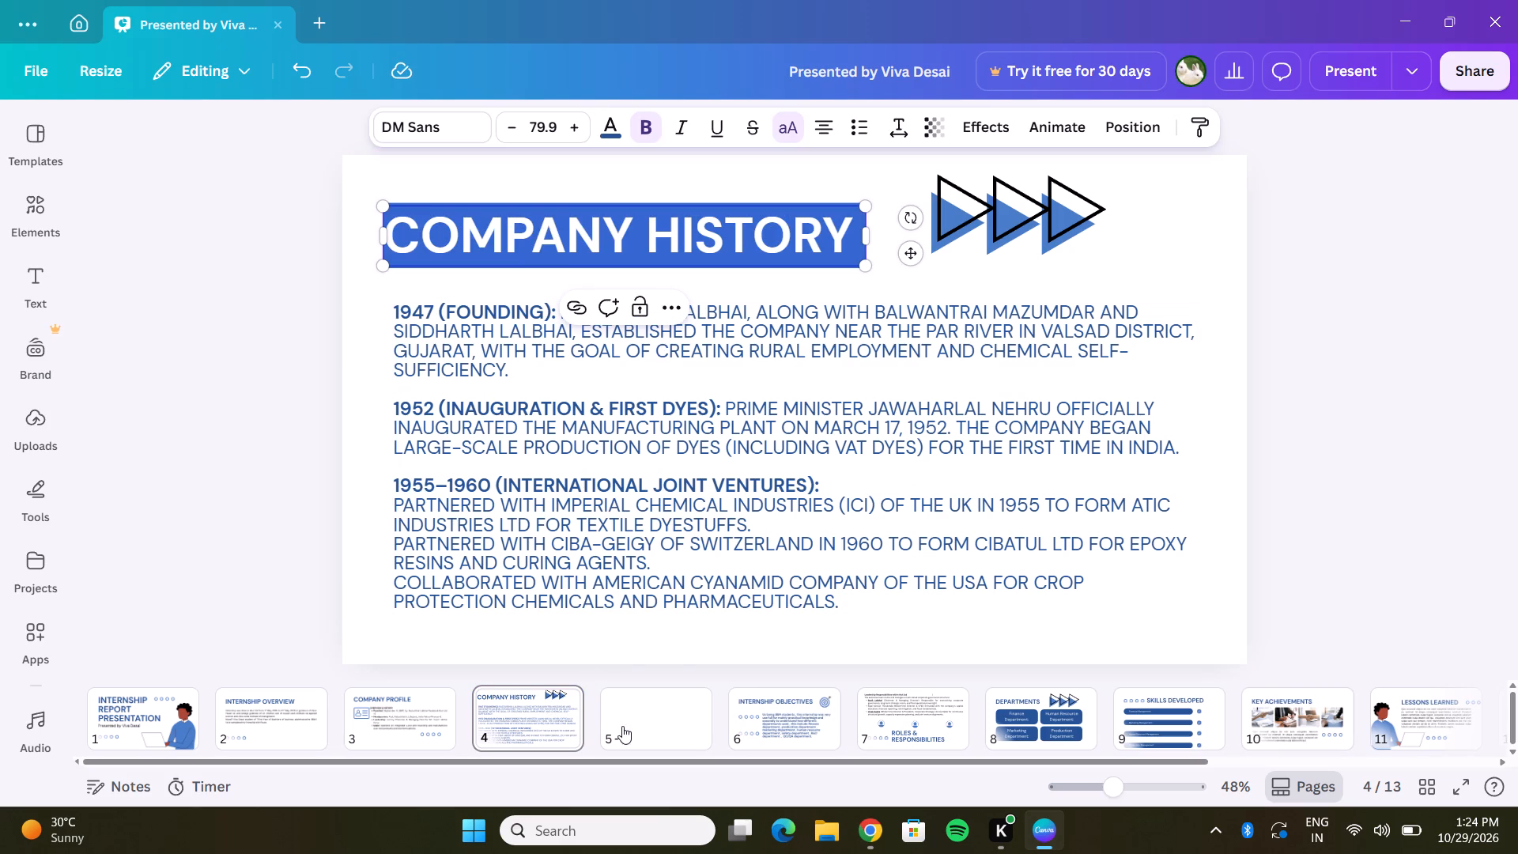
pyautogui.click(622, 726)
pyautogui.hotkey('ctrl', 'v')
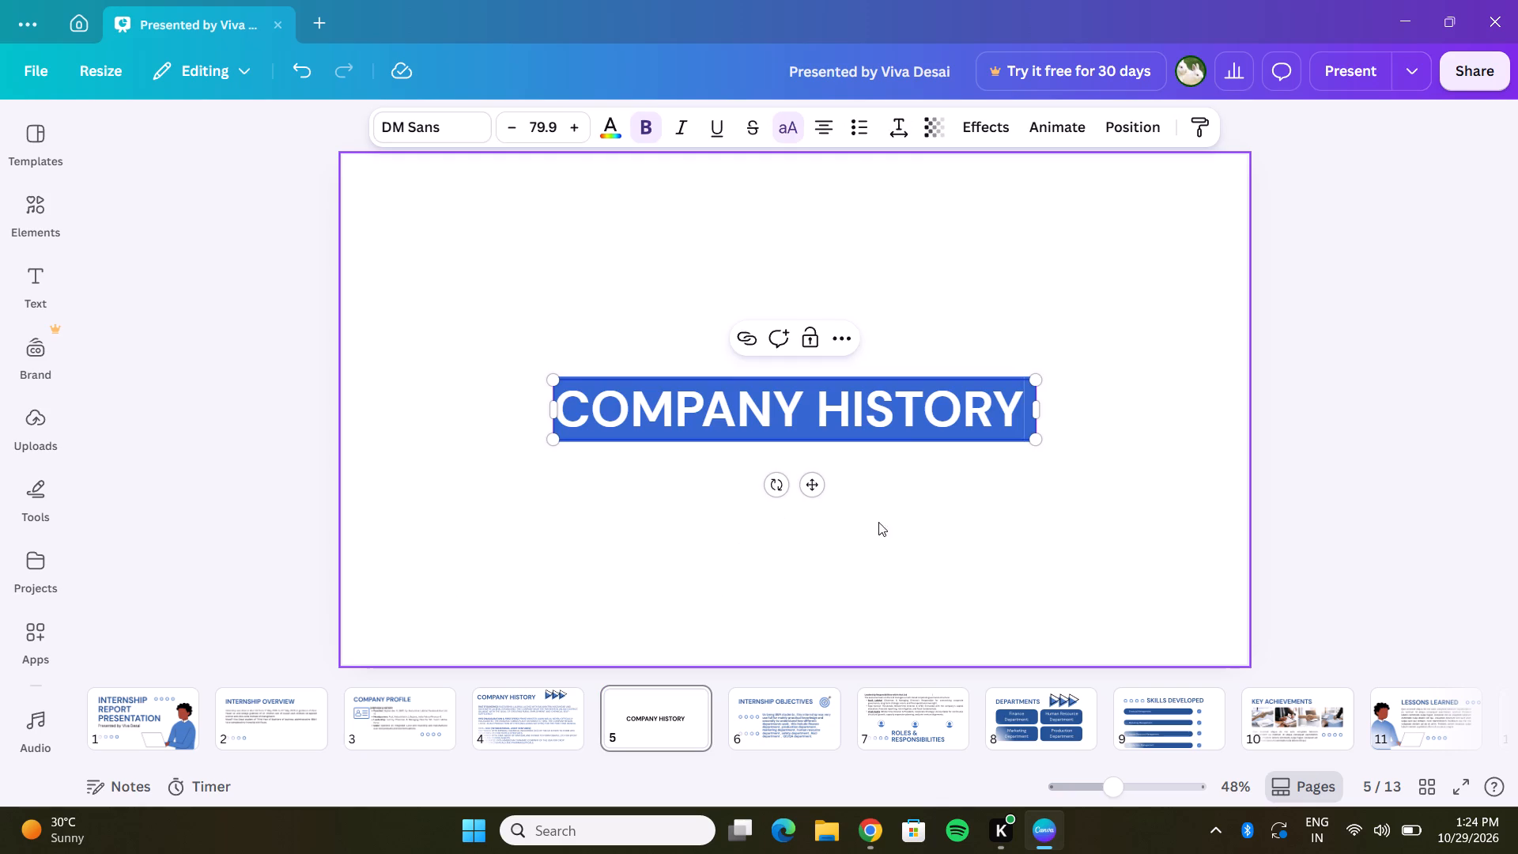
pyautogui.click(814, 478)
pyautogui.moveTo(816, 478); pyautogui.dragTo(642, 304)
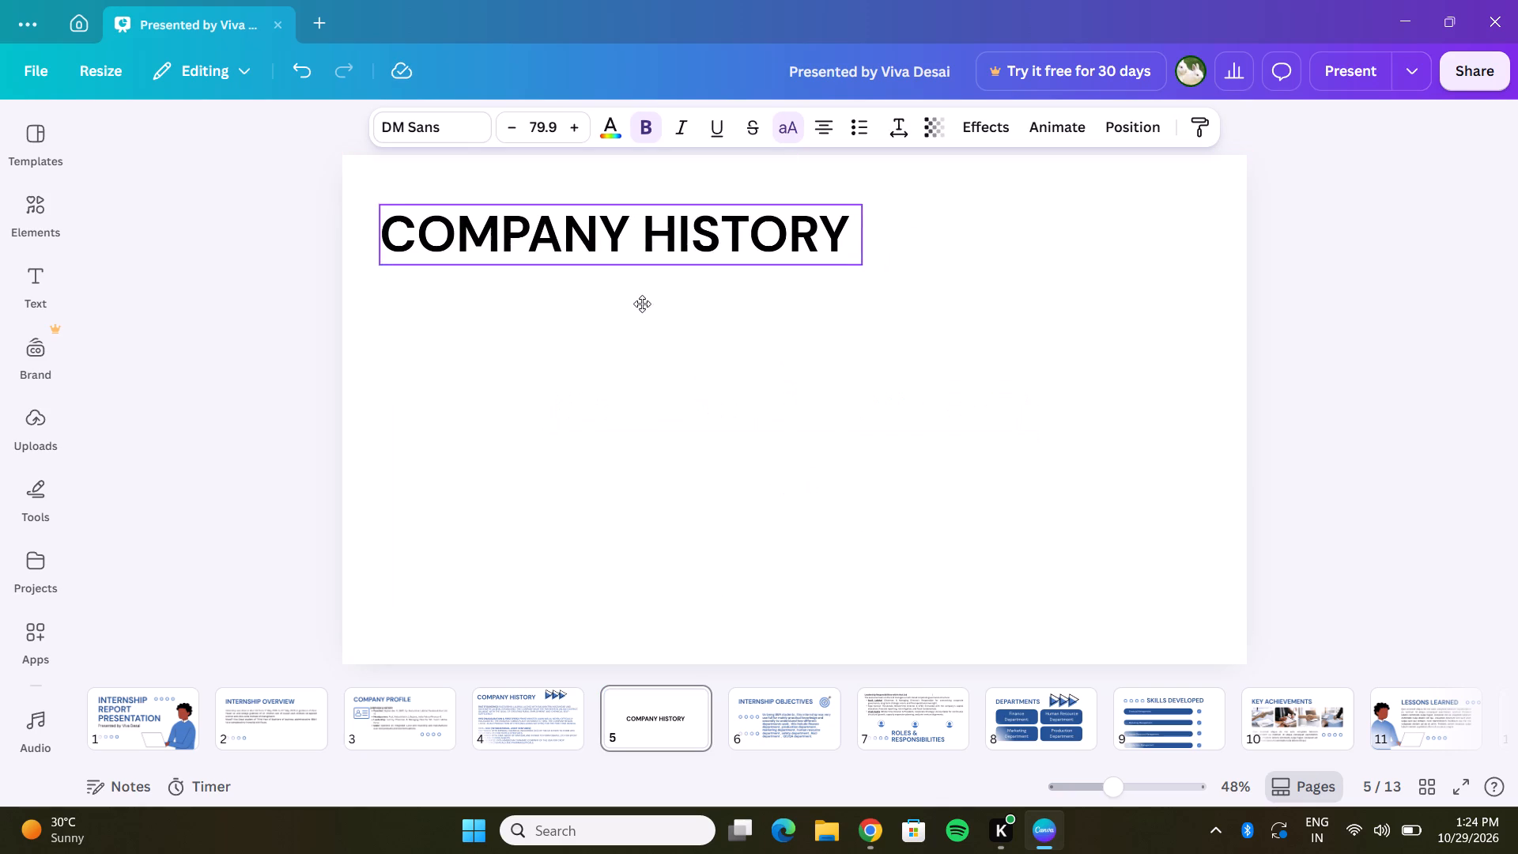
pyautogui.moveTo(642, 304); pyautogui.dragTo(655, 306)
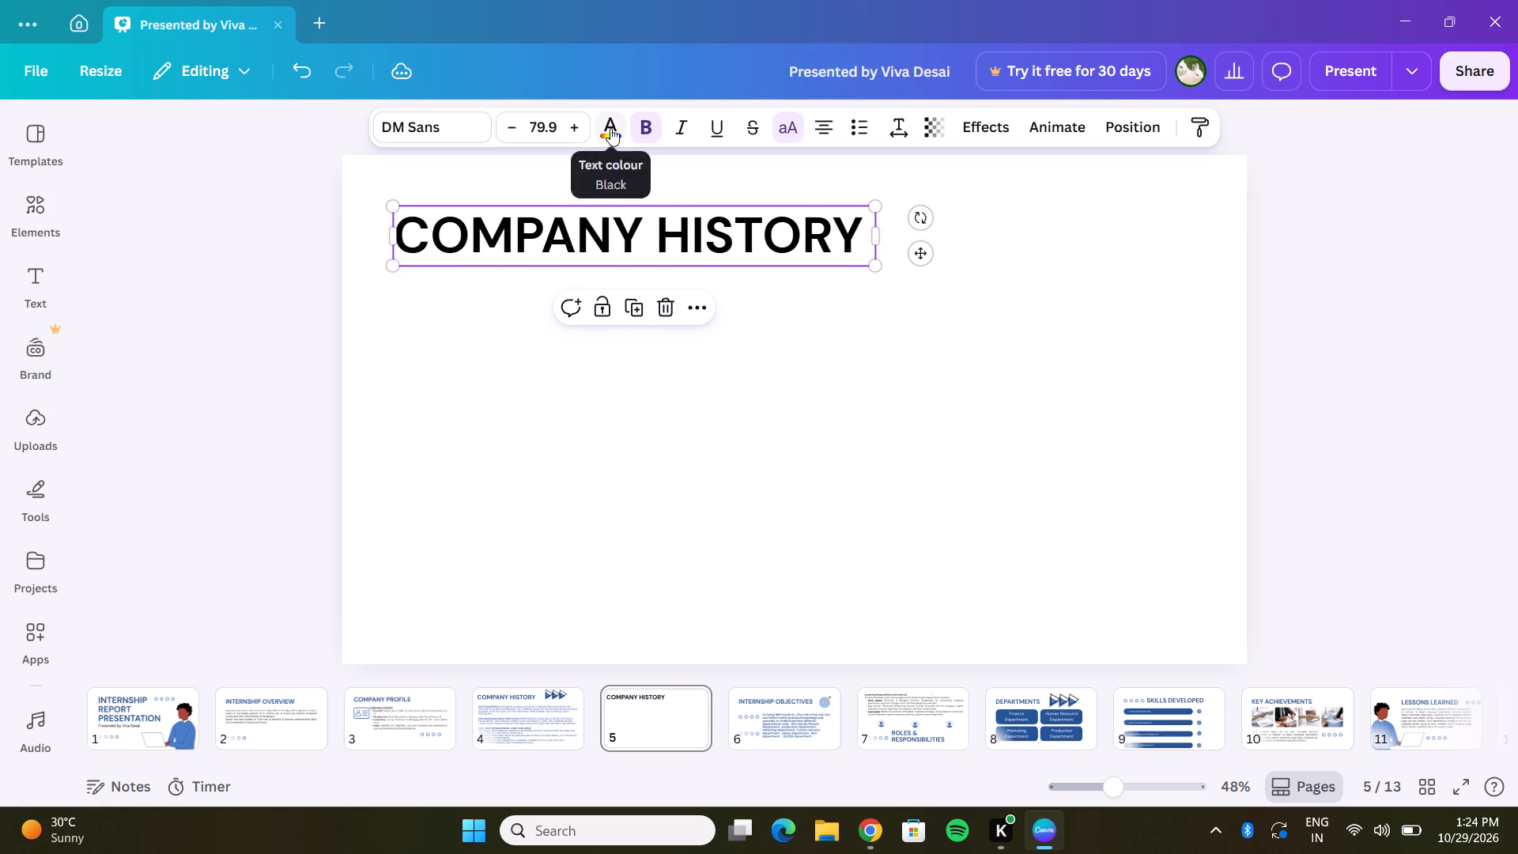
# Recolour the COMPANY HISTORY title on slide 5 from the design's text colours to dark blue, matching slide 4.
pyautogui.click(610, 128)
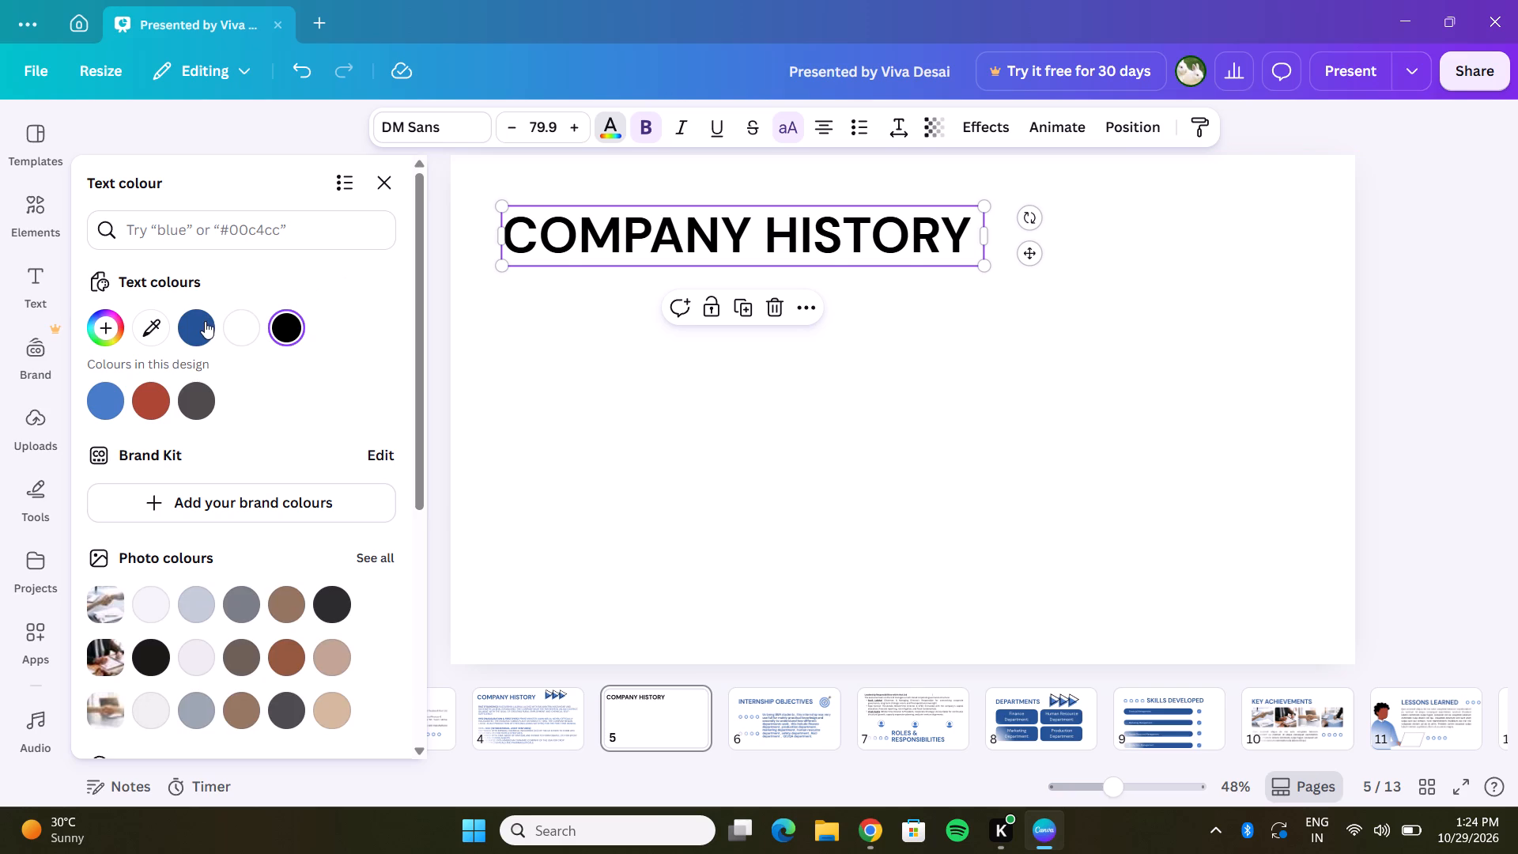
pyautogui.click(205, 322)
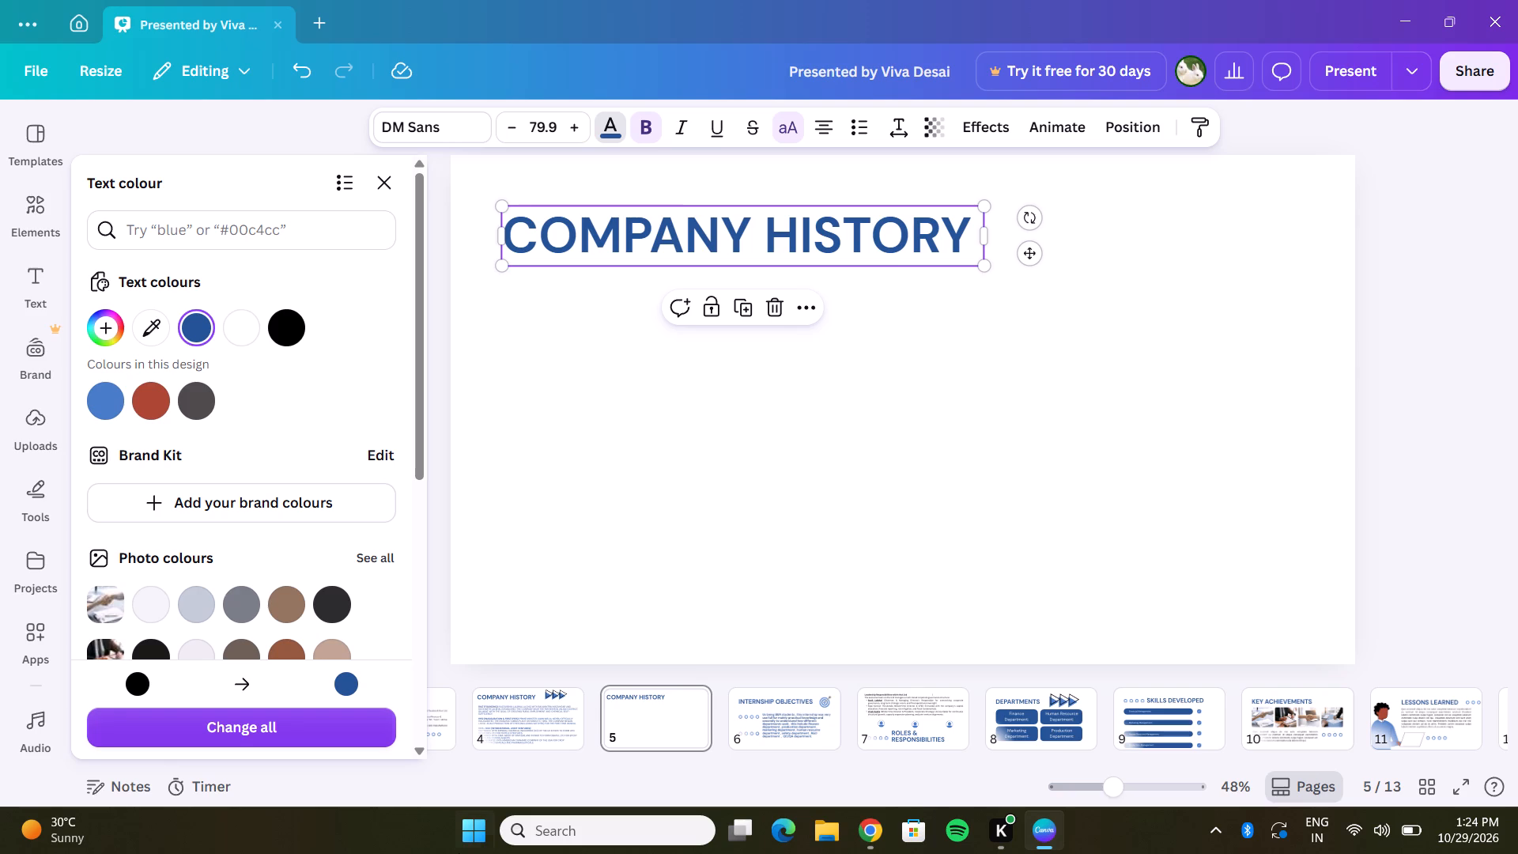
# Switch to Chrome, search Google for "atul business", expand the AI Overview and look through it and the results below.
pyautogui.click(874, 828)
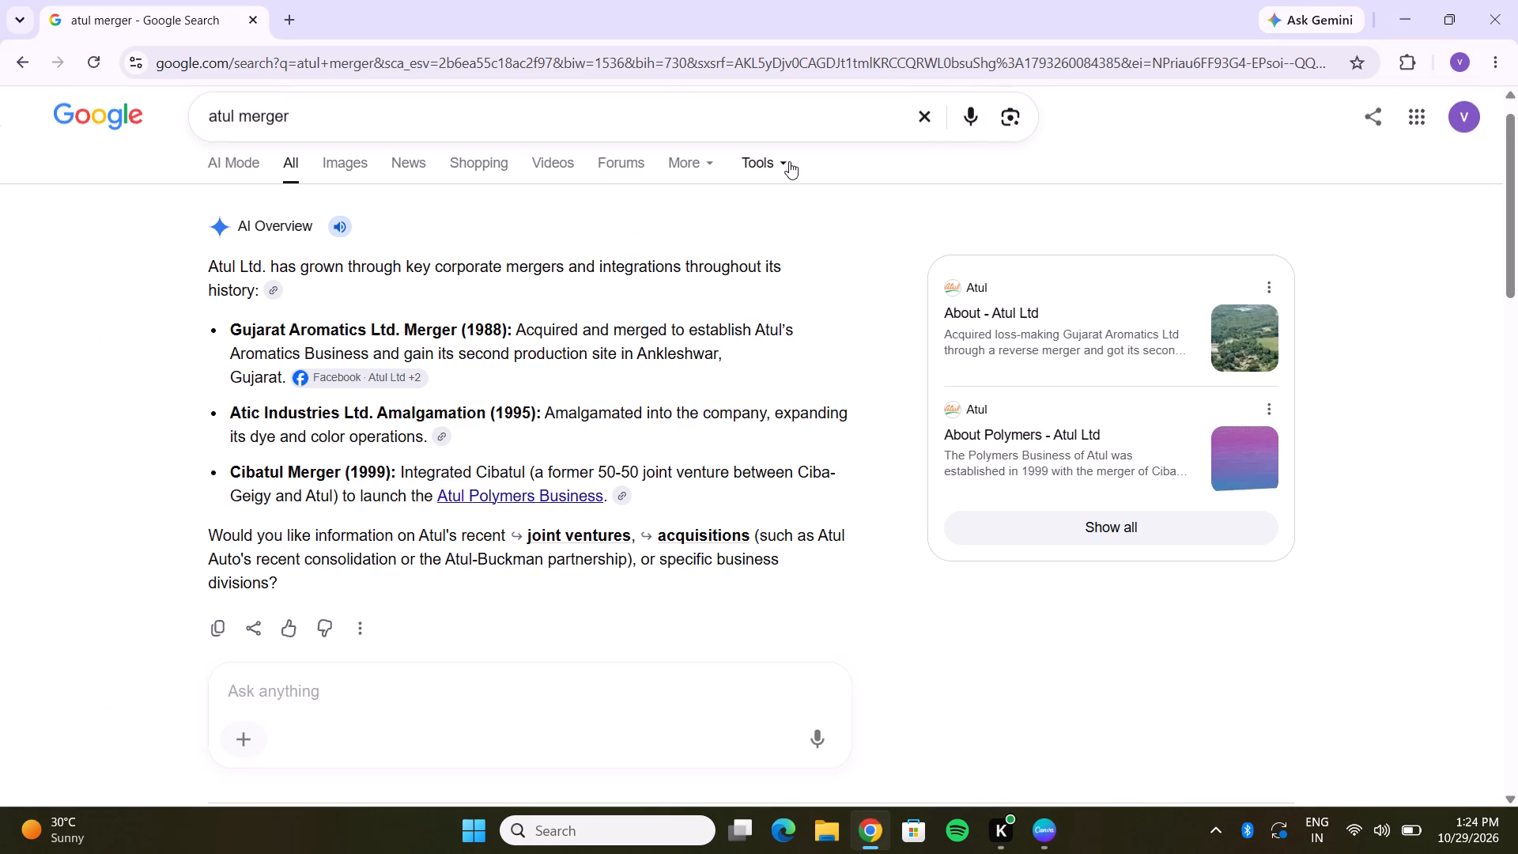
pyautogui.doubleClick(718, 129)
pyautogui.write('busines')
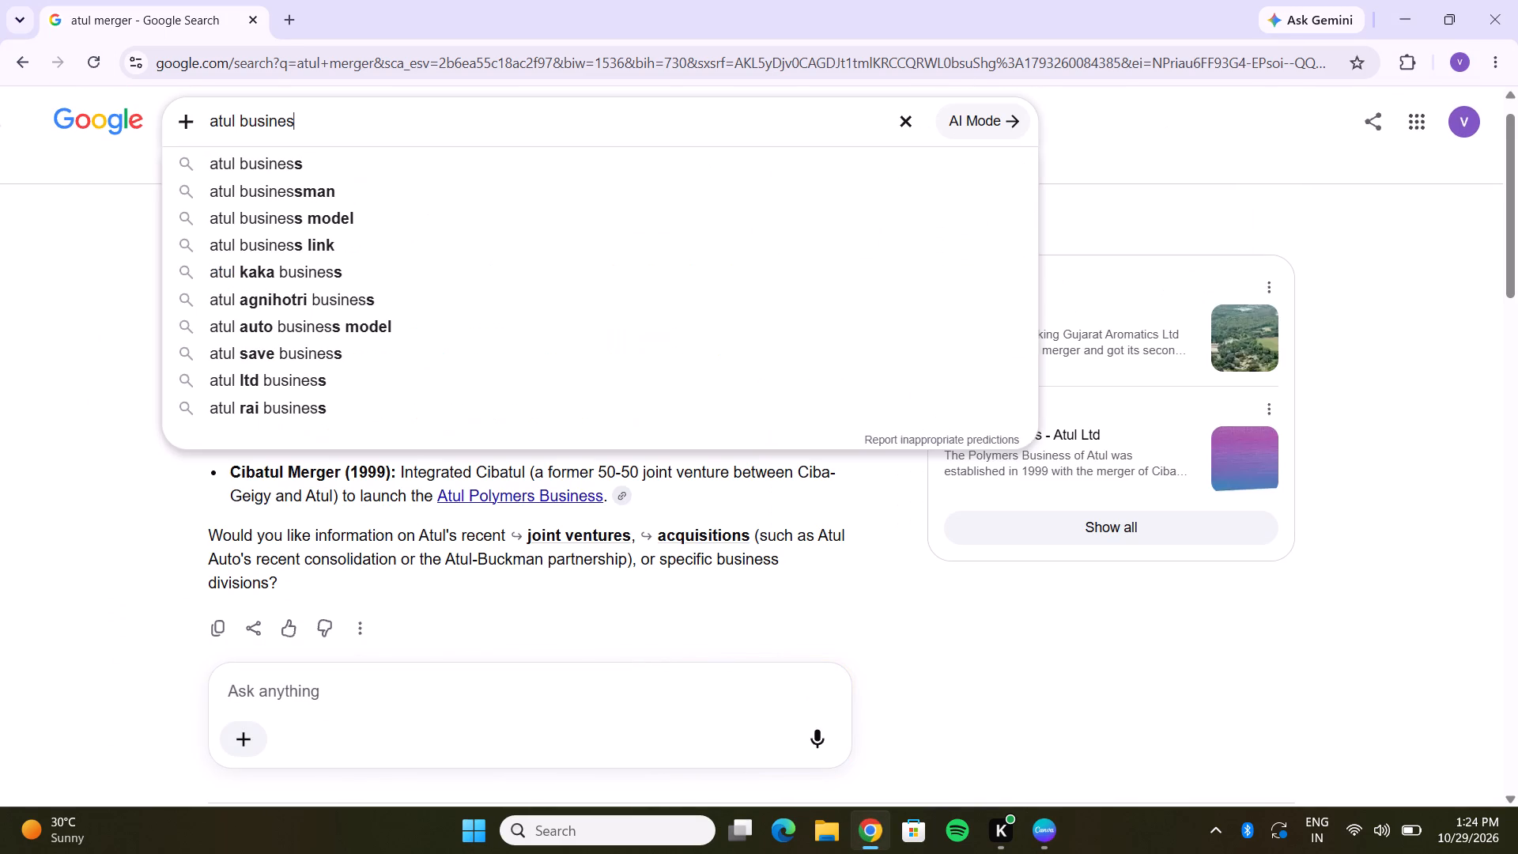
pyautogui.press('s')
pyautogui.press('Return')
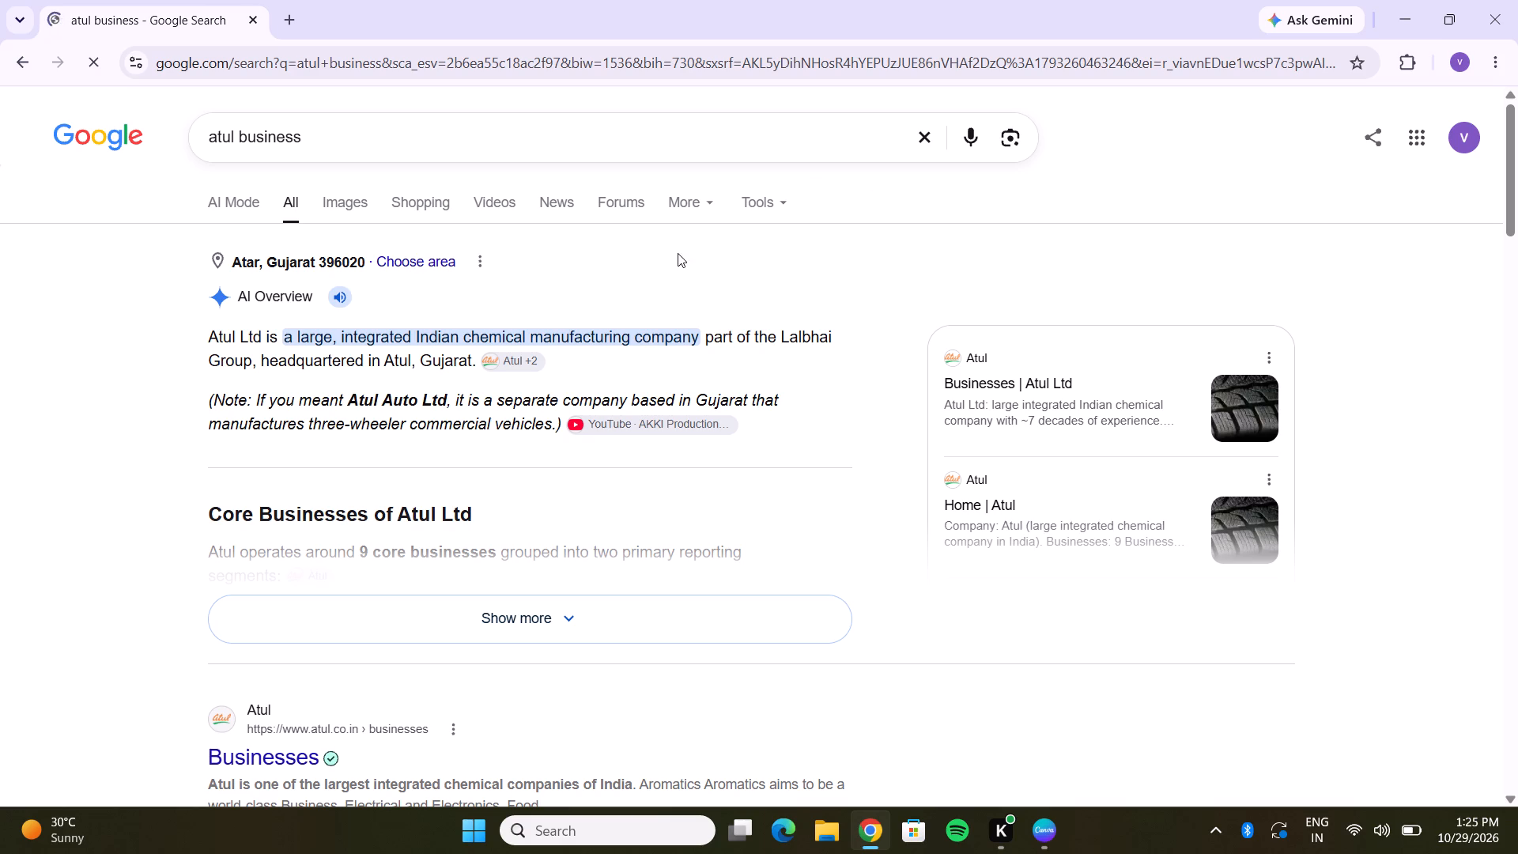
pyautogui.click(560, 619)
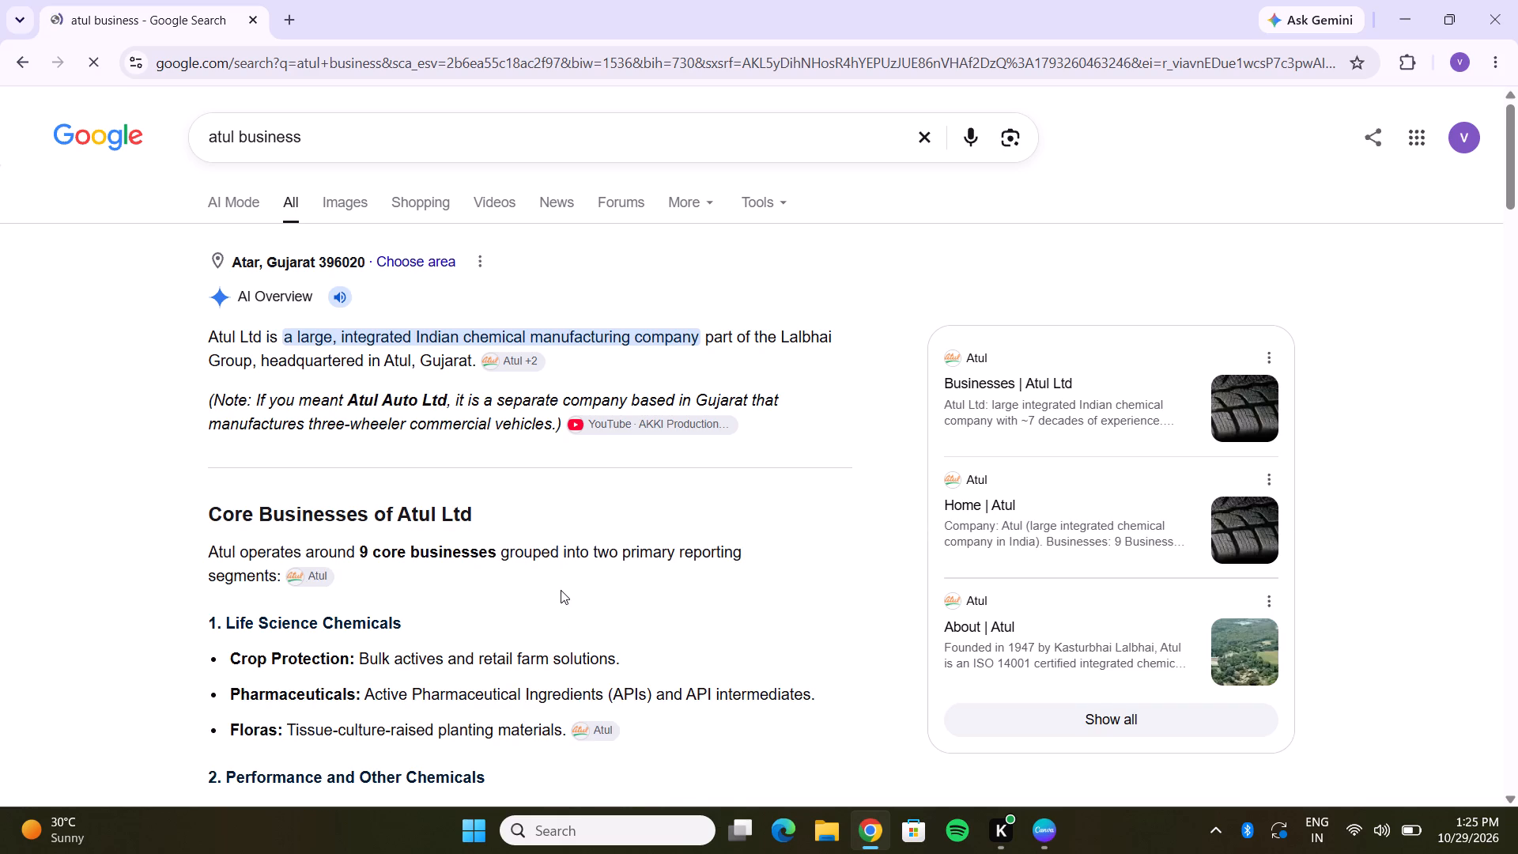
pyautogui.scroll(-1, 561, 590)
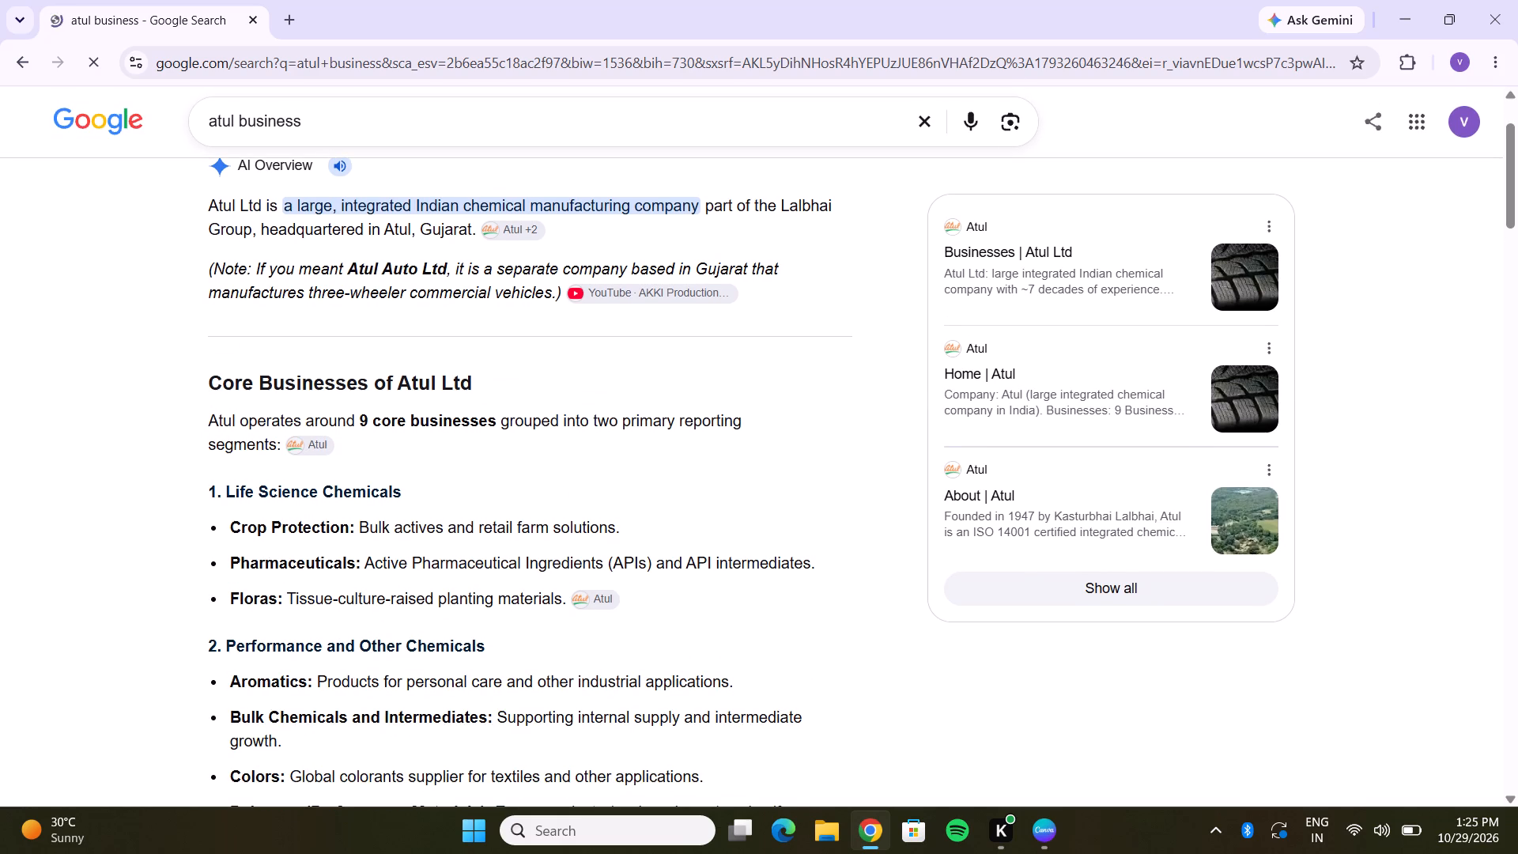
pyautogui.scroll(-8, 561, 590)
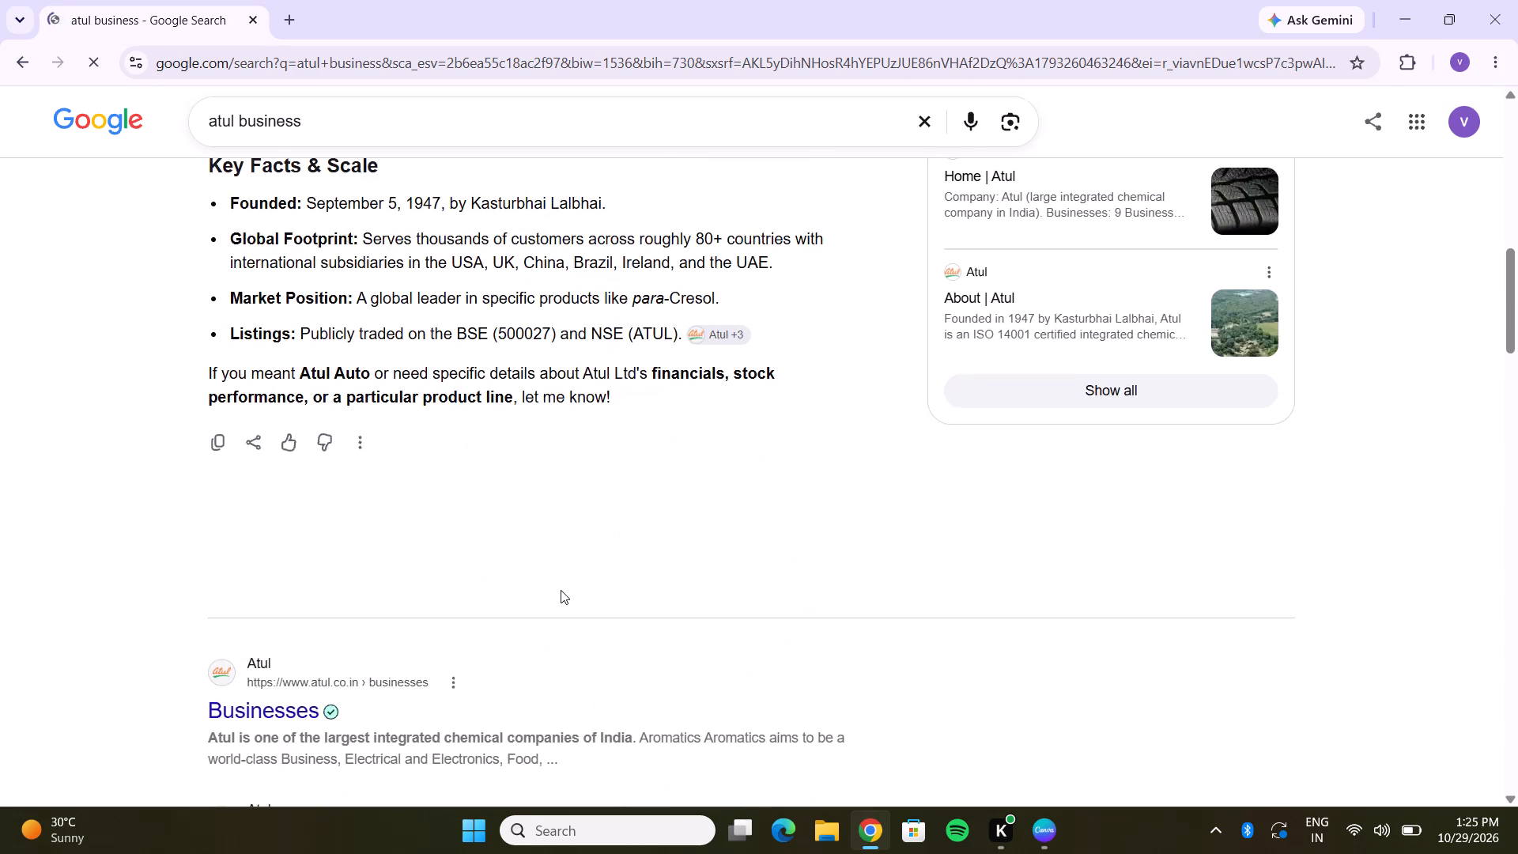
pyautogui.scroll(-9, 561, 590)
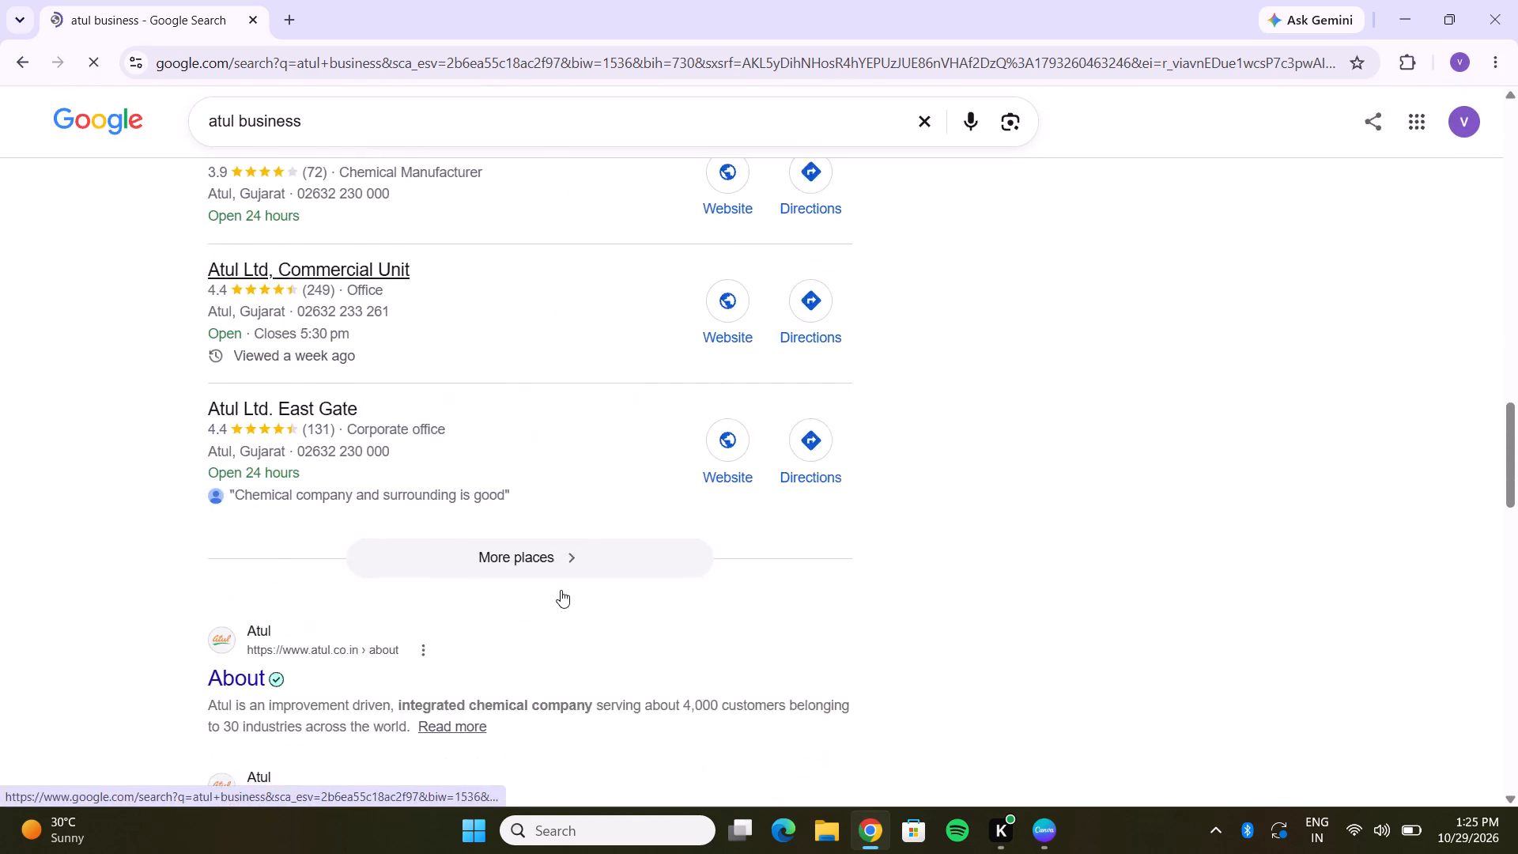
pyautogui.scroll(-4, 561, 590)
pyautogui.scroll(4, 561, 590)
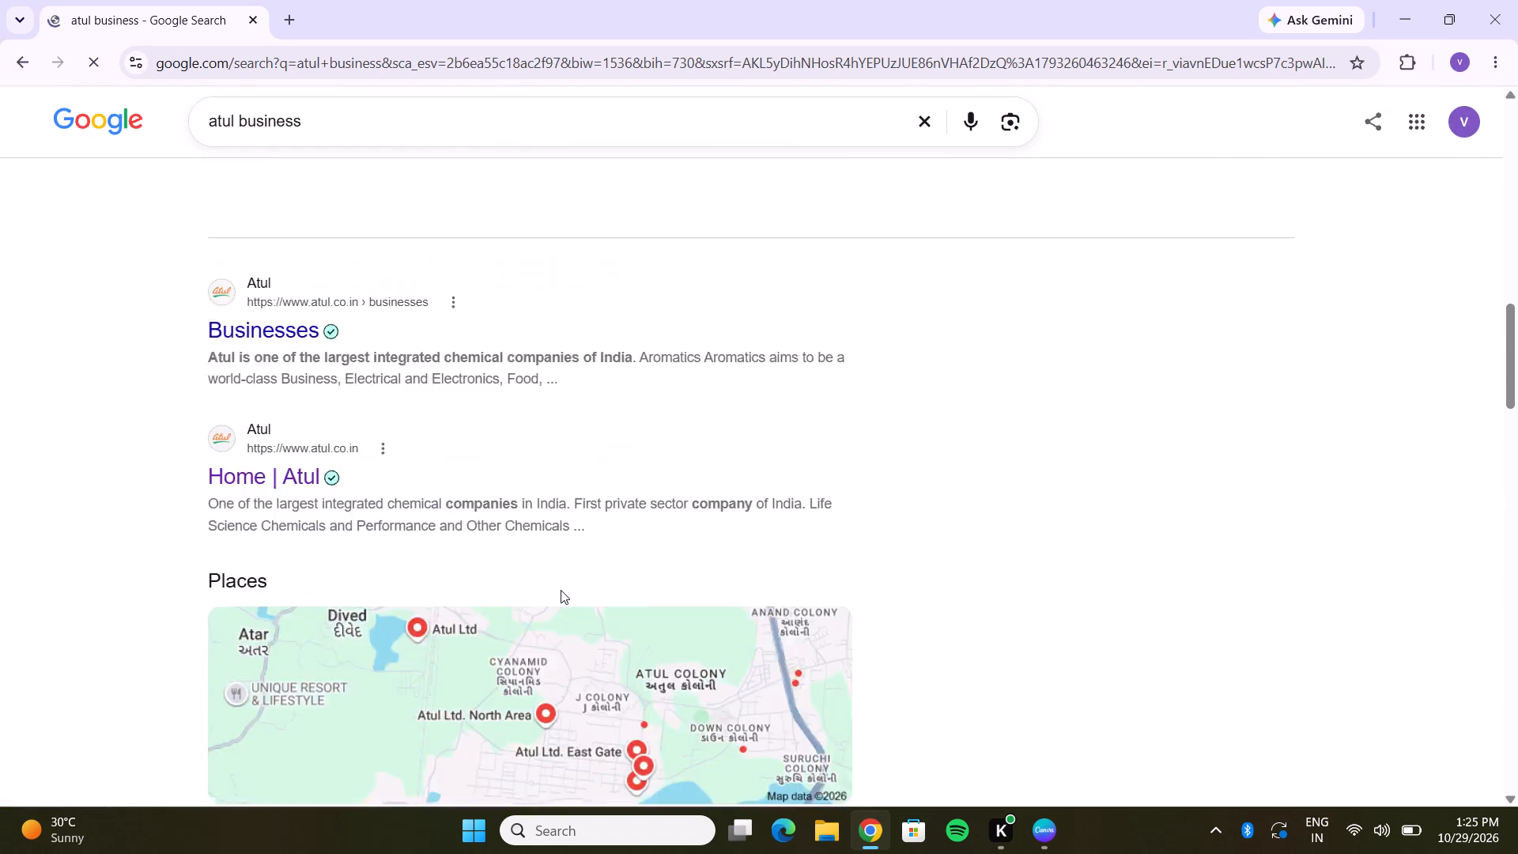
pyautogui.scroll(3, 561, 590)
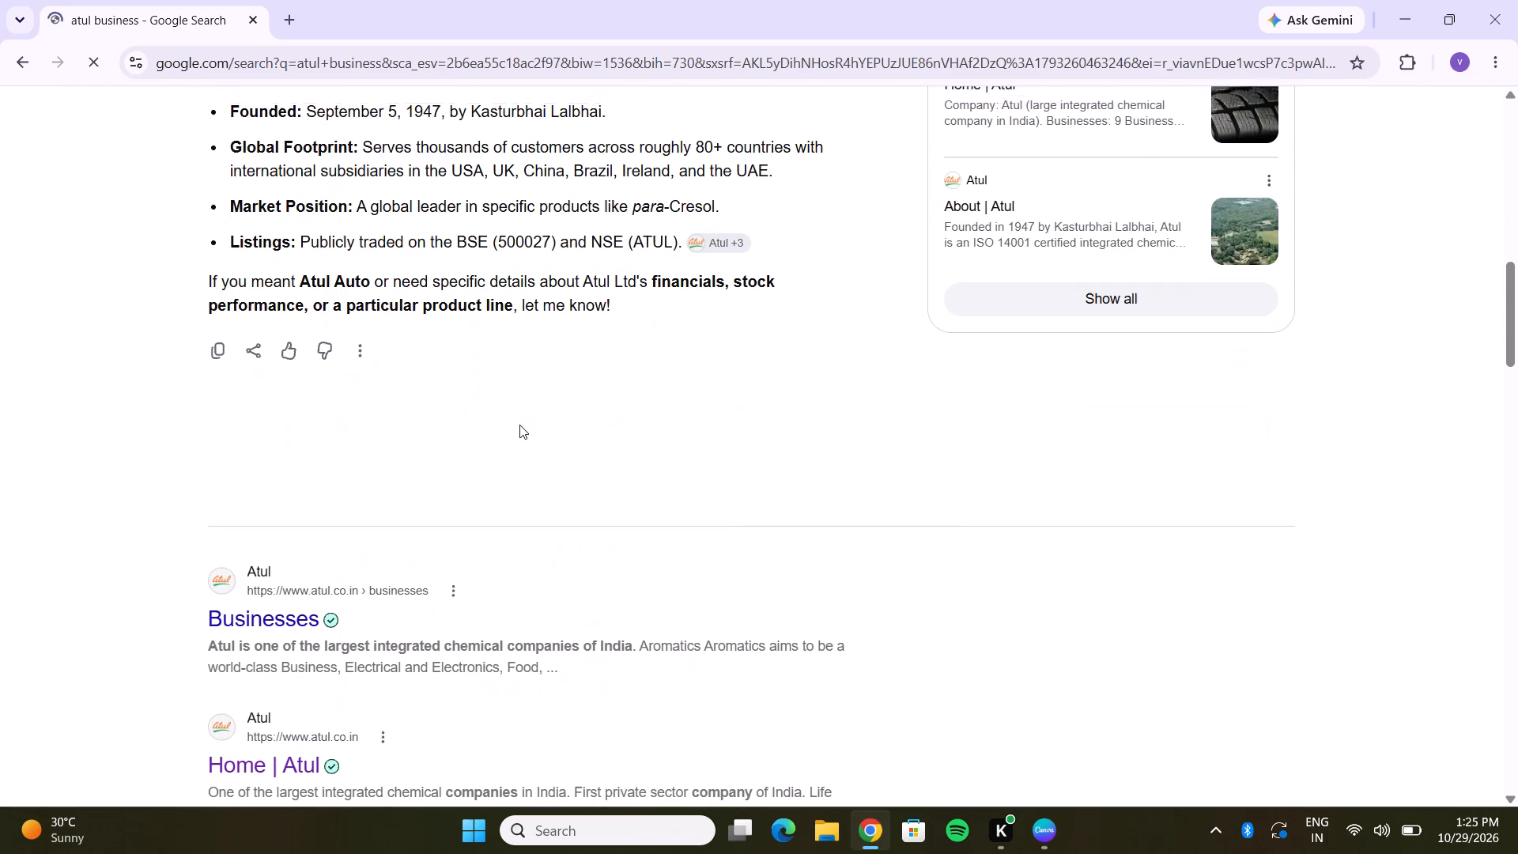
# Try to open Atul's Businesses search result, and go back over the AI Overview's sections on core businesses and key facts.
pyautogui.click(262, 610)
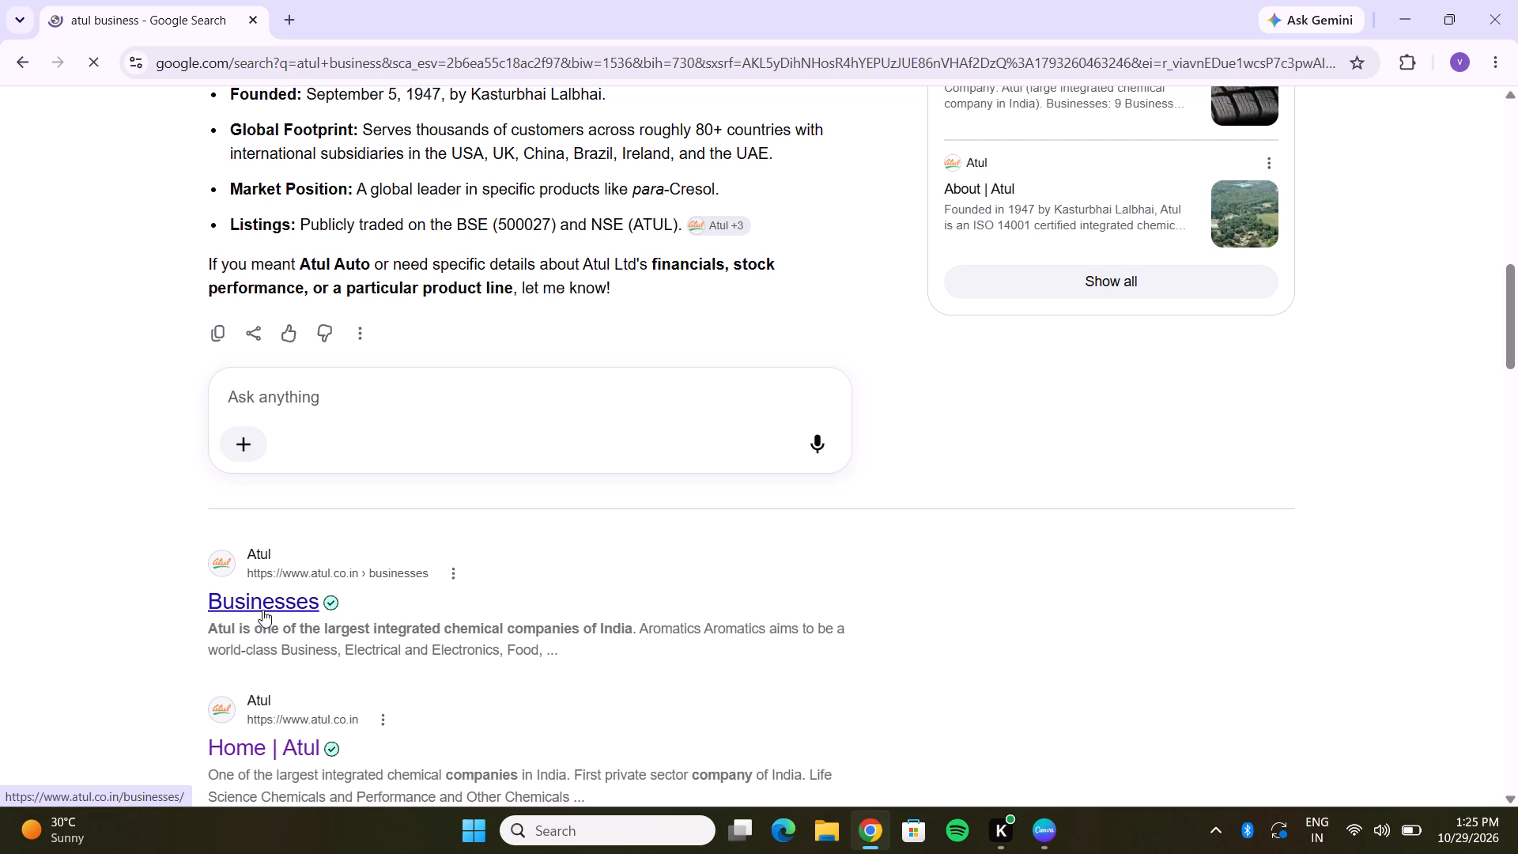
pyautogui.click(262, 610)
pyautogui.scroll(3, 500, 590)
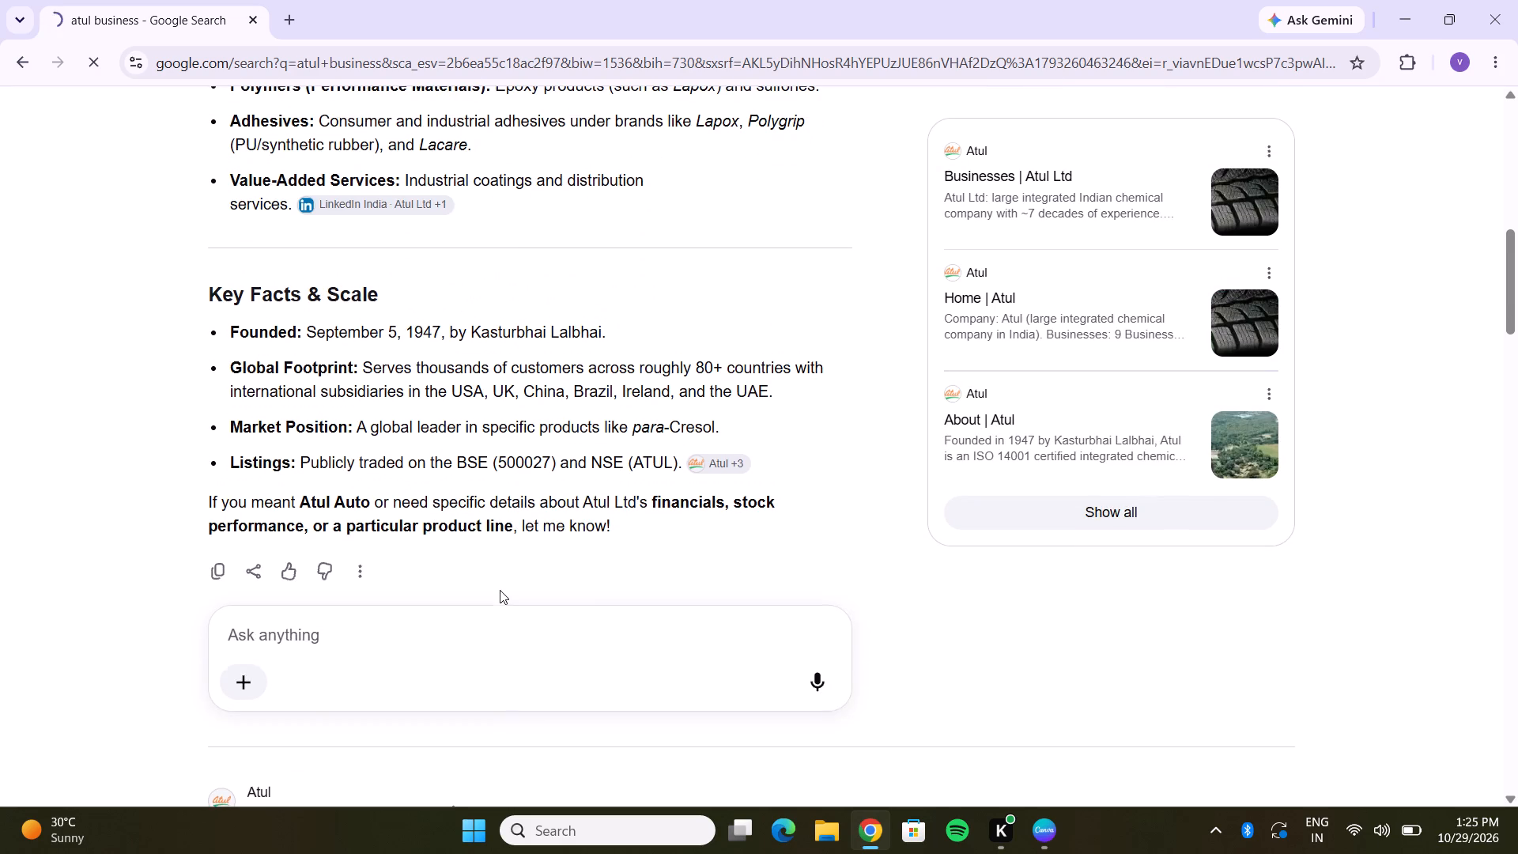
pyautogui.scroll(4, 500, 590)
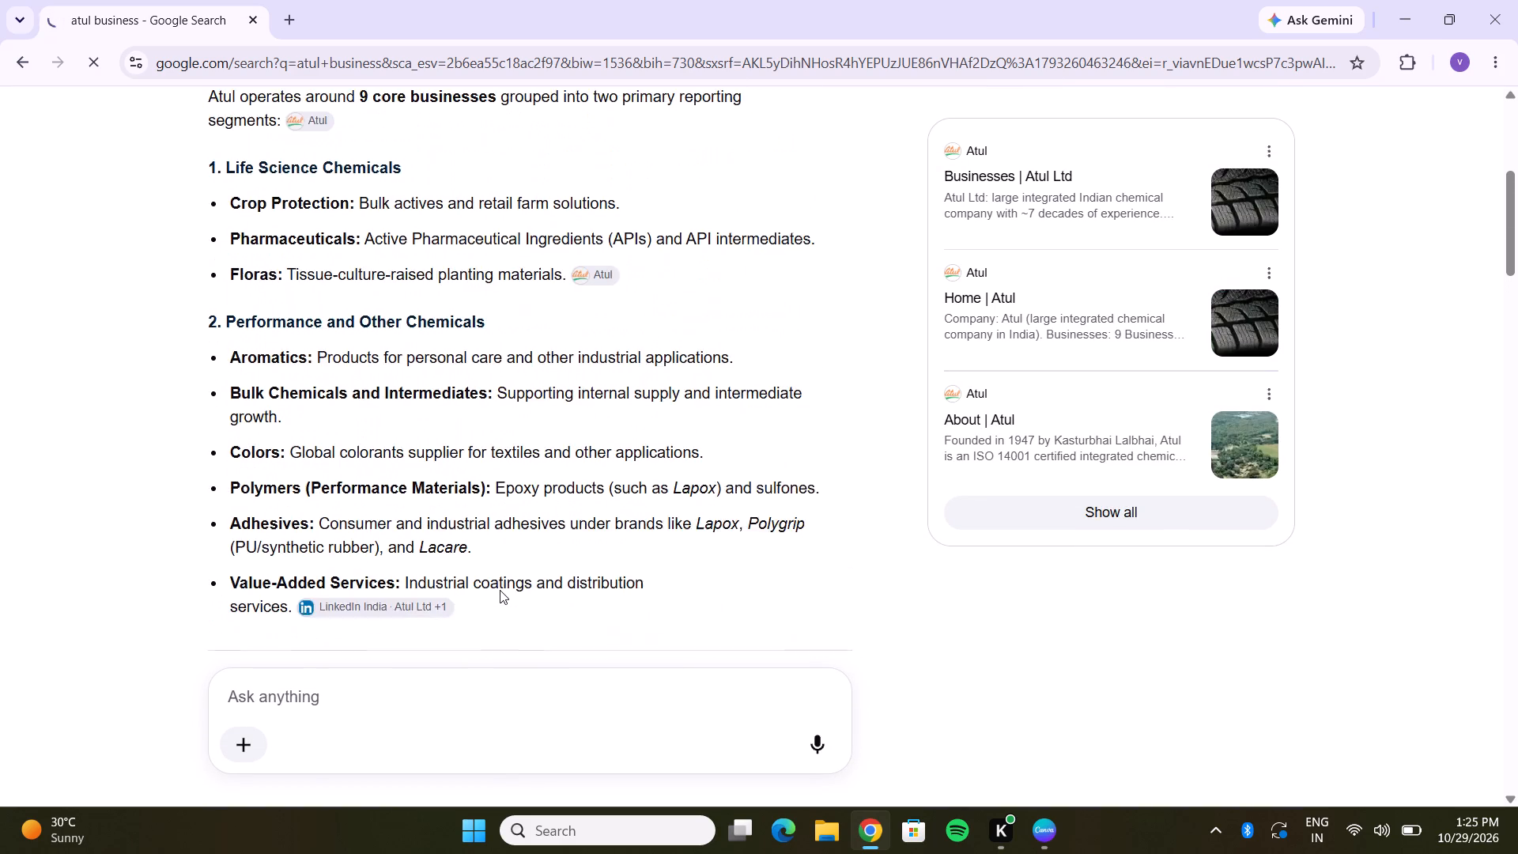
pyautogui.scroll(4, 500, 590)
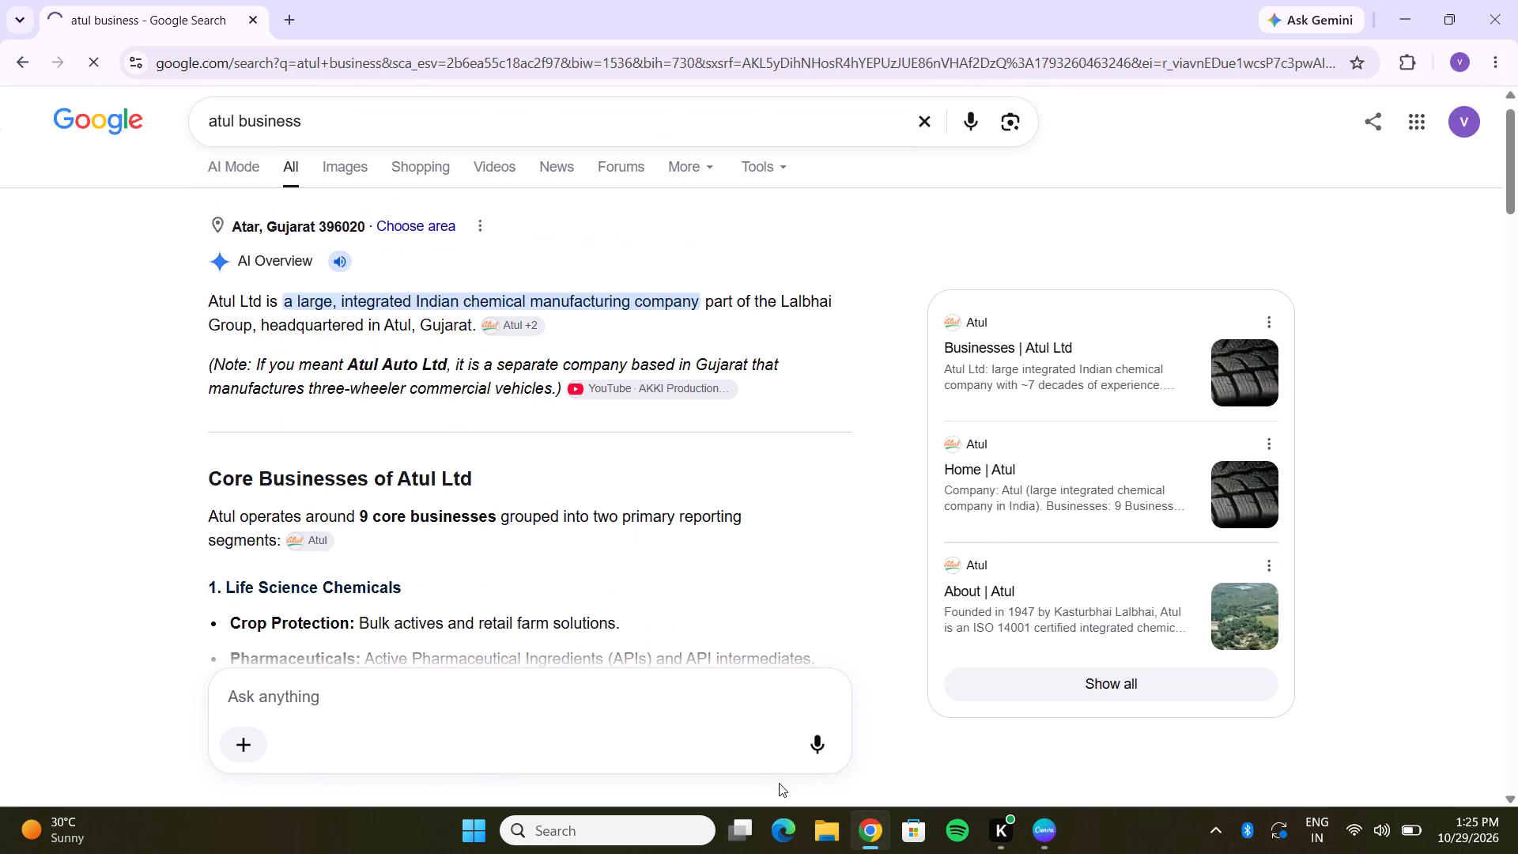
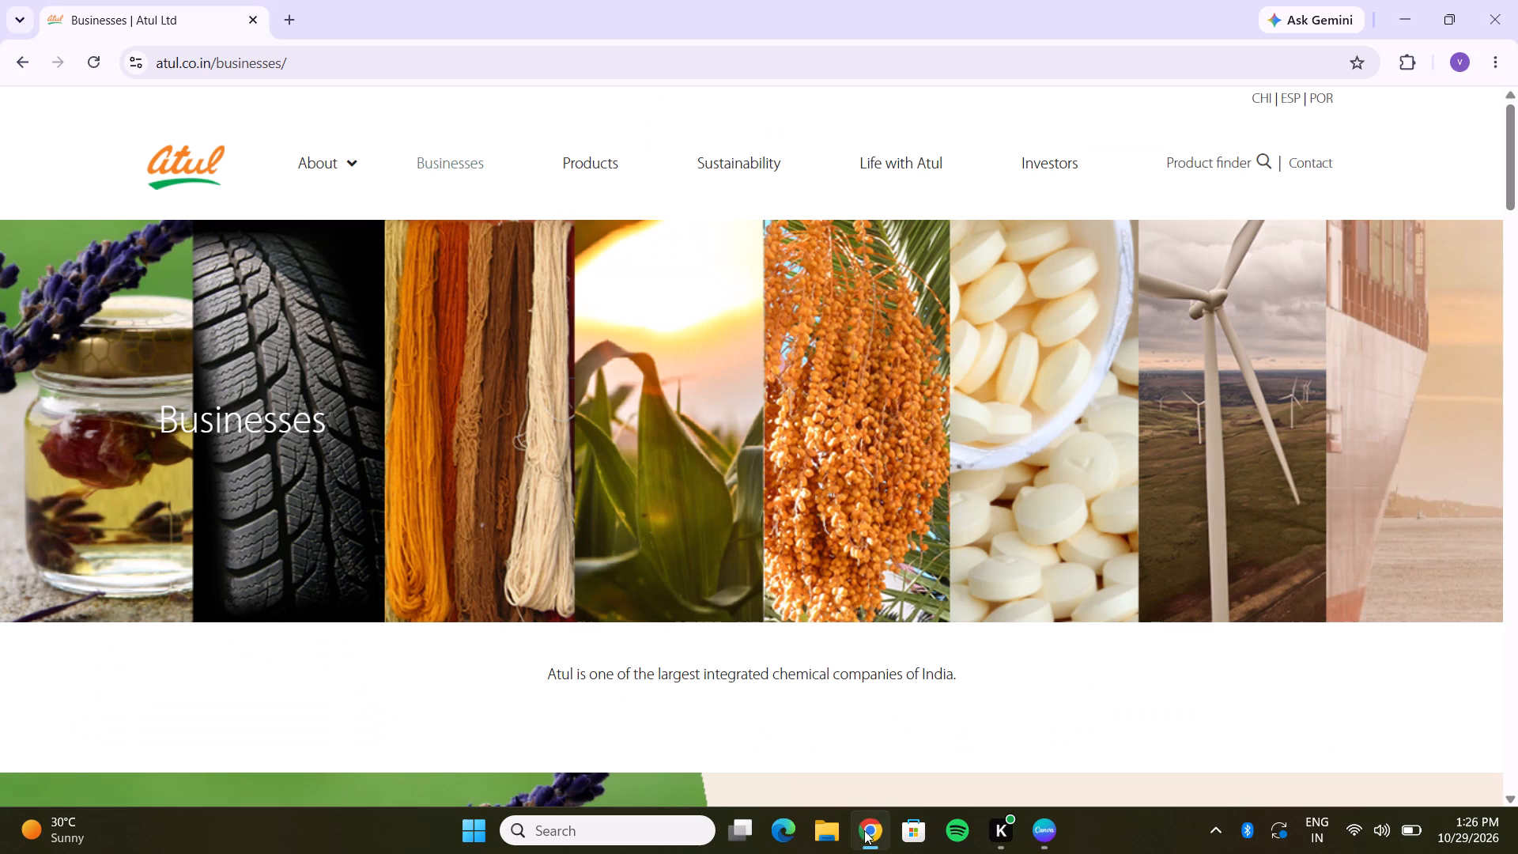
# Look through the business descriptions on Atul's Businesses page, from Aromatics to Polymers, and return to the search results.
pyautogui.scroll(-5, 771, 508)
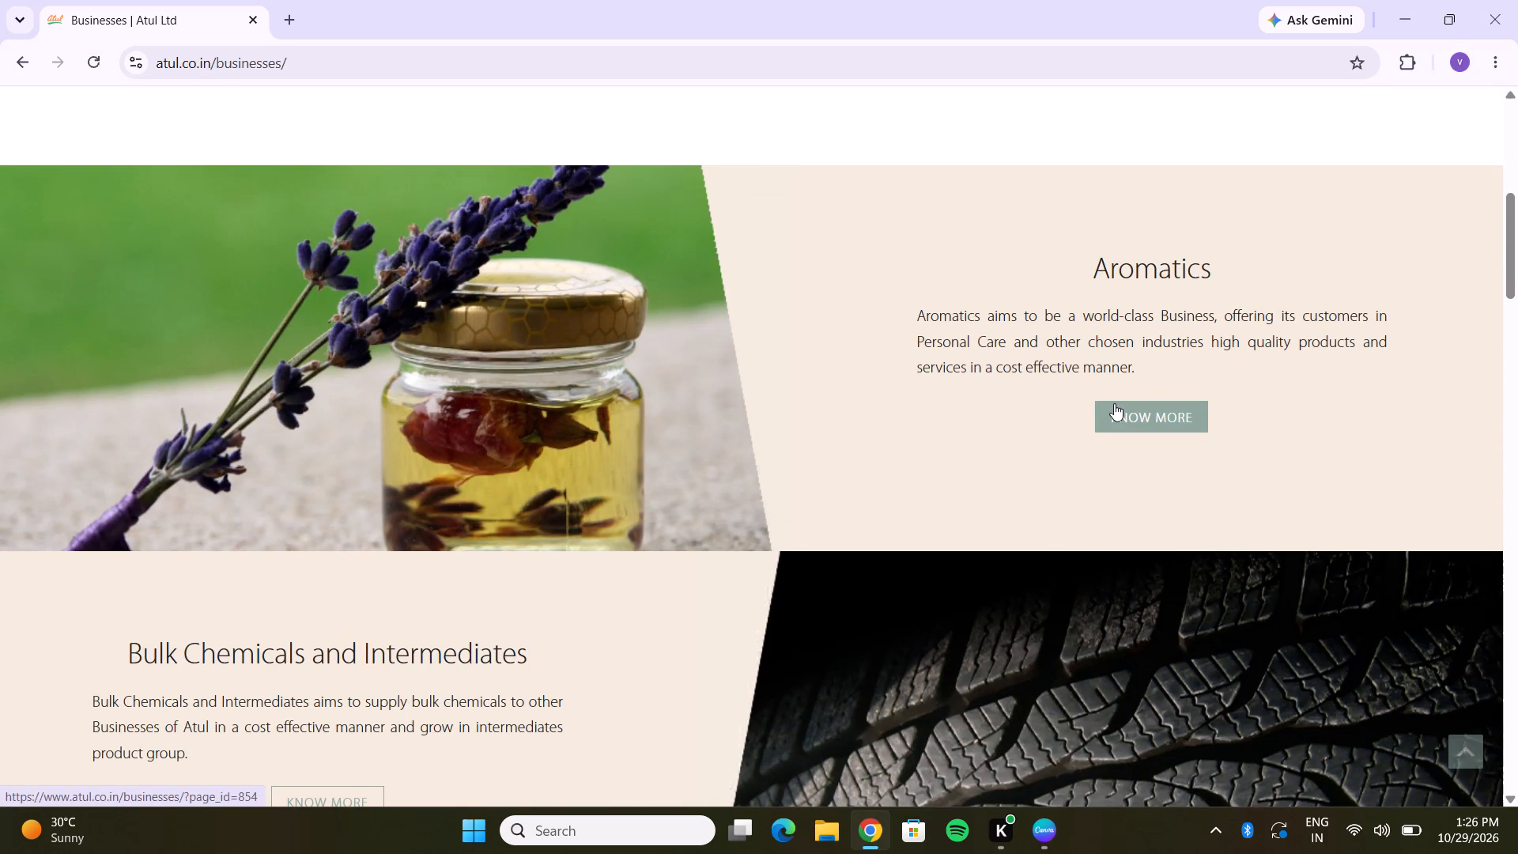
pyautogui.moveTo(1097, 270); pyautogui.dragTo(1179, 361)
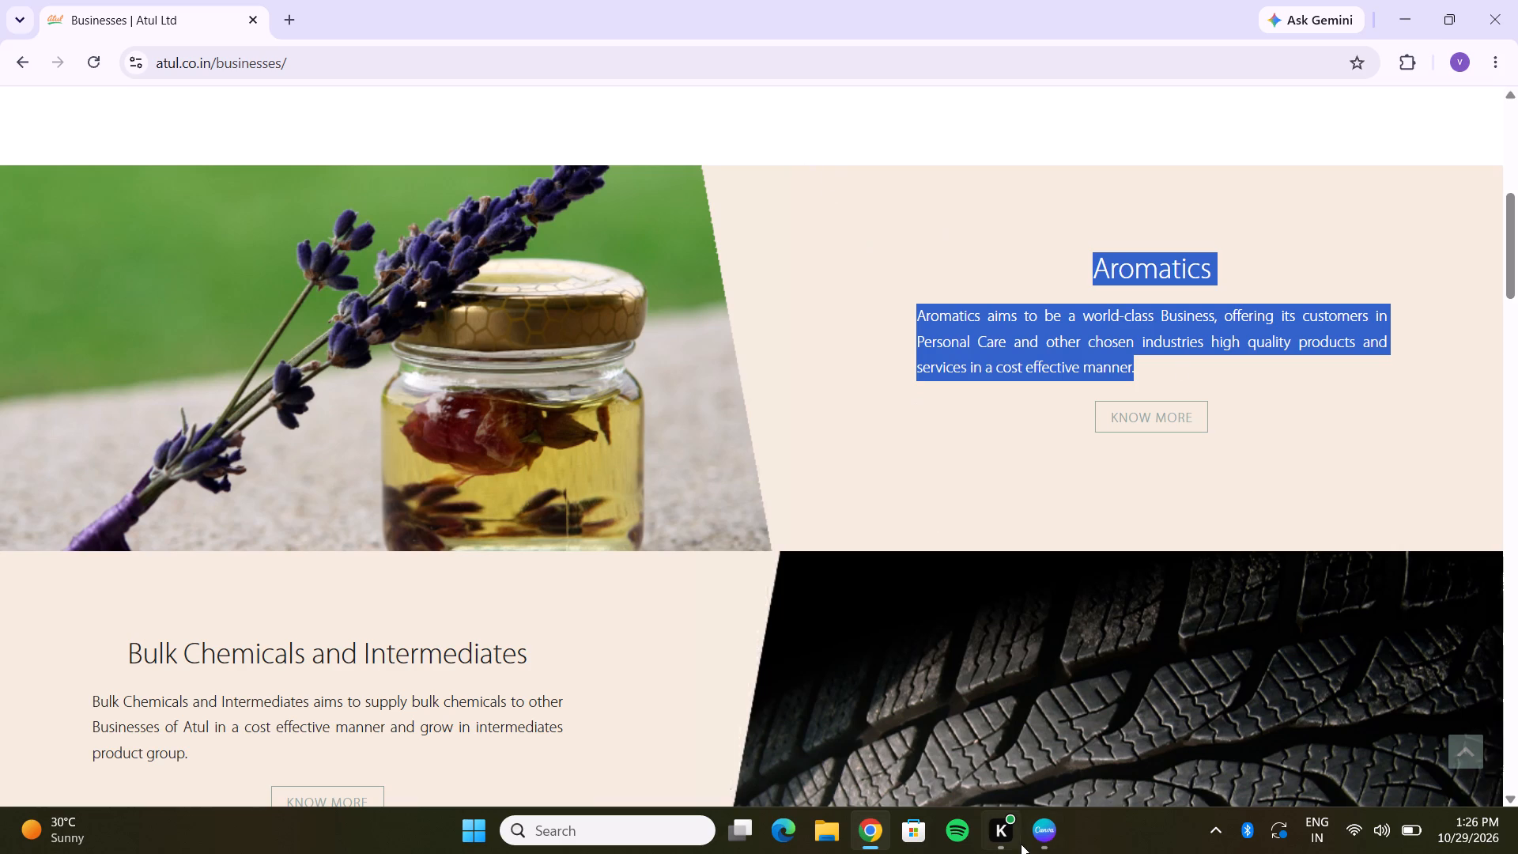
pyautogui.scroll(-7, 859, 421)
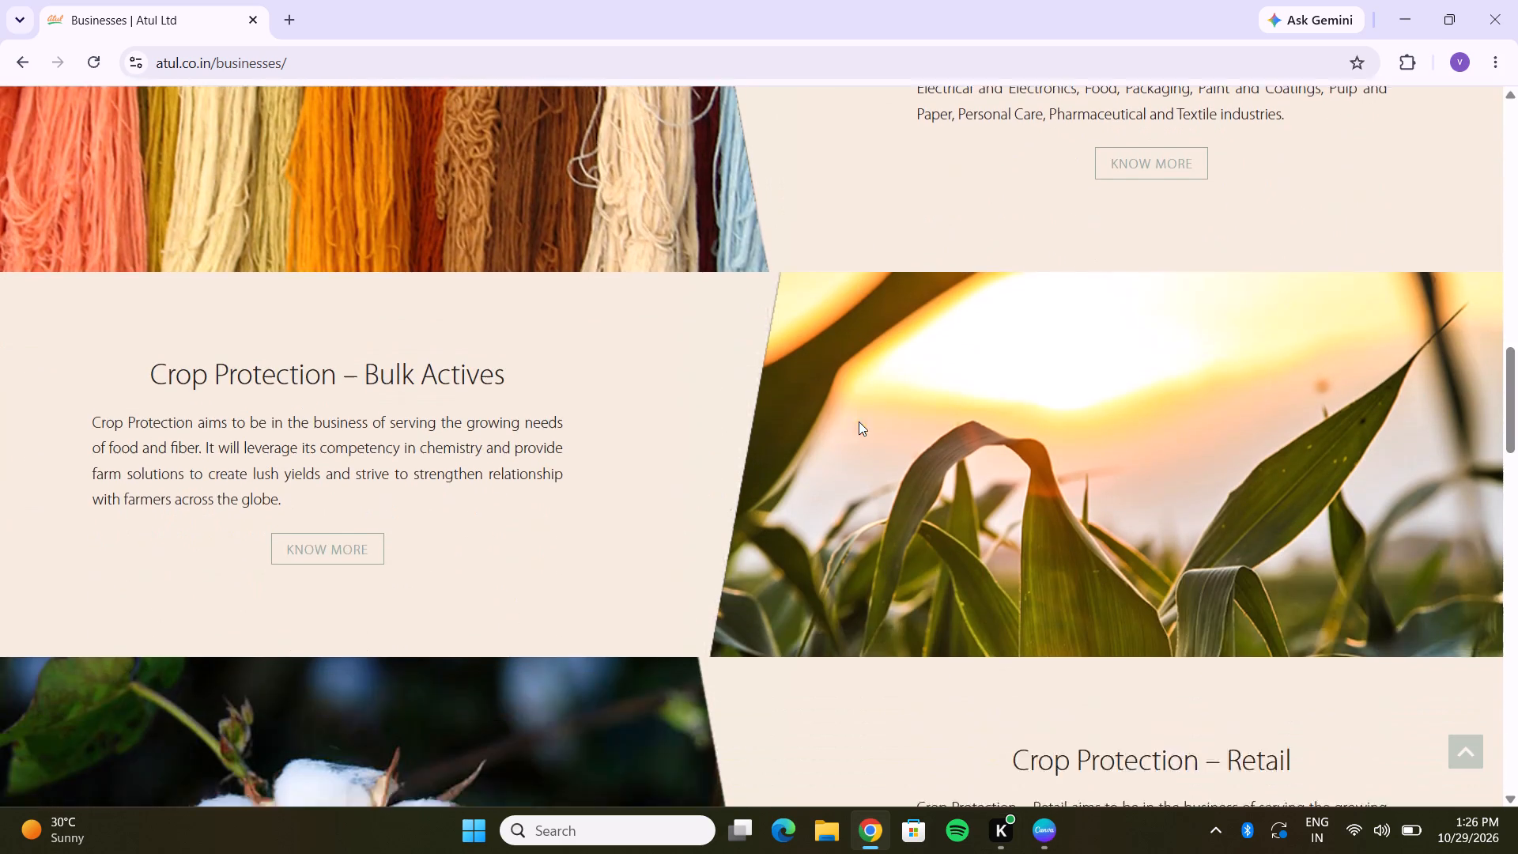
pyautogui.scroll(-9, 859, 421)
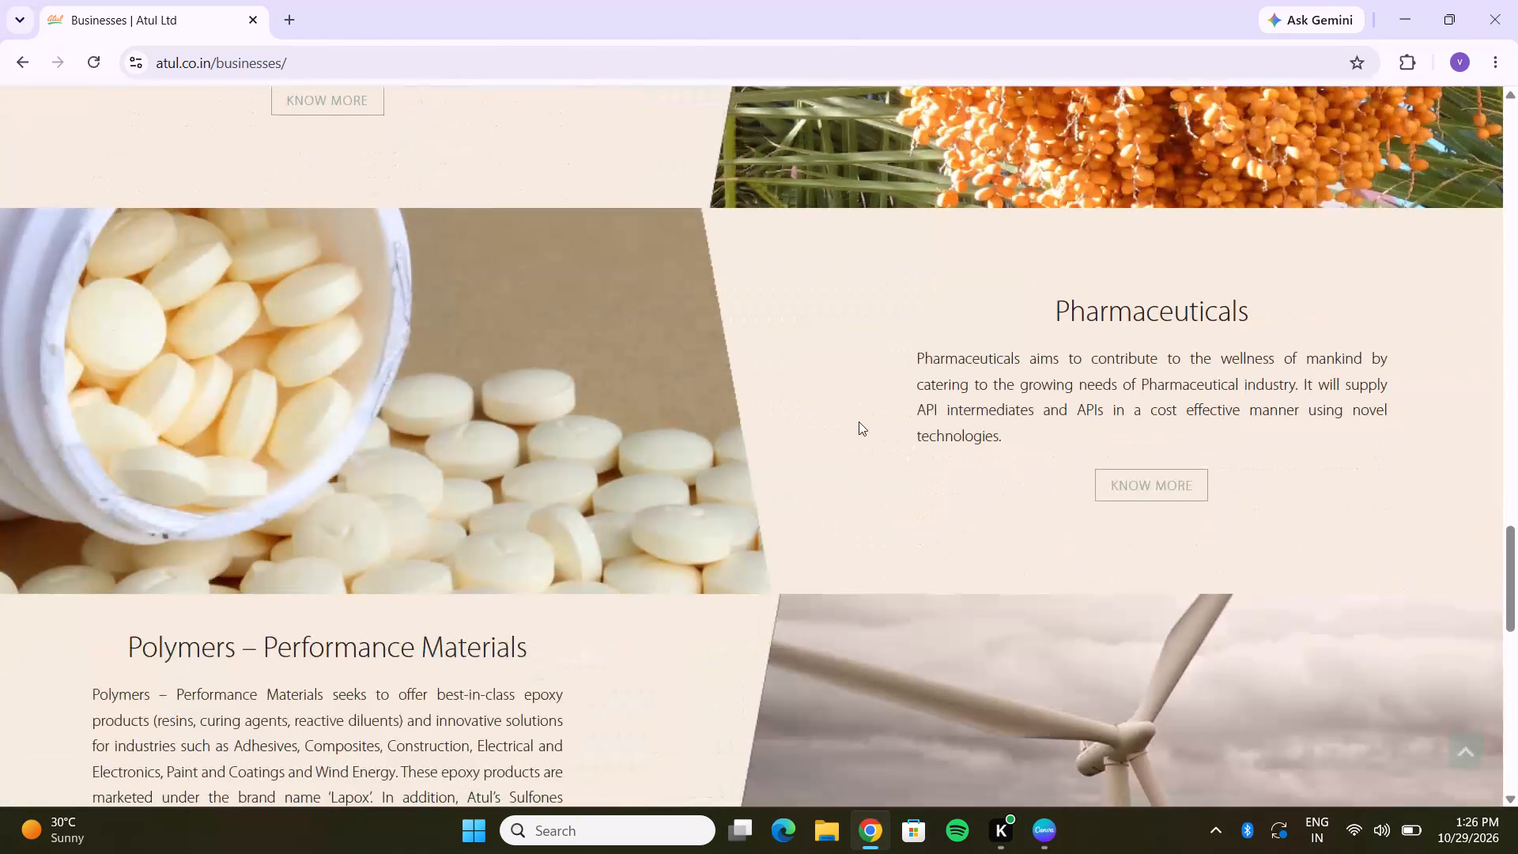
pyautogui.scroll(-4, 859, 421)
pyautogui.scroll(10, 859, 421)
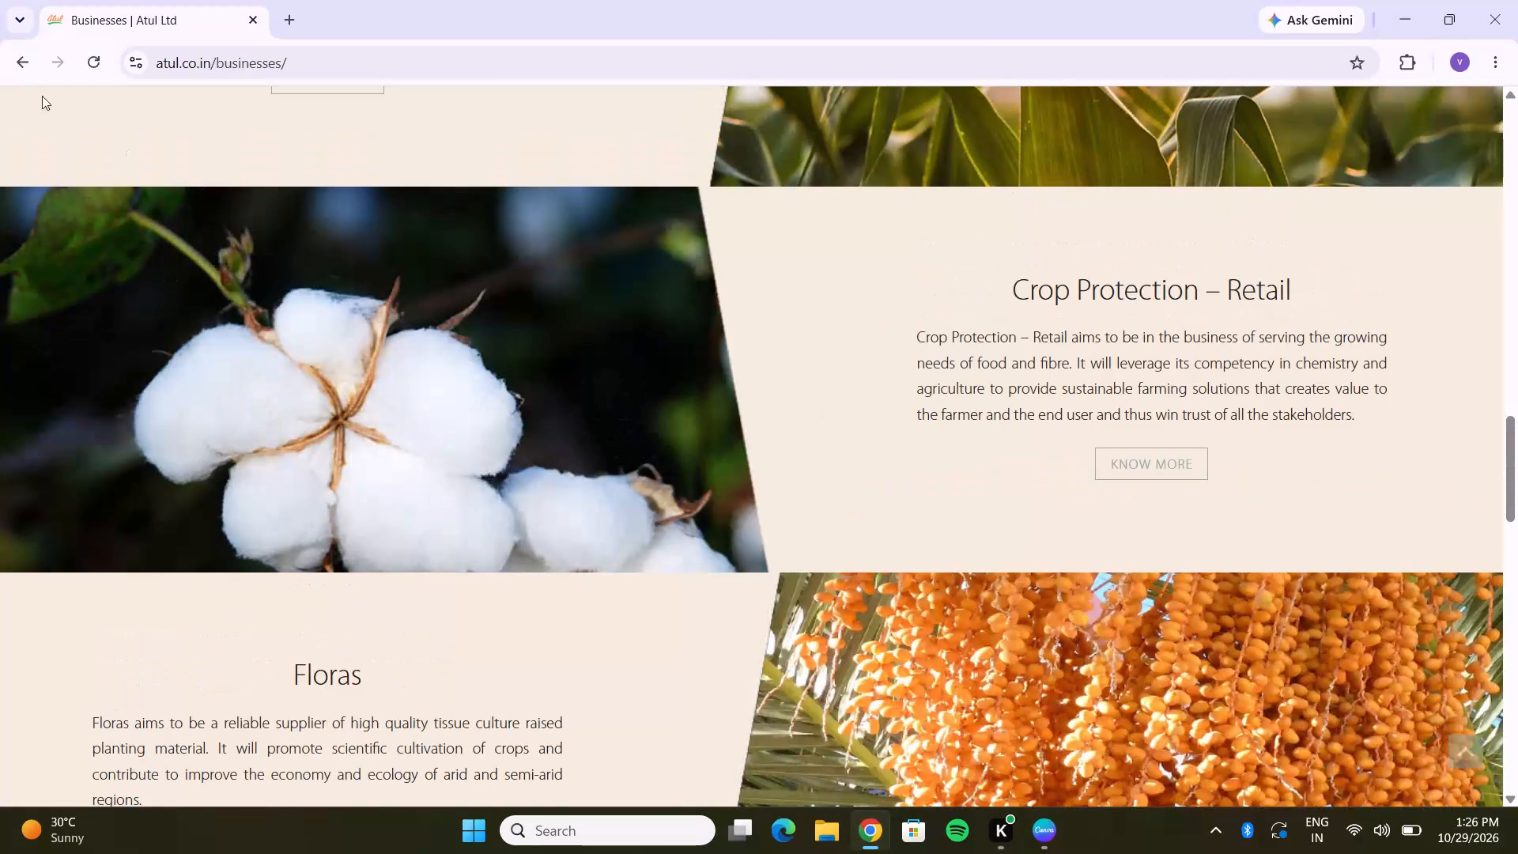
pyautogui.click(21, 48)
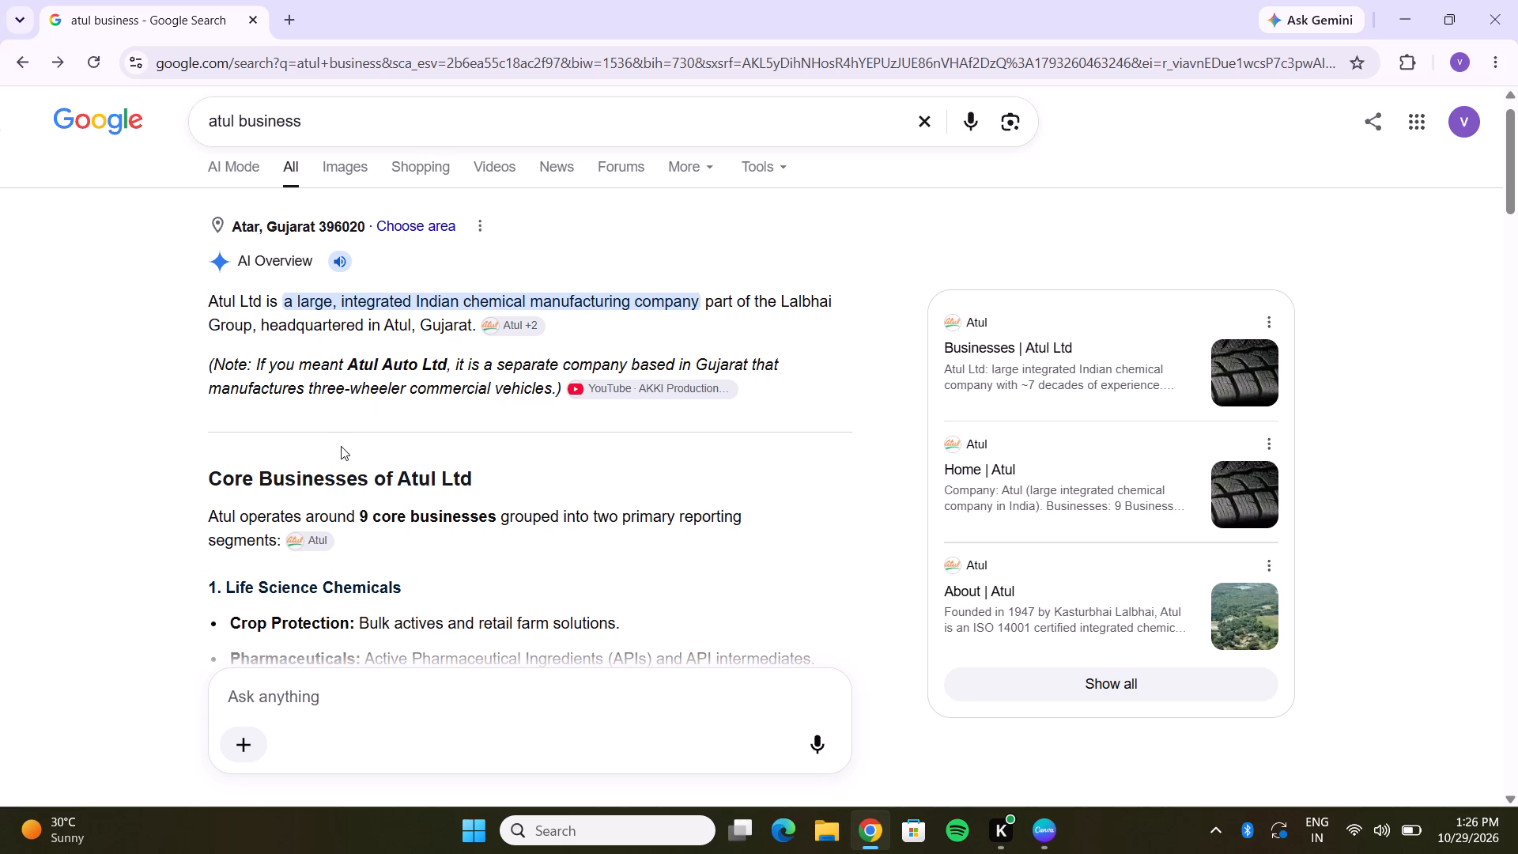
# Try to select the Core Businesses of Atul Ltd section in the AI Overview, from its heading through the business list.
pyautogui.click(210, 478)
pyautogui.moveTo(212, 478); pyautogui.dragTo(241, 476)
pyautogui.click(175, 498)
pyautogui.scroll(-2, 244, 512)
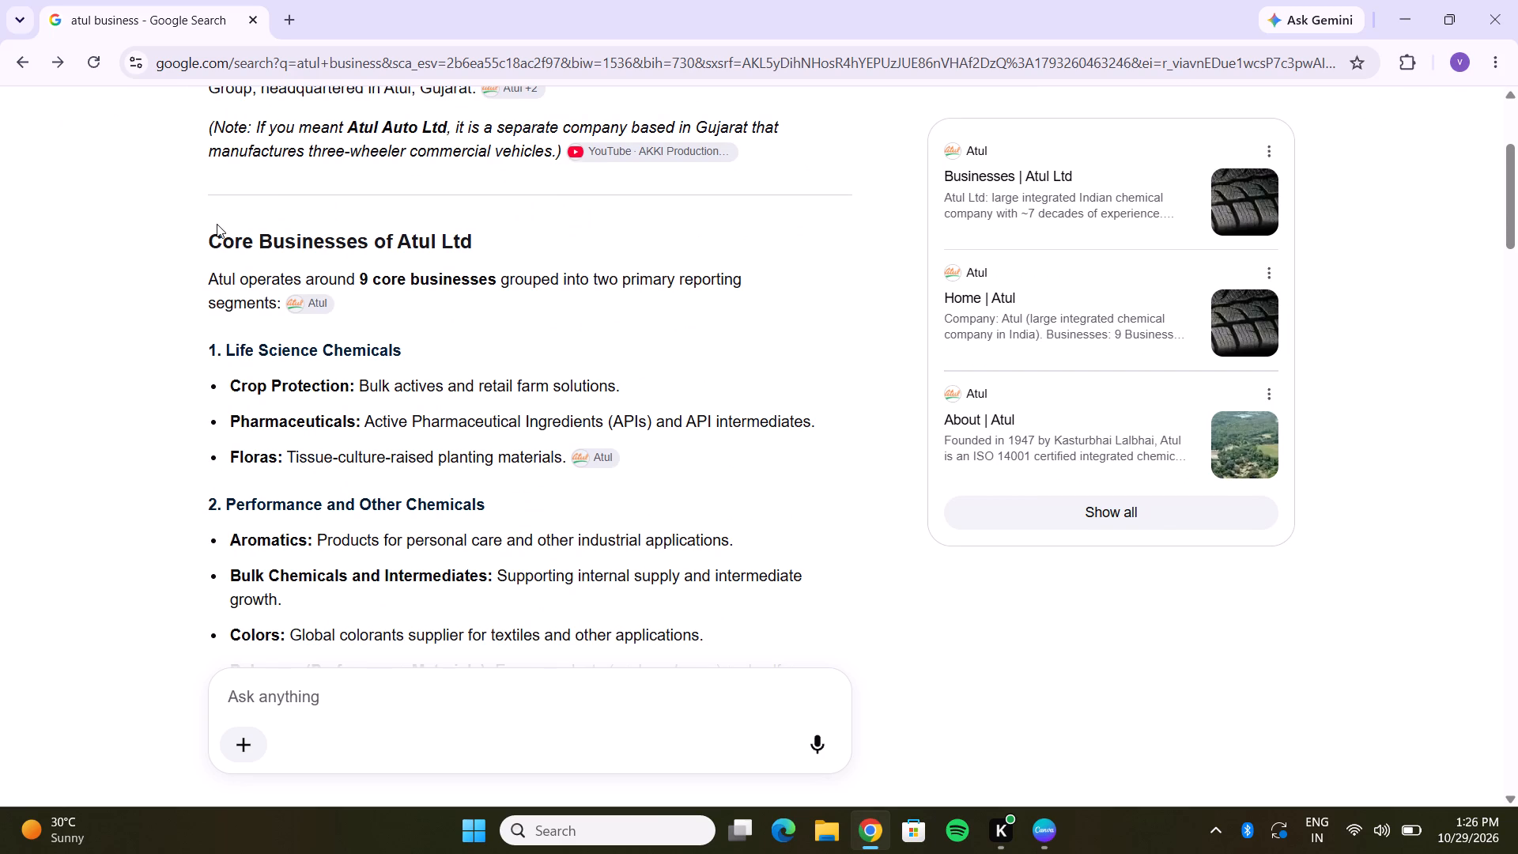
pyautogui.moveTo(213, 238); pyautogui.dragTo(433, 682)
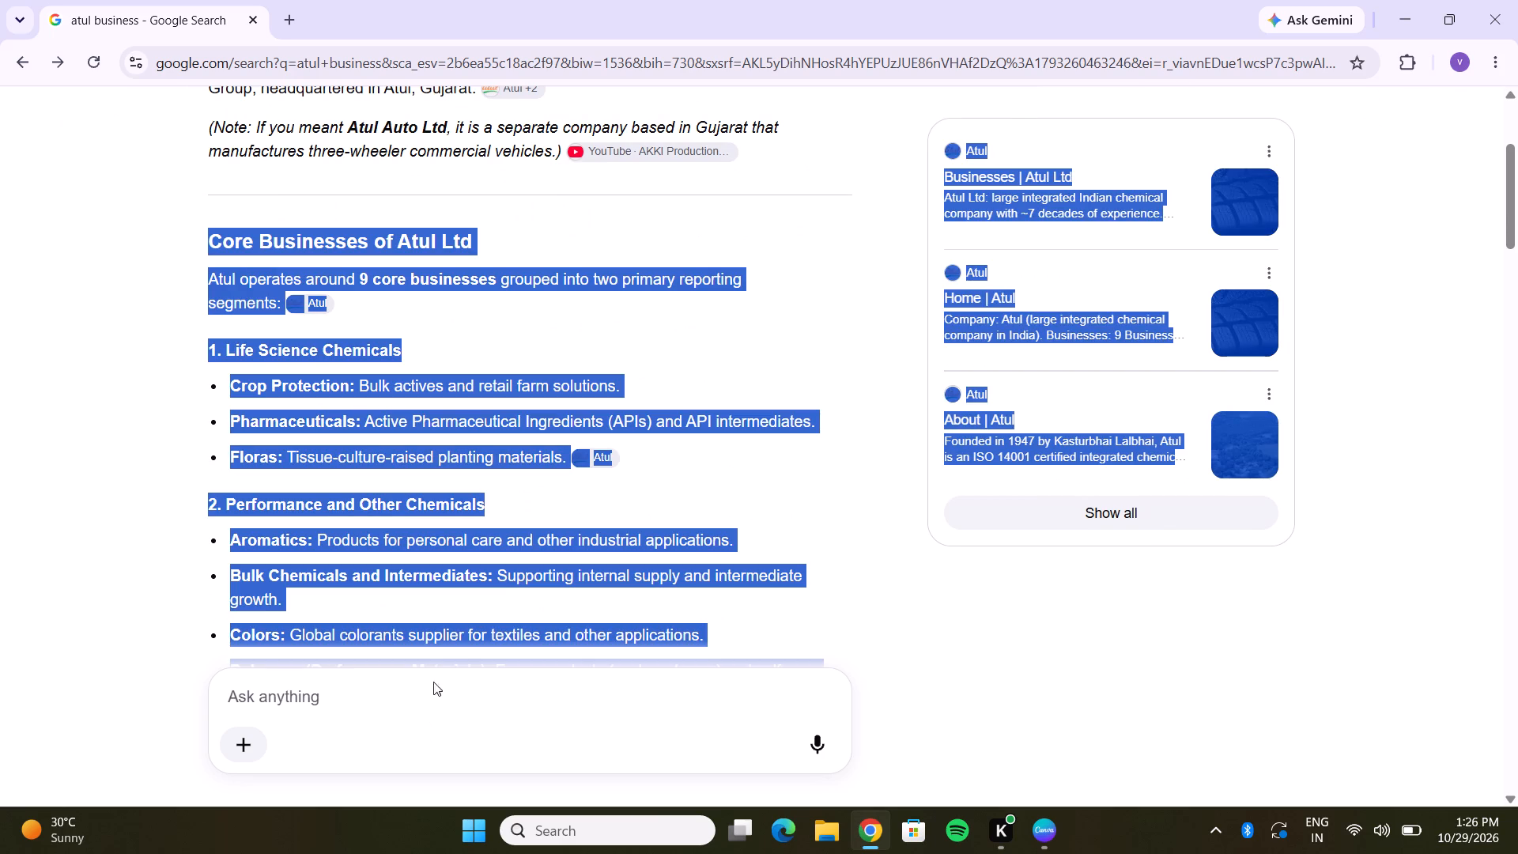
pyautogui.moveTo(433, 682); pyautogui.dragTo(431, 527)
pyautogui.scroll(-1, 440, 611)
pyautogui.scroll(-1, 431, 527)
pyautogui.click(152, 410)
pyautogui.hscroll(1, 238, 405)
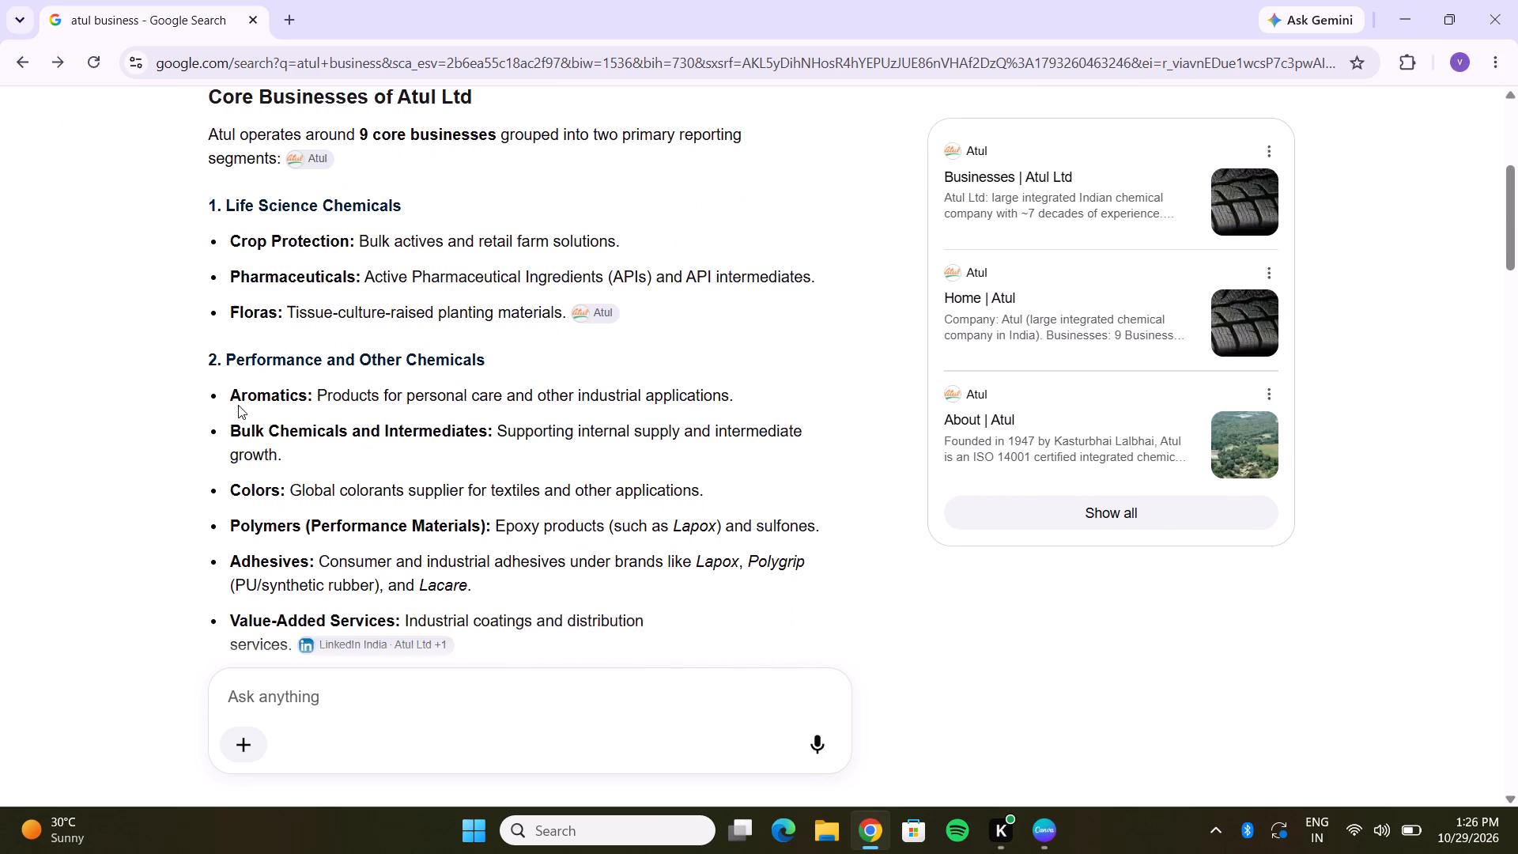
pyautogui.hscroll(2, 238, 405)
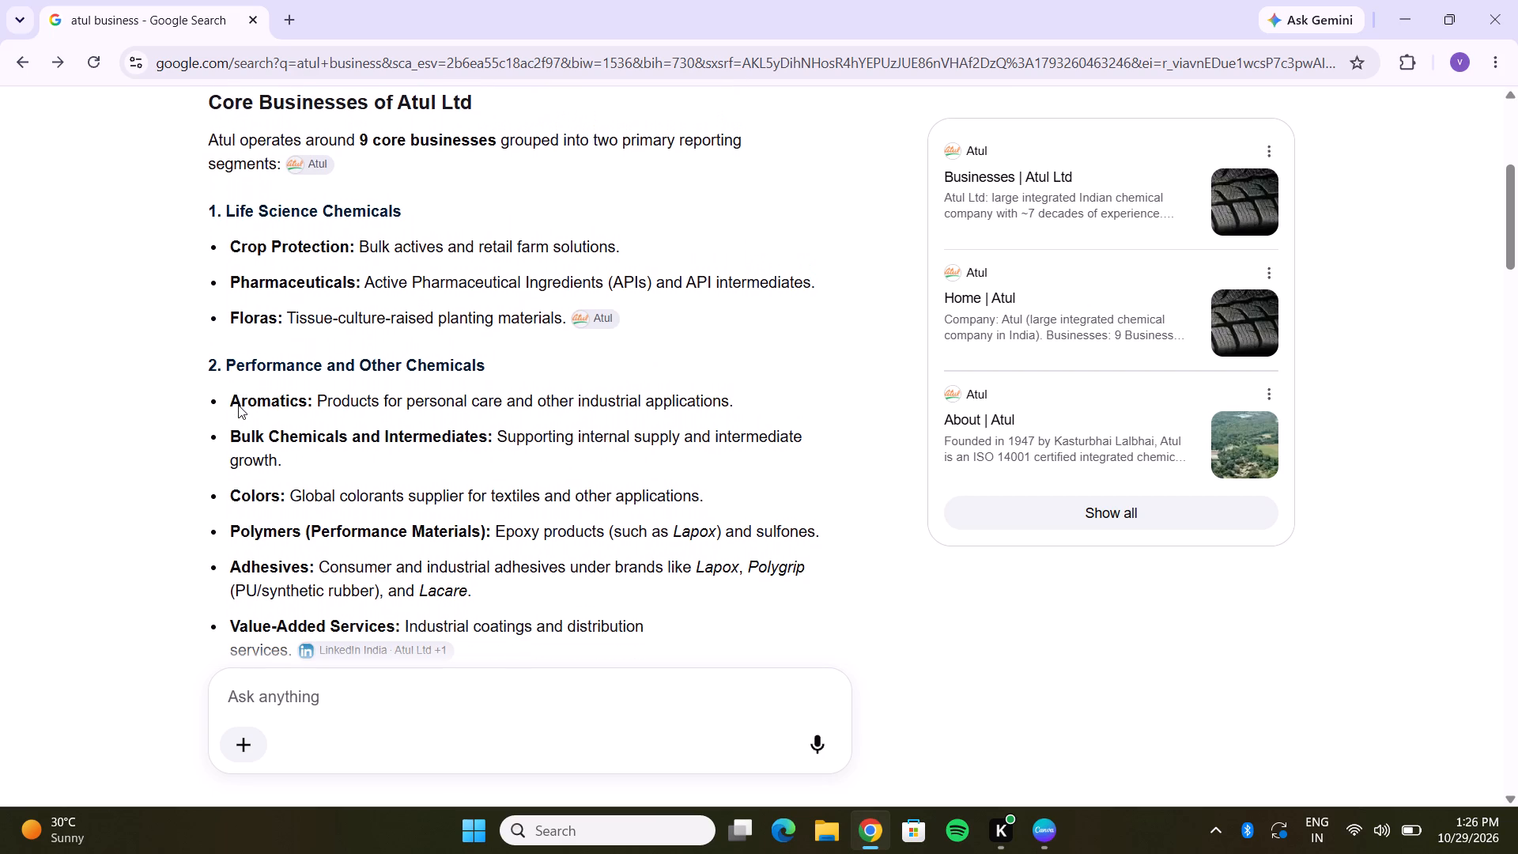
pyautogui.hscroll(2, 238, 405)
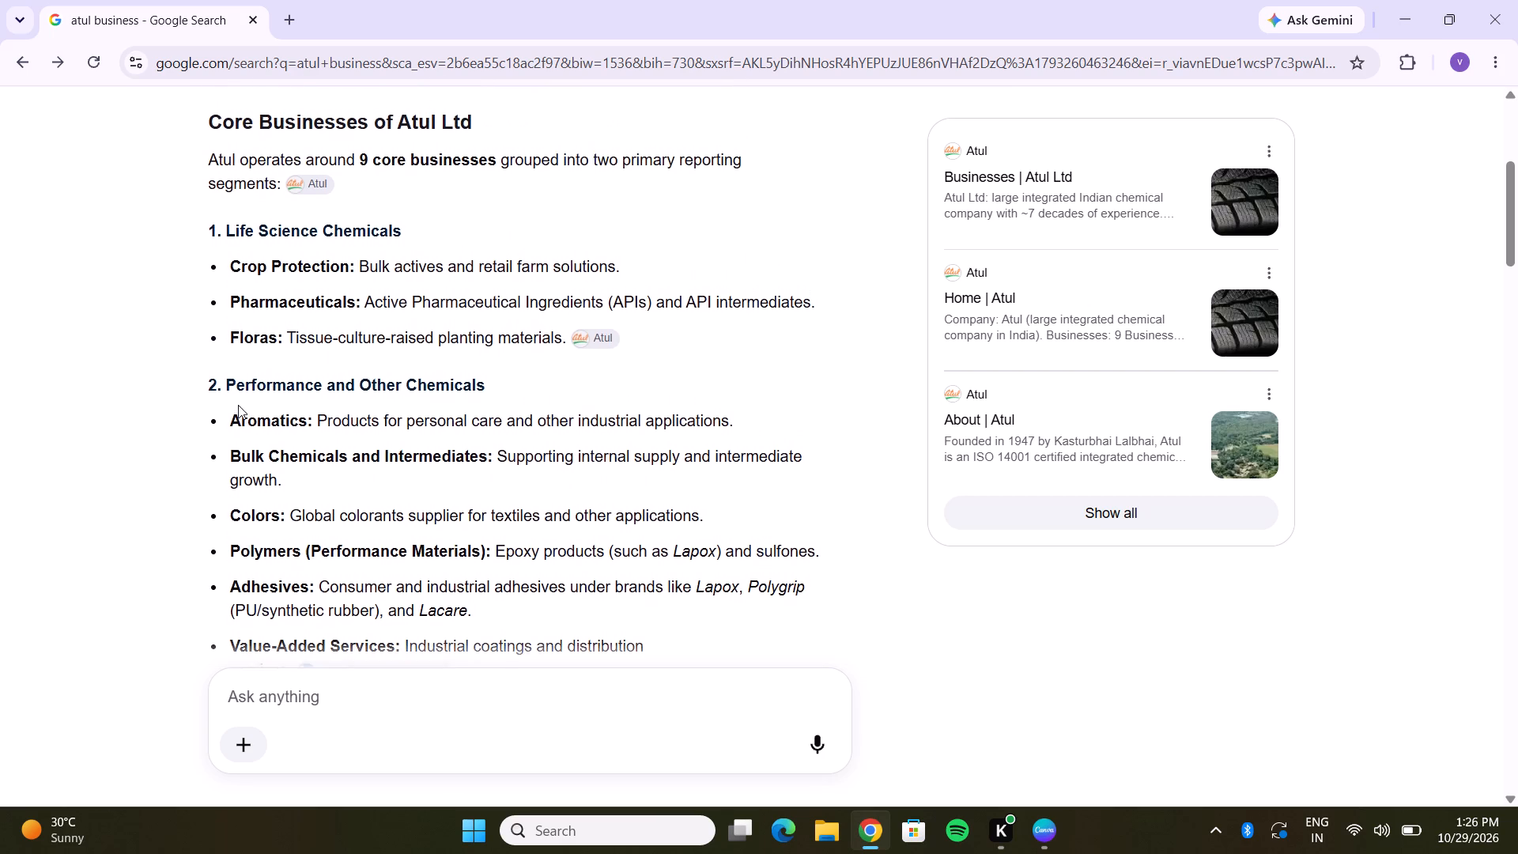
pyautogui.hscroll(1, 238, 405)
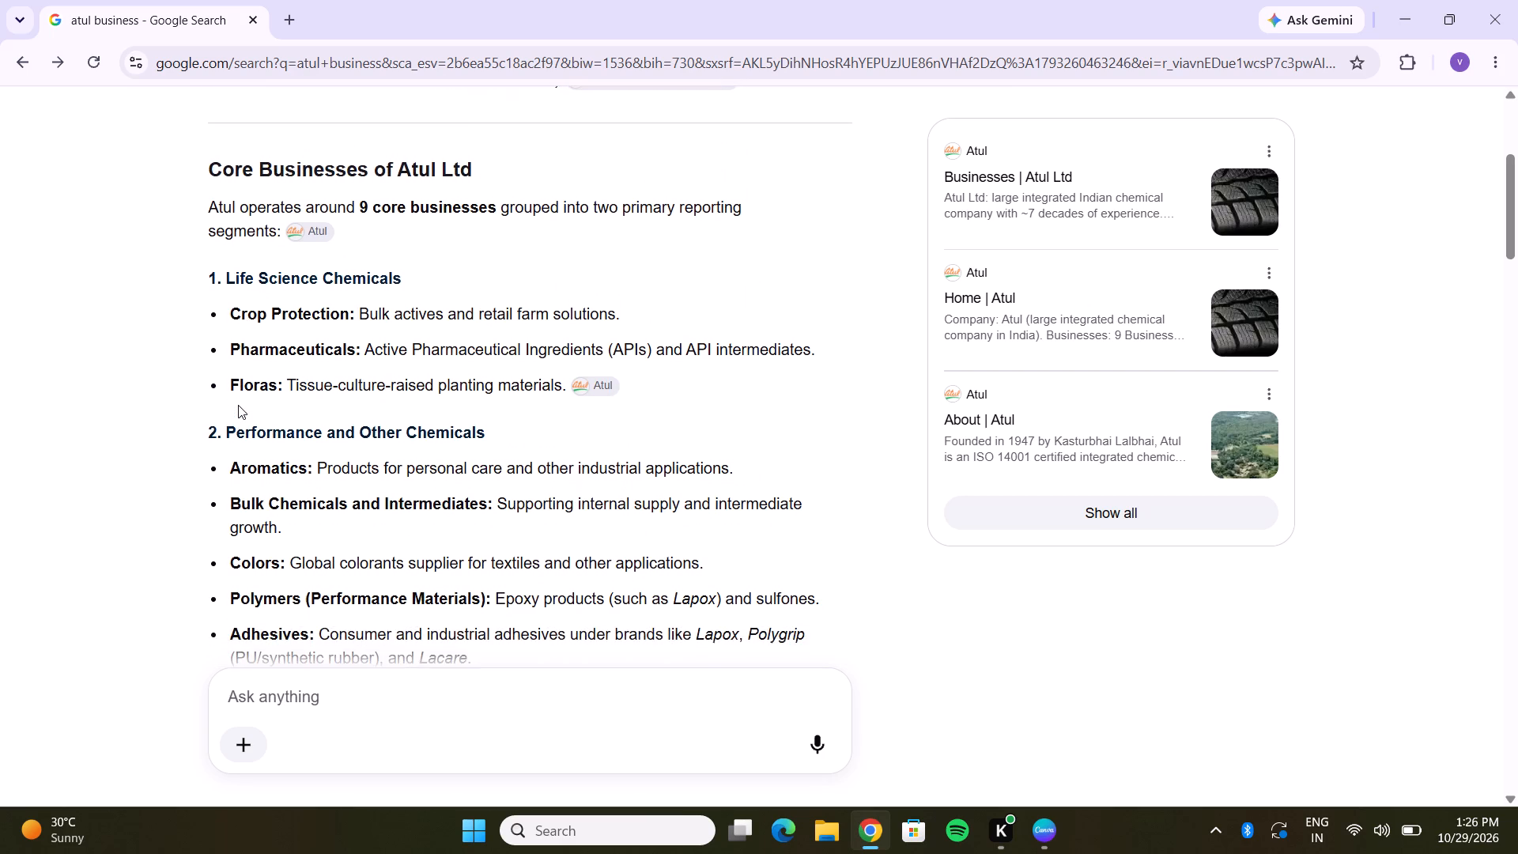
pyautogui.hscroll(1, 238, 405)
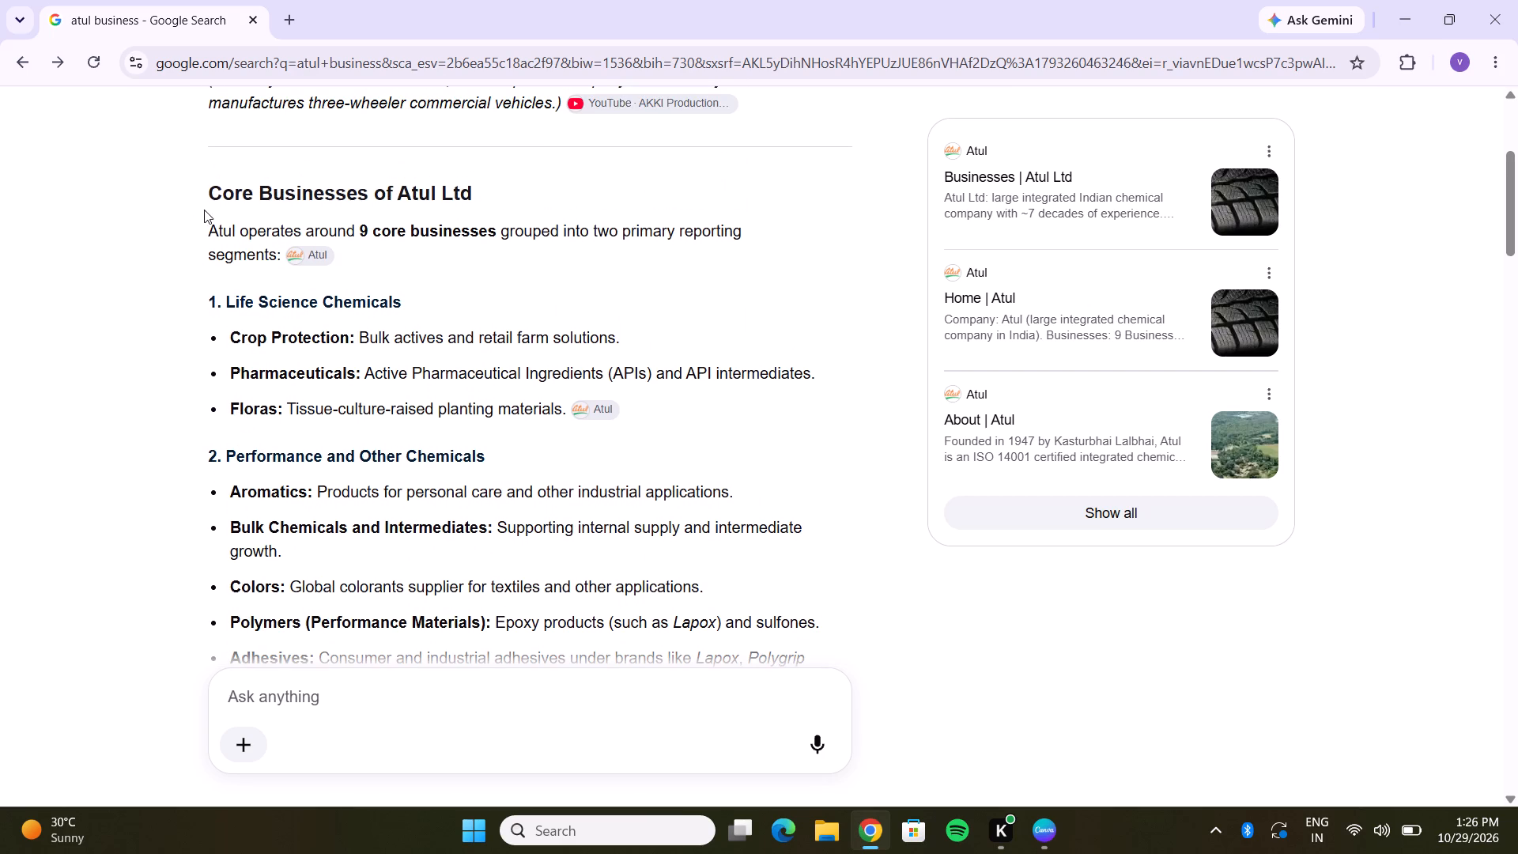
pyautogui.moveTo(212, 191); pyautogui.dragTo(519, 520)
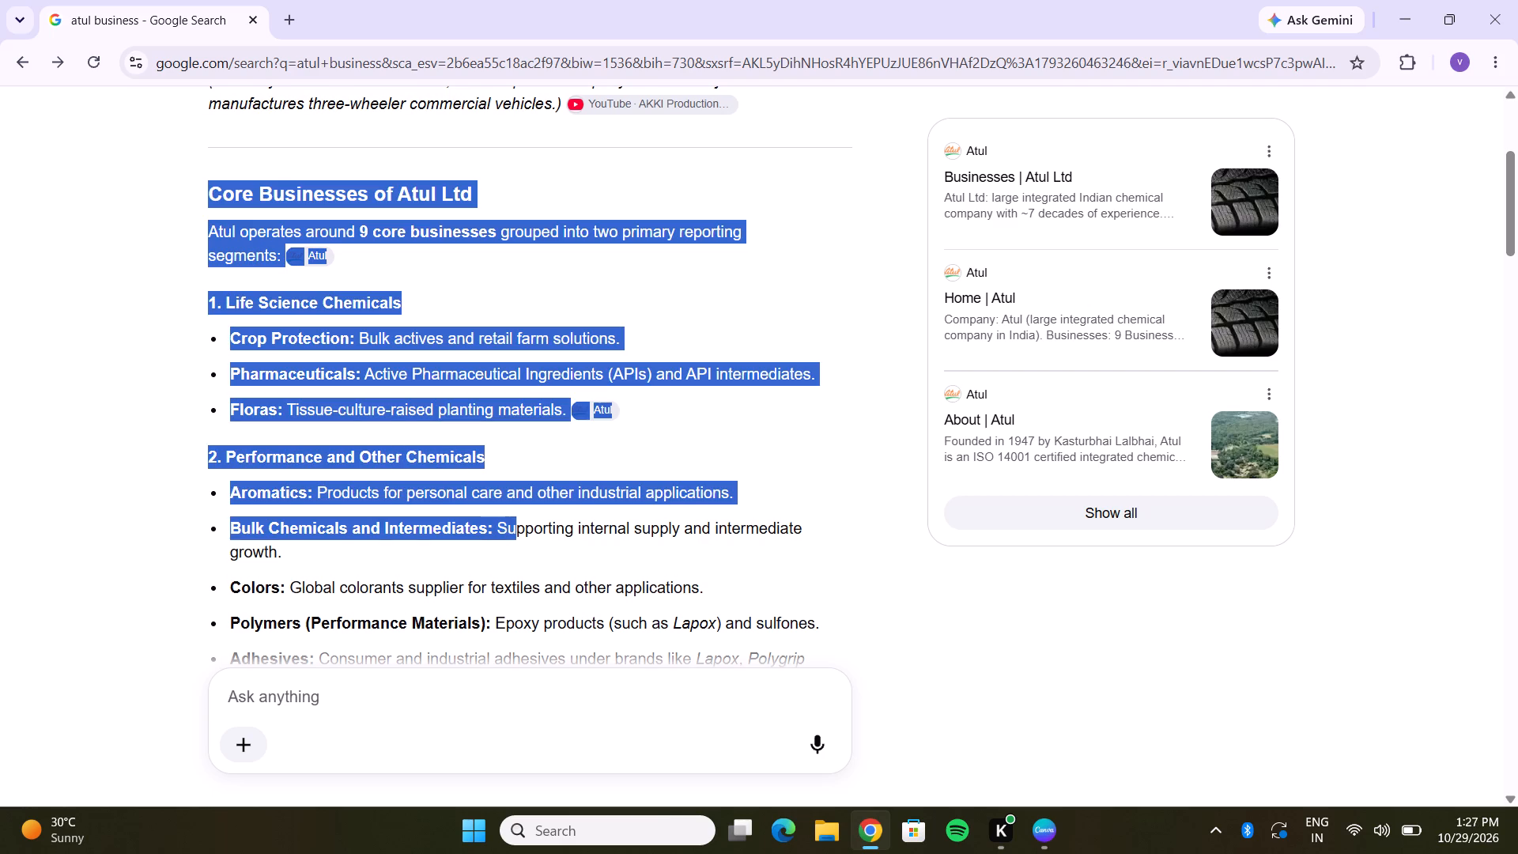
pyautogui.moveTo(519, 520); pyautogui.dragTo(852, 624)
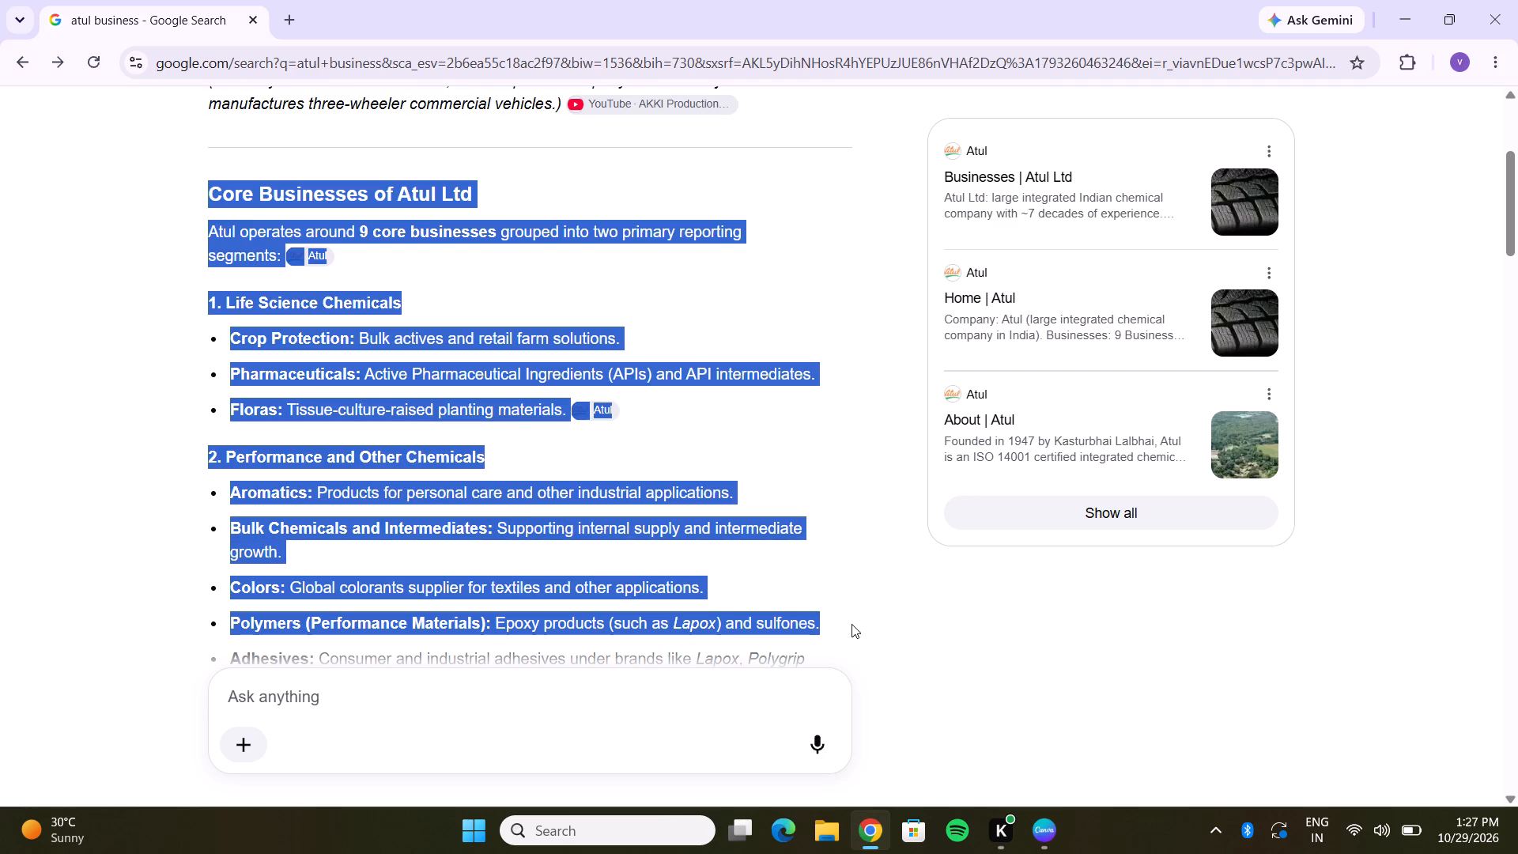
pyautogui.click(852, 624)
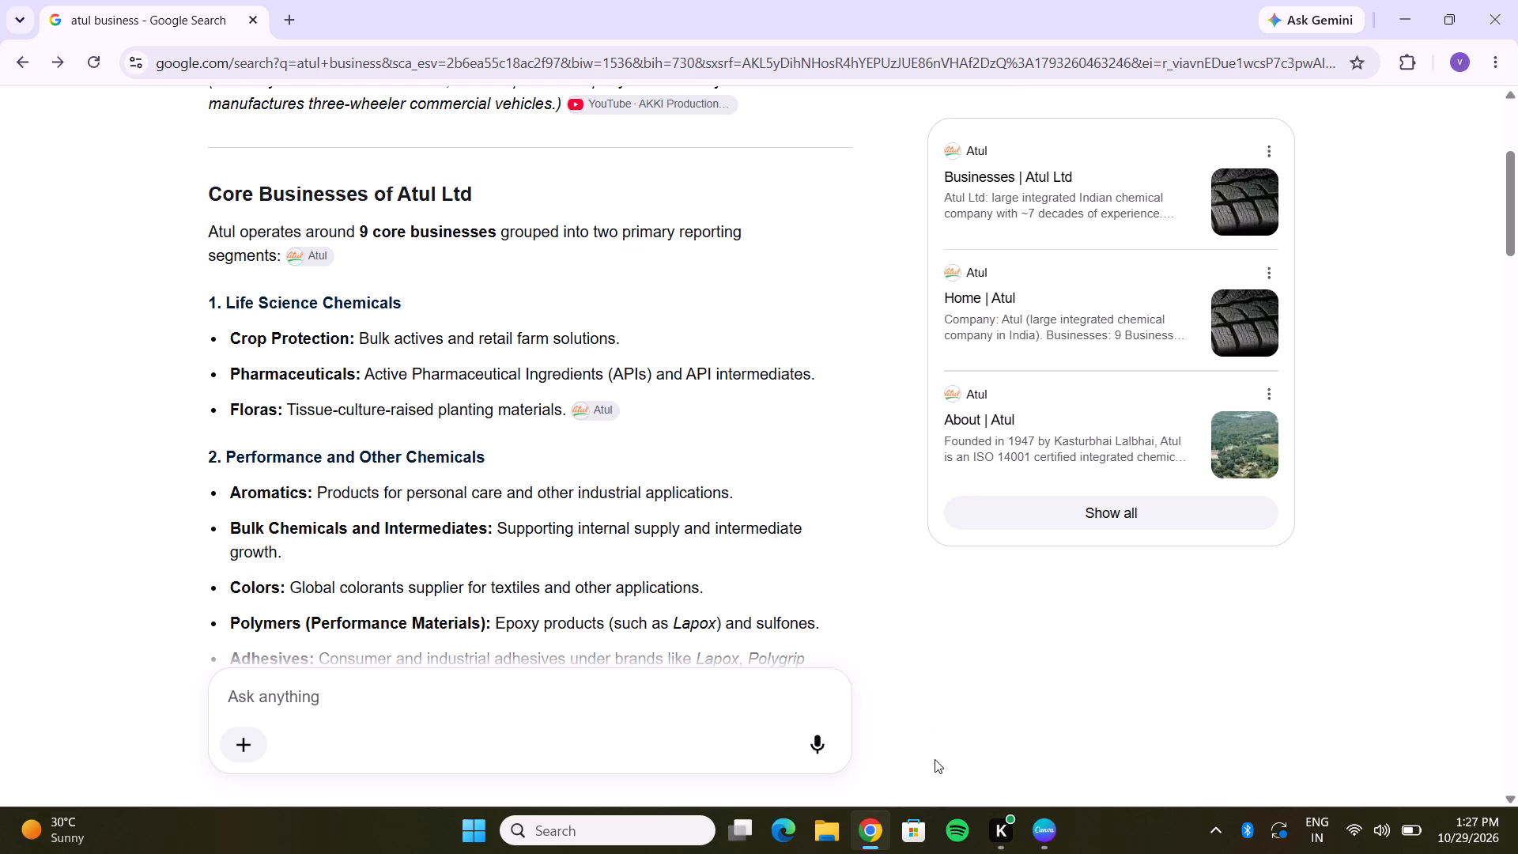
# Switch to Canva and replace the COMPANY HISTORY title text on slide 5 with "ATUL BUSINESS:".
pyautogui.click(1095, 853)
pyautogui.click(1066, 832)
pyautogui.click(1063, 832)
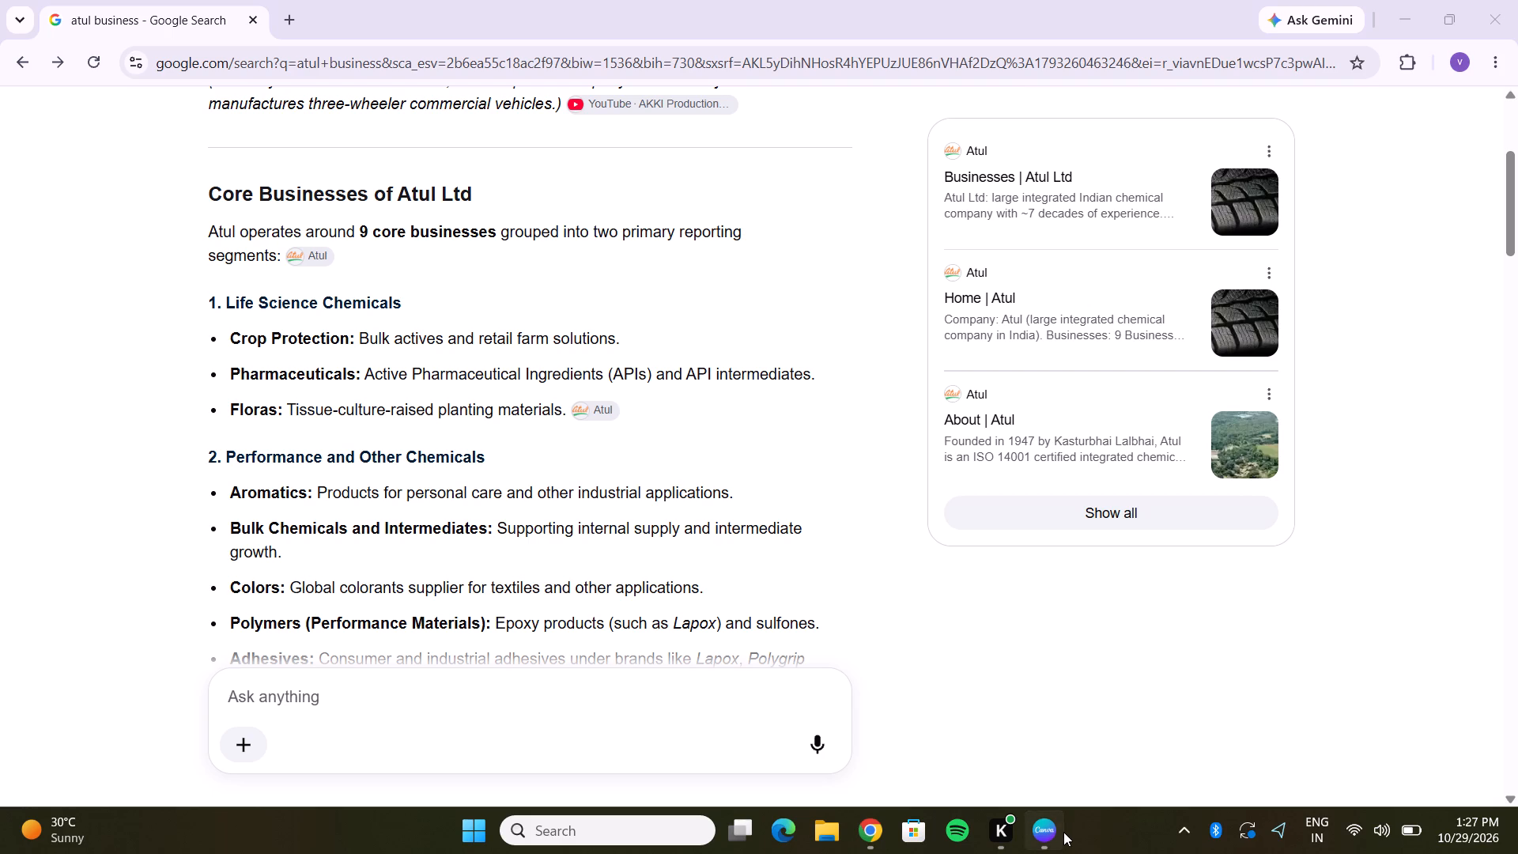
pyautogui.doubleClick(806, 247)
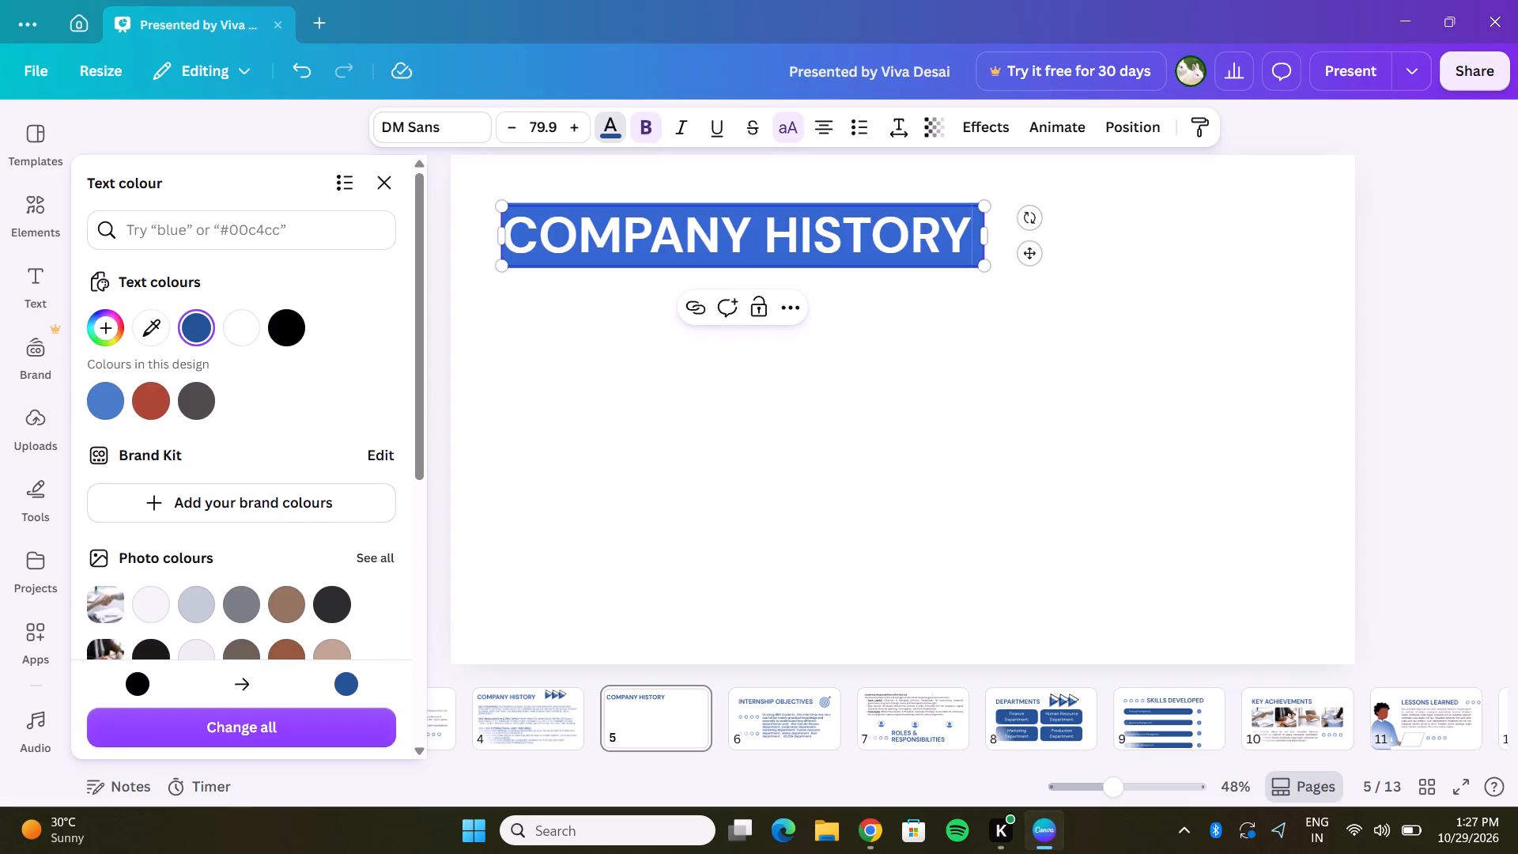
pyautogui.click(967, 237)
pyautogui.press('BackSpace')
pyautogui.press('BackSpace')
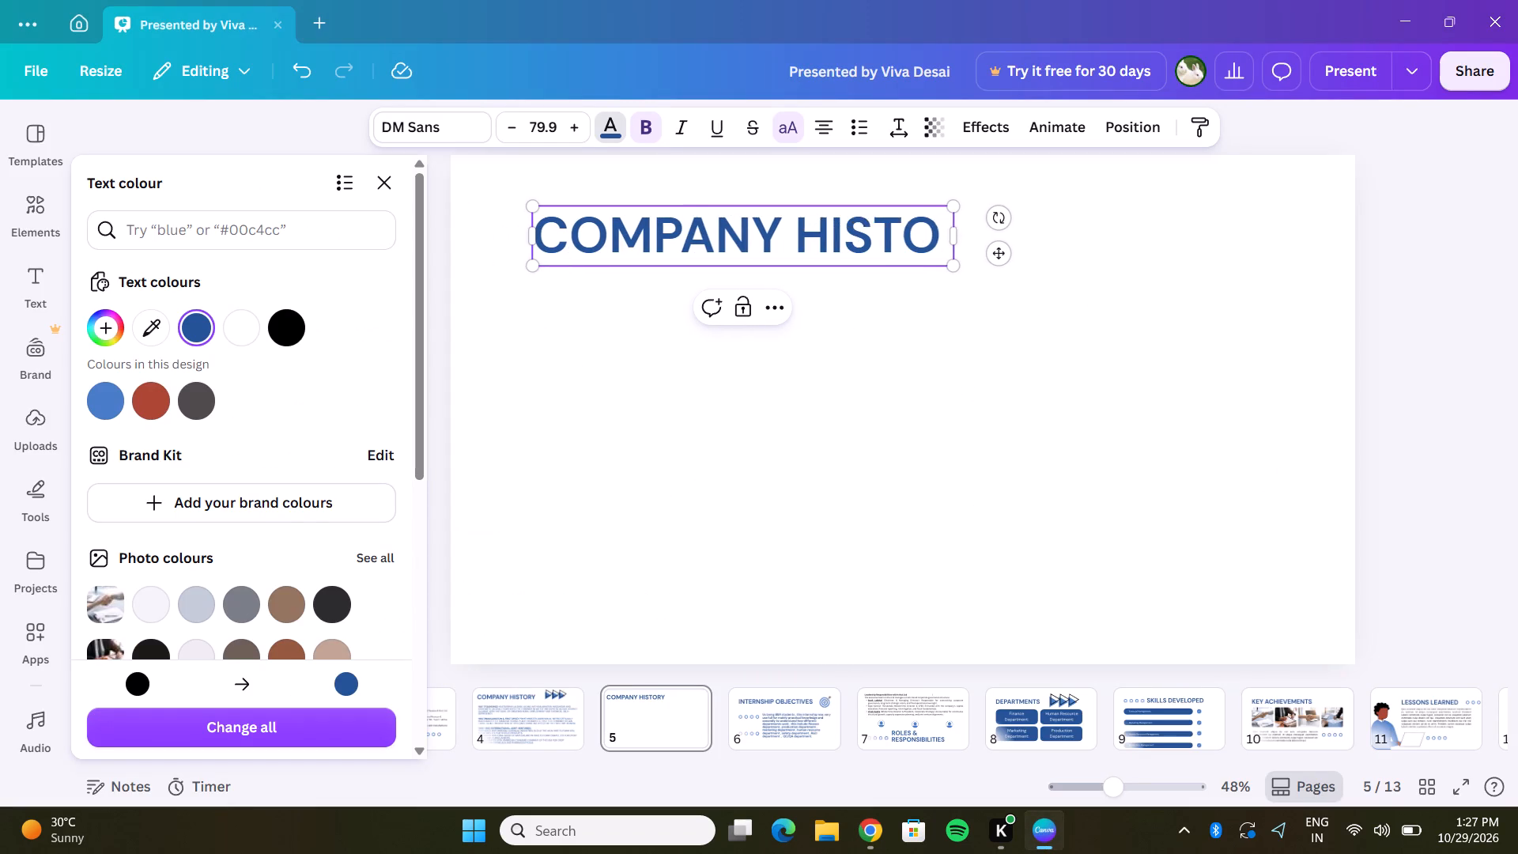
pyautogui.press('BackSpace')
pyautogui.press('BackSpace')
pyautogui.press('BackSpace')
pyautogui.press('BackSpace')
pyautogui.press('BackSpace')
pyautogui.press('BackSpace')
pyautogui.press('BackSpace')
pyautogui.press('BackSpace')
pyautogui.press('BackSpace')
pyautogui.press('BackSpace')
pyautogui.press('BackSpace')
pyautogui.press('BackSpace')
pyautogui.press('BackSpace')
pyautogui.press('BackSpace')
pyautogui.press('BackSpace')
pyautogui.press('BackSpace')
pyautogui.press('BackSpace')
pyautogui.press('BackSpace')
pyautogui.press('BackSpace')
pyautogui.press('BackSpace')
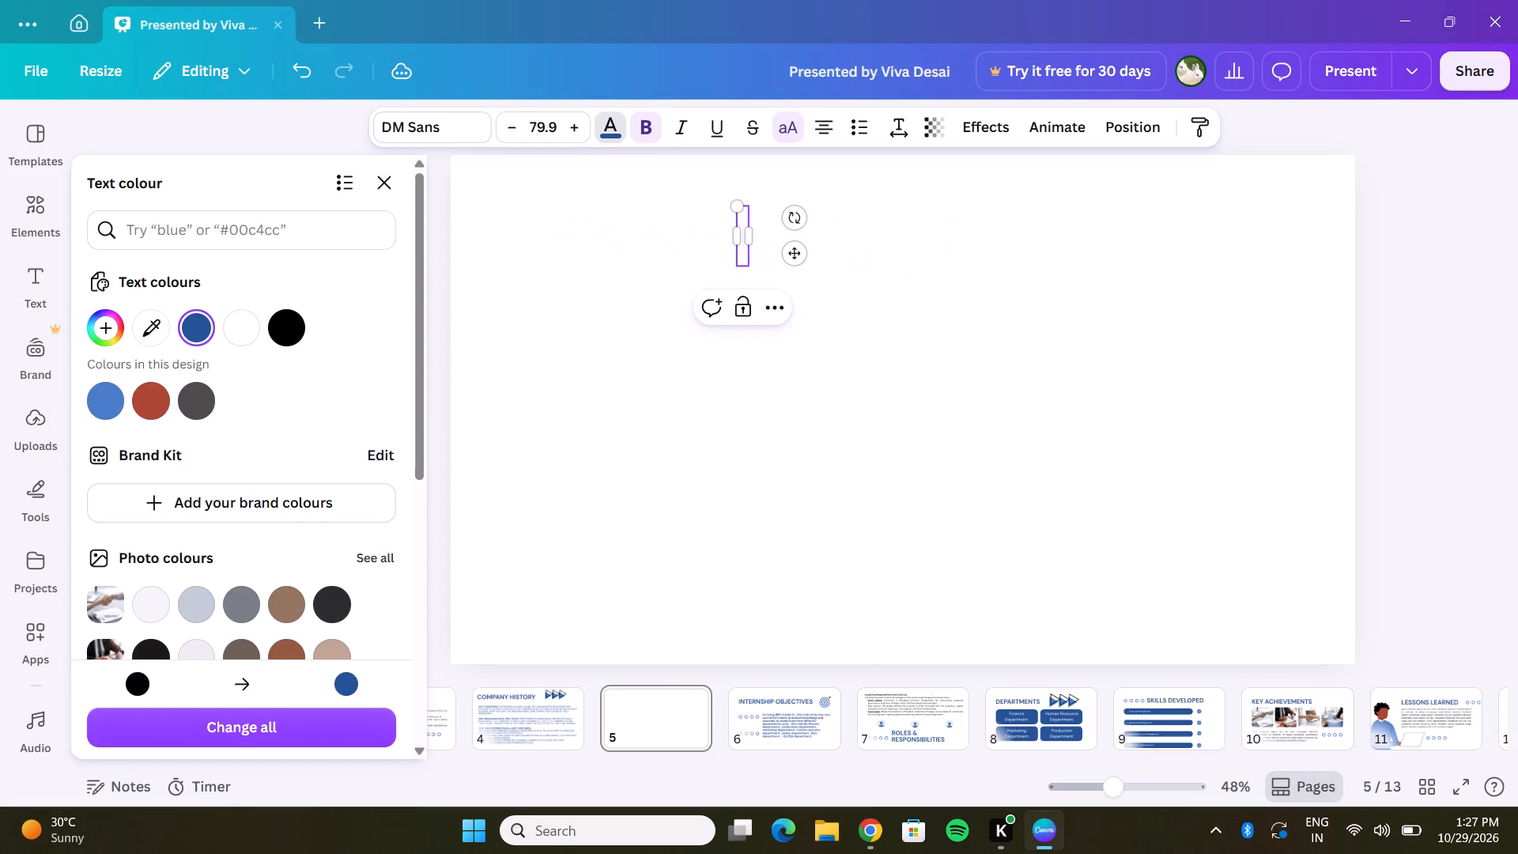
pyautogui.write('ATUL BUSIESS')
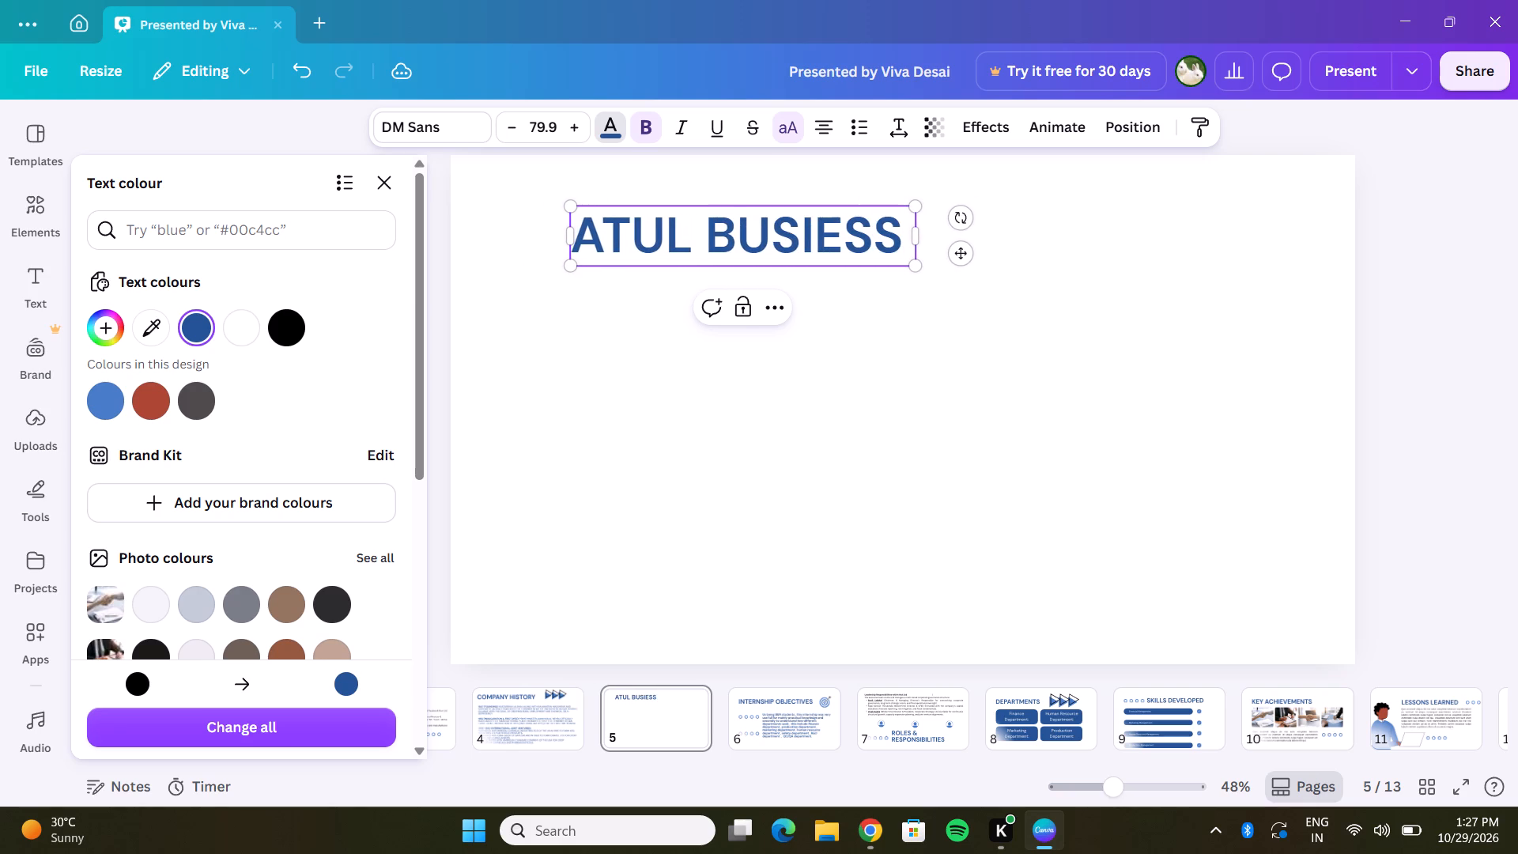
pyautogui.press('BackSpace')
pyautogui.press('BackSpace')
pyautogui.press('BackSpace')
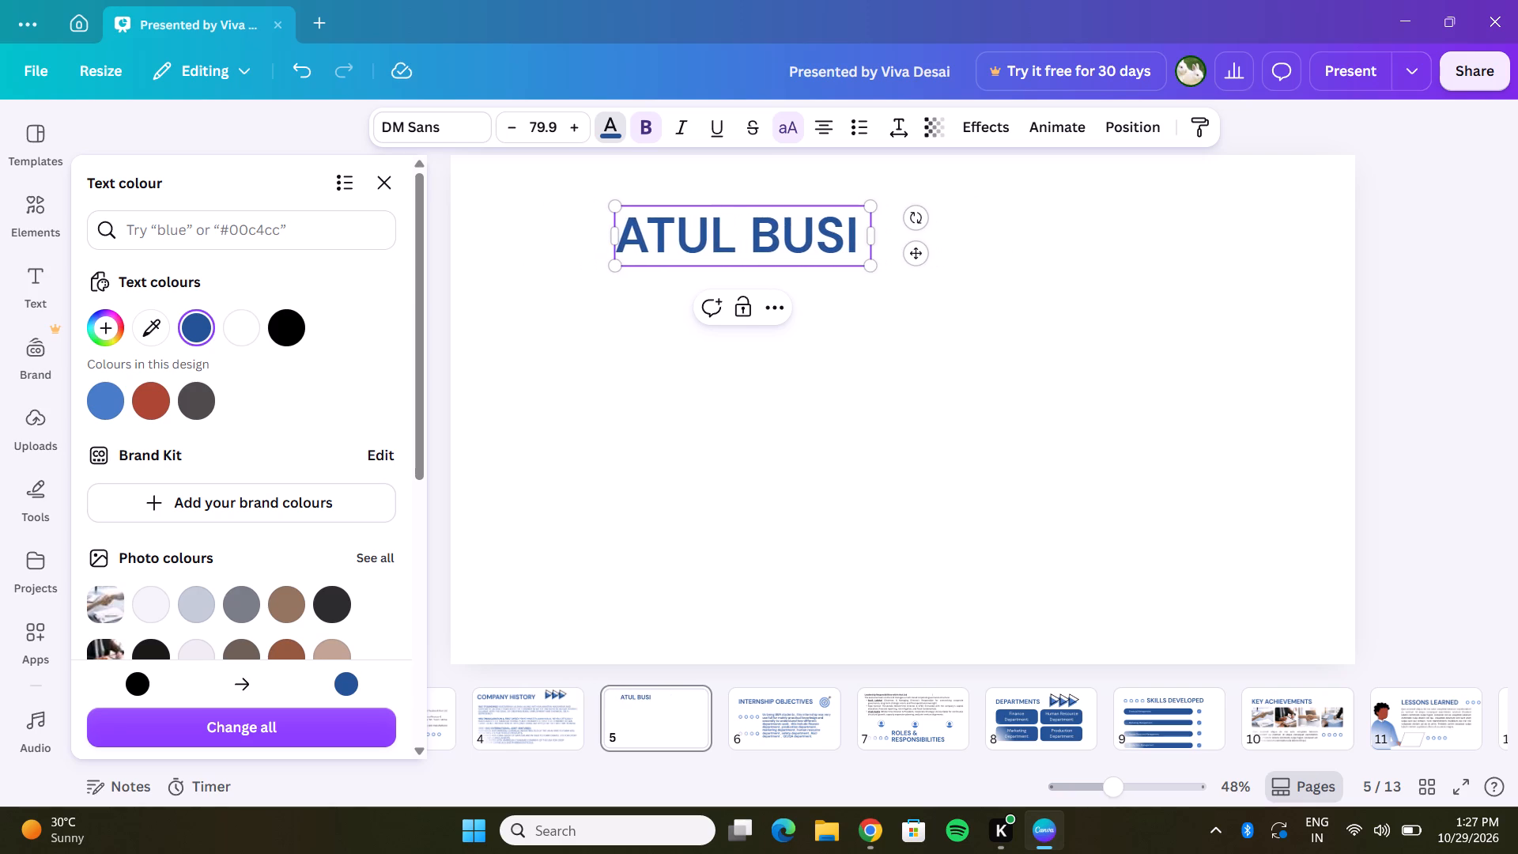
pyautogui.write('NESS')
pyautogui.hotkey('shift', ':')
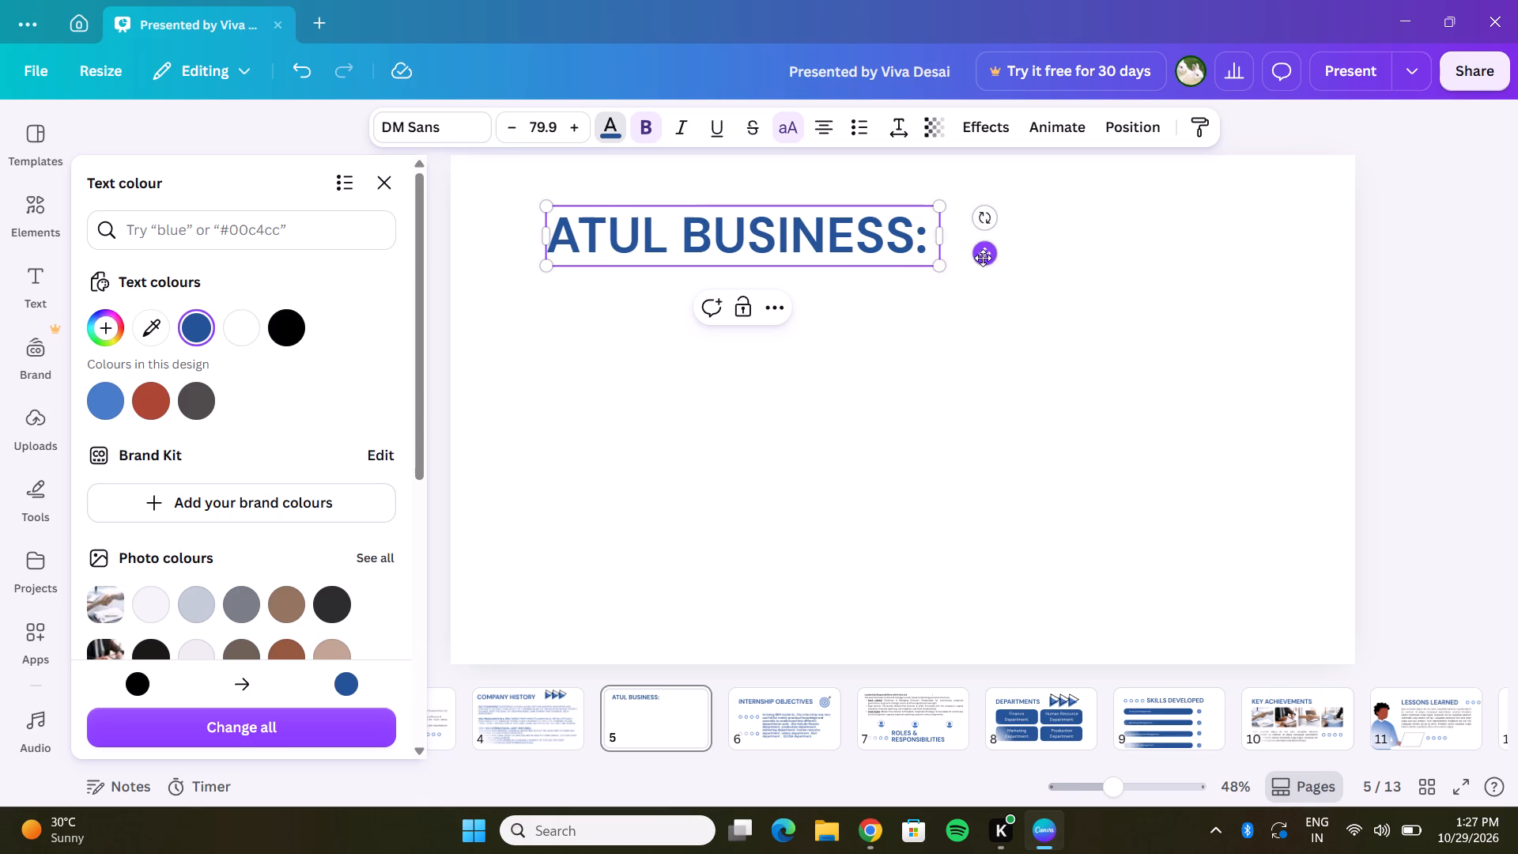
# Move the ATUL BUSINESS: title on slide 5 to the slide's left margin and deselect it.
pyautogui.moveTo(983, 258); pyautogui.dragTo(939, 263)
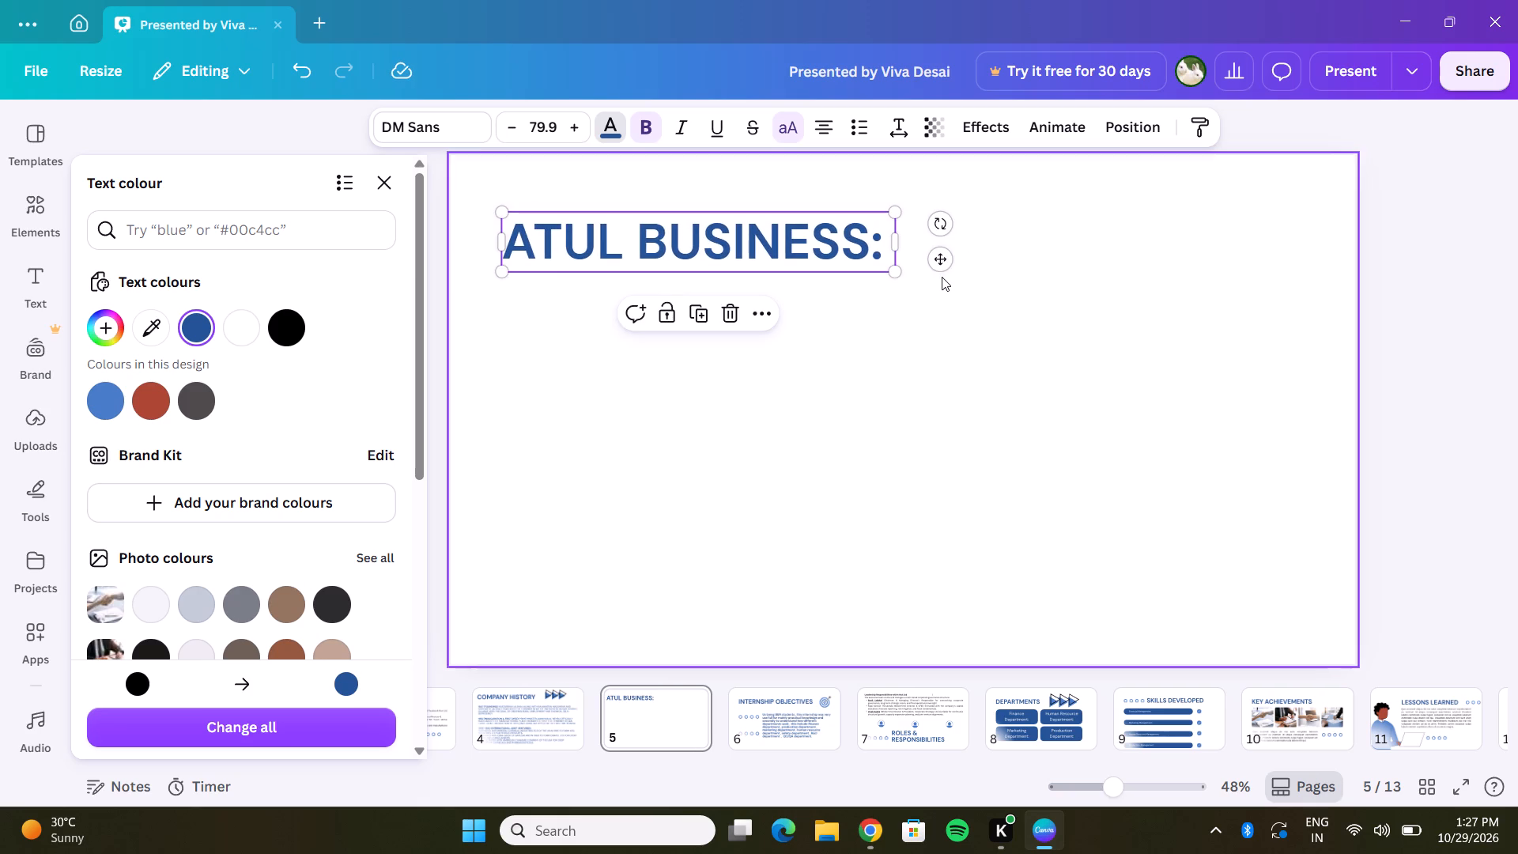
pyautogui.click(942, 266)
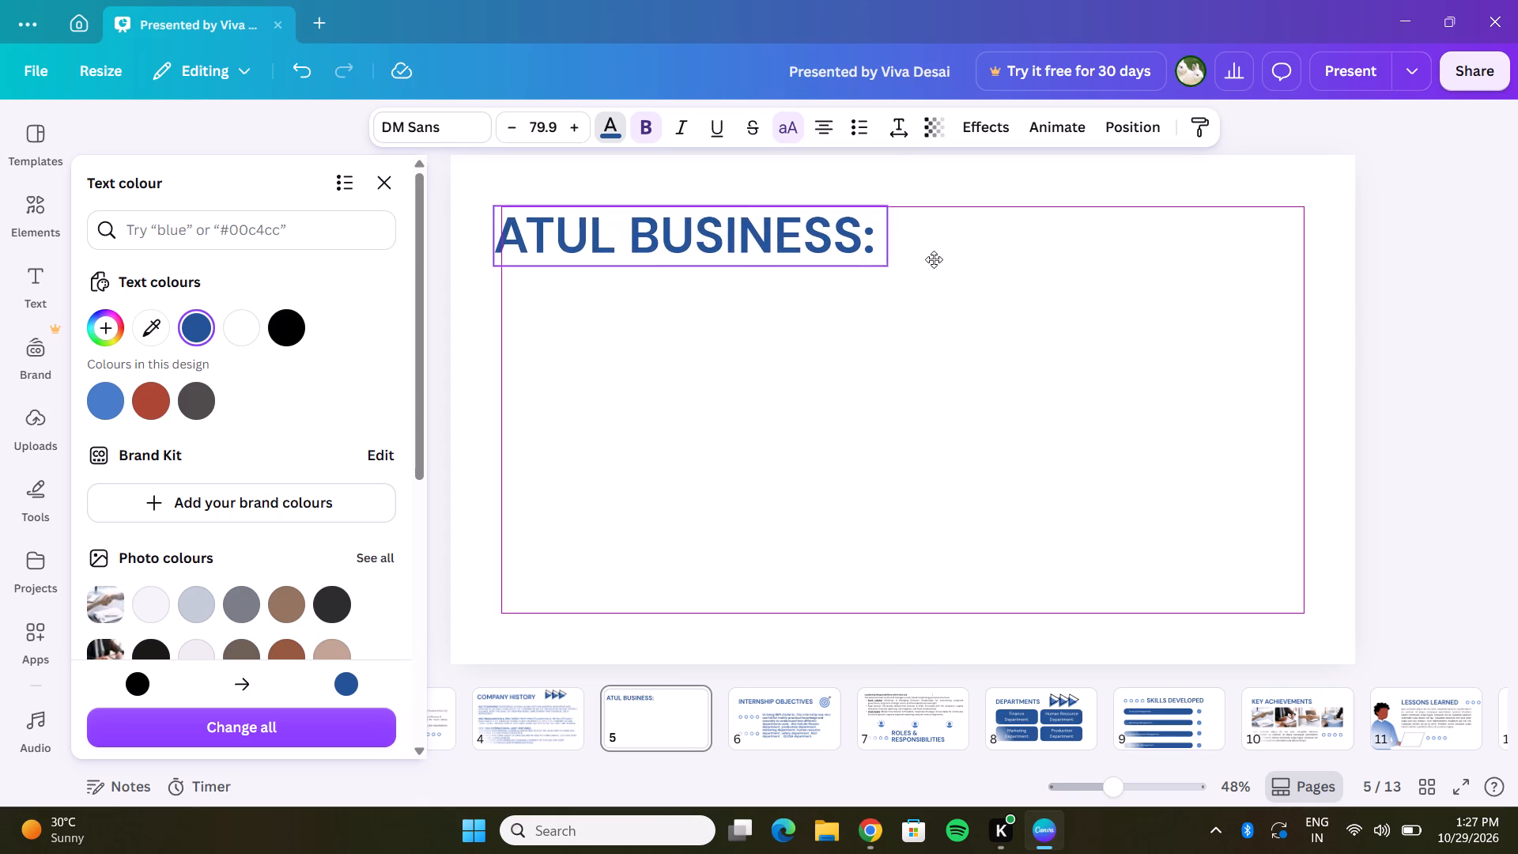
pyautogui.click(908, 304)
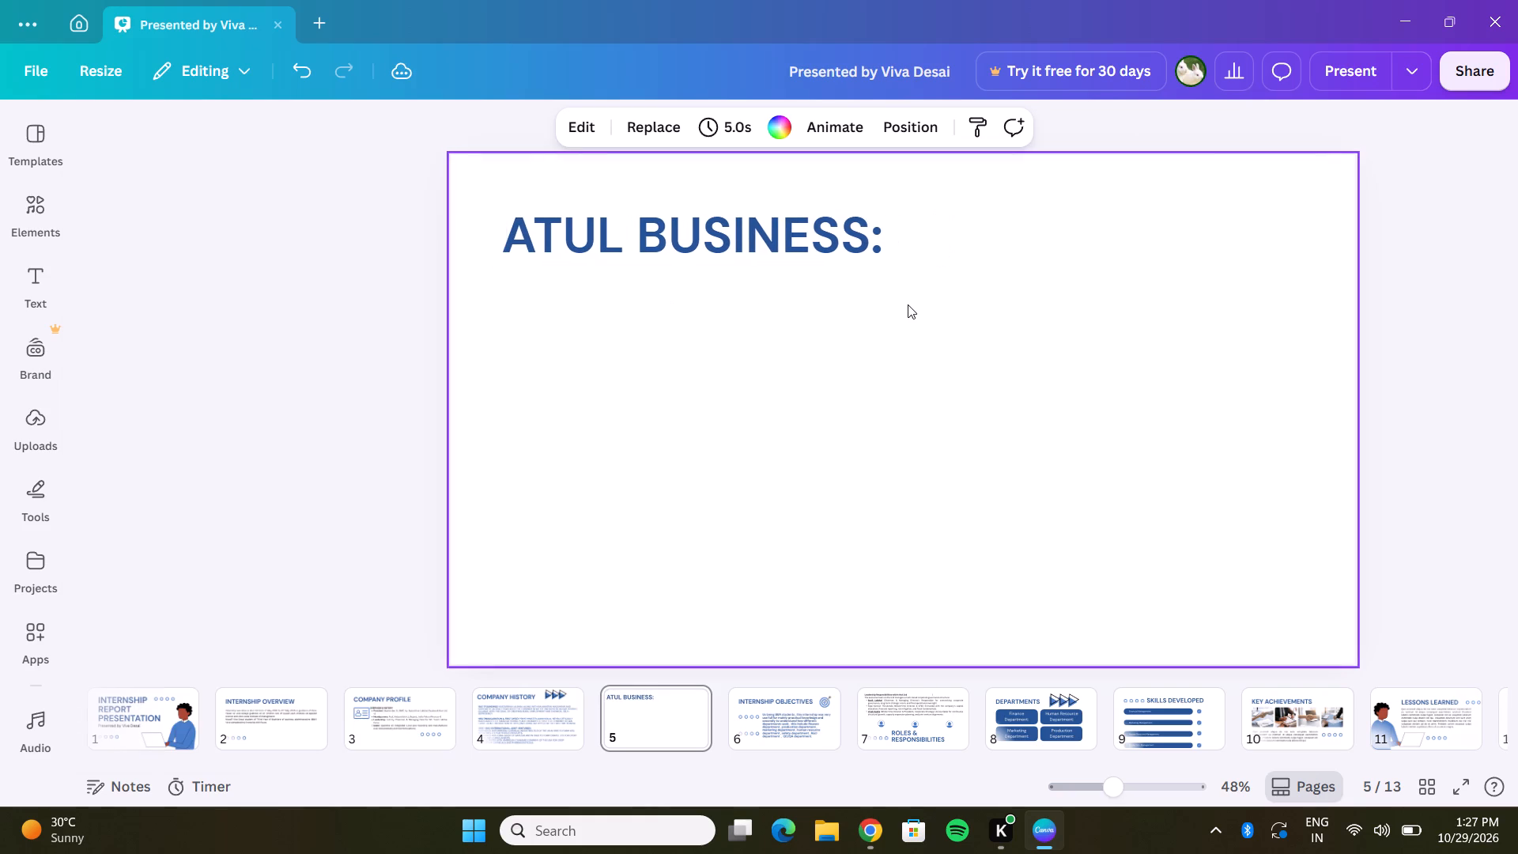
pyautogui.click(658, 434)
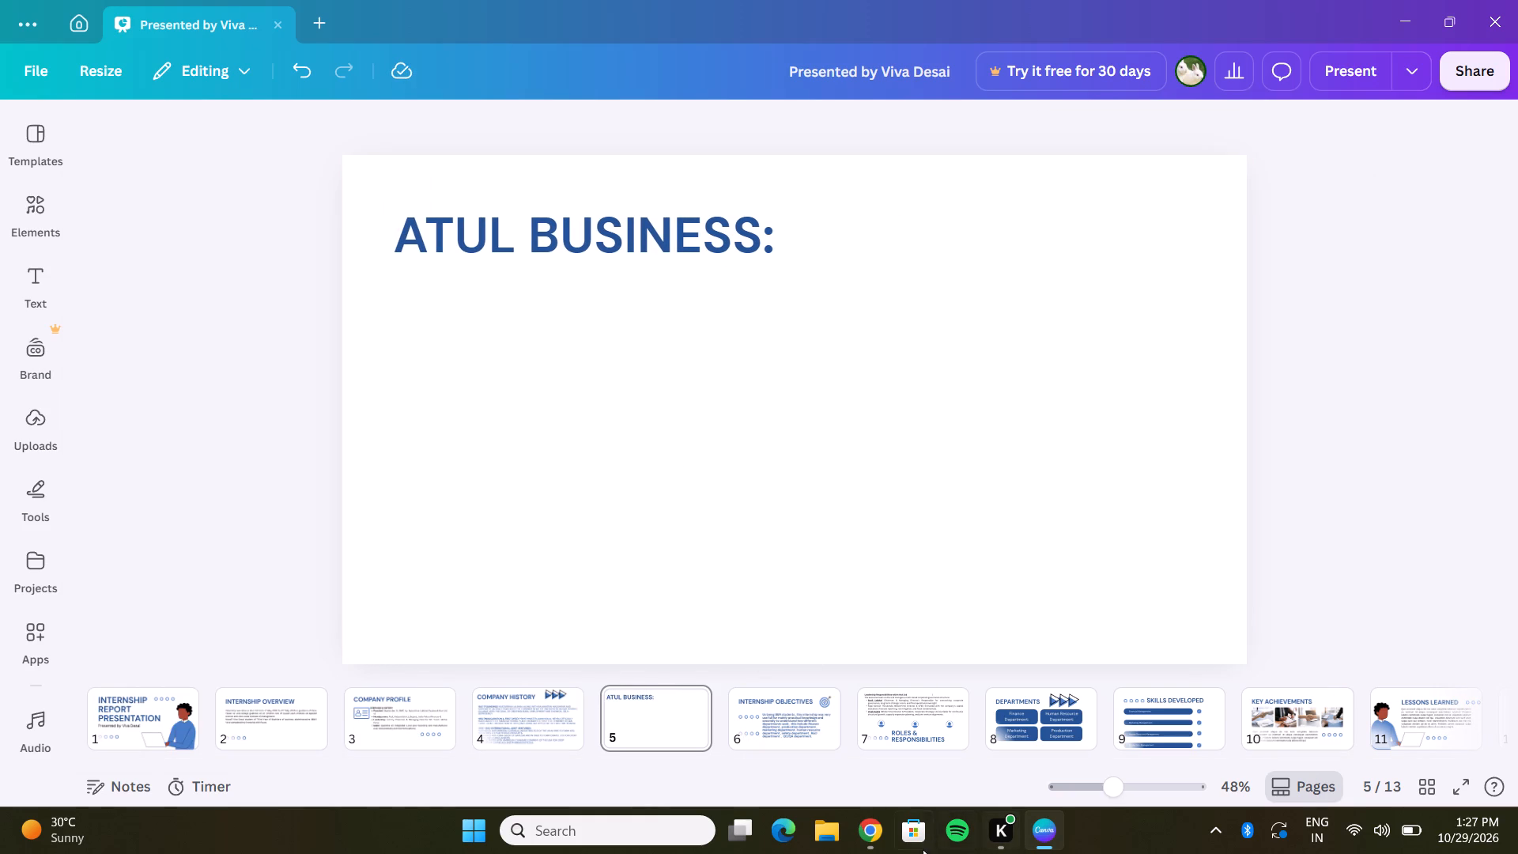
# Switch to Chrome, reopen Atul's Businesses page, copy the Aromatics heading and description, and return to slide 5 in Canva.
pyautogui.click(876, 840)
pyautogui.scroll(-3, 486, 442)
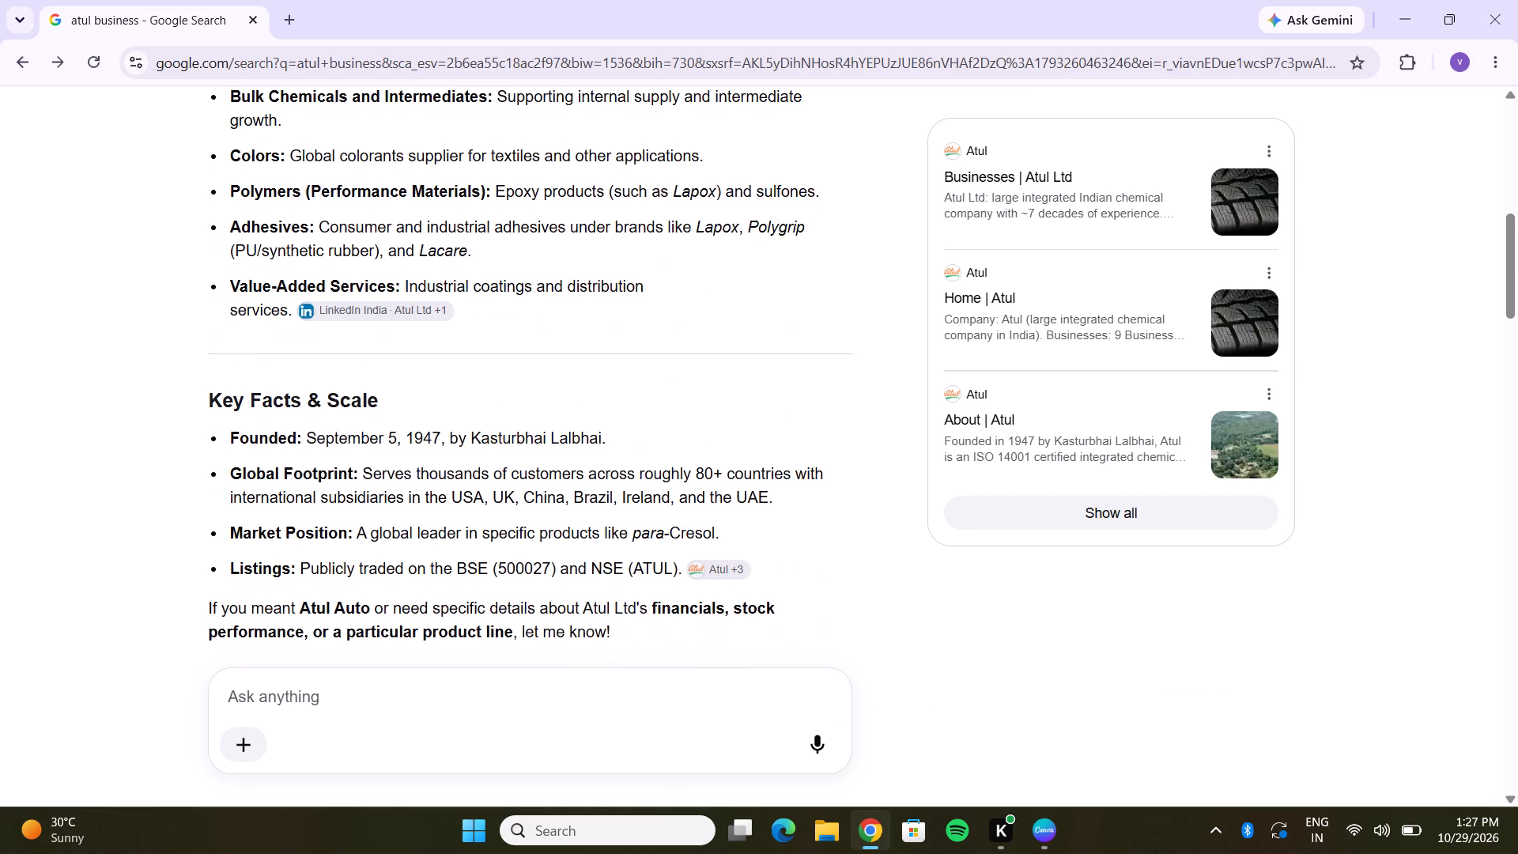
pyautogui.scroll(-3, 416, 487)
pyautogui.click(268, 528)
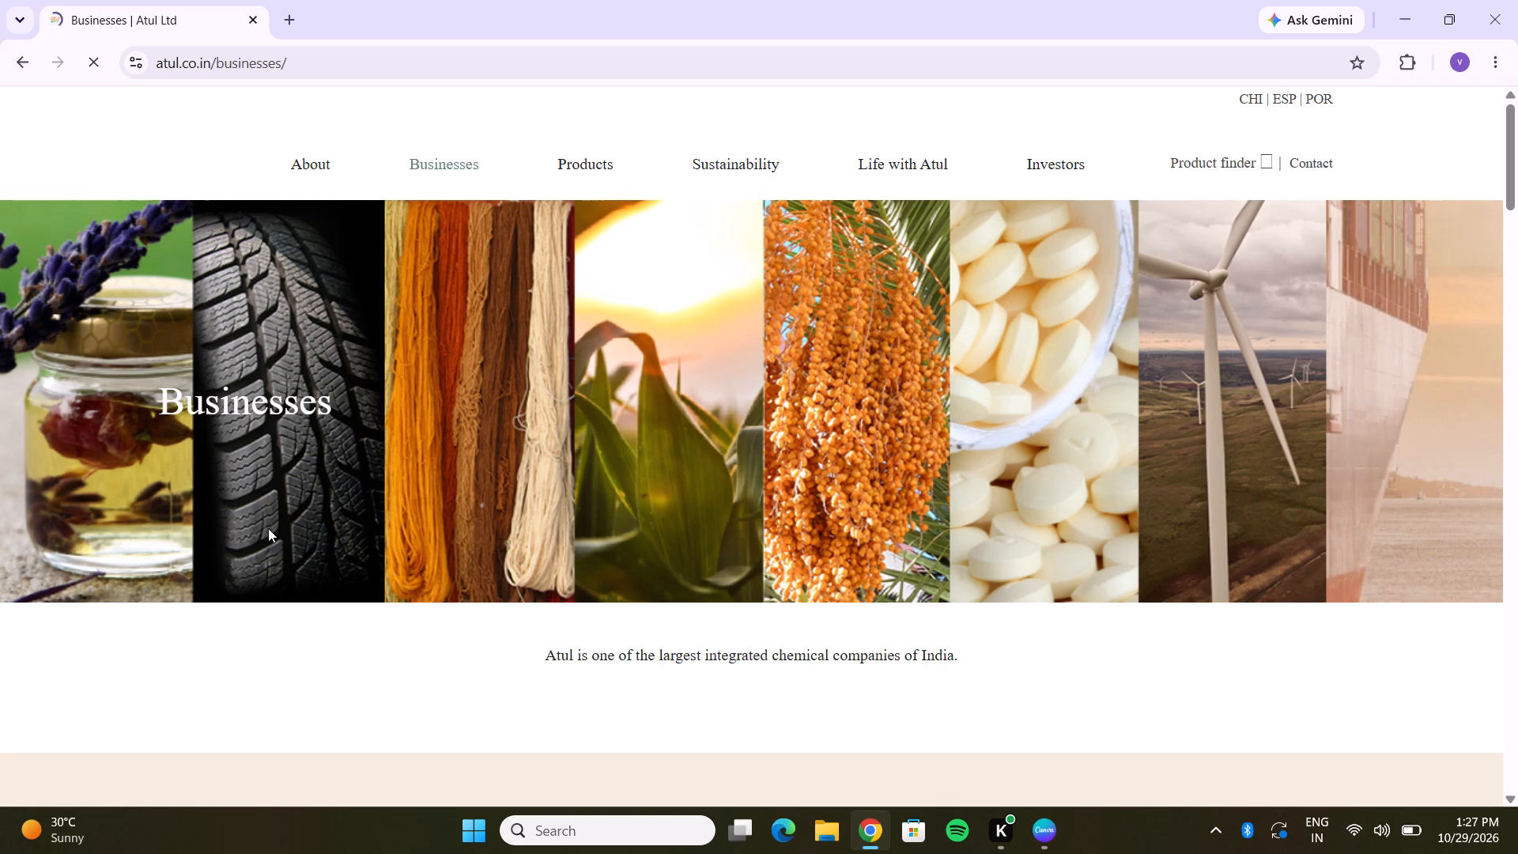
pyautogui.scroll(-3, 556, 593)
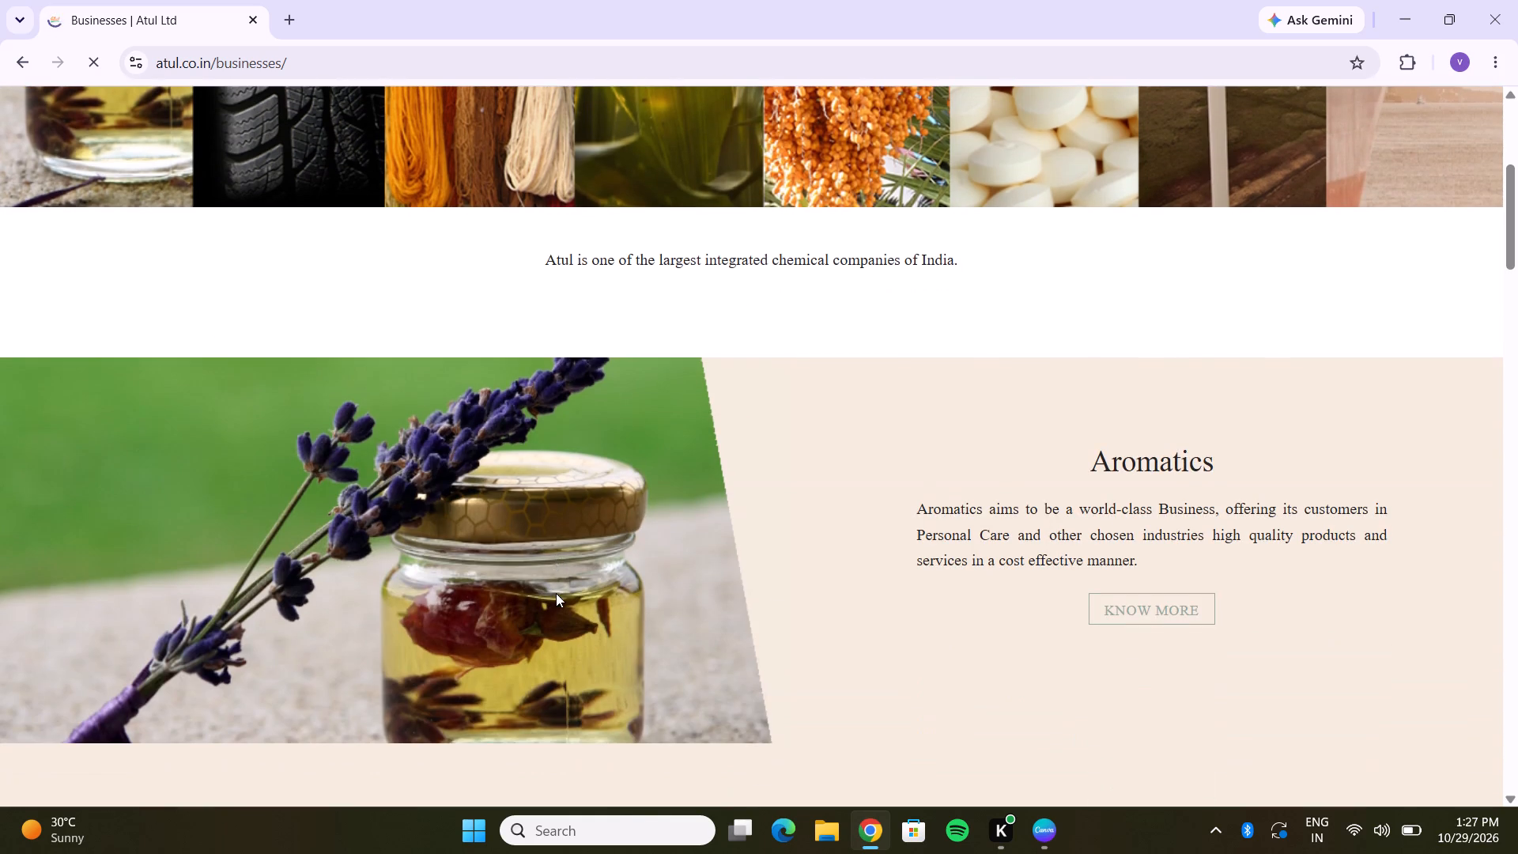
pyautogui.moveTo(1100, 459); pyautogui.dragTo(1144, 576)
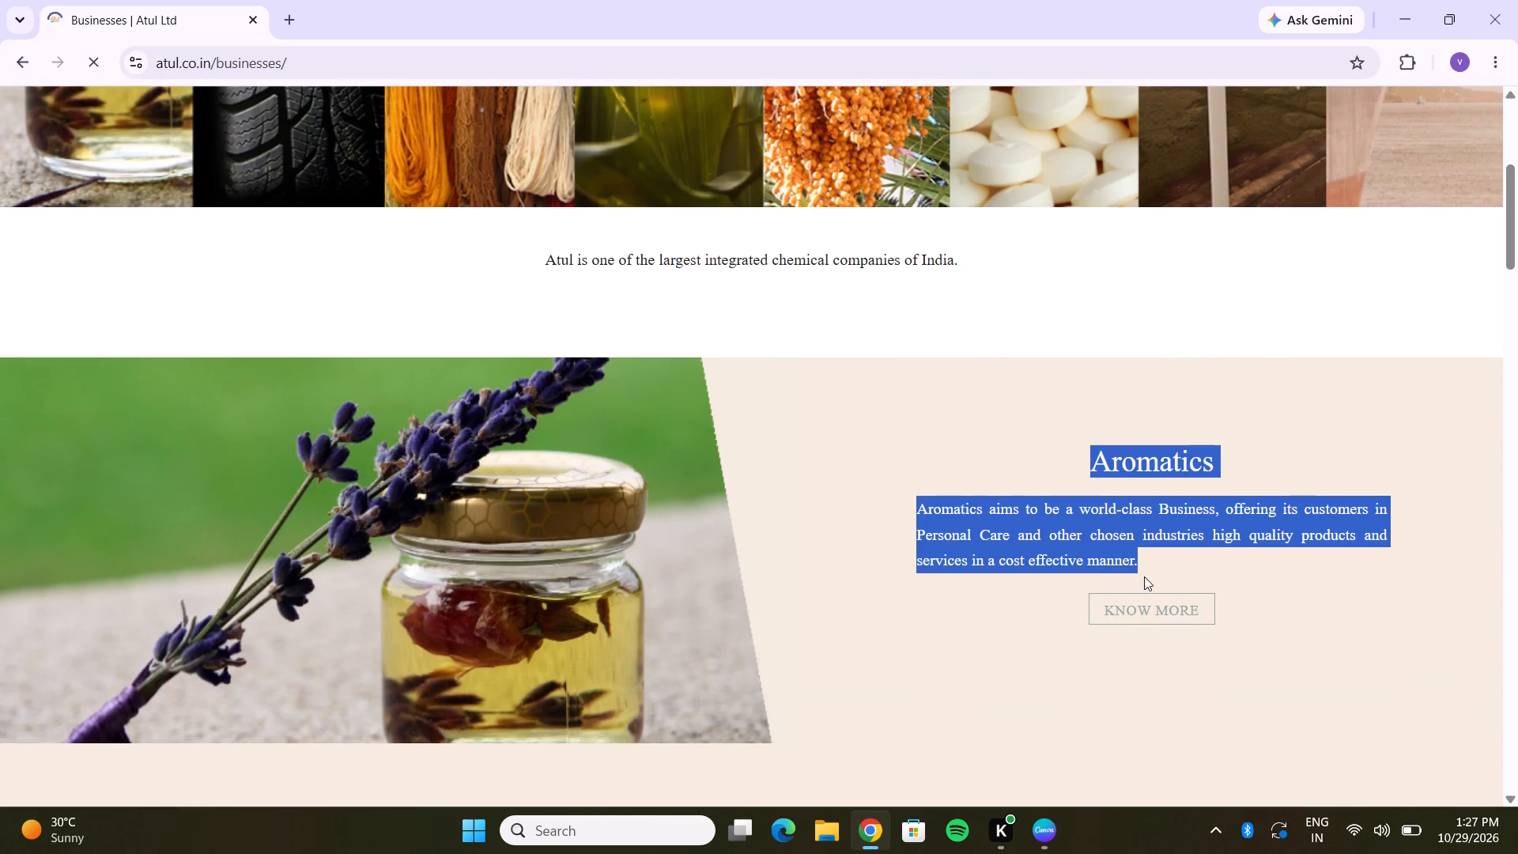
pyautogui.moveTo(1144, 576); pyautogui.dragTo(1148, 573)
pyautogui.hotkey('ctrl', 'c')
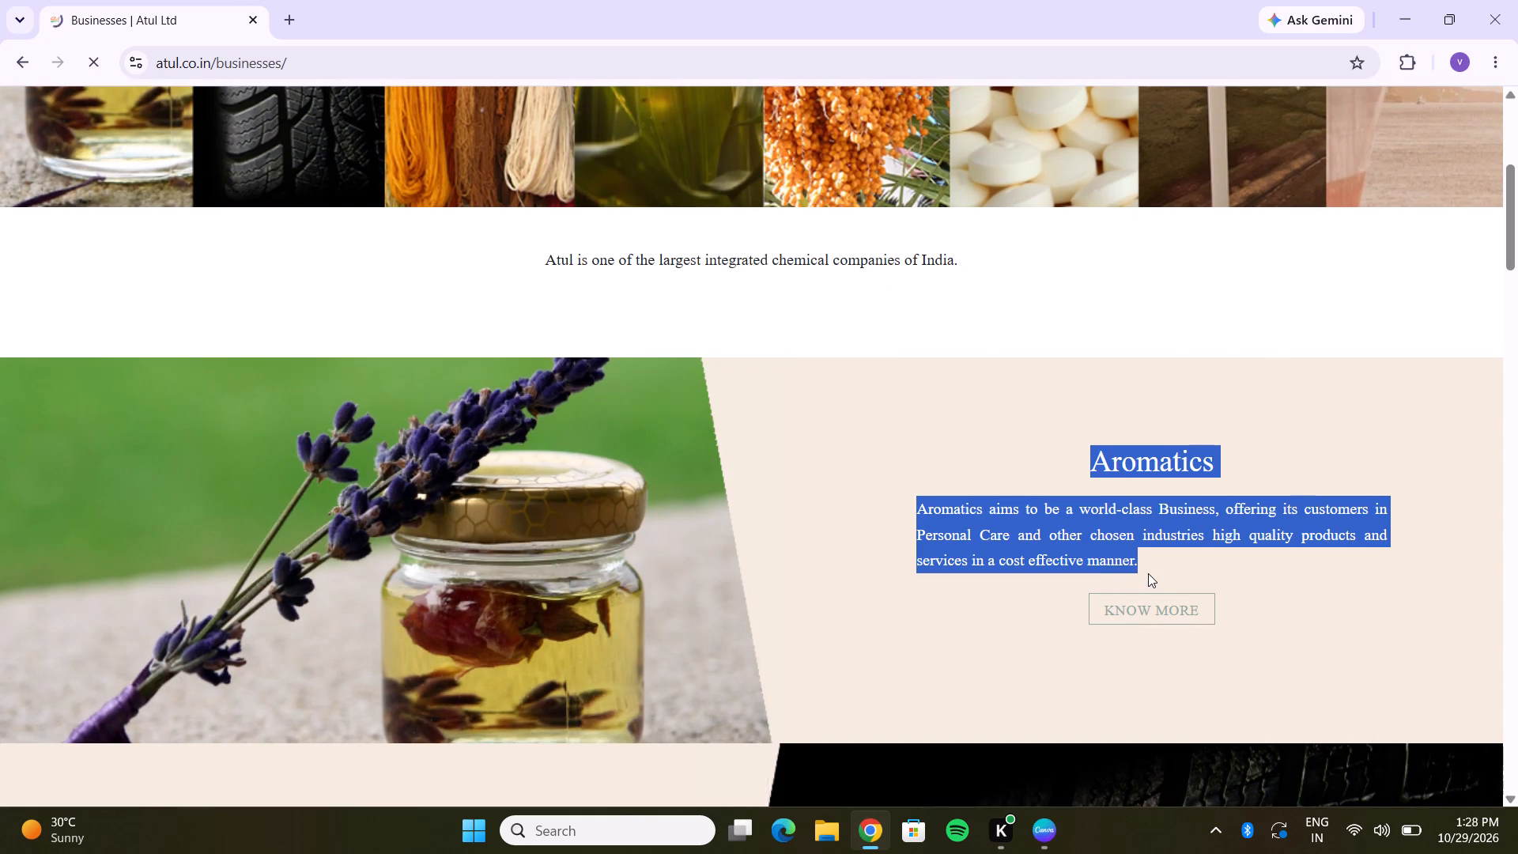
pyautogui.hotkey('alt', 'Tab')
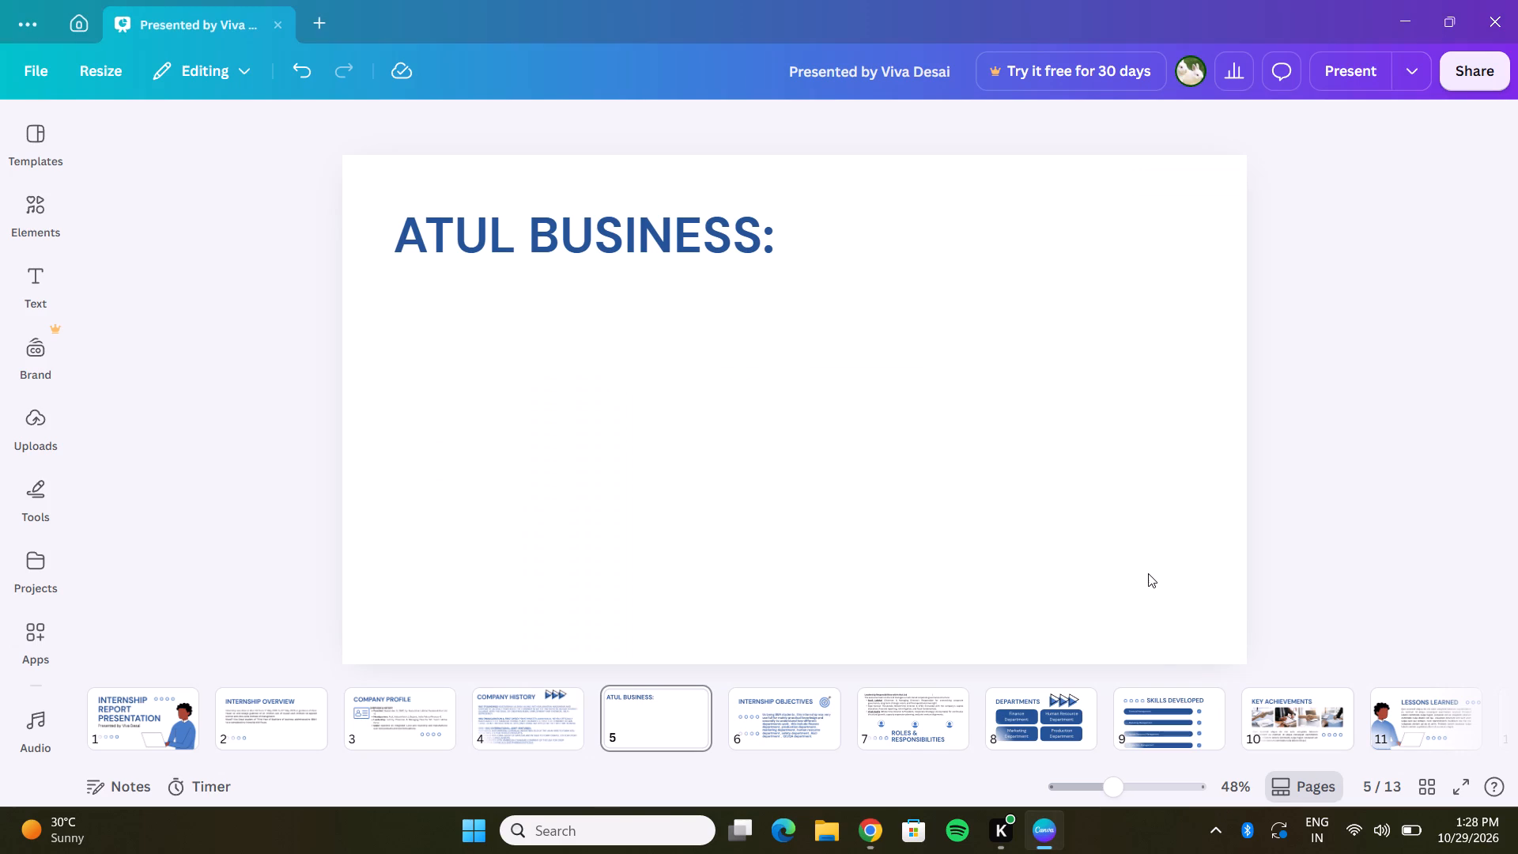
# Paste the copied Aromatics heading and description onto slide 5.
pyautogui.click(1028, 410)
pyautogui.hotkey('ctrl', 'v')
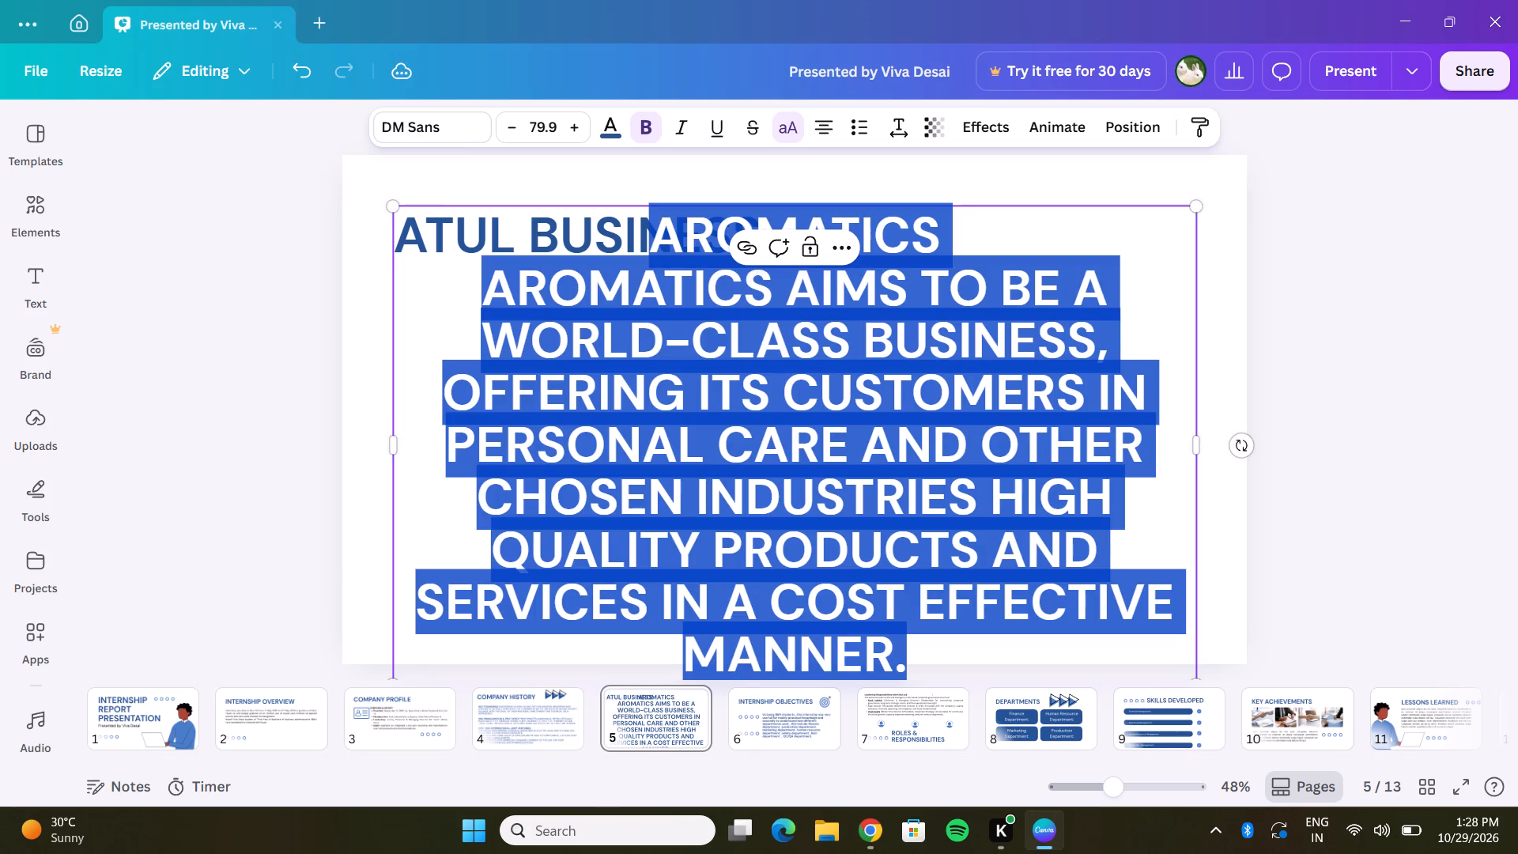
# Reduce the font size of the pasted Aromatics text to 39.9.
pyautogui.tripleClick(515, 132)
pyautogui.tripleClick(515, 132)
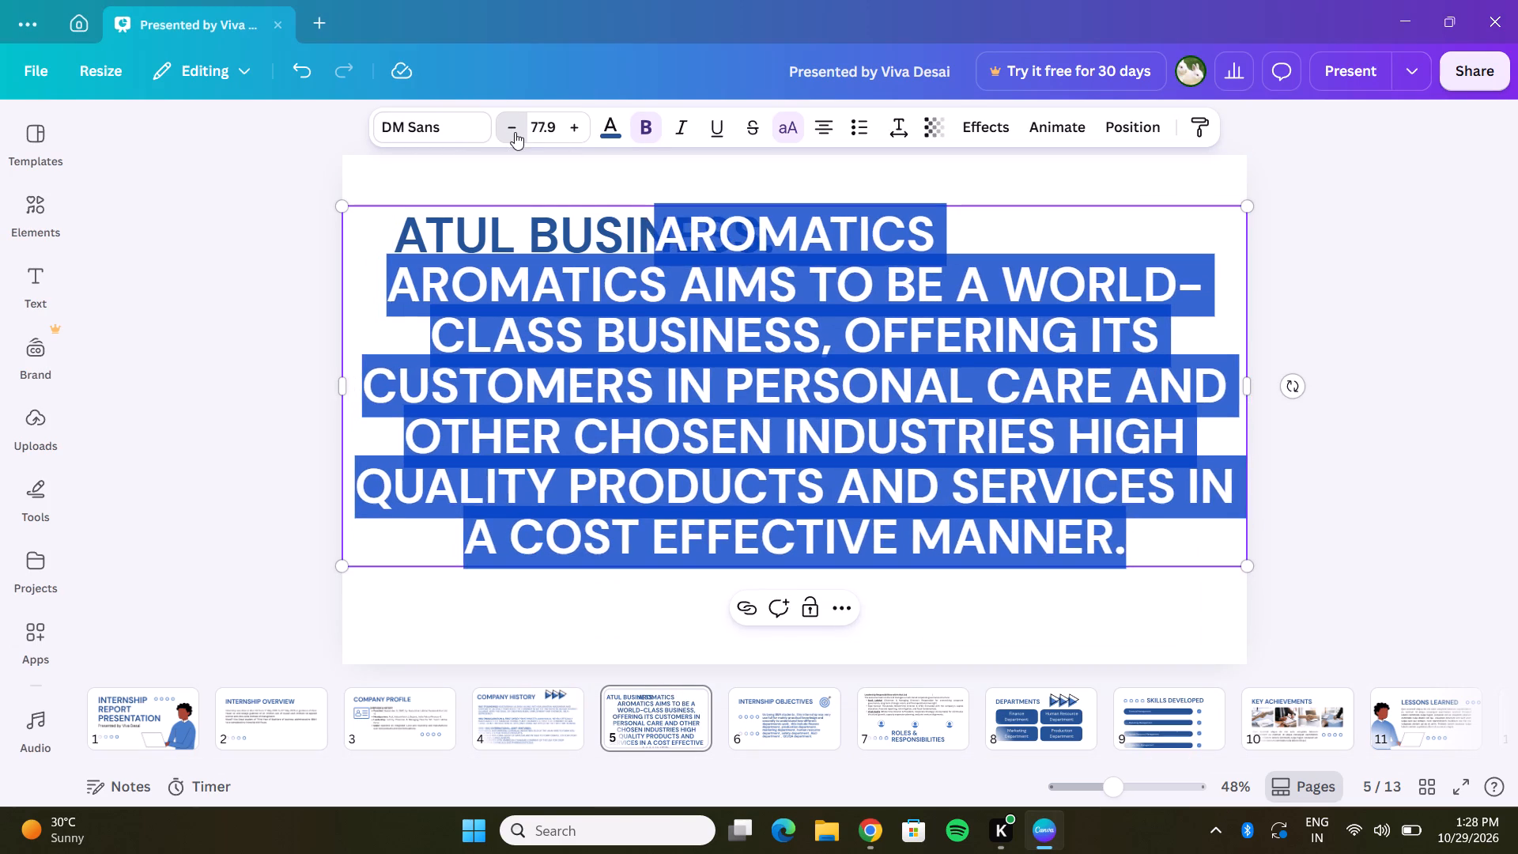
pyautogui.tripleClick(515, 132)
pyautogui.tripleClick(515, 132)
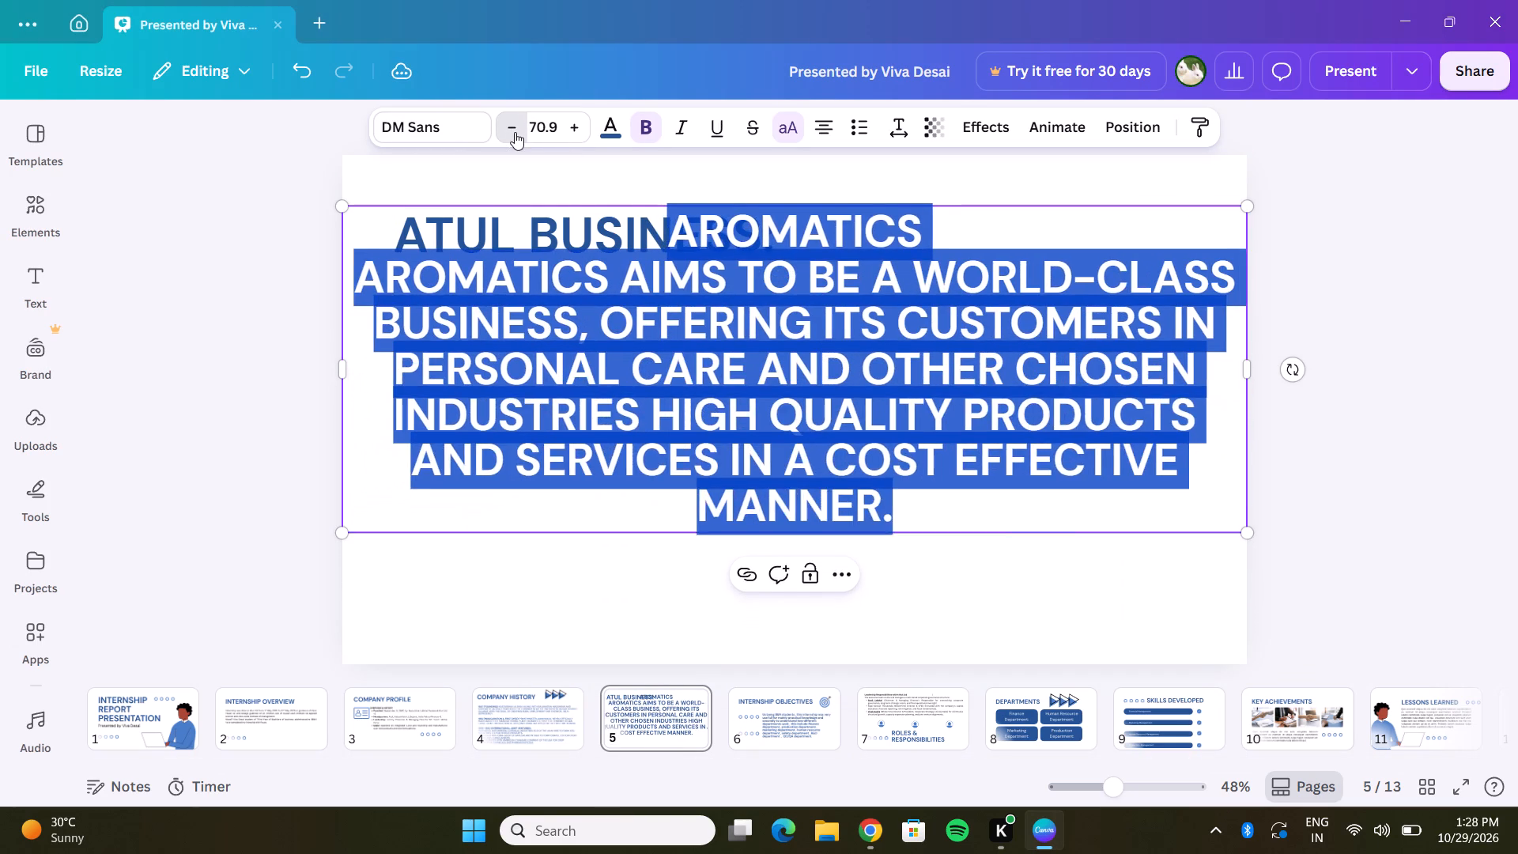
pyautogui.tripleClick(515, 132)
pyautogui.tripleClick(515, 132)
pyautogui.tripleClick(515, 132)
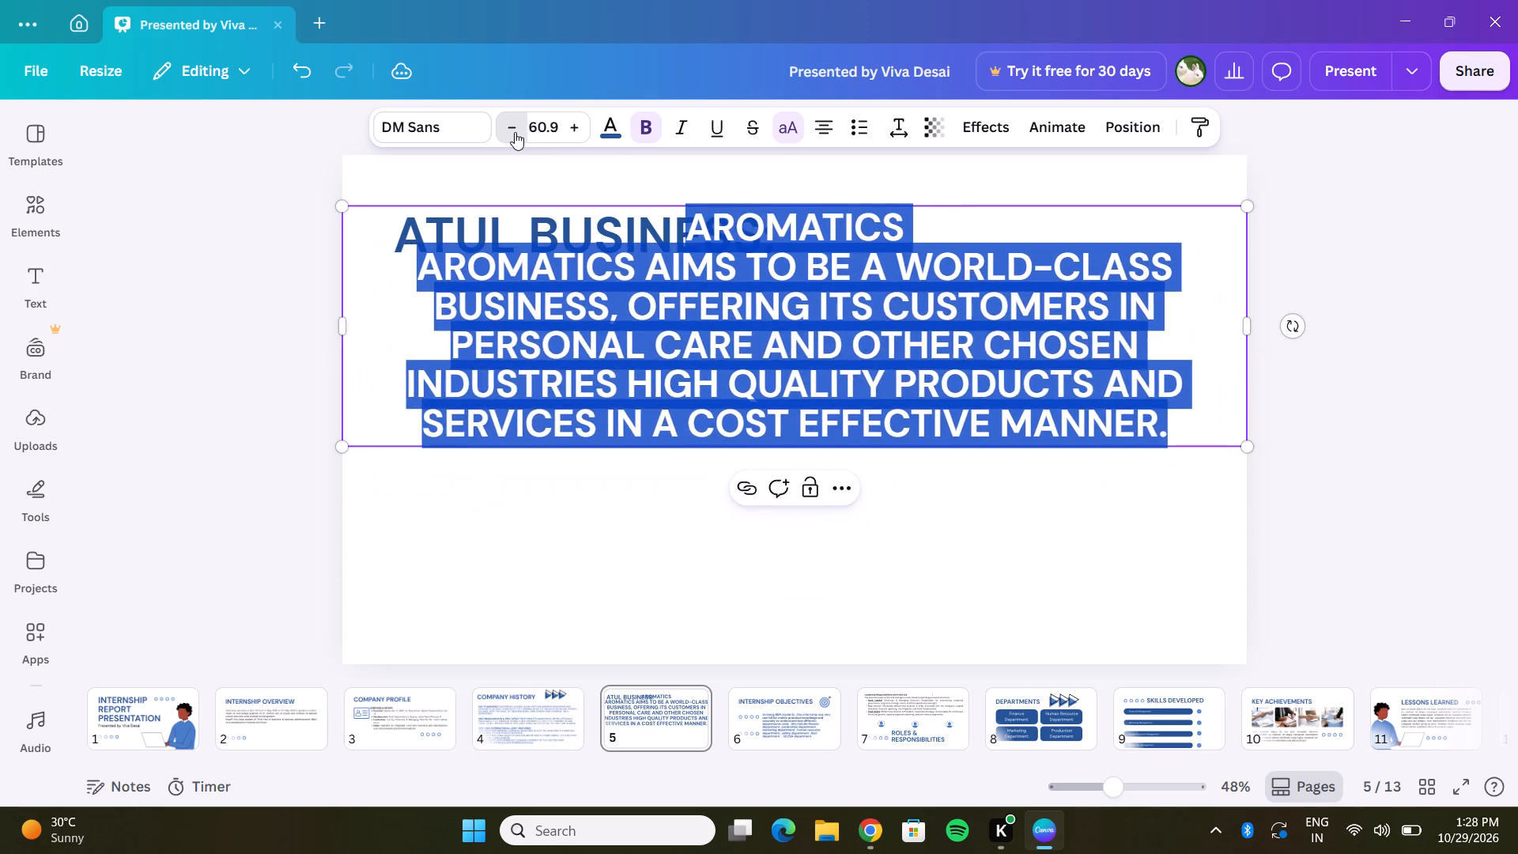
pyautogui.tripleClick(515, 132)
pyautogui.tripleClick(515, 132)
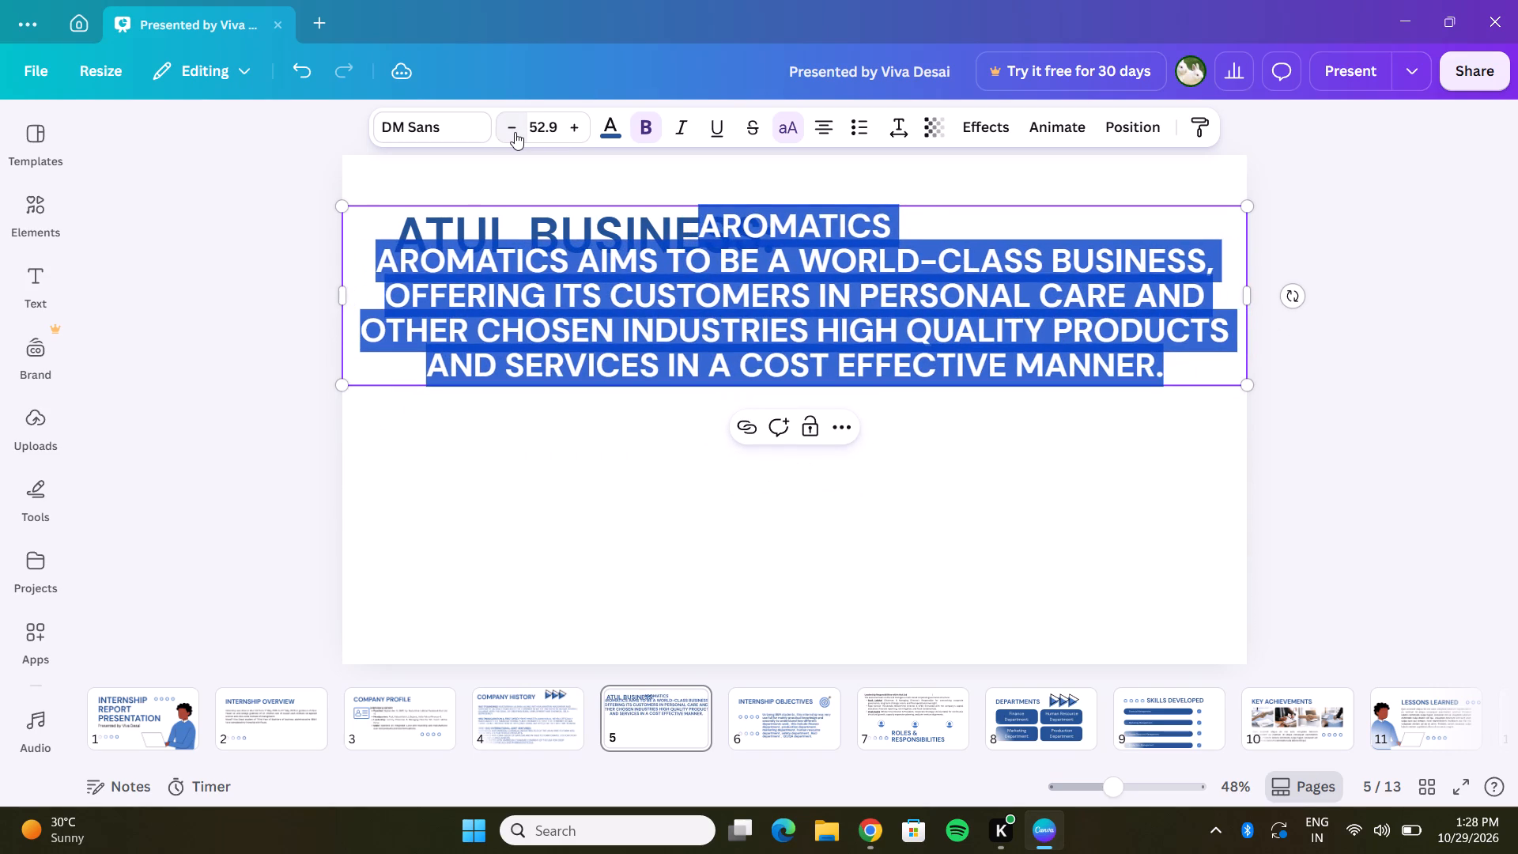
pyautogui.doubleClick(515, 132)
pyautogui.click(515, 132)
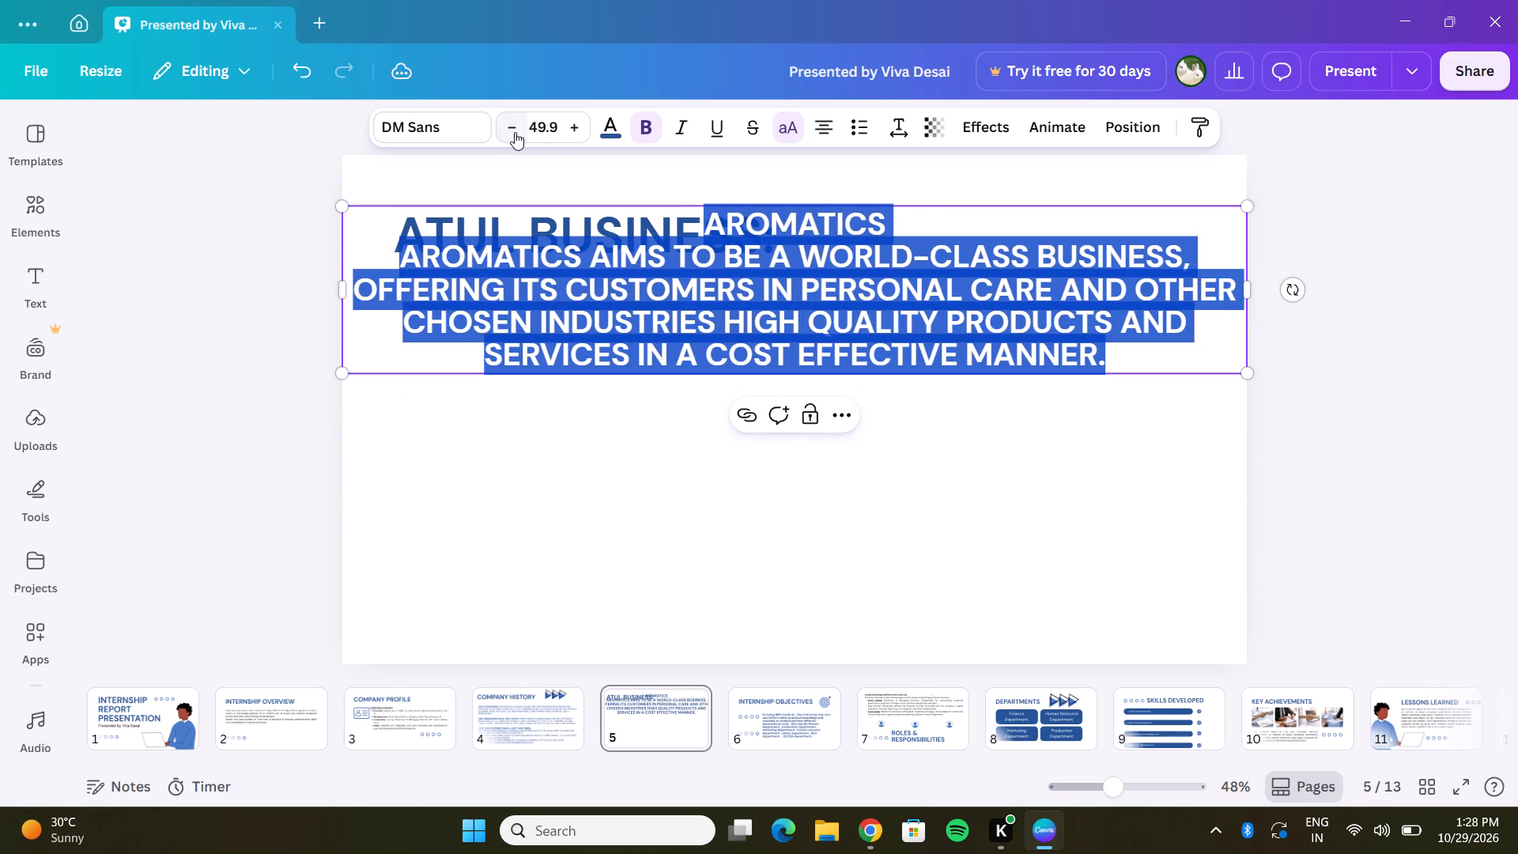
pyautogui.tripleClick(515, 132)
pyautogui.tripleClick(515, 132)
pyautogui.tripleClick(515, 132)
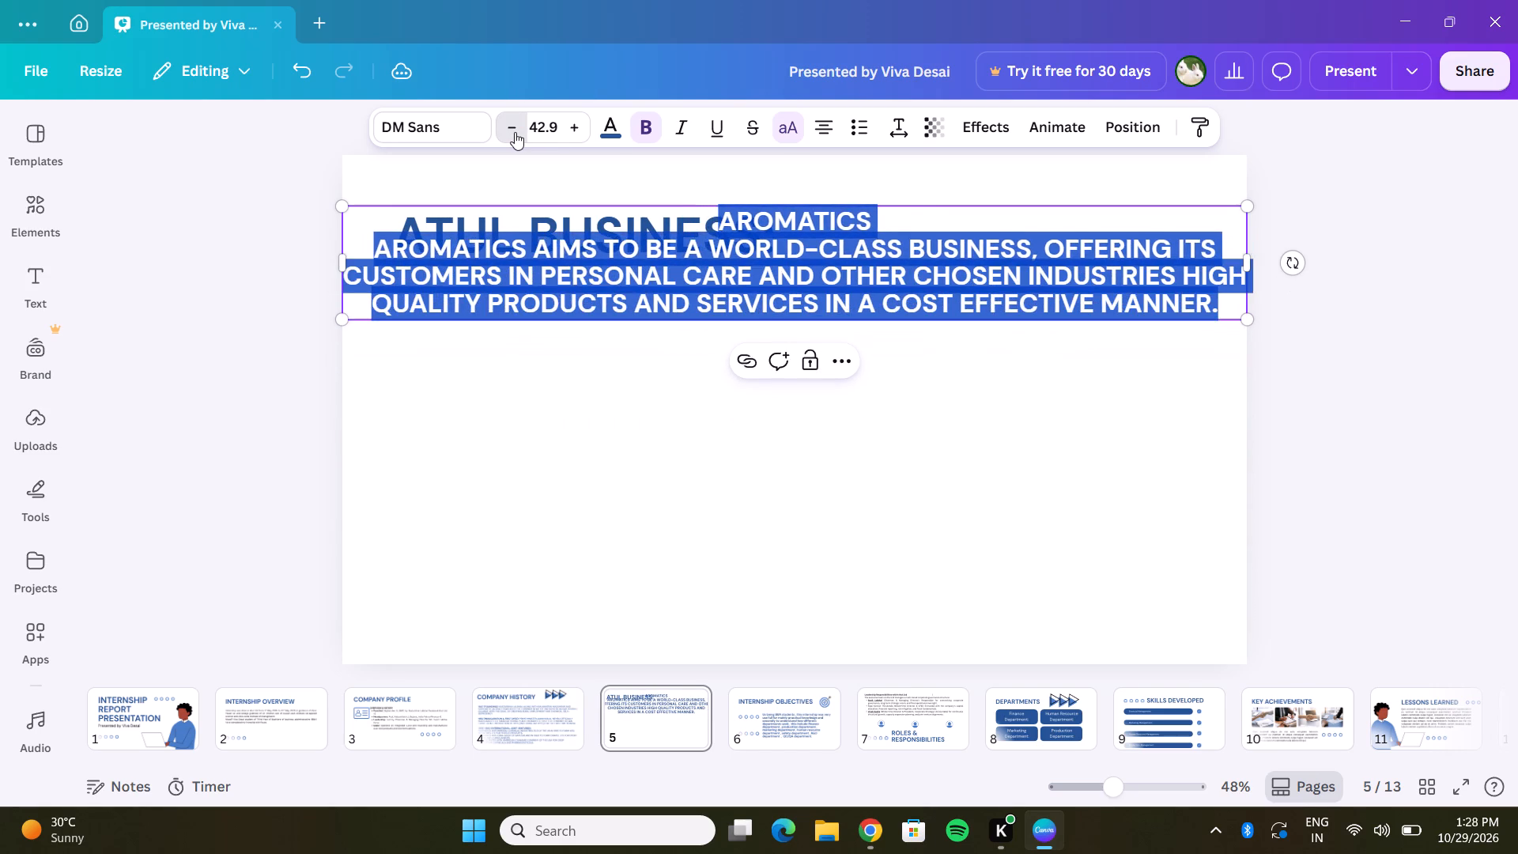
pyautogui.click(515, 132)
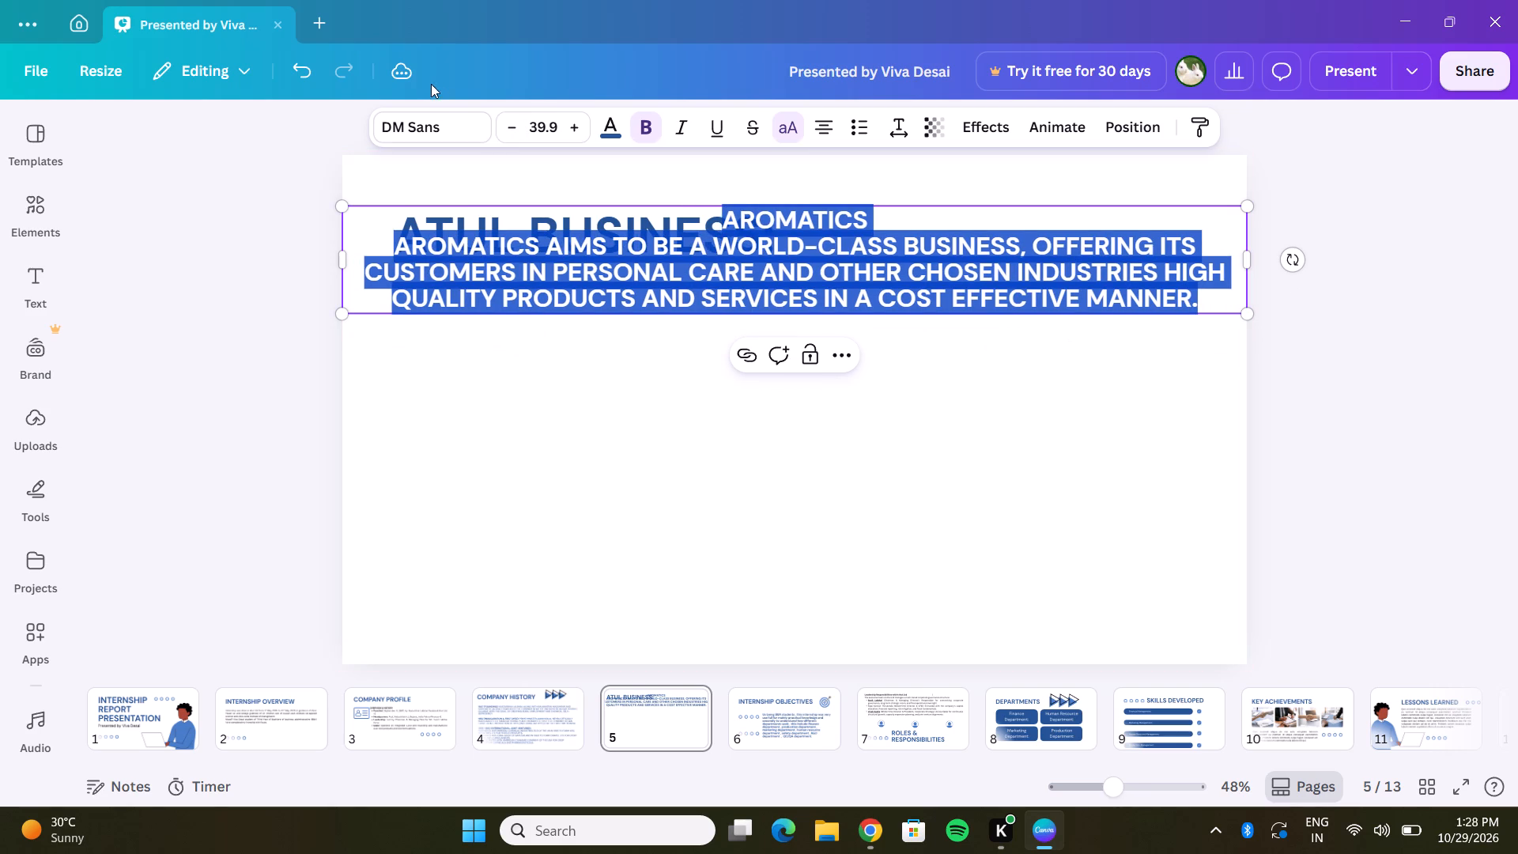
# Resize the Aromatics text box to span the slide's side margins, about 1,704 wide, and place it below the ATUL BUSINESS: title.
pyautogui.moveTo(340, 263); pyautogui.dragTo(372, 259)
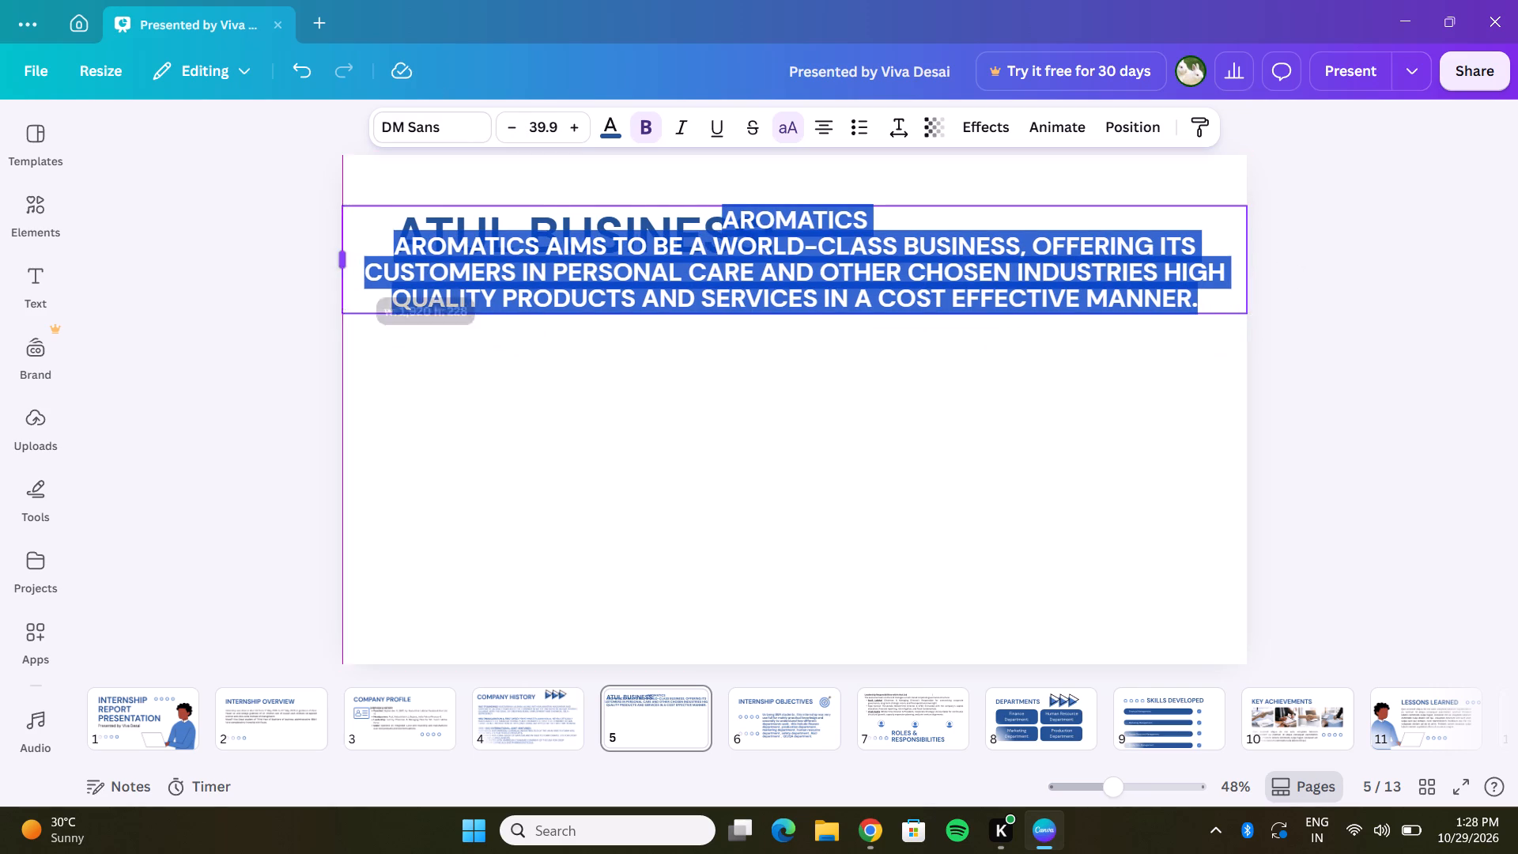
pyautogui.moveTo(372, 259); pyautogui.dragTo(397, 257)
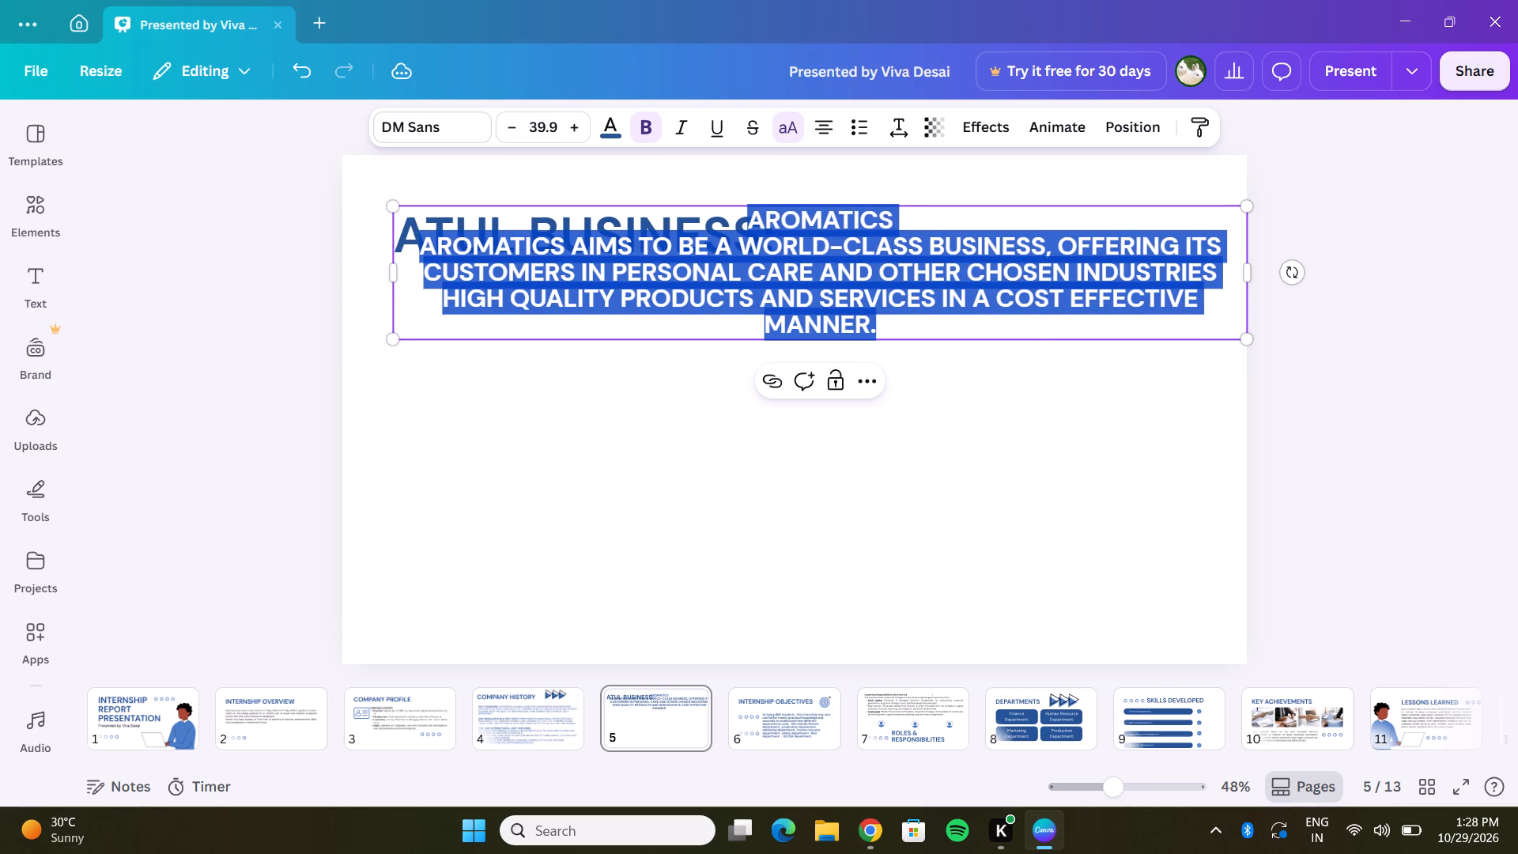
pyautogui.moveTo(1251, 274); pyautogui.dragTo(1195, 276)
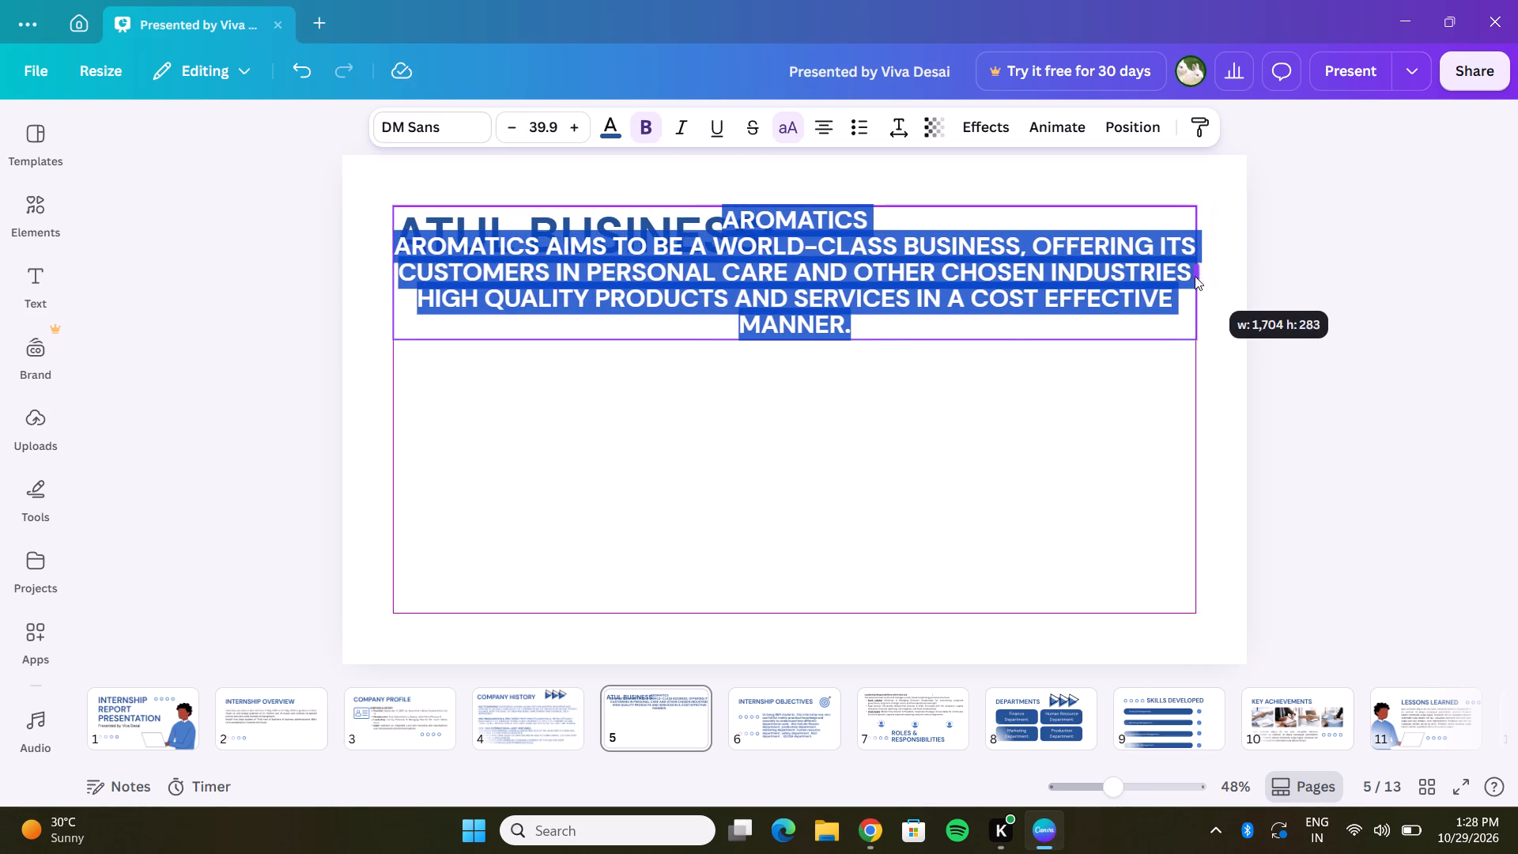
pyautogui.moveTo(1195, 276); pyautogui.dragTo(1191, 277)
pyautogui.click(1187, 273)
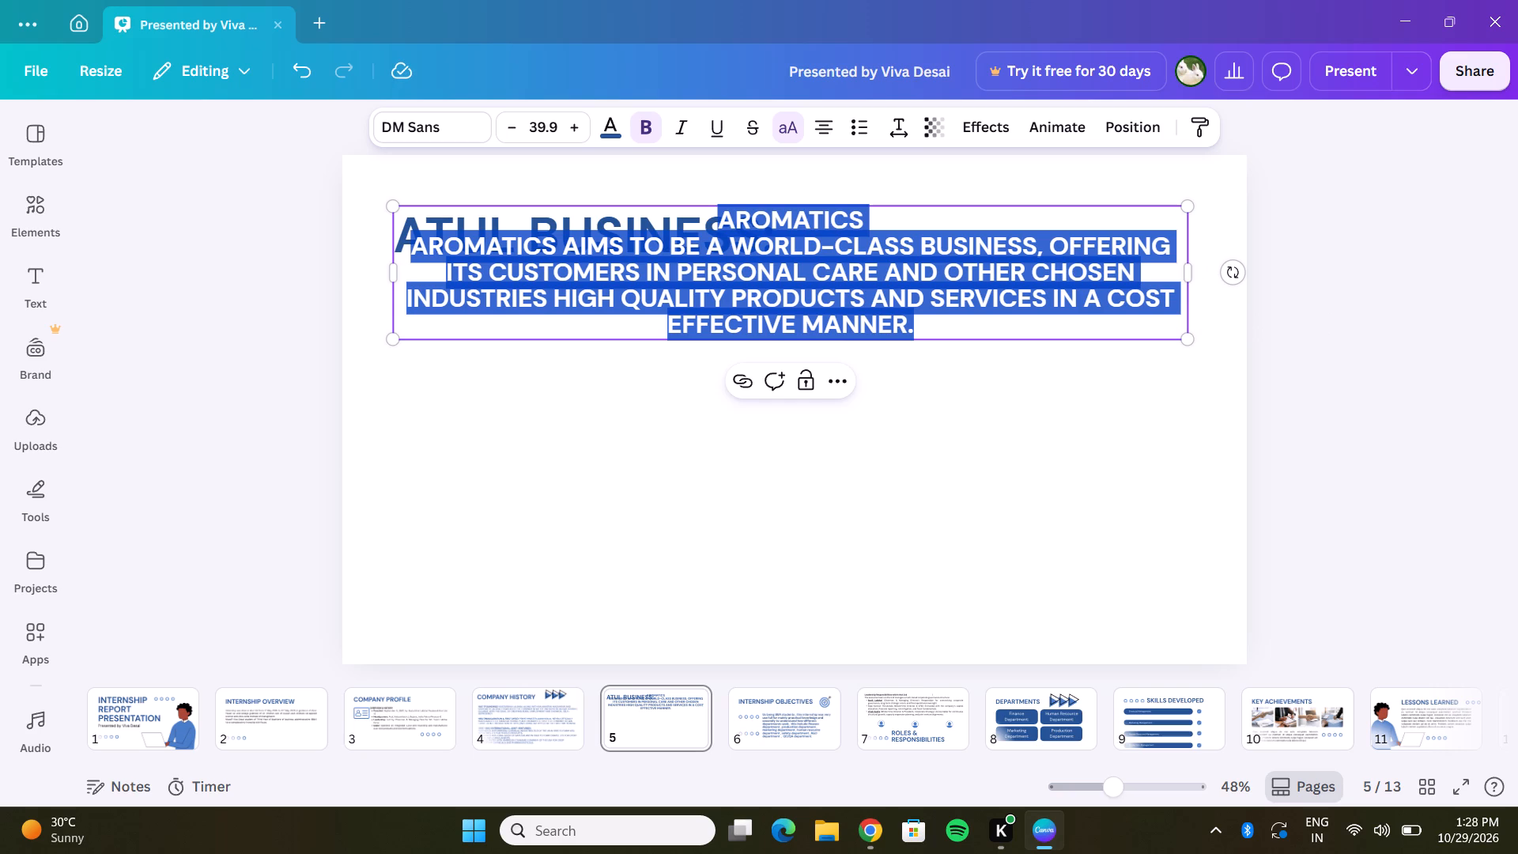
pyautogui.moveTo(1190, 273); pyautogui.dragTo(1199, 274)
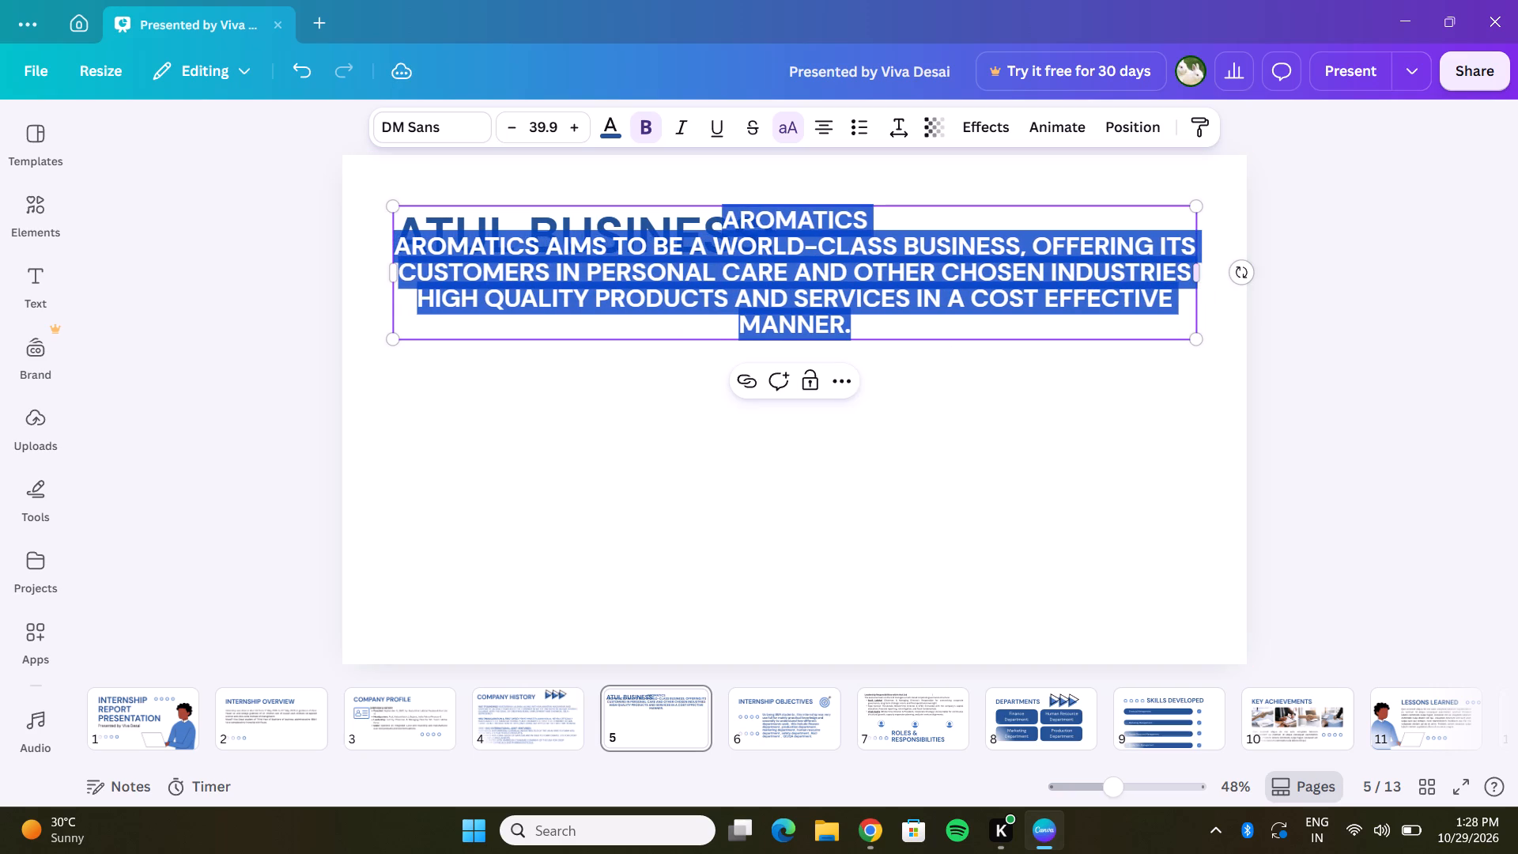
pyautogui.moveTo(1130, 340); pyautogui.dragTo(1132, 379)
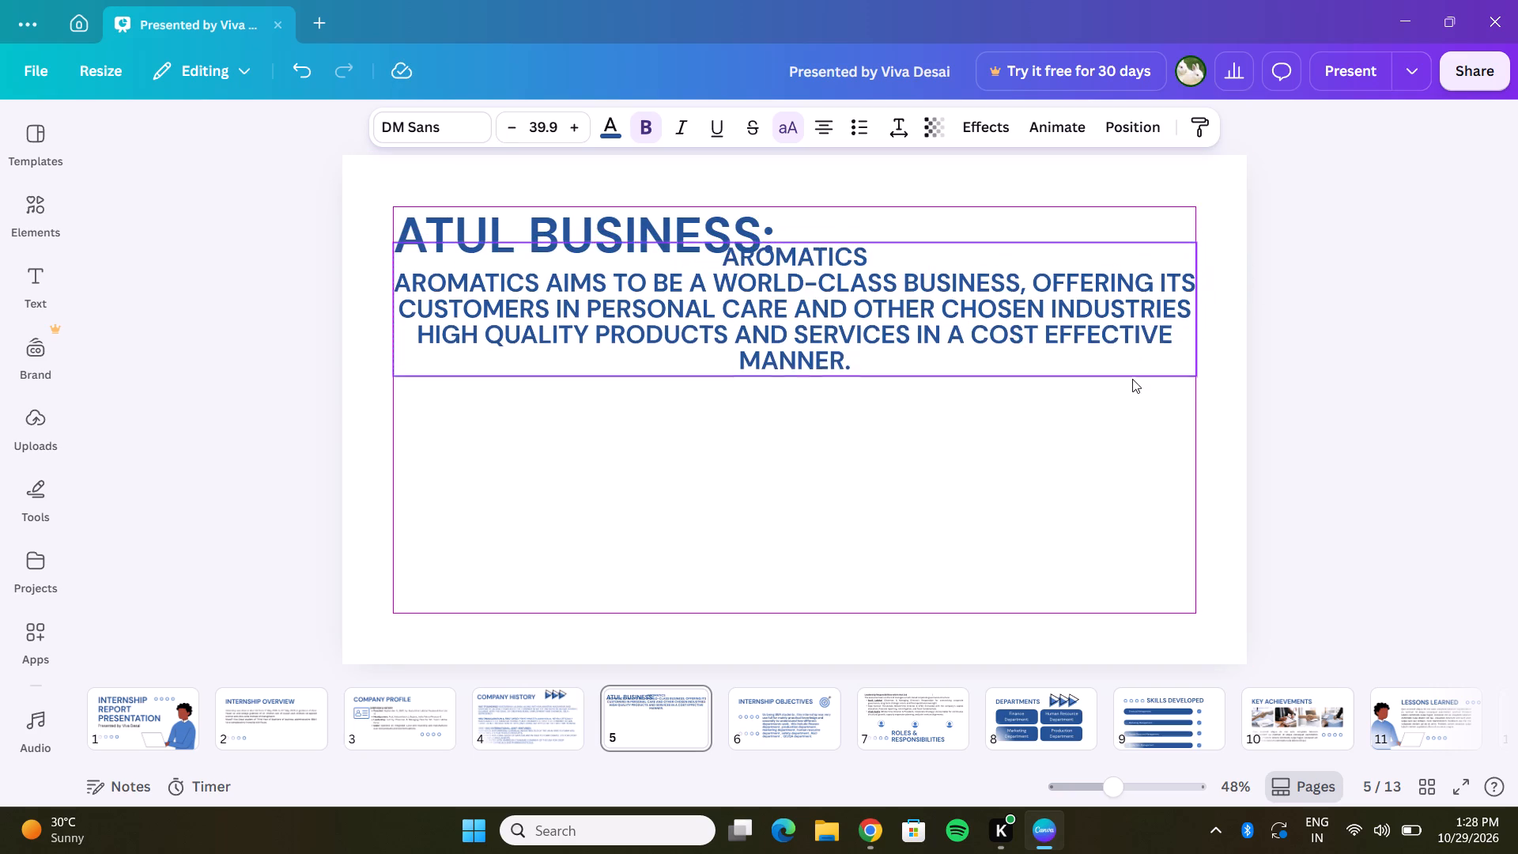
pyautogui.moveTo(1132, 379); pyautogui.dragTo(1129, 418)
# Left-align the AROMATICS heading line and number it with the prefix "1.)" followed by a space.
pyautogui.click(719, 295)
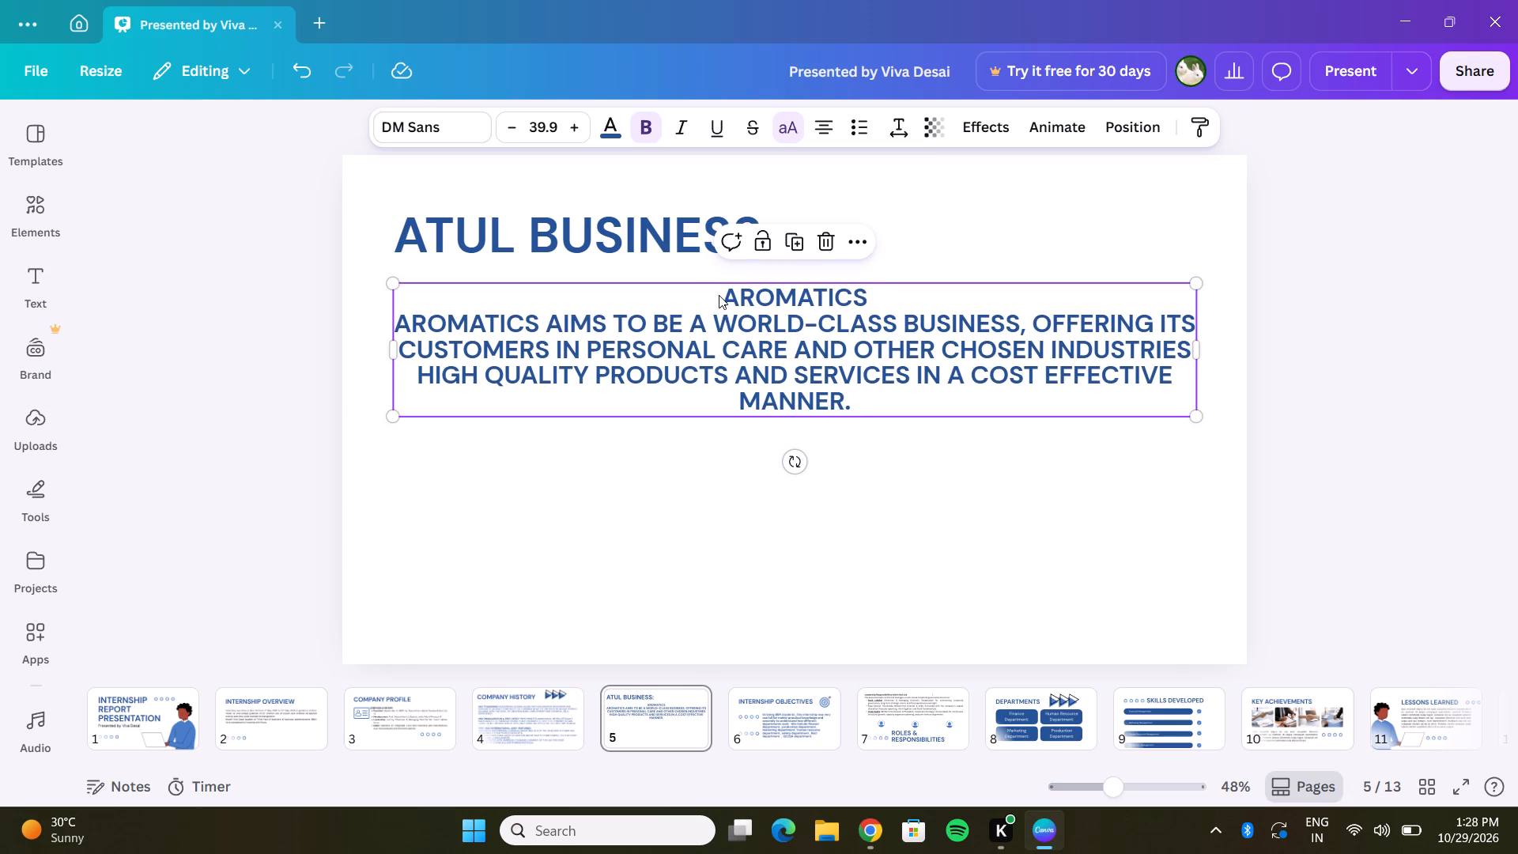
pyautogui.click(719, 295)
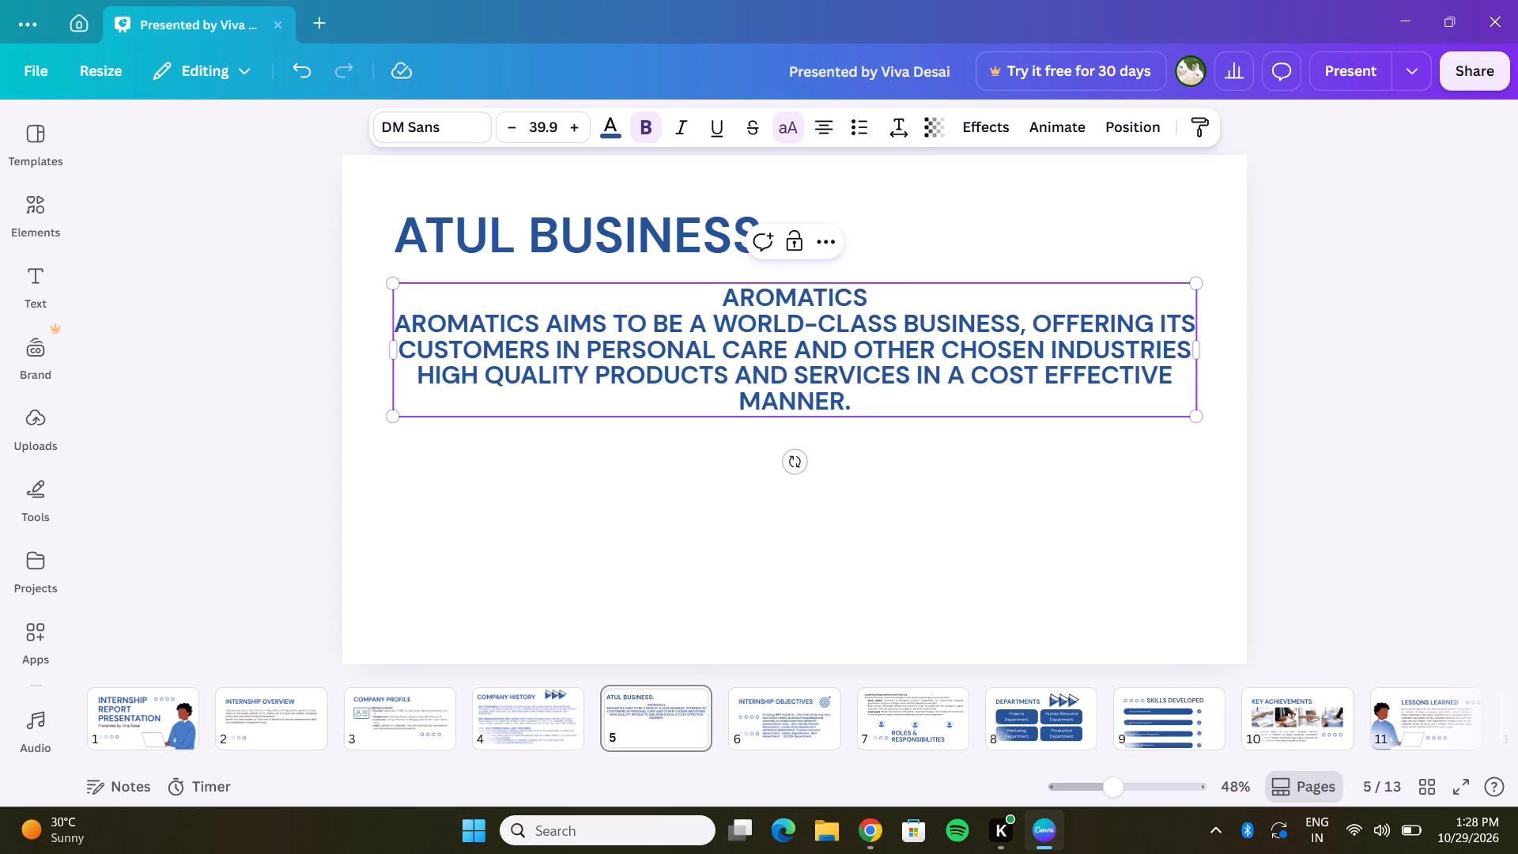
pyautogui.click(830, 135)
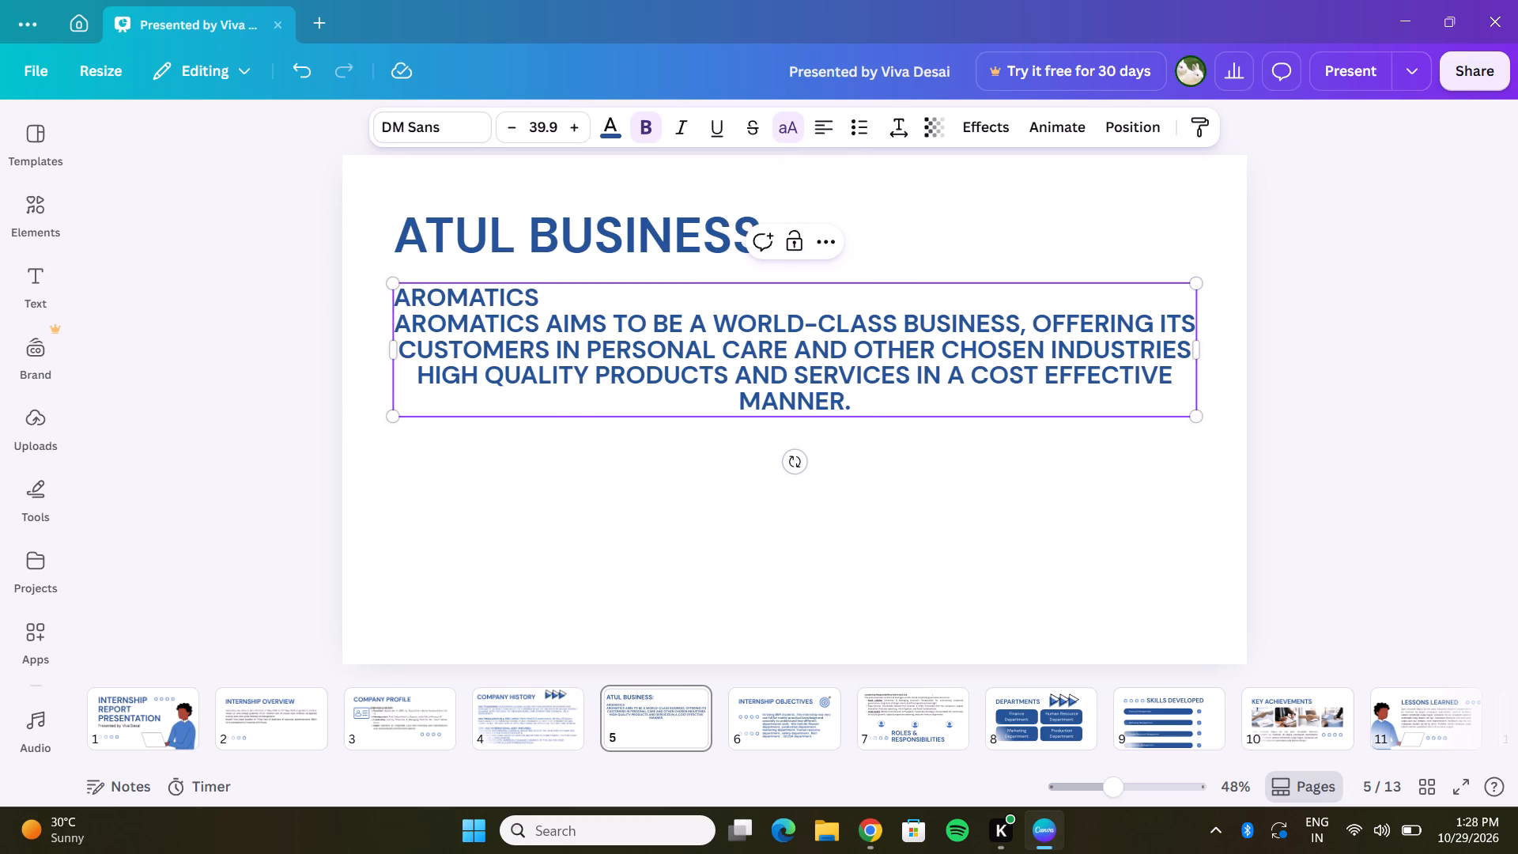
pyautogui.press('1')
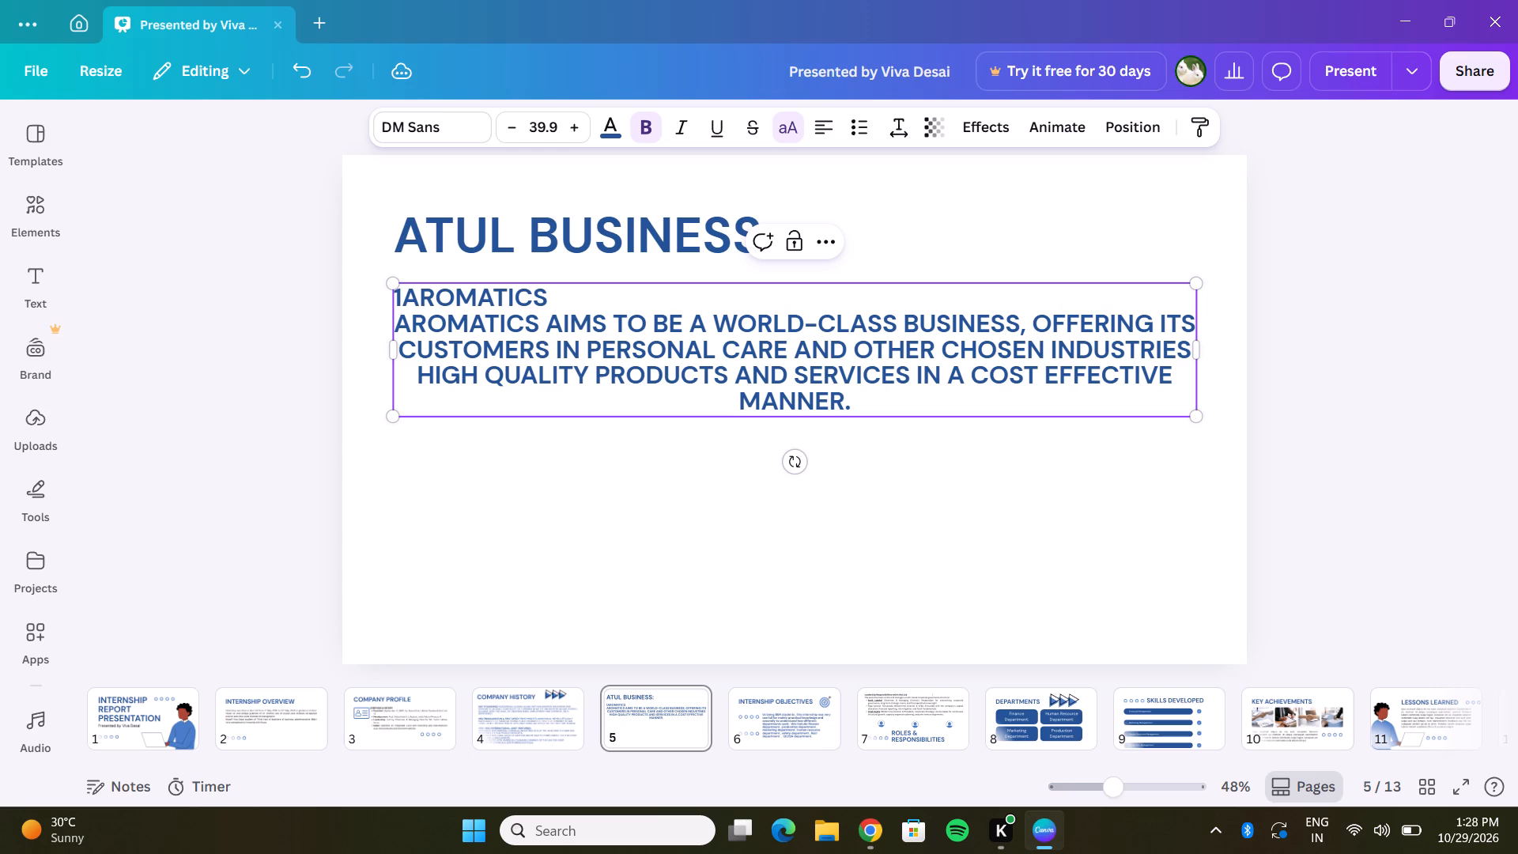
pyautogui.press('.')
pyautogui.write(')')
pyautogui.press('space')
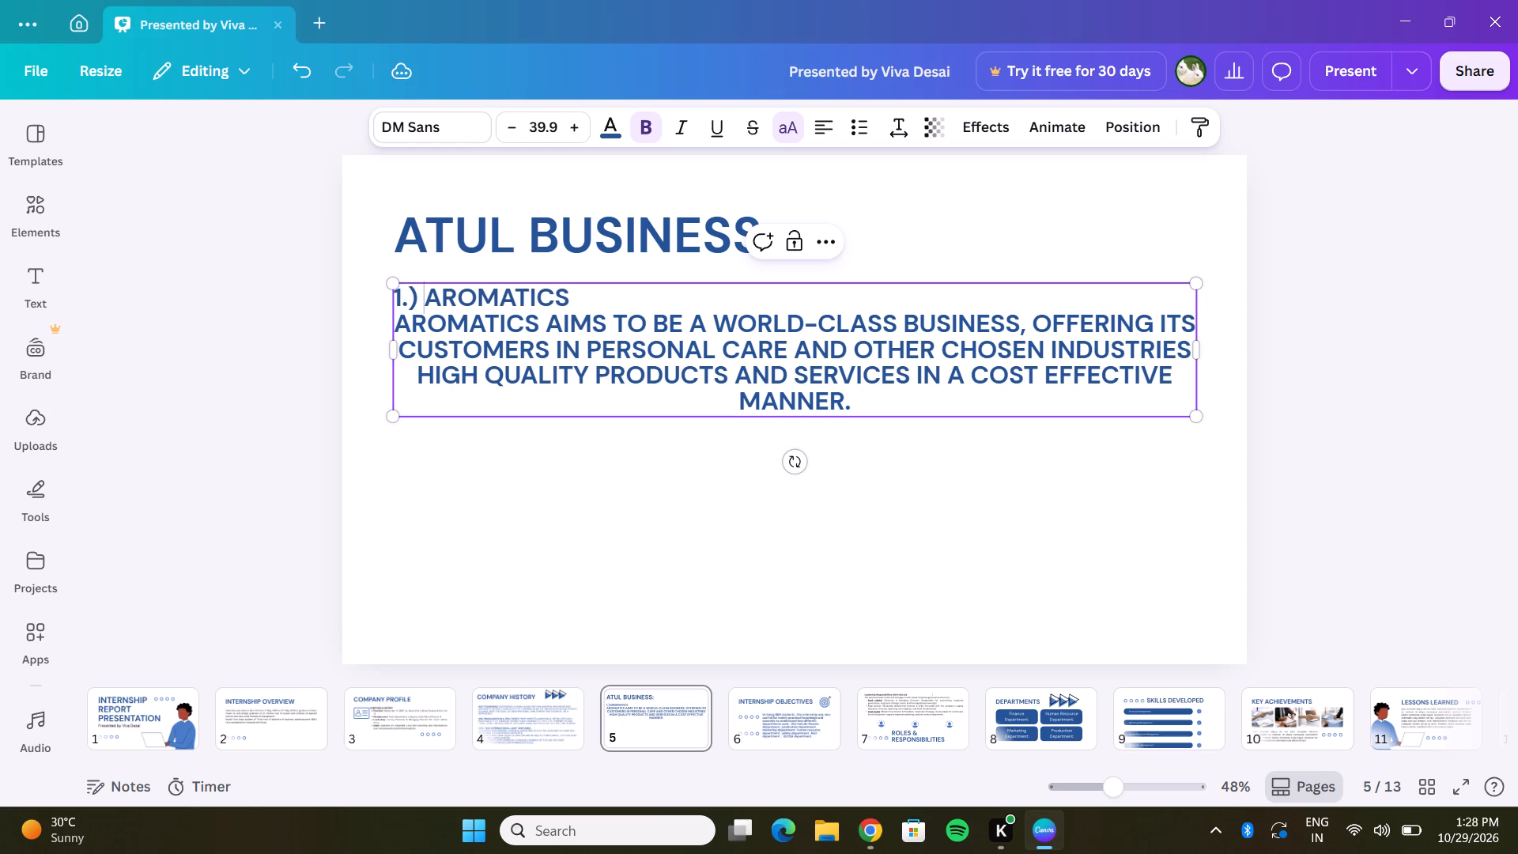
# Justify the Aromatics description paragraph below the heading and deselect the text box.
pyautogui.click(611, 395)
pyautogui.click(829, 122)
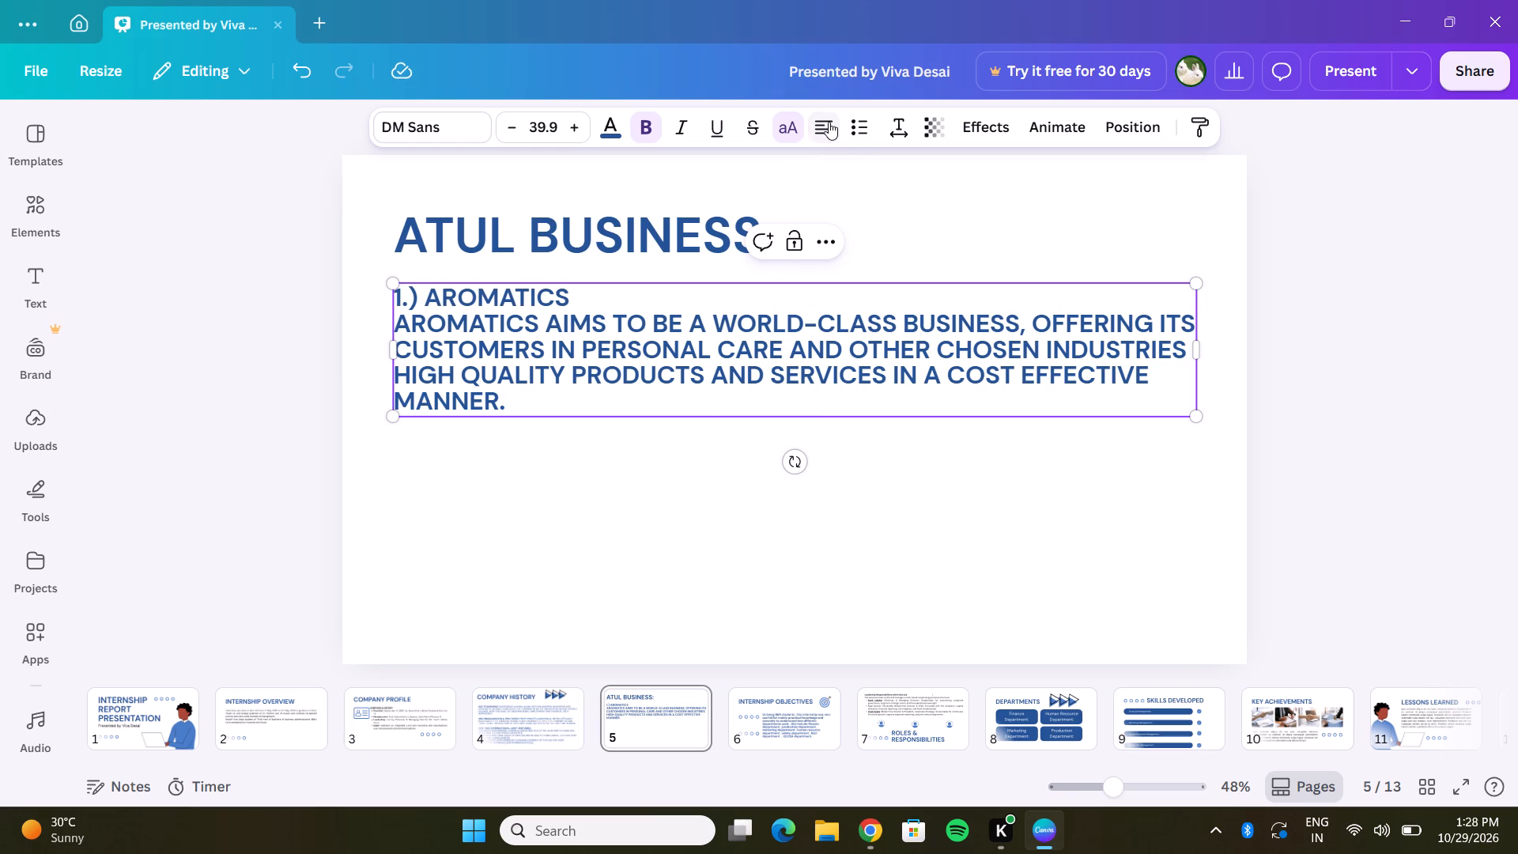
pyautogui.click(829, 122)
pyautogui.click(829, 122)
pyautogui.click(829, 122)
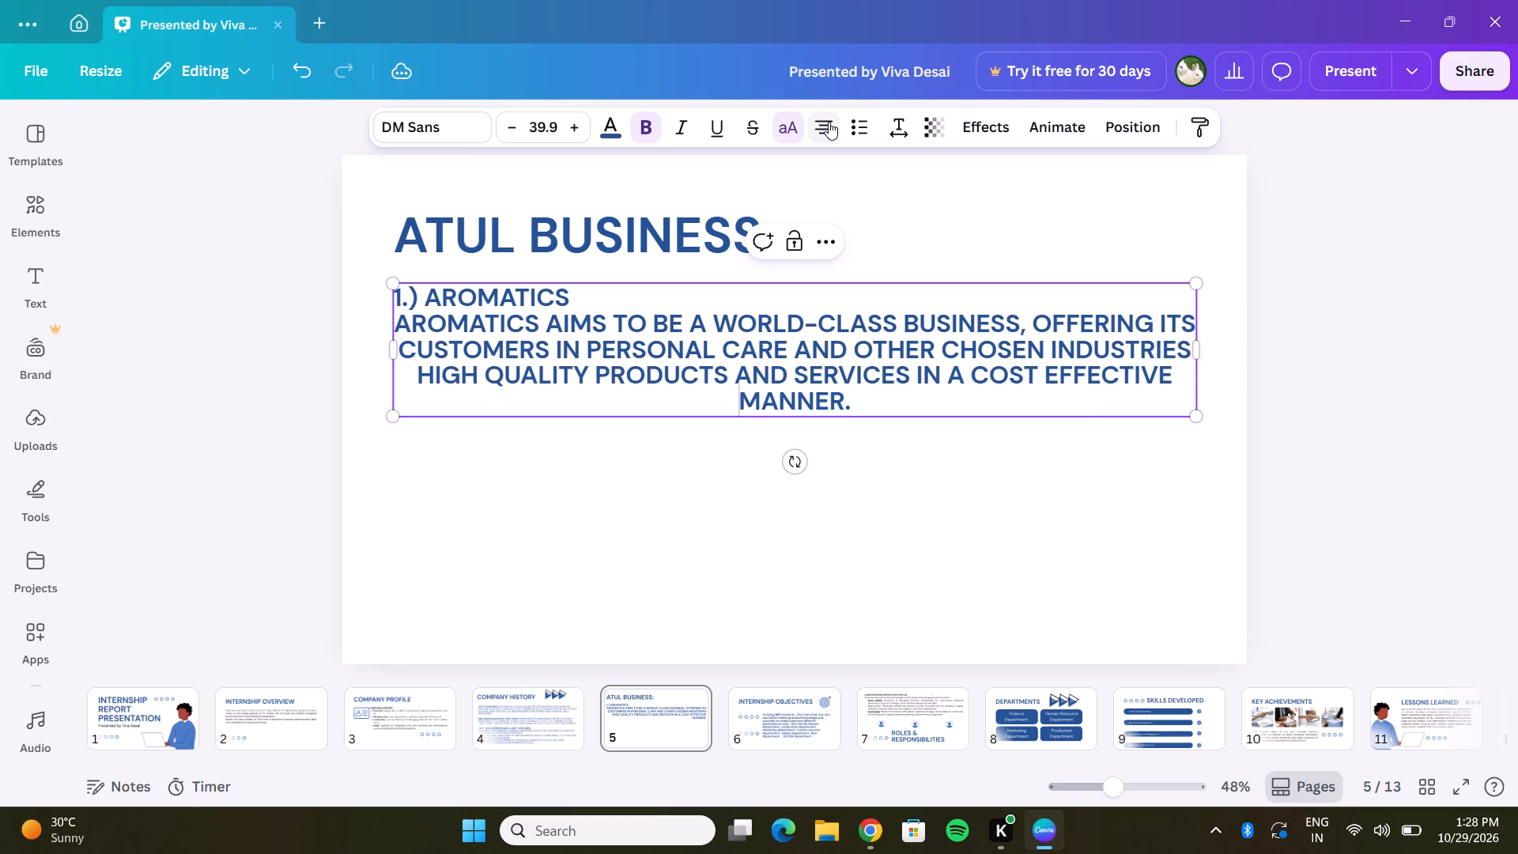
pyautogui.click(829, 122)
pyautogui.click(829, 122)
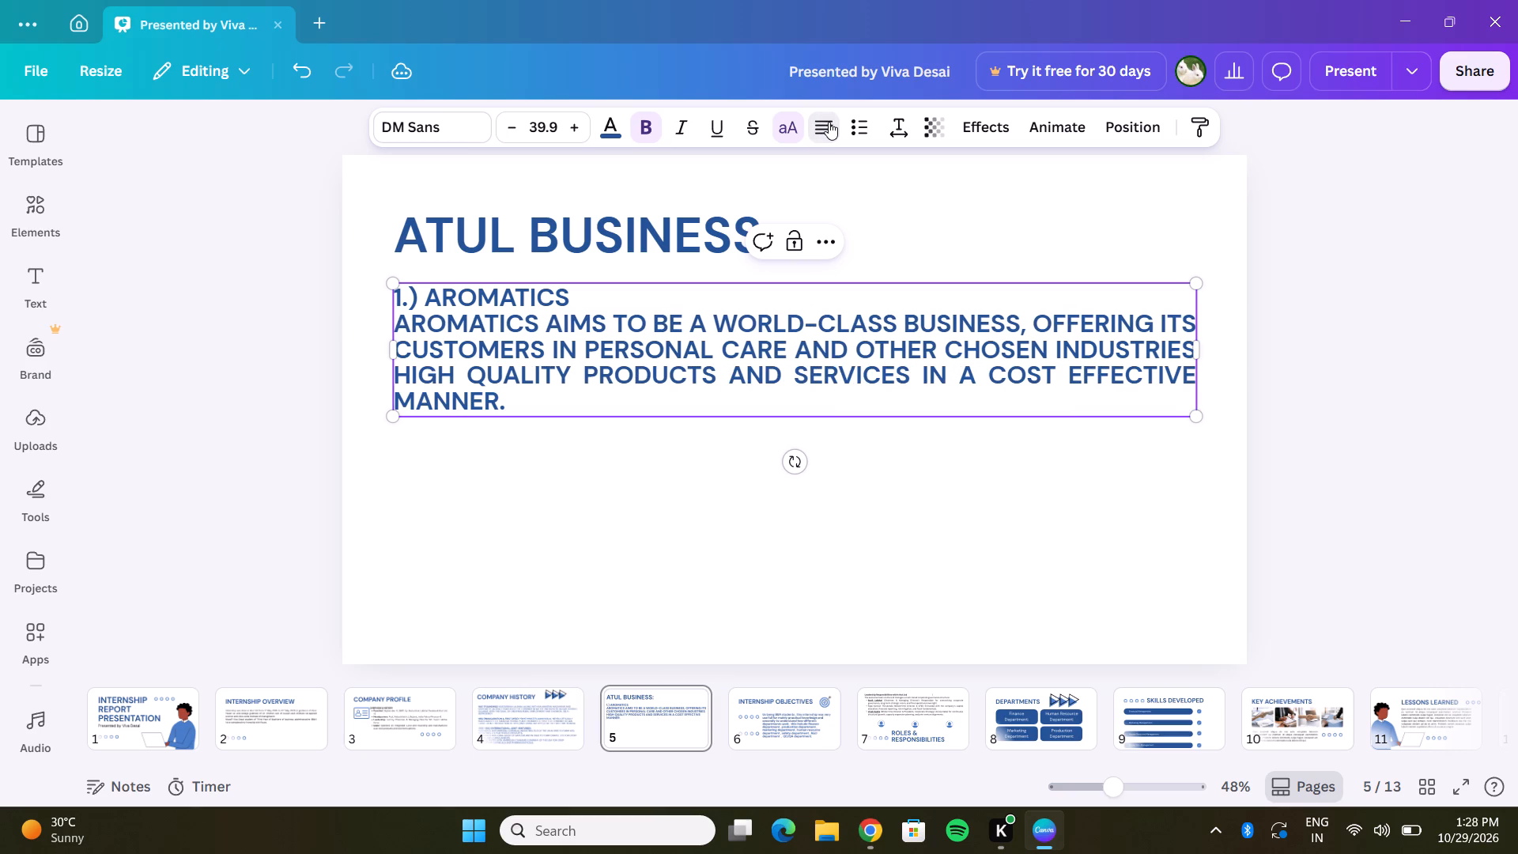
pyautogui.click(76, 642)
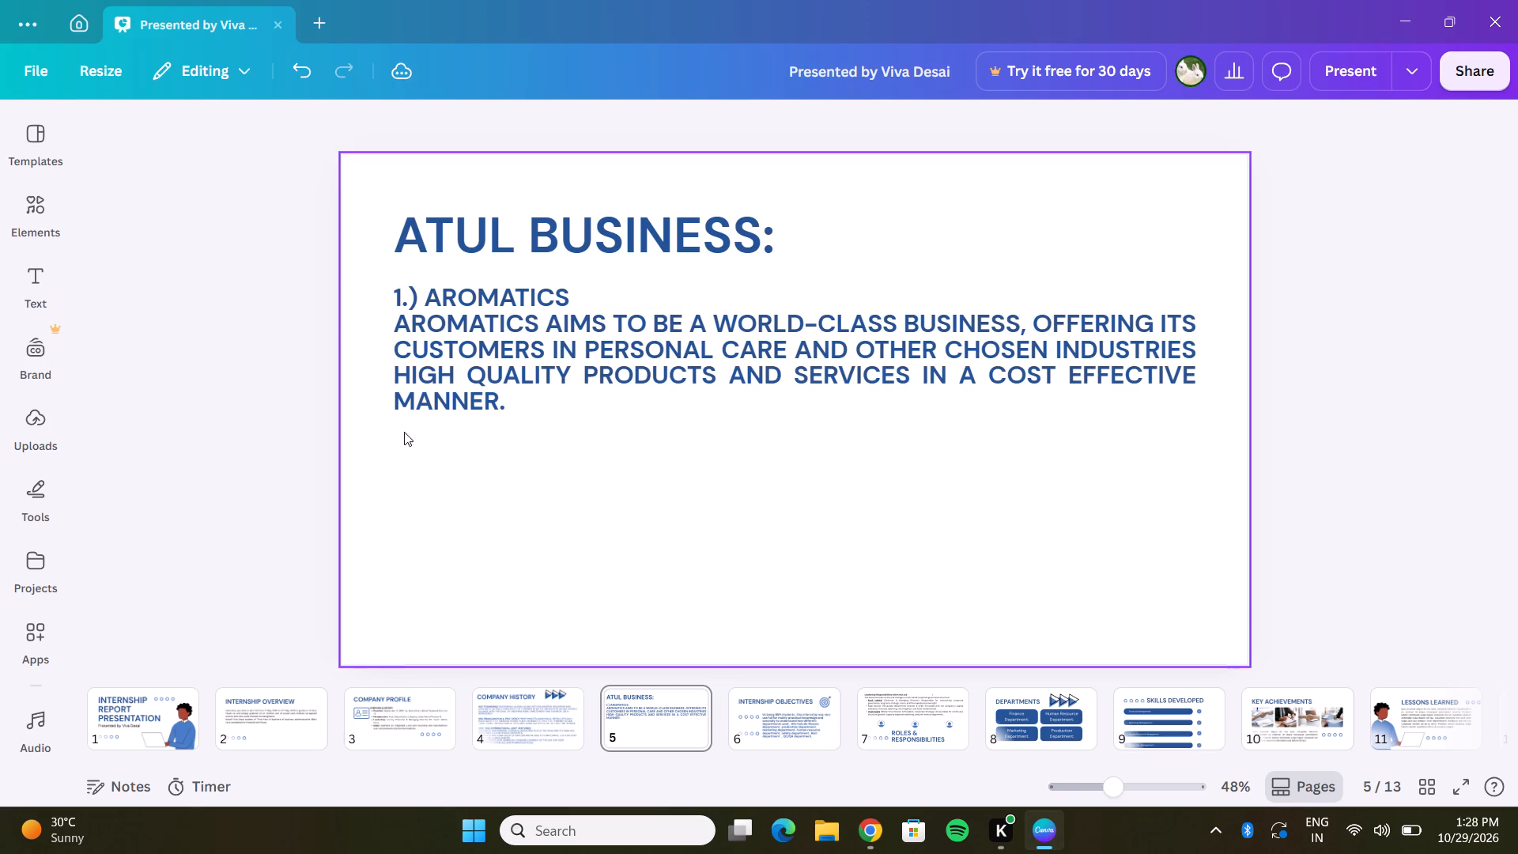
# Remove the all-caps and bold formatting from the Aromatics description, keeping the heading as it is, and deselect the text box.
pyautogui.click(398, 327)
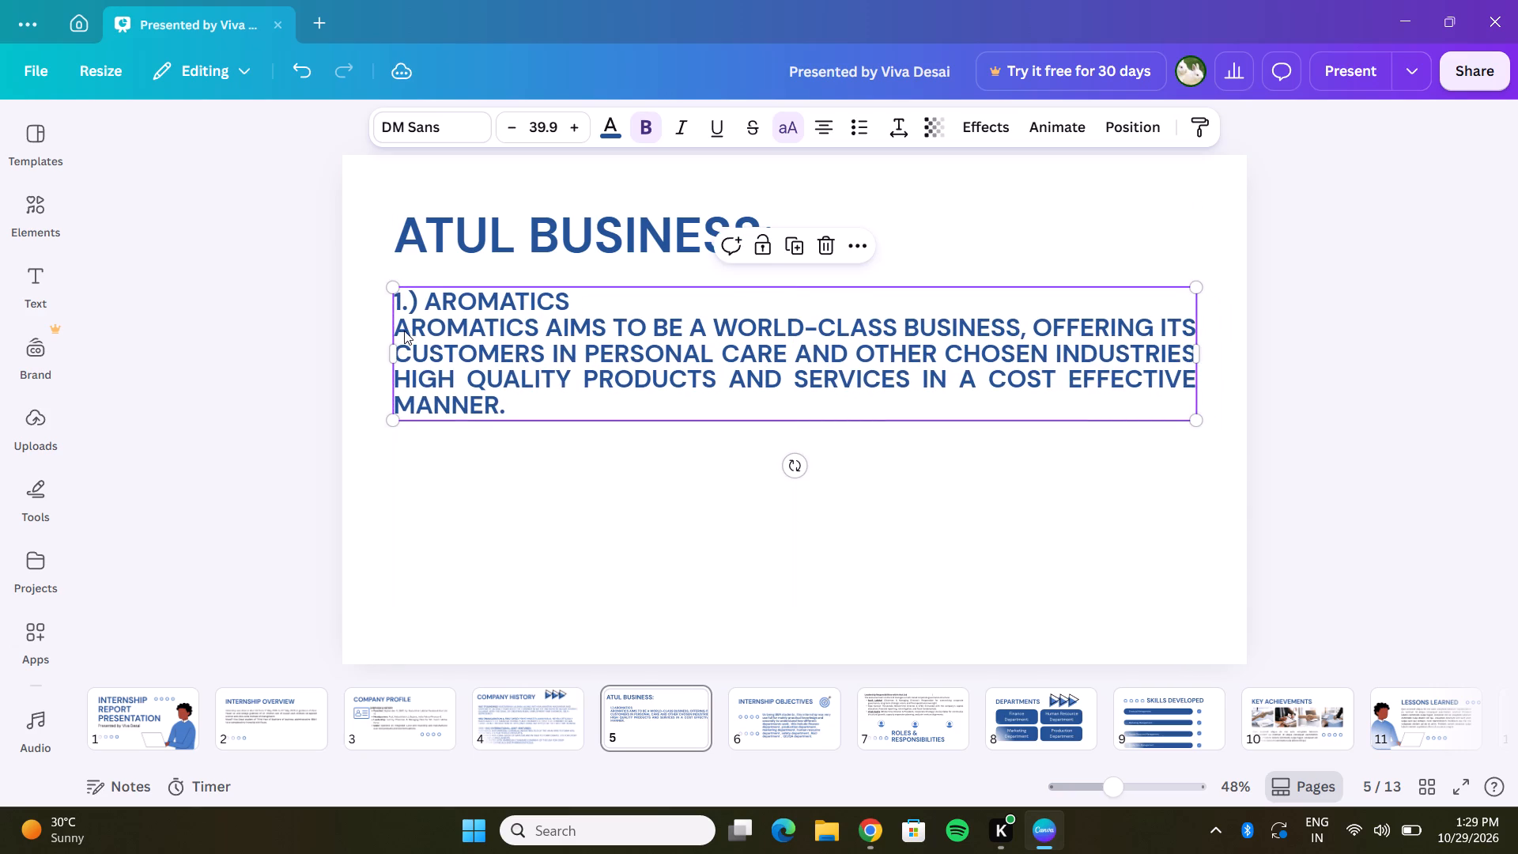
pyautogui.click(284, 474)
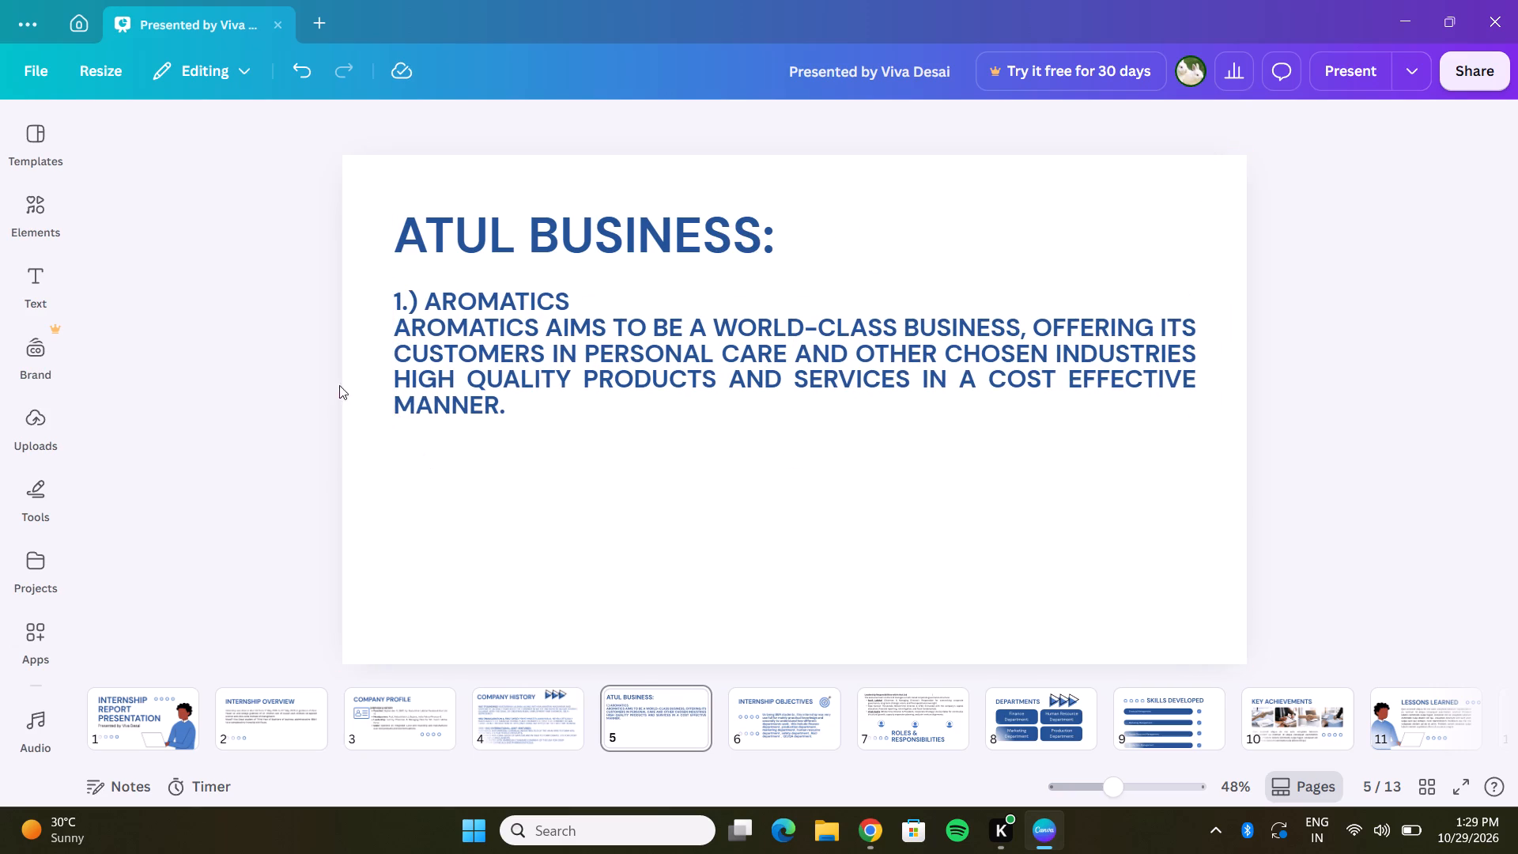
pyautogui.click(415, 325)
pyautogui.click(403, 329)
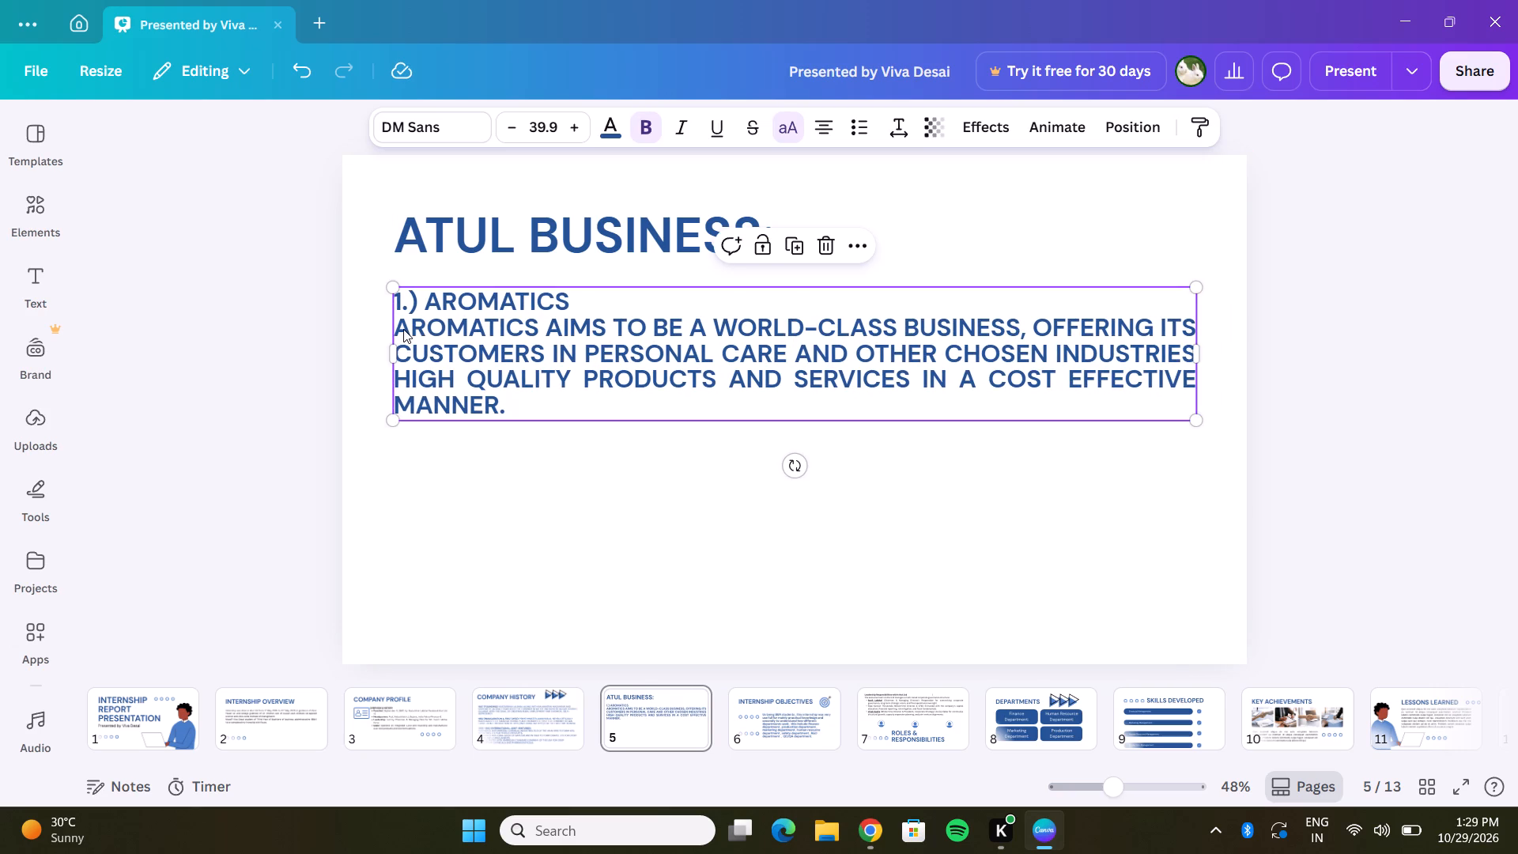
pyautogui.moveTo(402, 329); pyautogui.dragTo(526, 406)
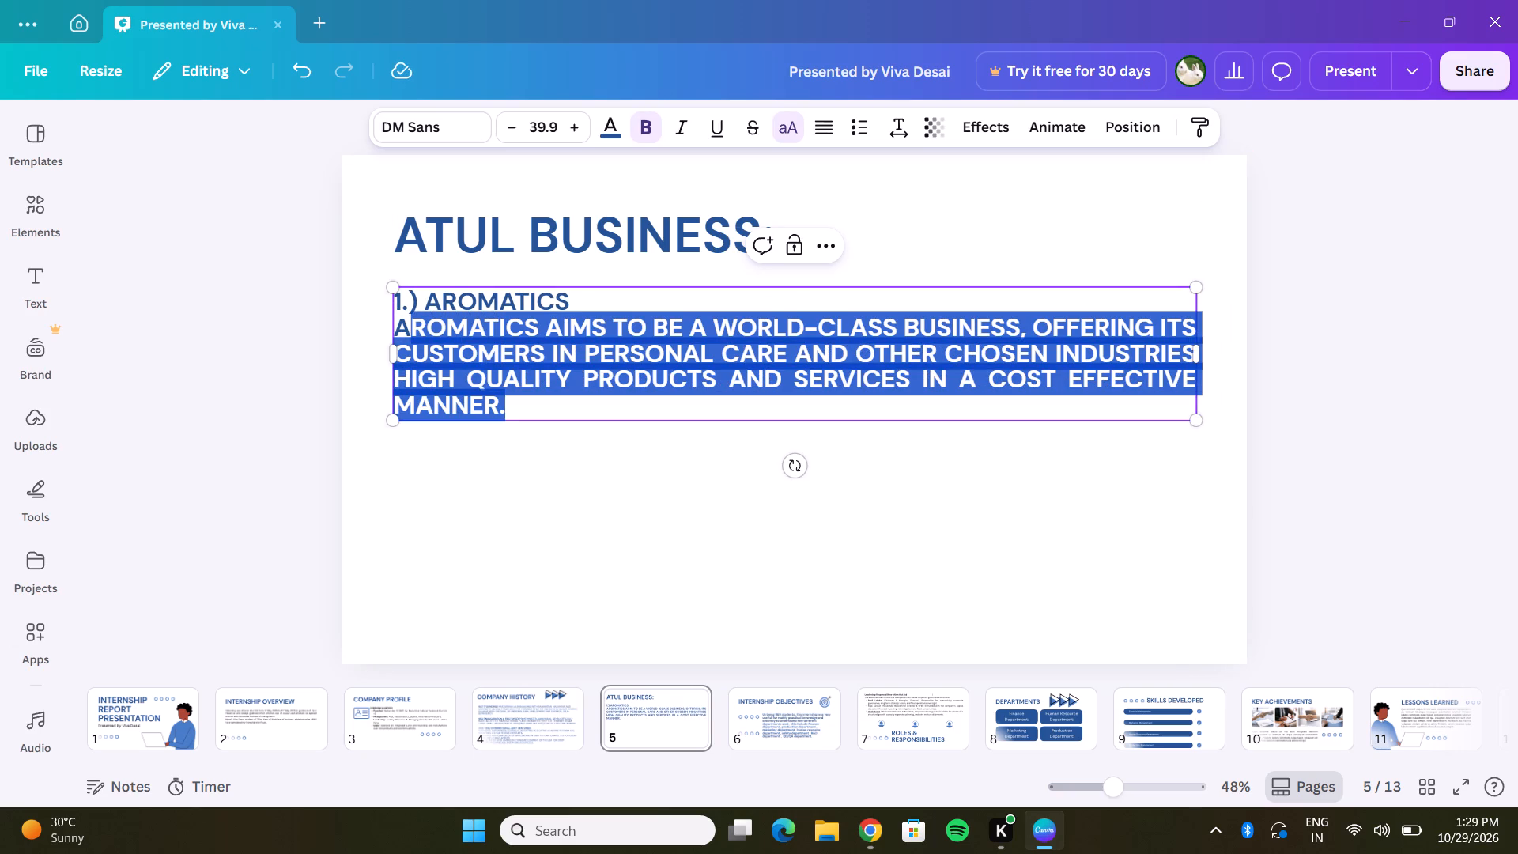
pyautogui.moveTo(526, 406); pyautogui.dragTo(523, 403)
pyautogui.moveTo(400, 329); pyautogui.dragTo(517, 404)
pyautogui.hotkey('ctrl', 'shift', 'k')
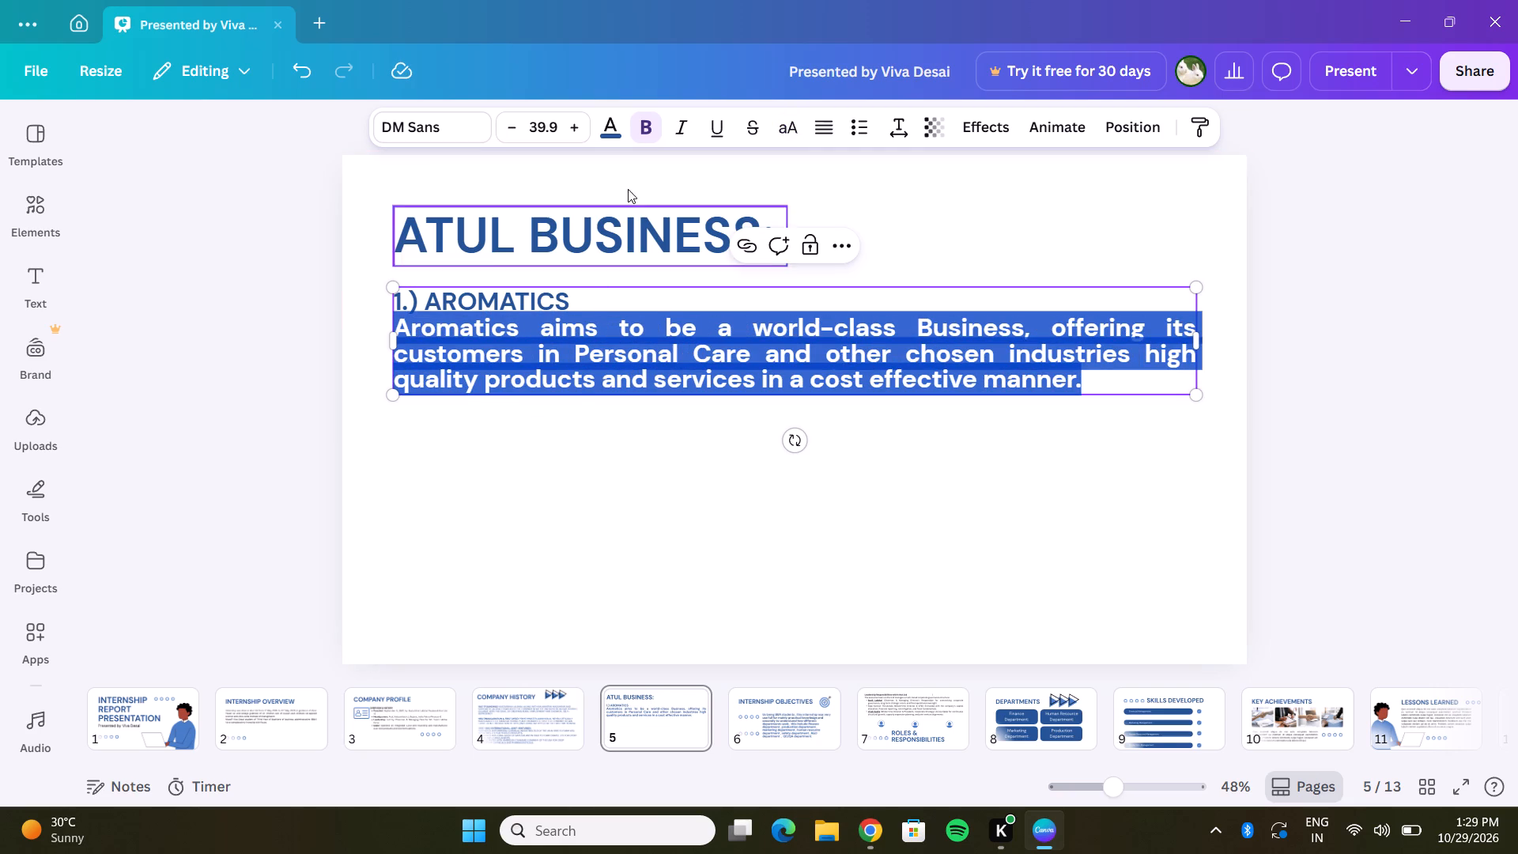
pyautogui.hotkey('ctrl', 'b')
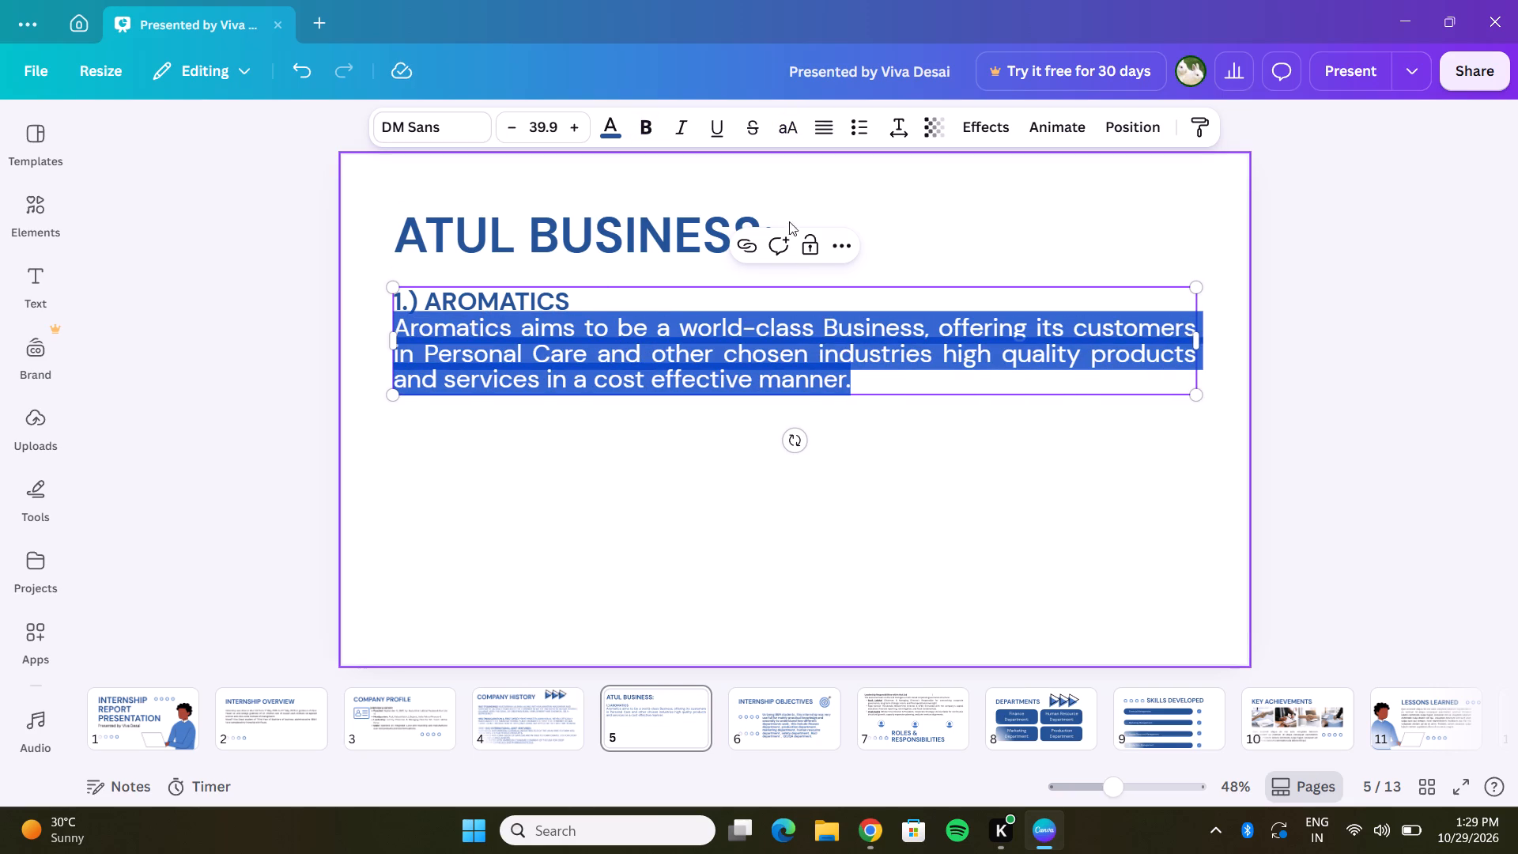
pyautogui.click(867, 380)
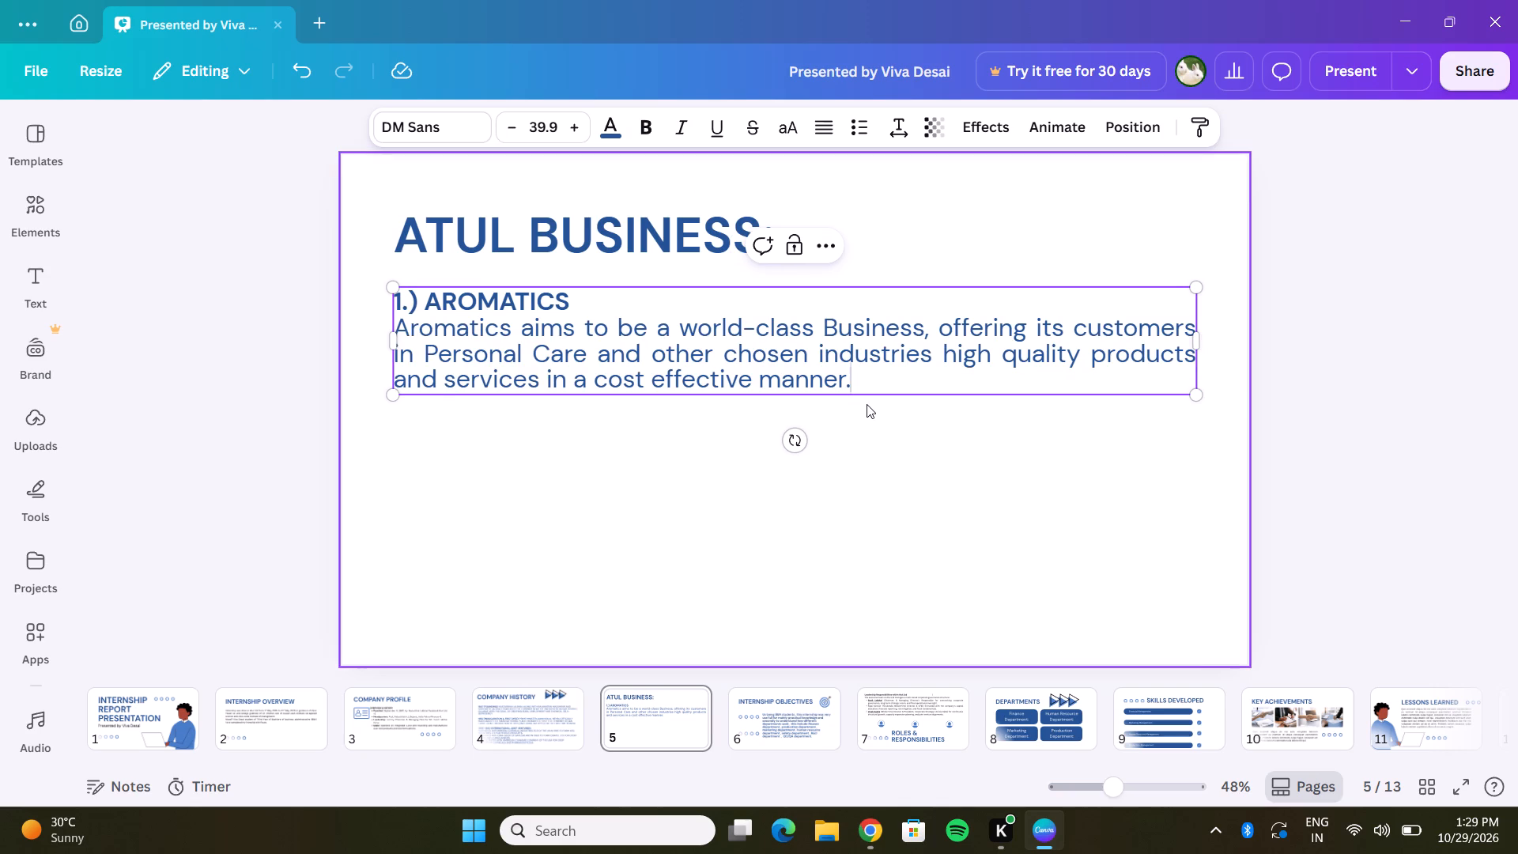
pyautogui.click(862, 418)
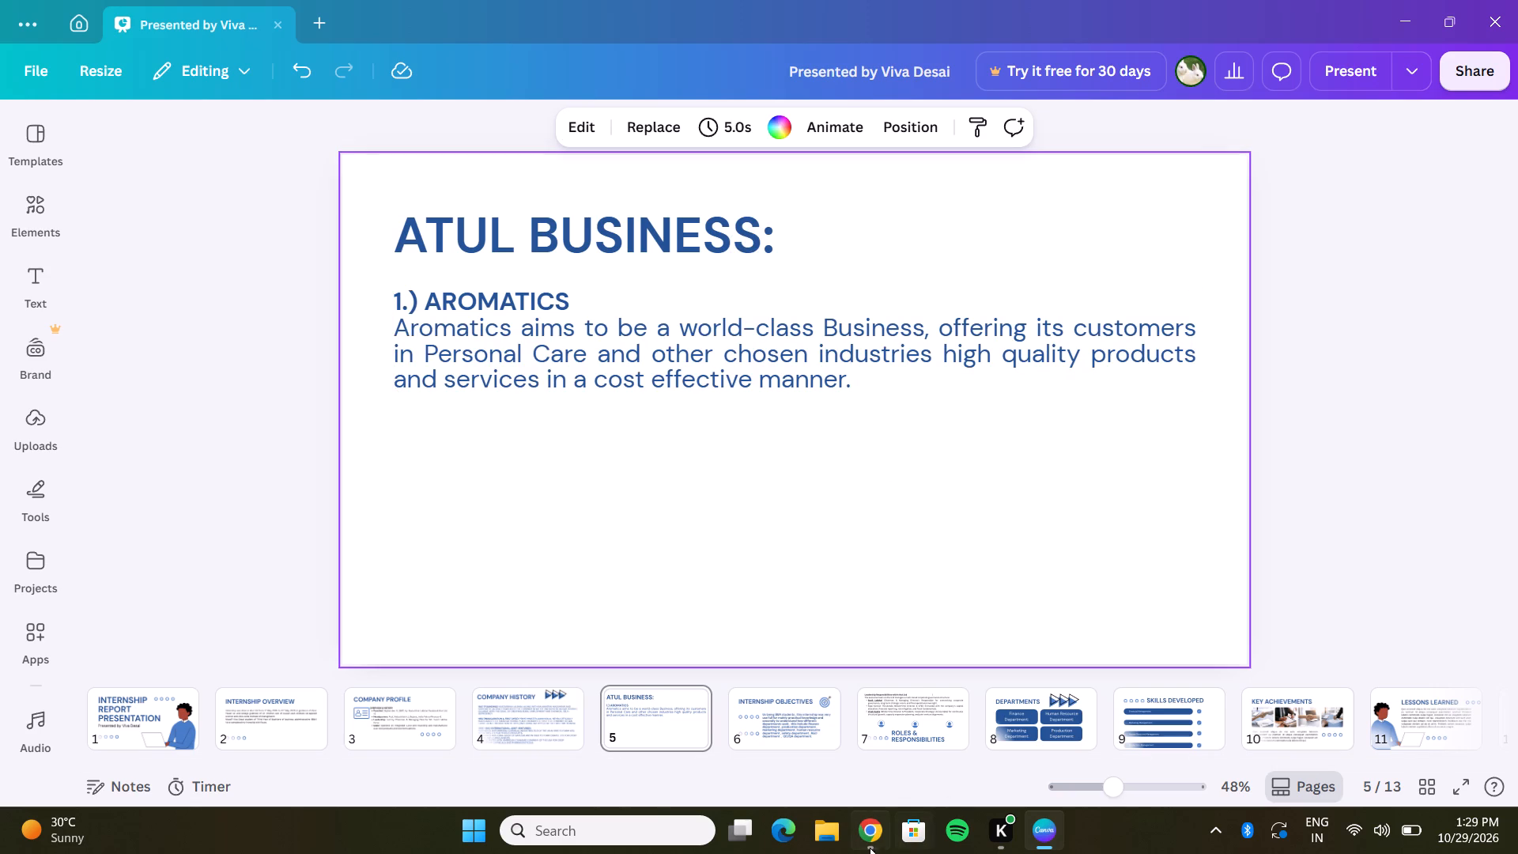
# Switch to Chrome and copy the Bulk Chemicals and Intermediates heading and description from Atul's Businesses page.
pyautogui.click(868, 848)
pyautogui.scroll(-2, 694, 425)
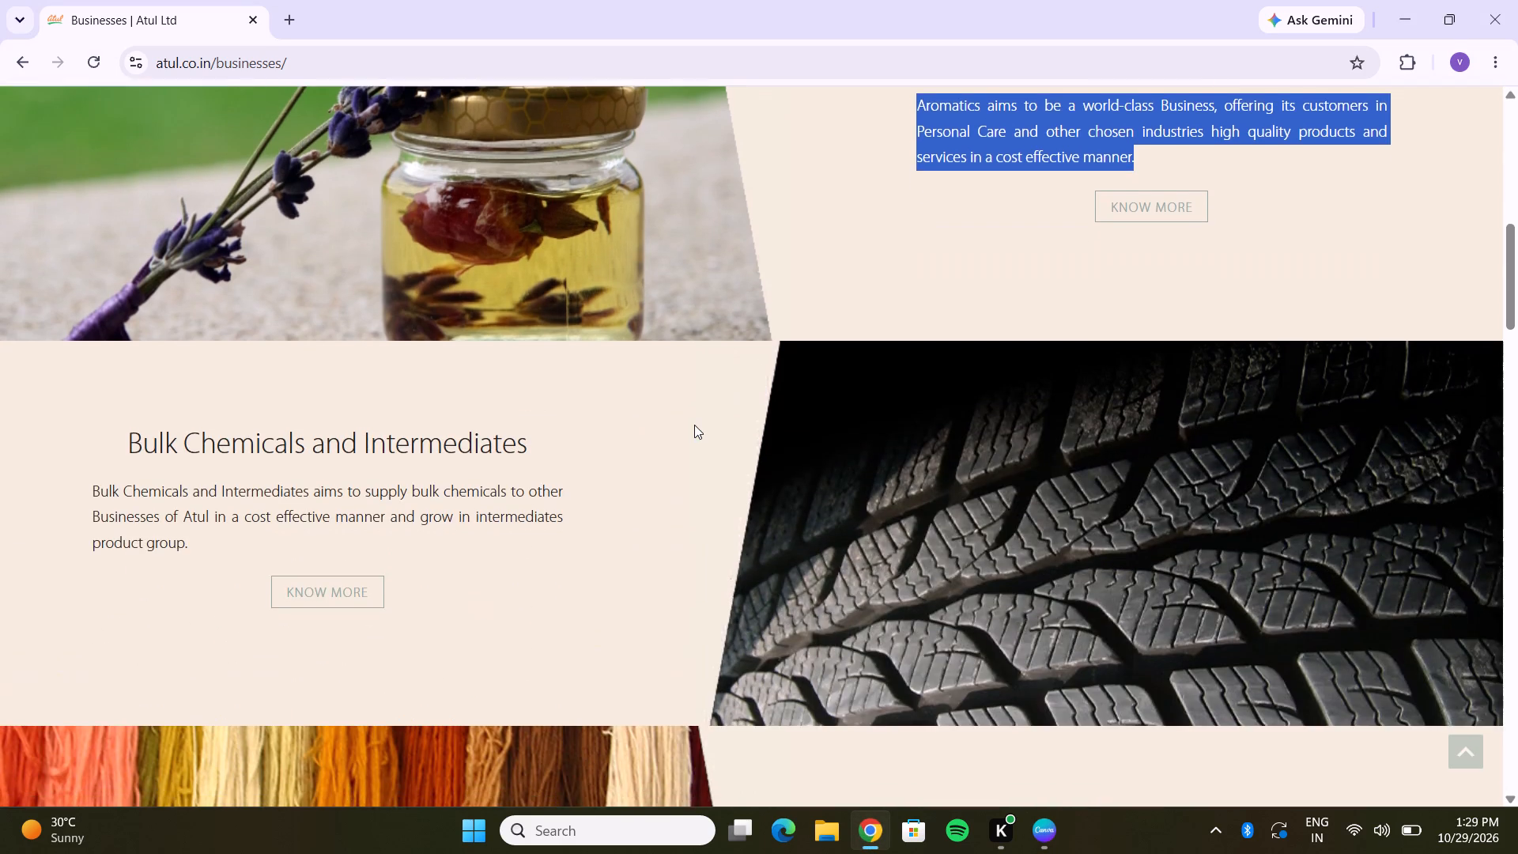
pyautogui.scroll(-2, 694, 425)
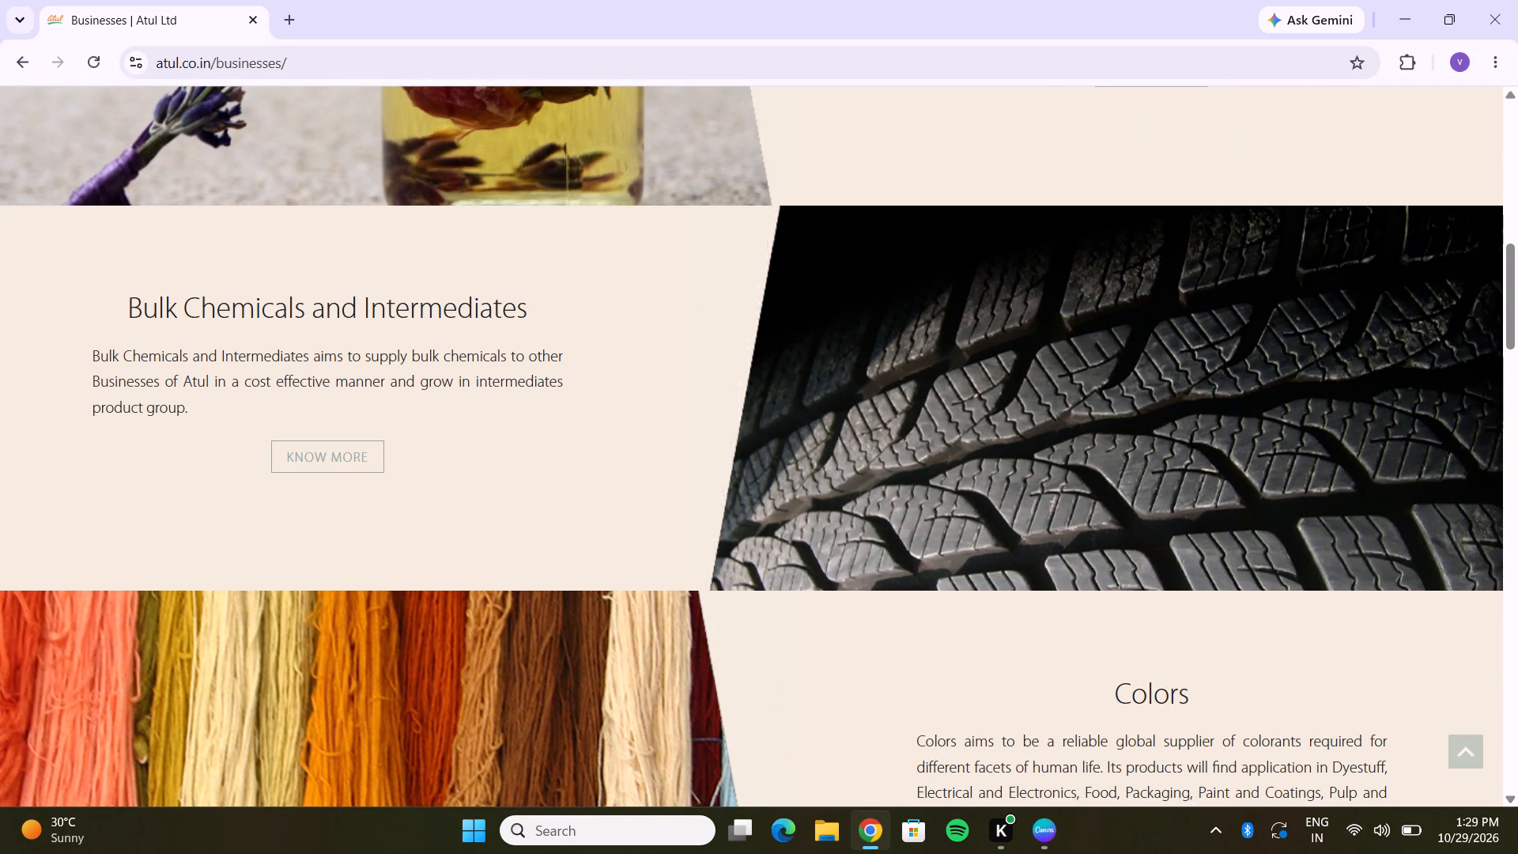
pyautogui.click(135, 312)
pyautogui.moveTo(134, 311); pyautogui.dragTo(191, 404)
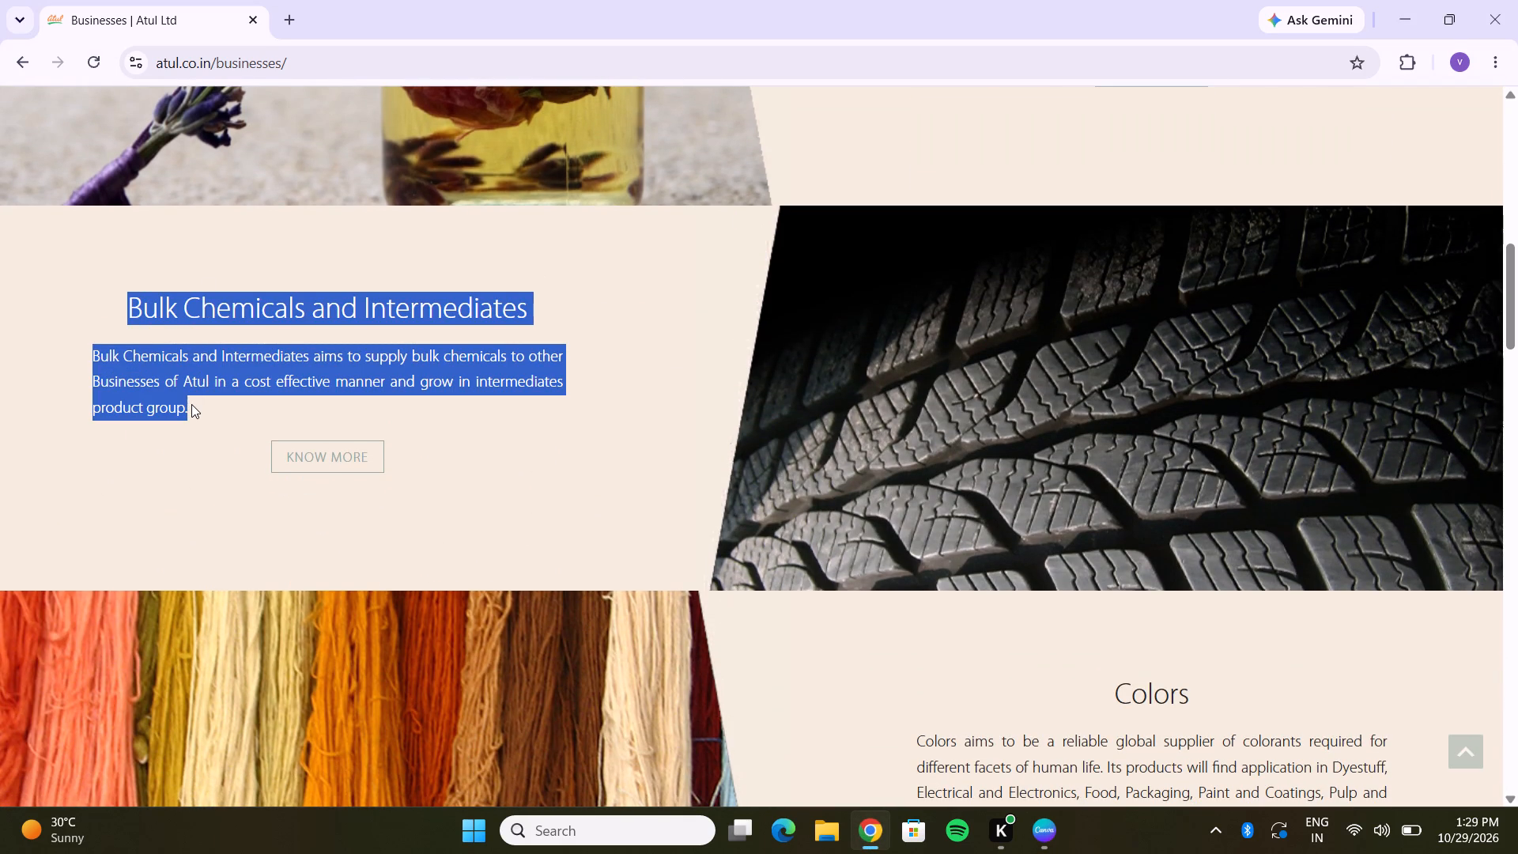
pyautogui.hotkey('ctrl', 'c')
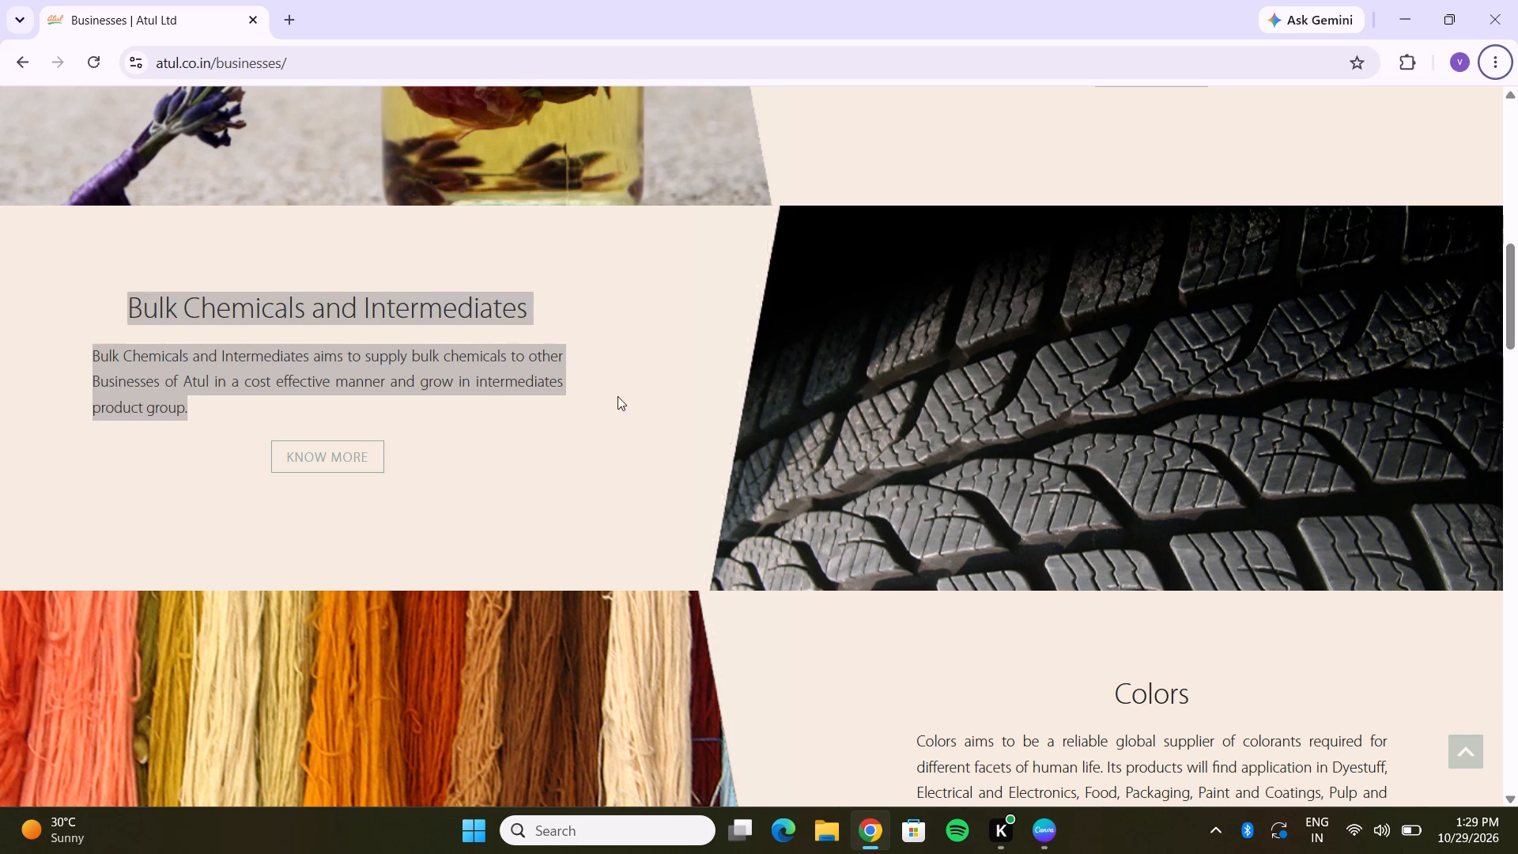
# Open the Aromatics detail page, look through its product images and Pioneering efforts section, and return to the Businesses page.
pyautogui.scroll(1, 643, 413)
pyautogui.click(1180, 276)
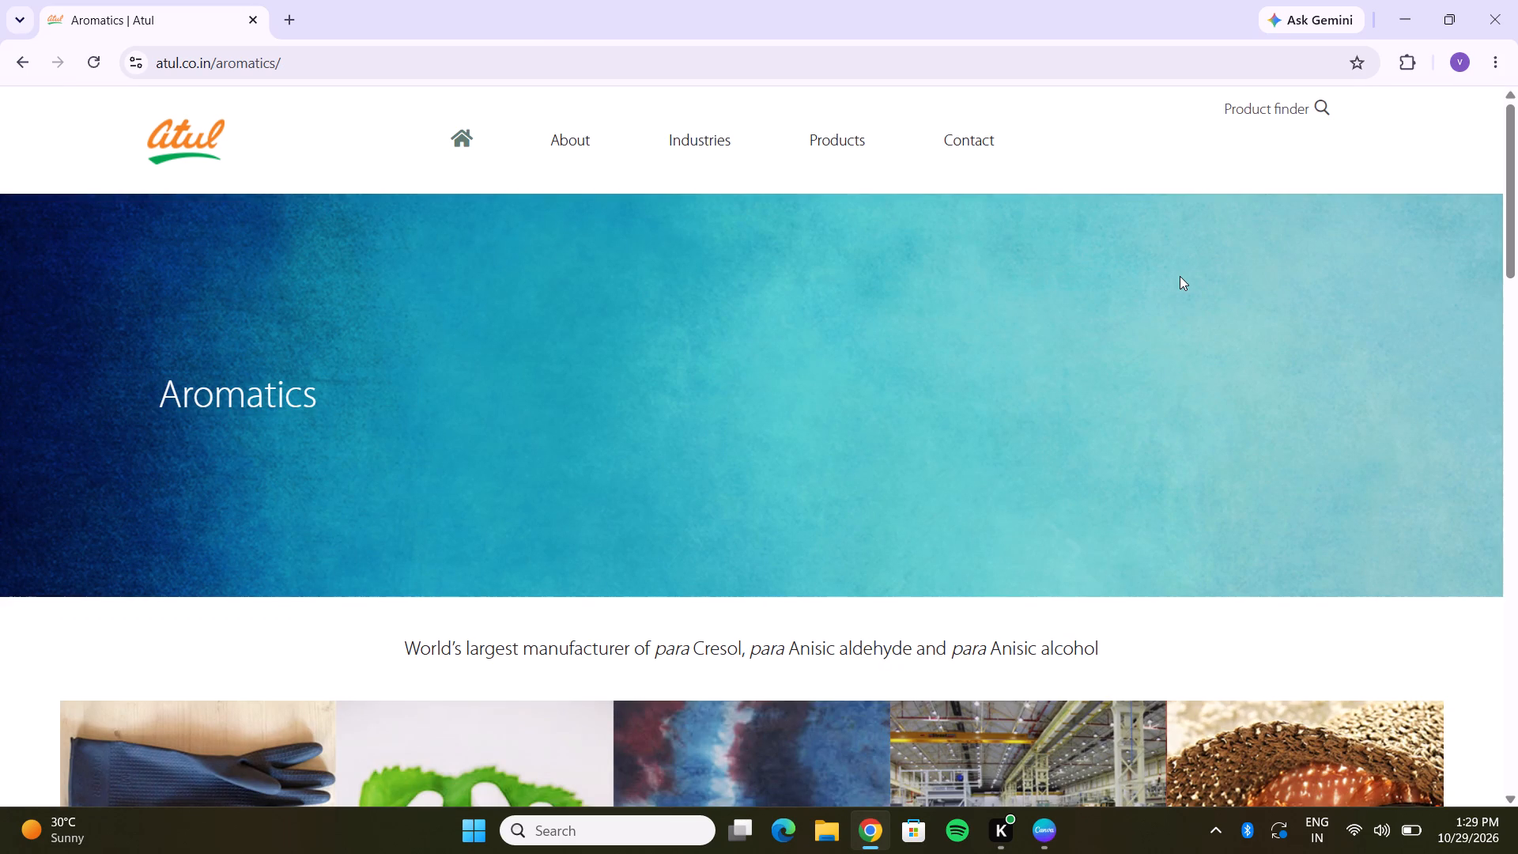
pyautogui.scroll(-1, 1180, 276)
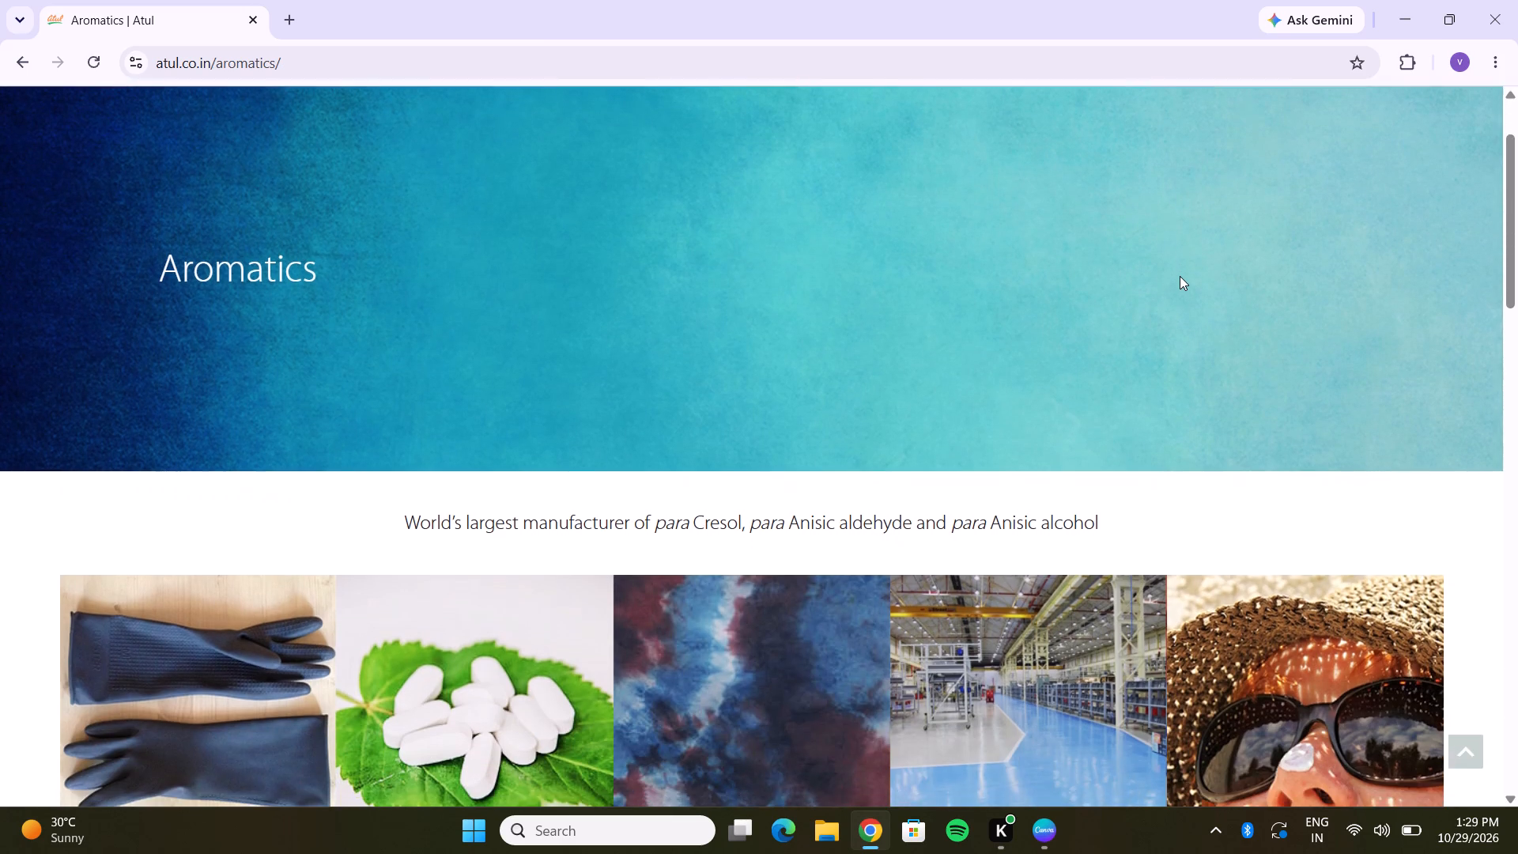
pyautogui.scroll(-7, 1180, 276)
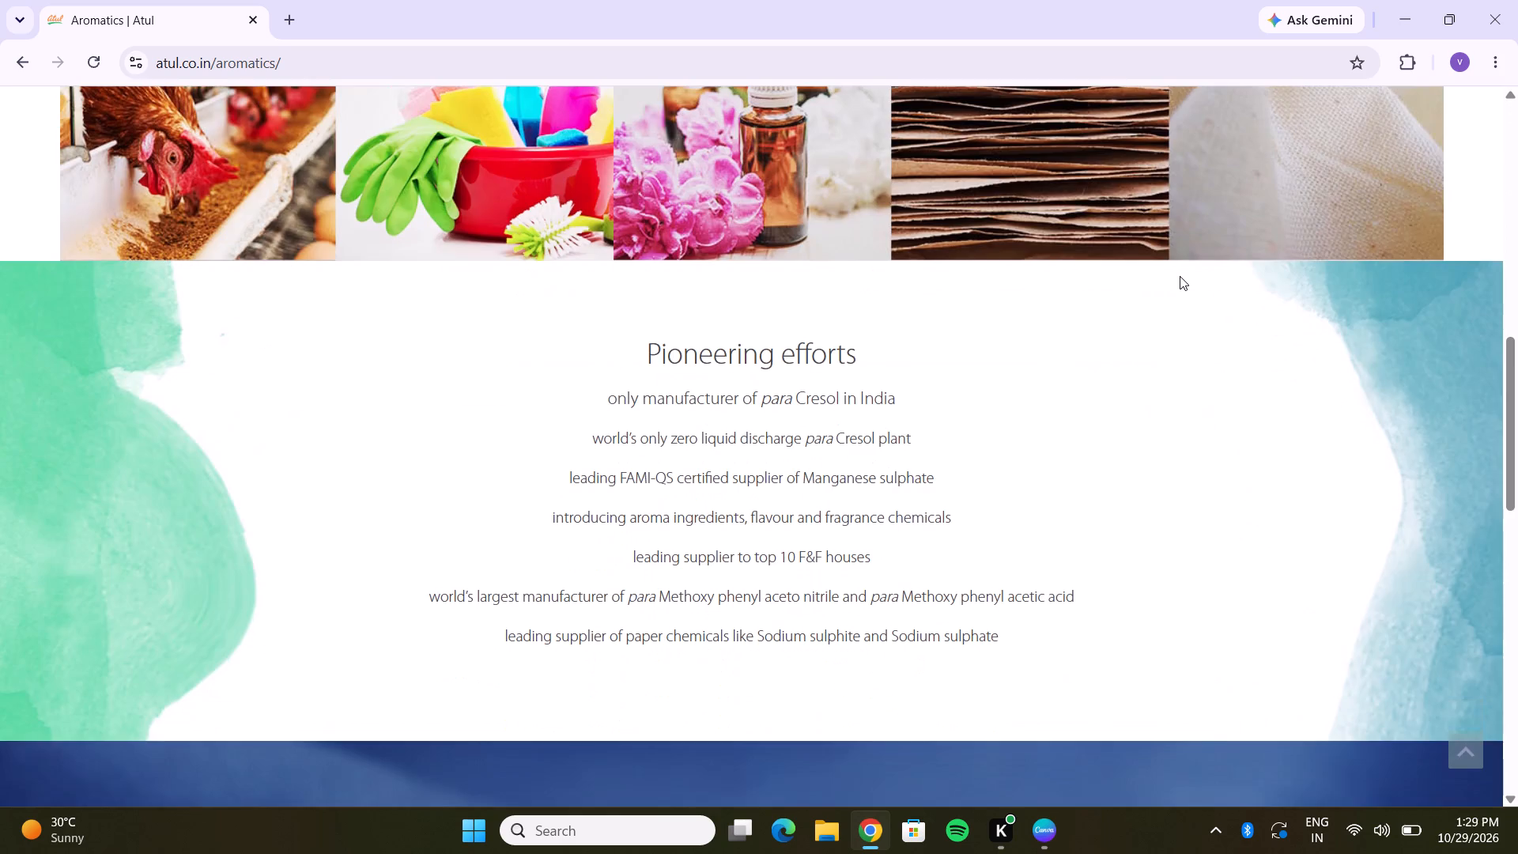
pyautogui.scroll(-6, 1180, 276)
pyautogui.scroll(13, 1180, 276)
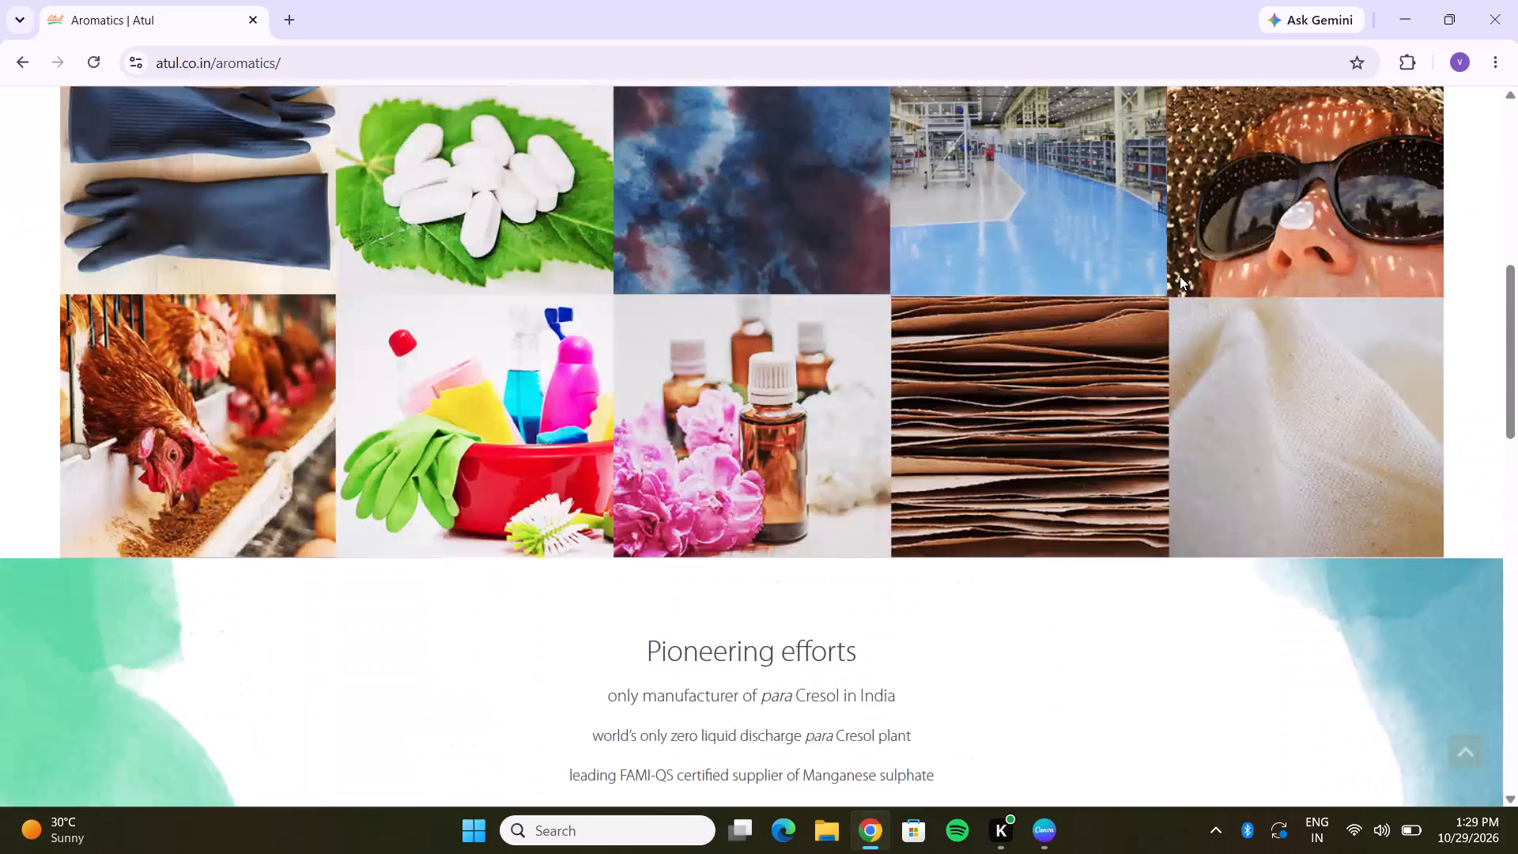
pyautogui.click(15, 69)
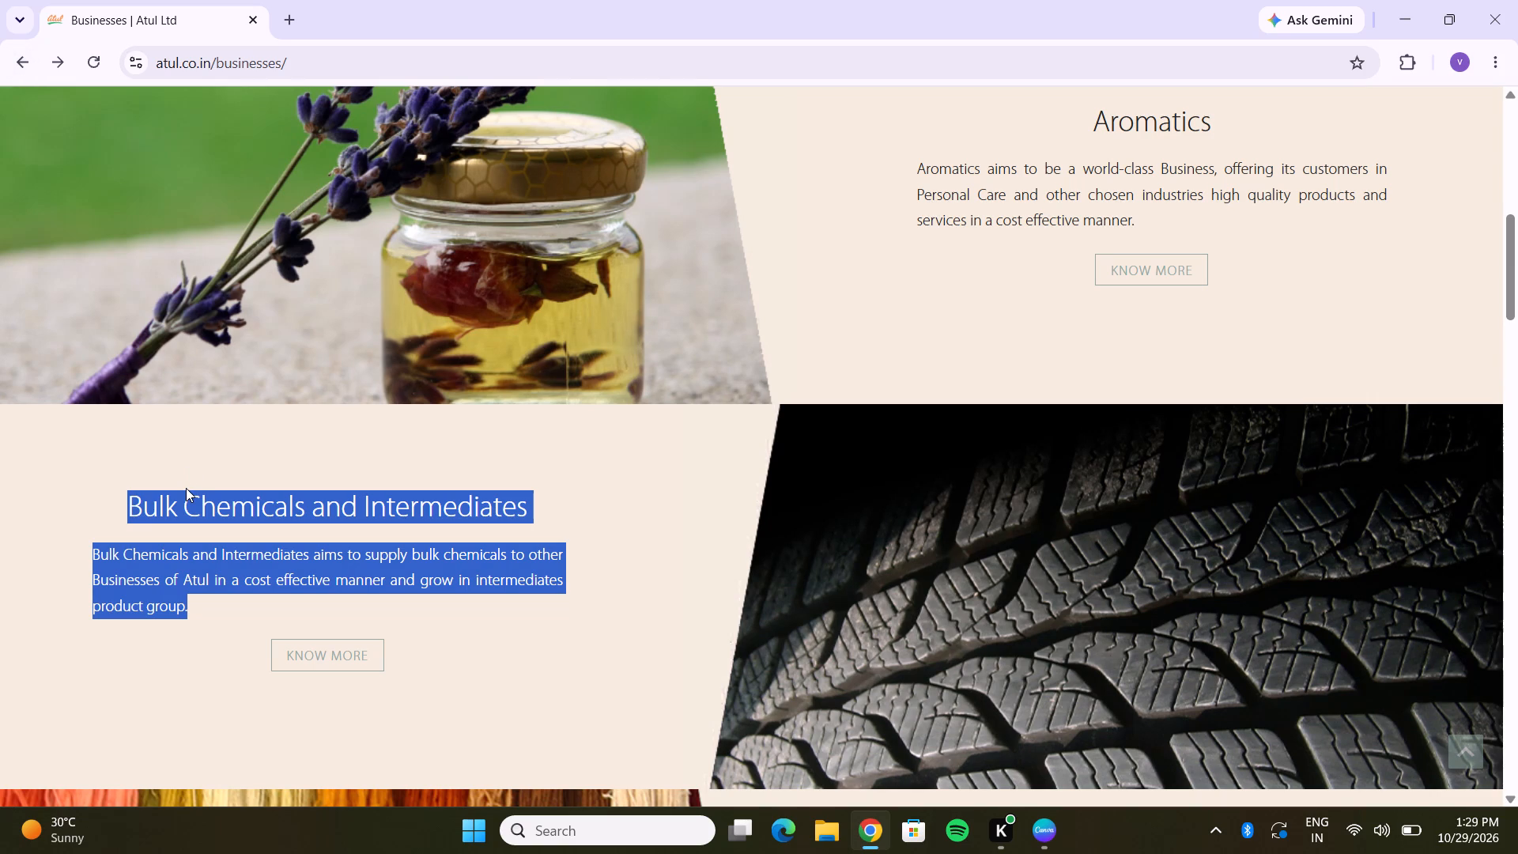
# Switch to Canva and paste the Bulk Chemicals and Intermediates text below the Aromatics description, separated by a blank line.
pyautogui.hotkey('alt', 'Tab')
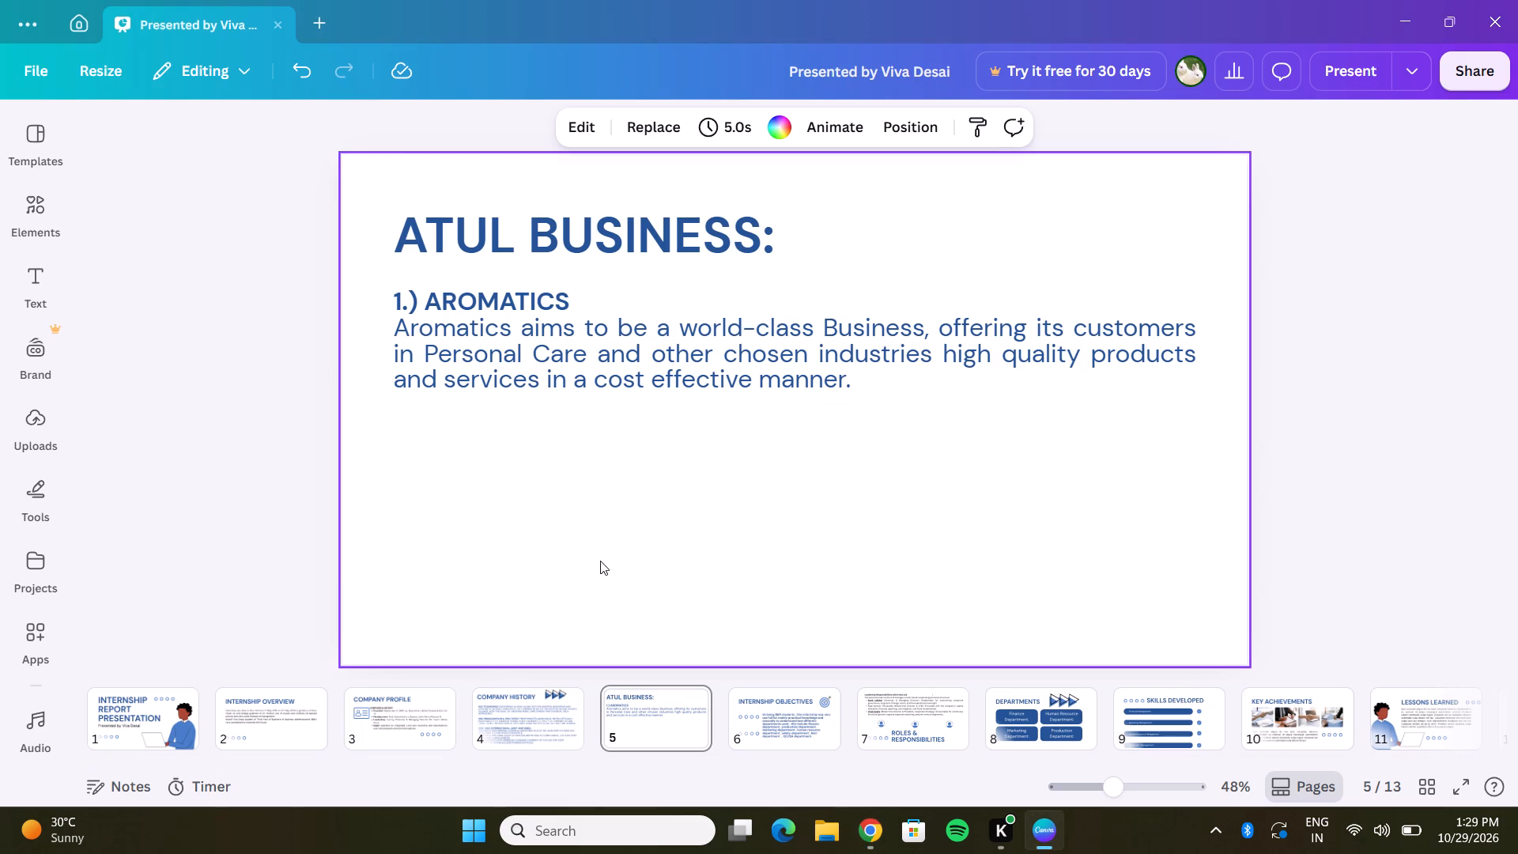
pyautogui.click(859, 391)
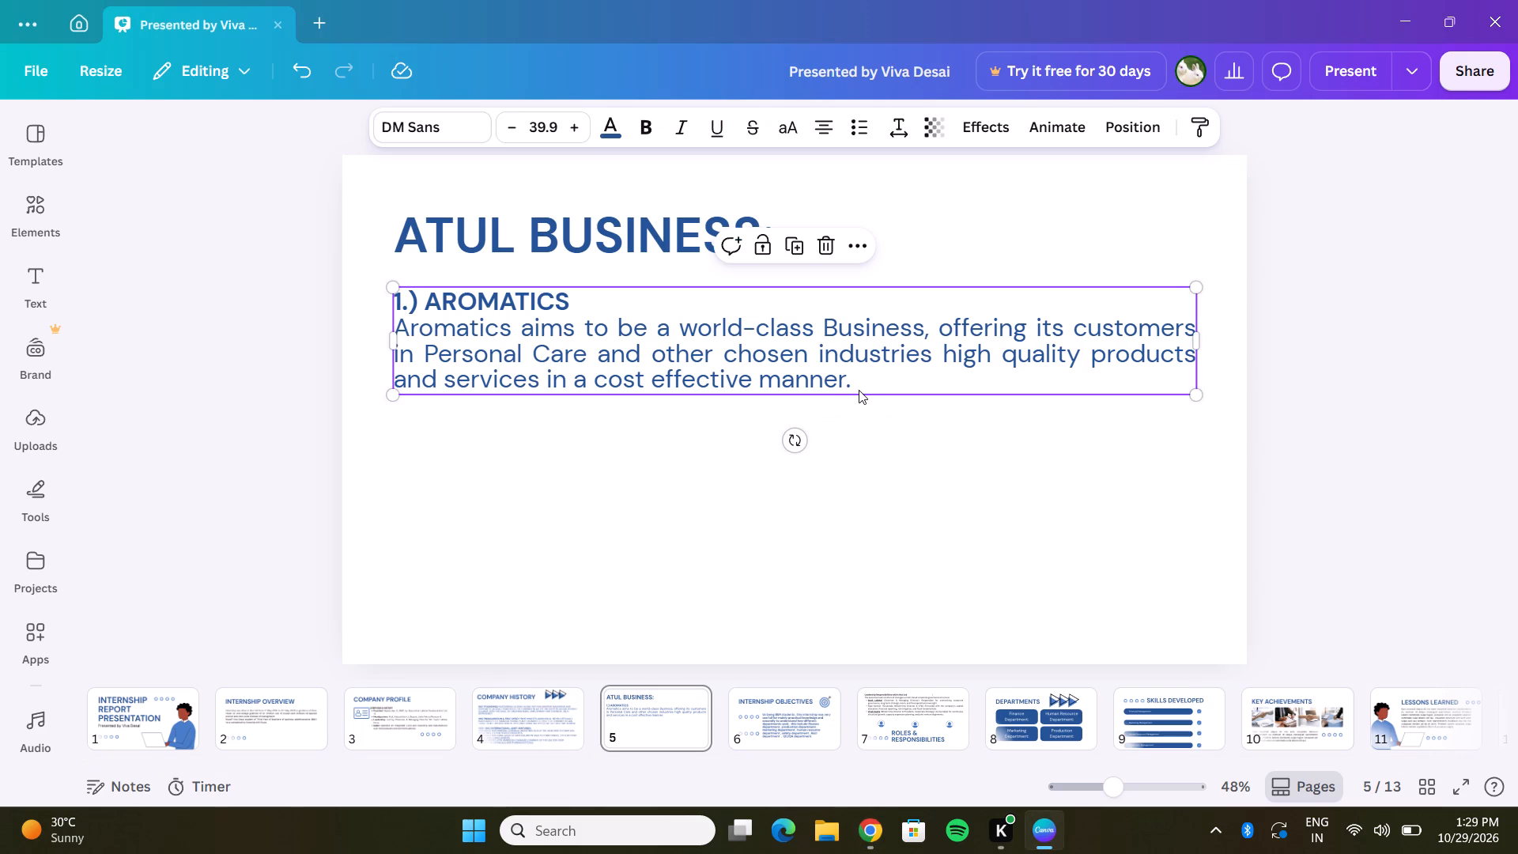
pyautogui.click(861, 385)
pyautogui.press('Return')
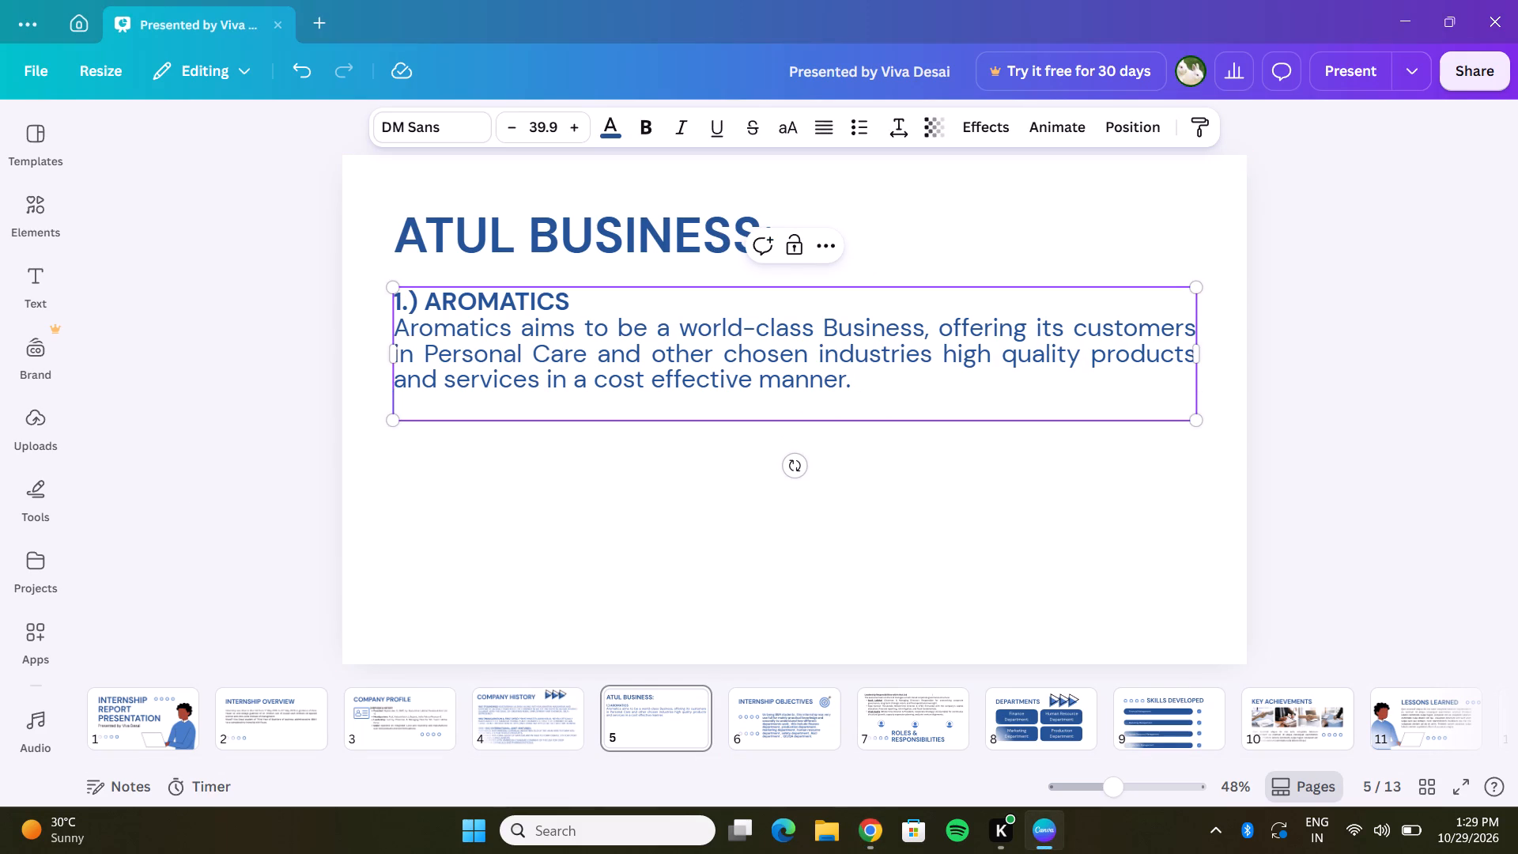
pyautogui.press('Return')
pyautogui.hotkey('ctrl', 'v')
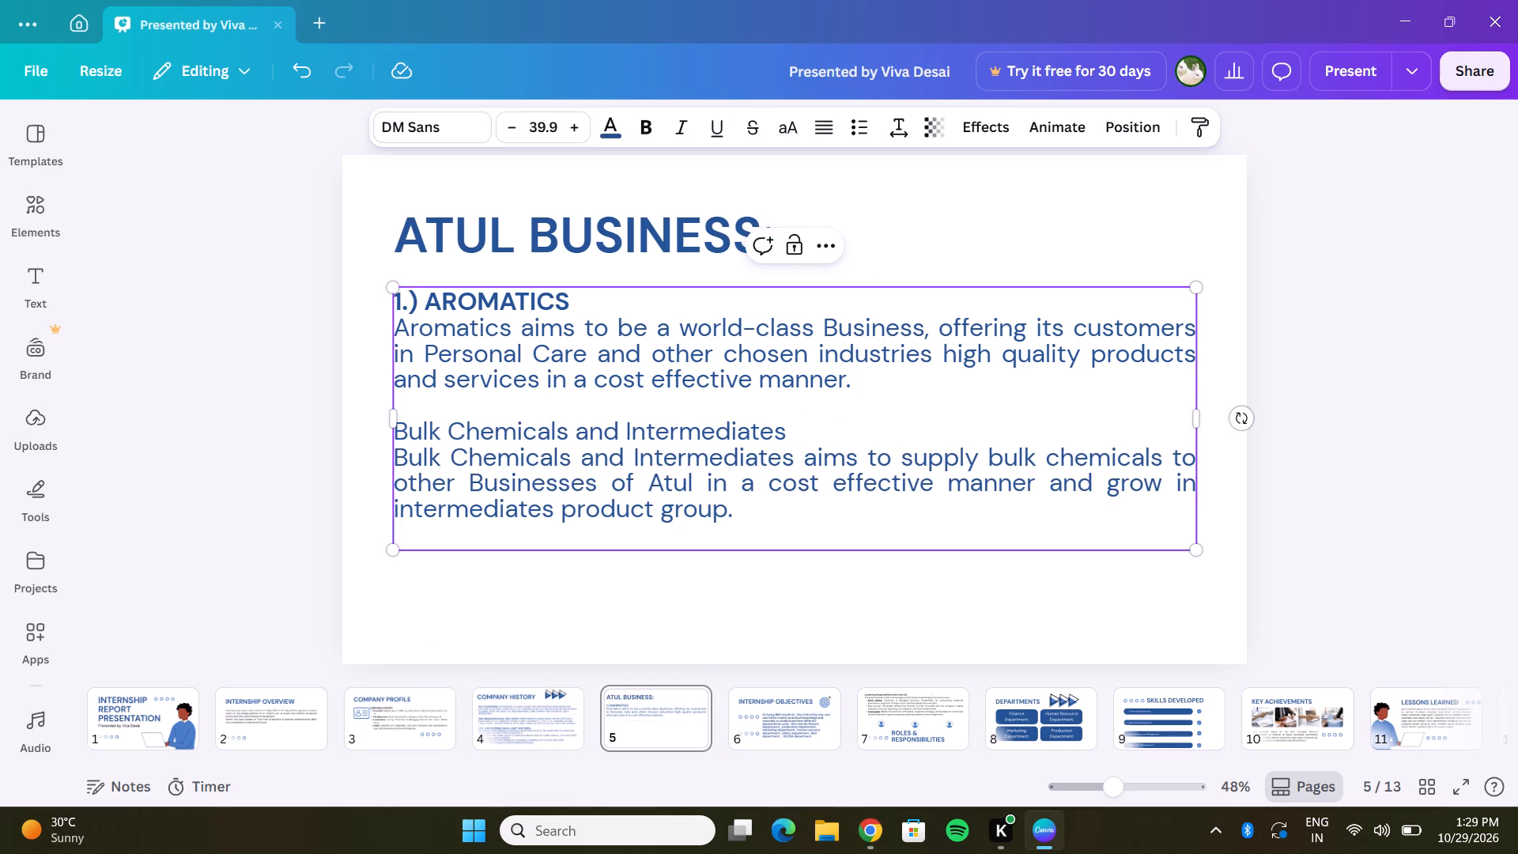
# Add a colon at the end of the Bulk Chemicals and Intermediates heading and the AROMATICS heading.
pyautogui.click(789, 421)
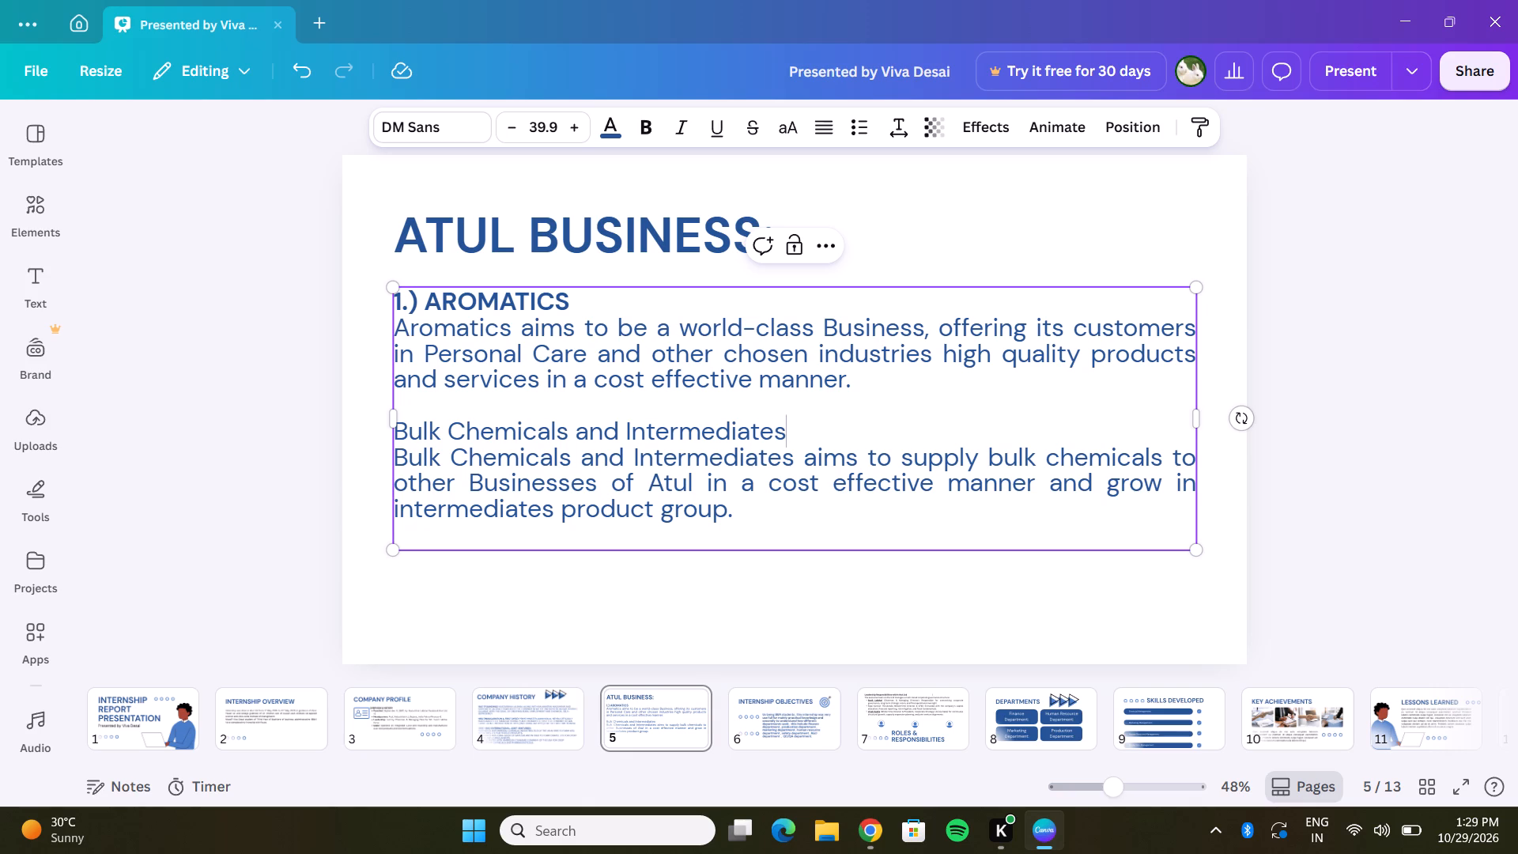
pyautogui.hotkey('shift', ':')
pyautogui.click(683, 302)
pyautogui.hotkey('shift', ':')
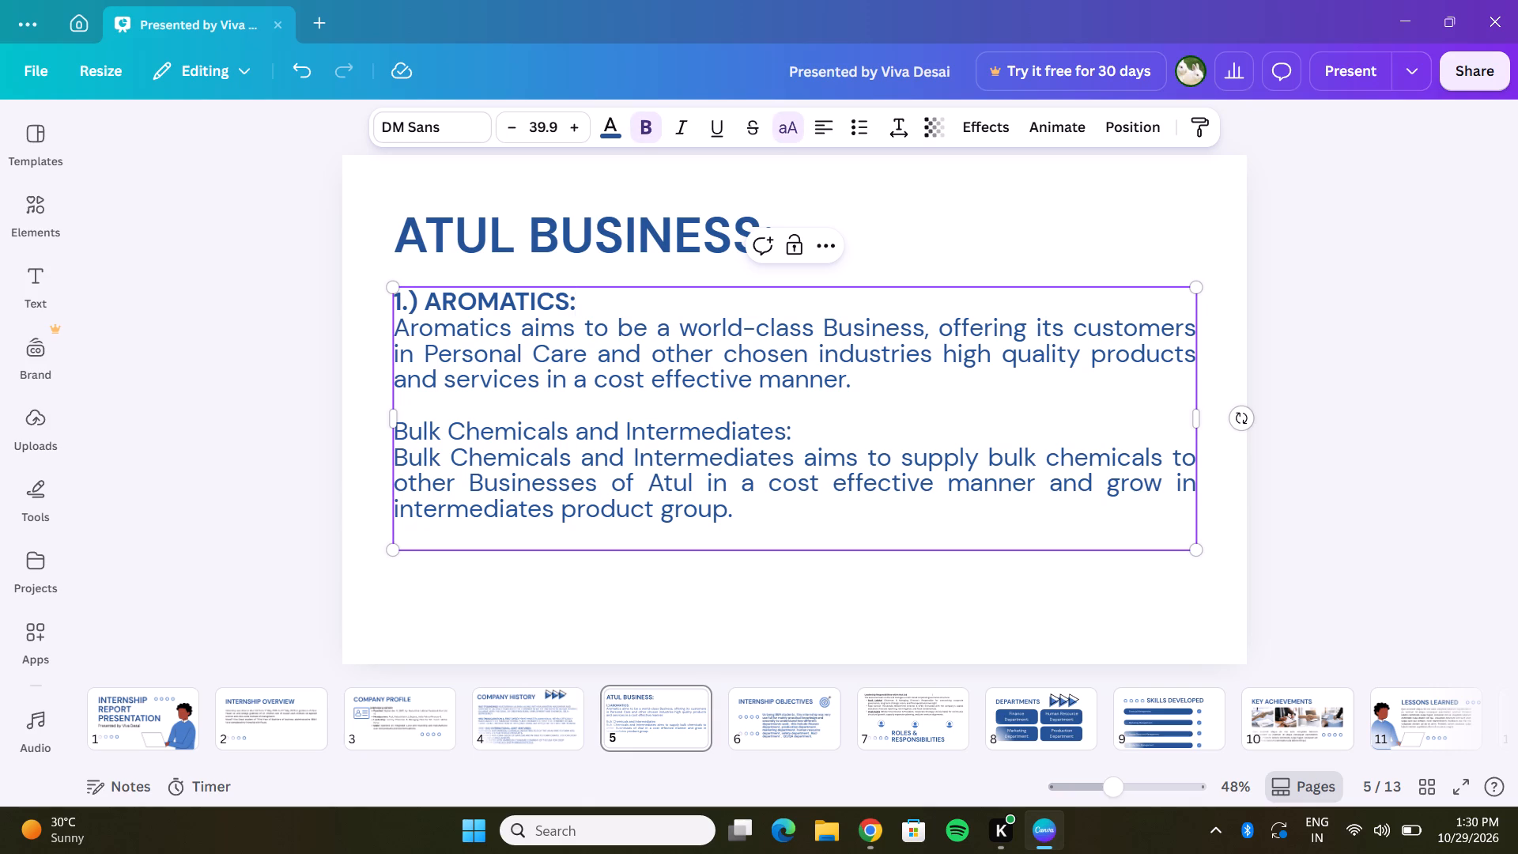
# Number the Bulk Chemicals and Intermediates heading with the prefix "2.)" followed by a space.
pyautogui.click(405, 436)
pyautogui.press('Left')
pyautogui.write('2.)')
pyautogui.press('space')
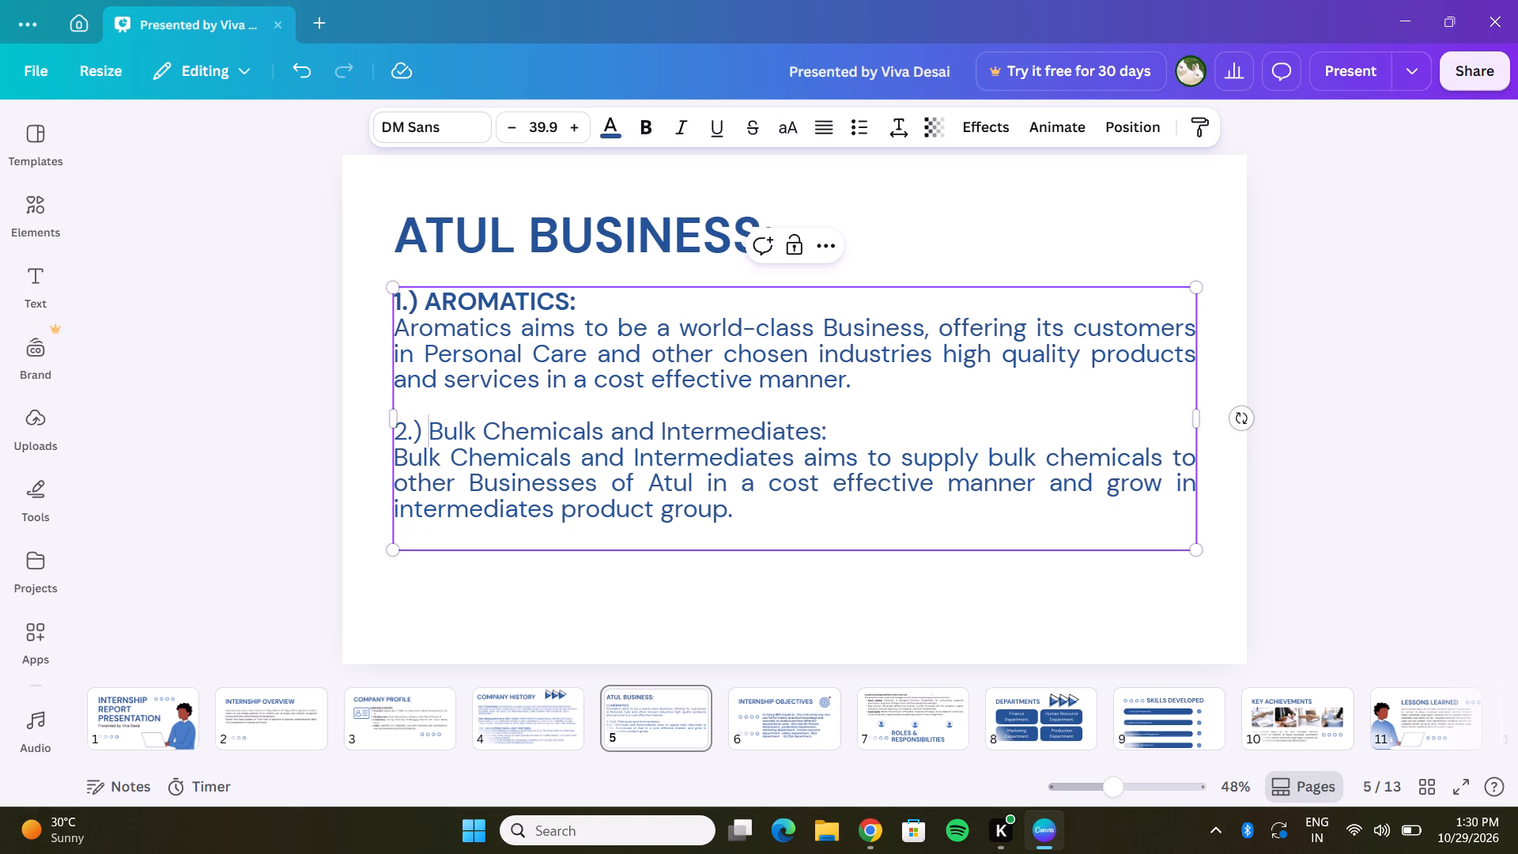
# Make the whole "2.) Bulk Chemicals and Intermediates:" heading line bold and clear the text selection.
pyautogui.moveTo(837, 440); pyautogui.dragTo(771, 442)
pyautogui.click(829, 429)
pyautogui.moveTo(829, 429); pyautogui.dragTo(391, 429)
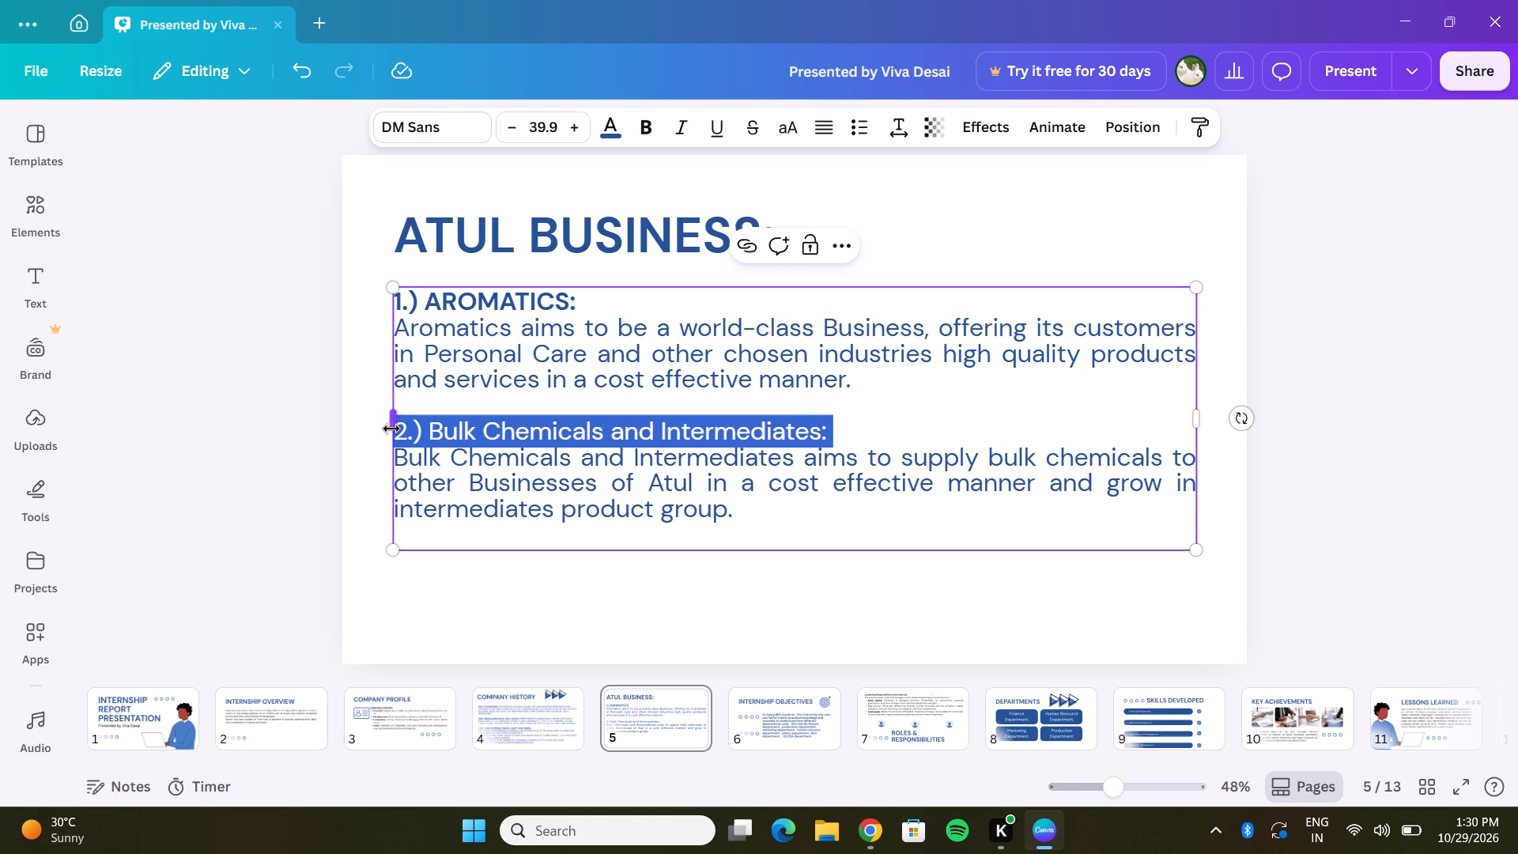
pyautogui.keyDown('ctrl'); pyautogui.click(650, 118); pyautogui.keyUp('ctrl')
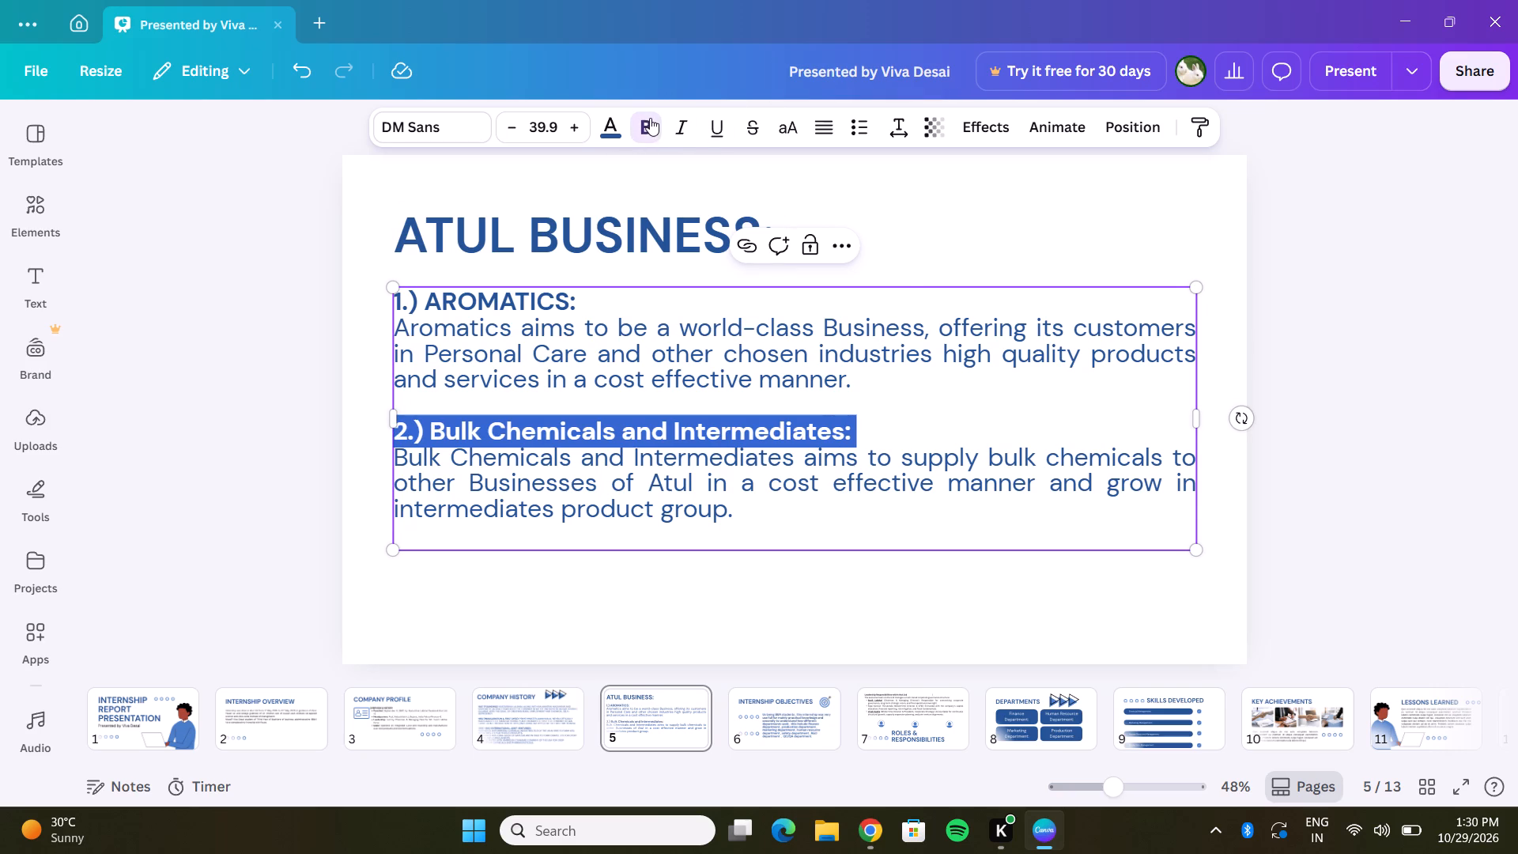
pyautogui.click(880, 412)
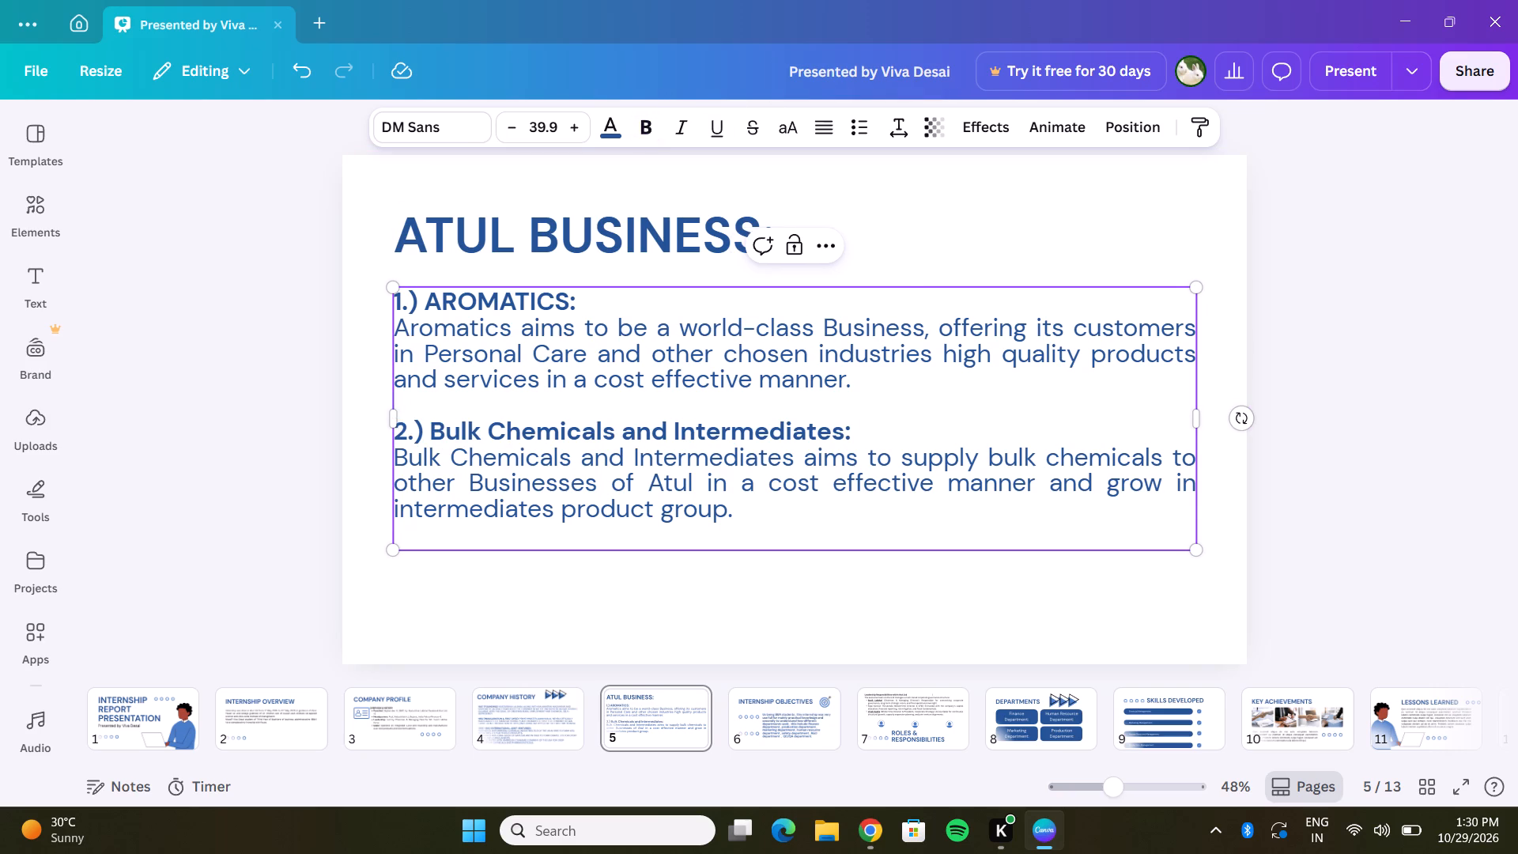
# Add two empty lines after the Bulk Chemicals and Intermediates description in the text box.
pyautogui.click(697, 511)
pyautogui.click(763, 512)
pyautogui.press('Return')
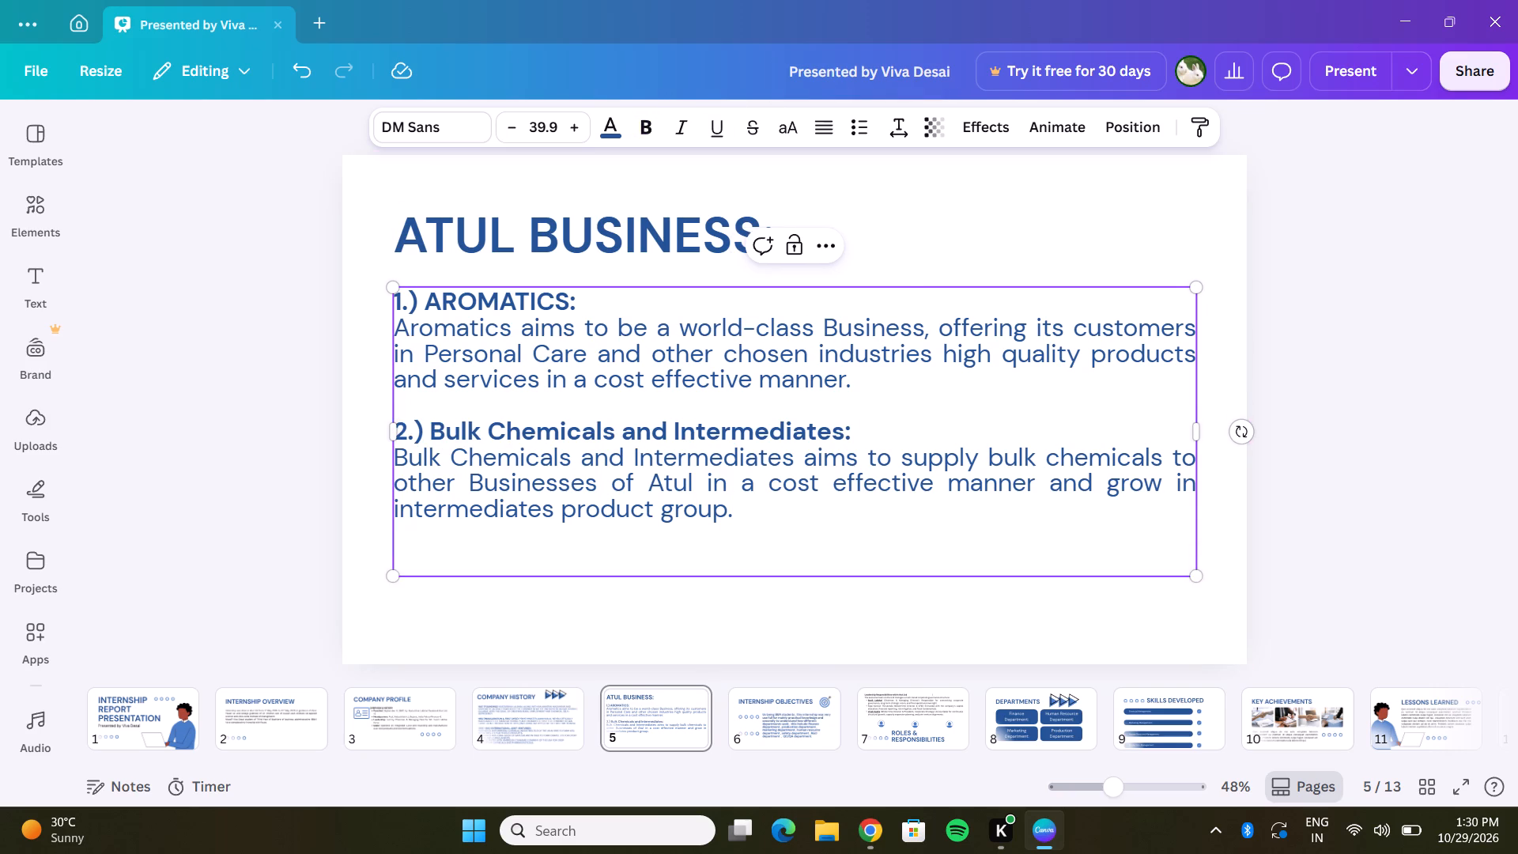
pyautogui.press('Return')
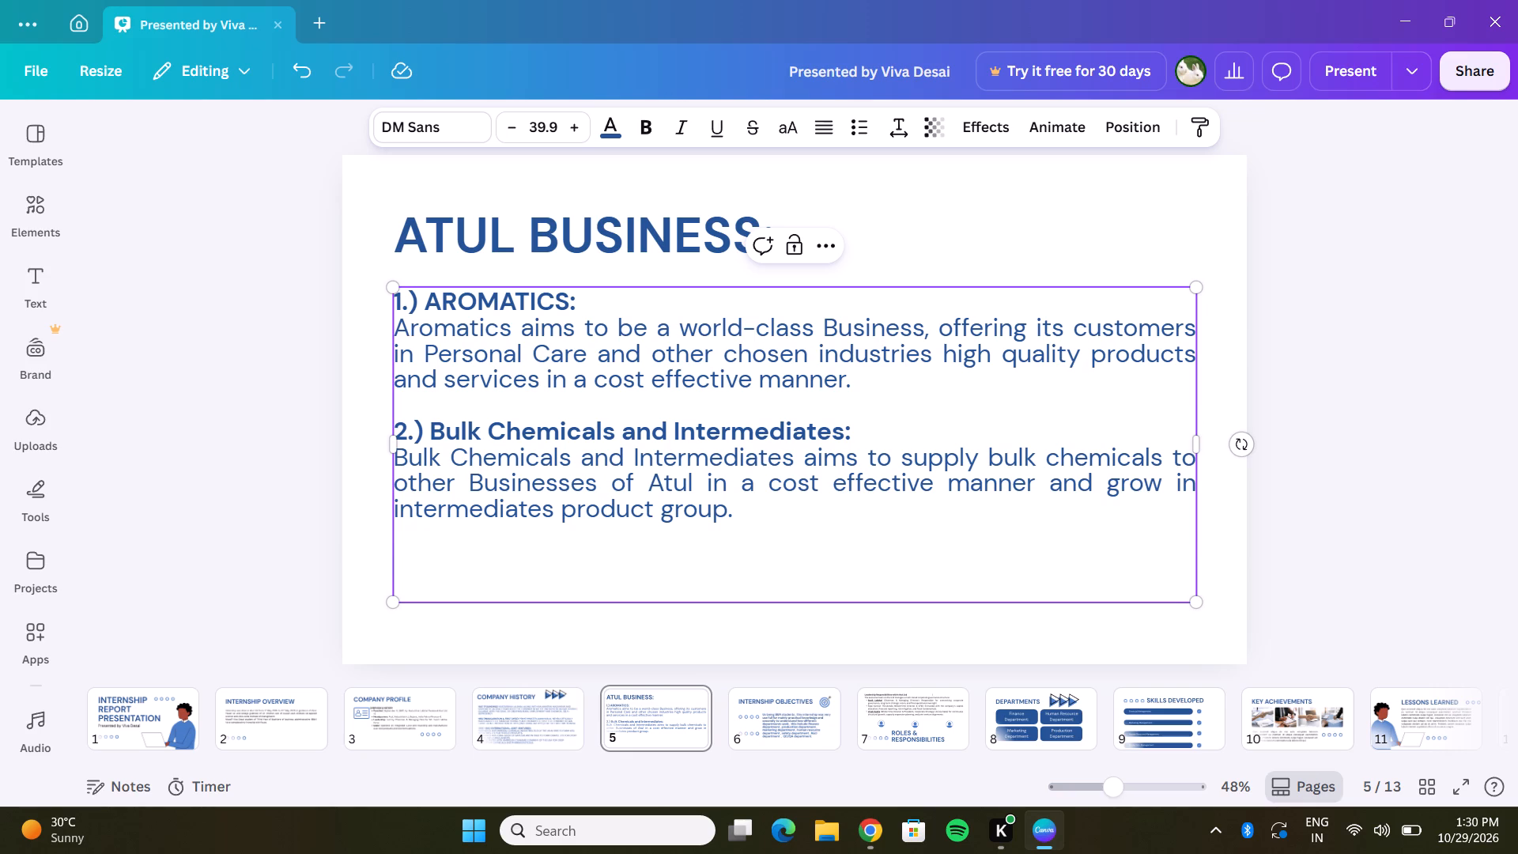
# Switch to Chrome and review the remaining business descriptions on Atul's Businesses page, from Colors through Value added services.
pyautogui.hotkey('alt', 'Tab')
pyautogui.scroll(-3, 569, 638)
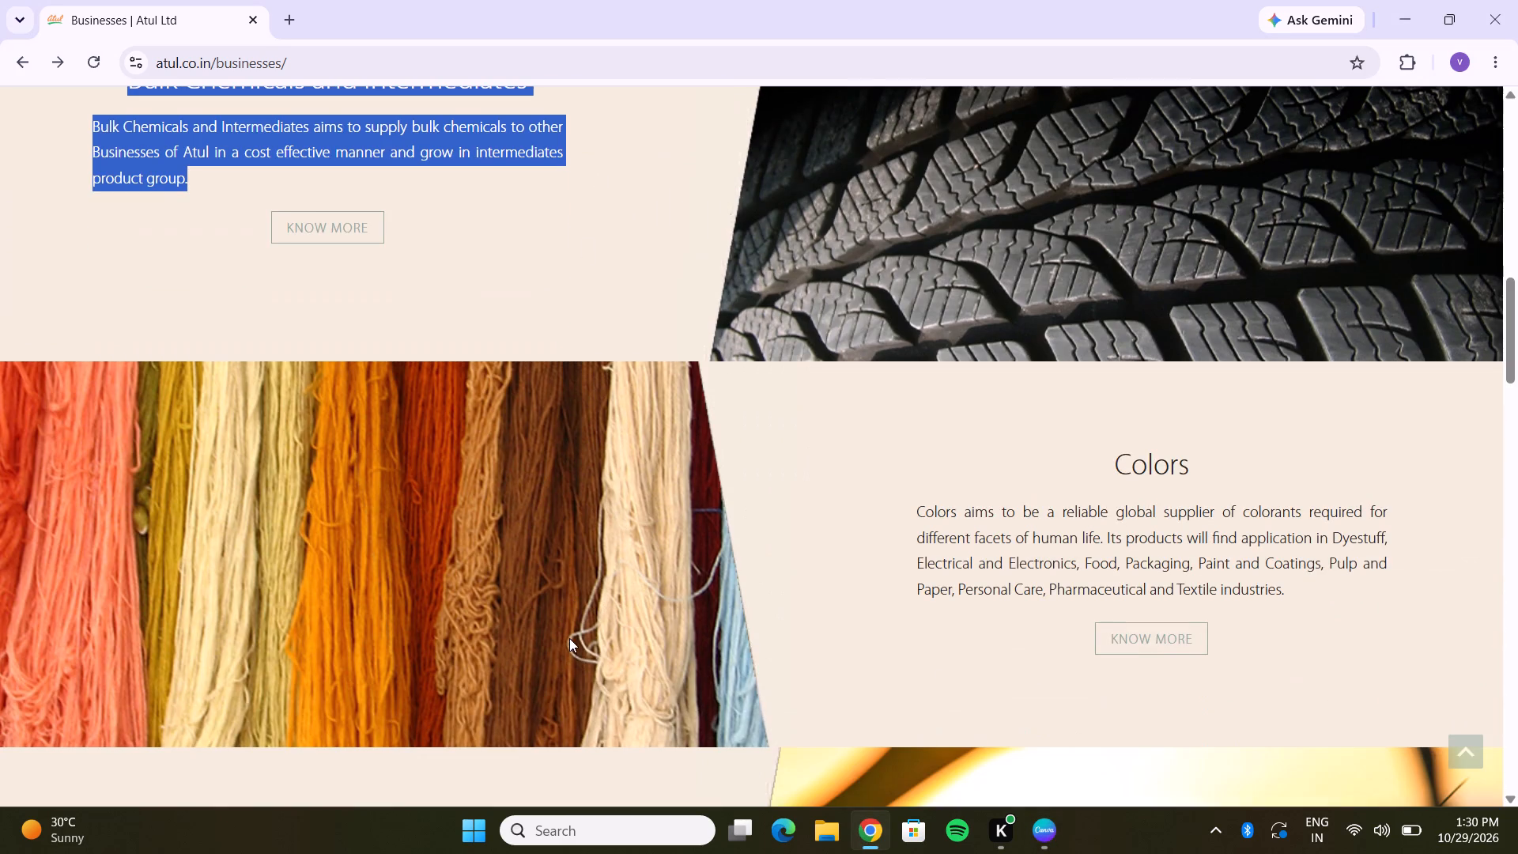
pyautogui.scroll(-5, 1016, 538)
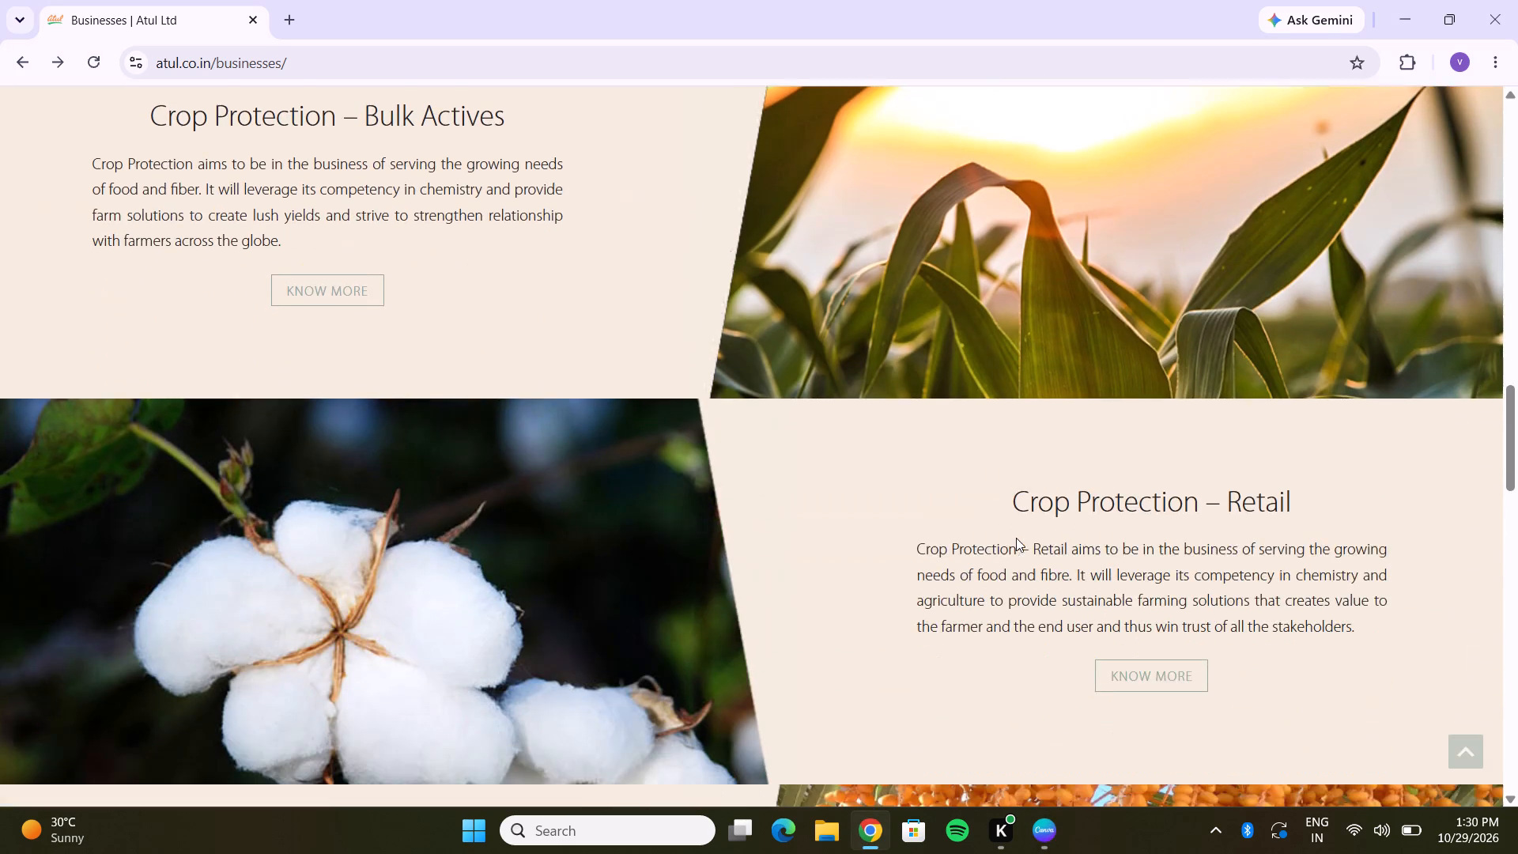
pyautogui.scroll(-10, 1016, 538)
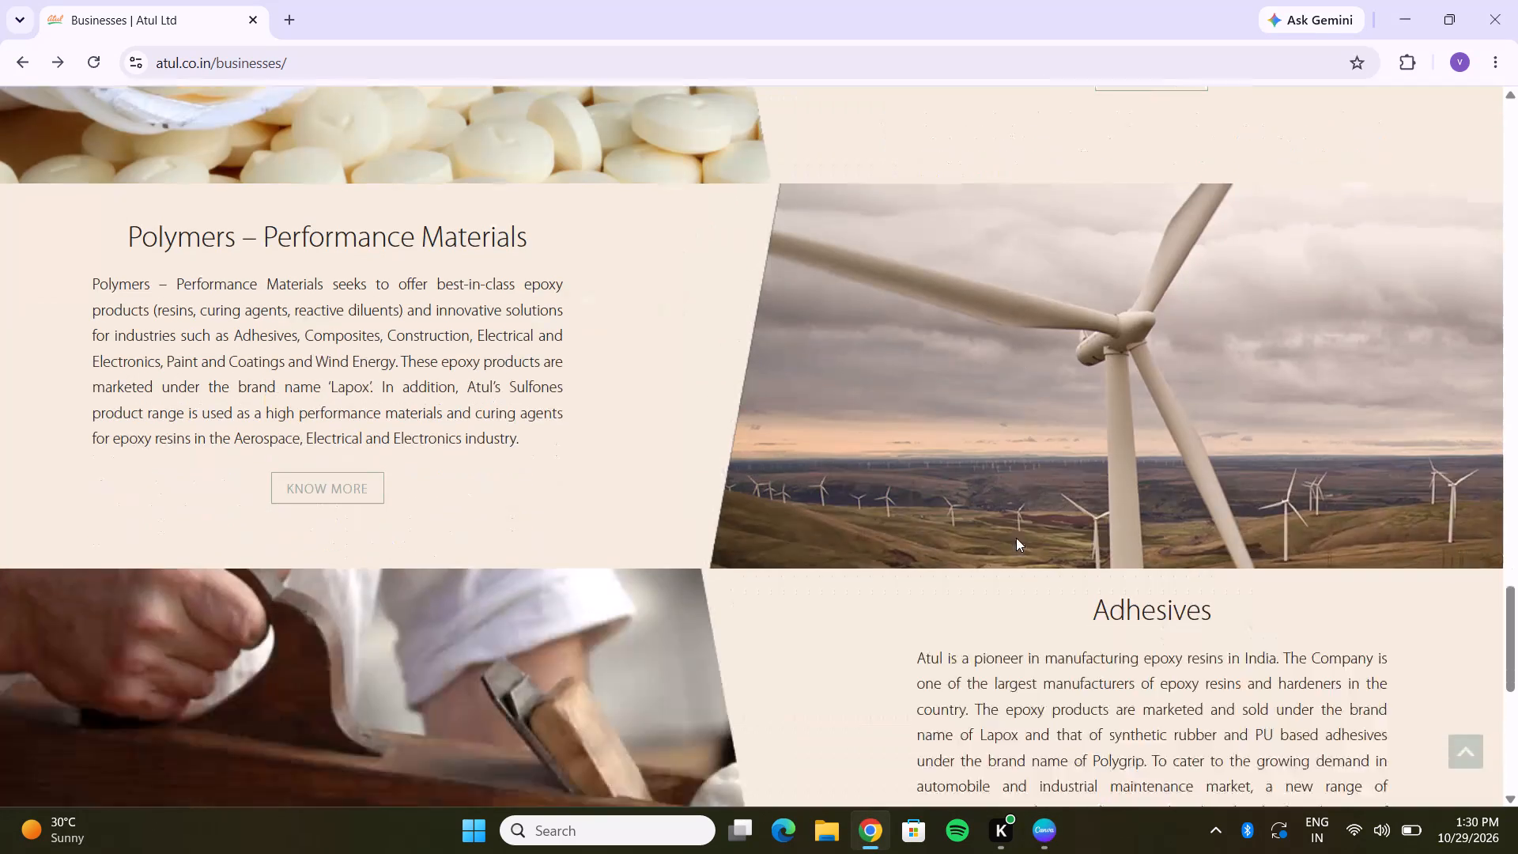
pyautogui.scroll(-9, 1016, 538)
pyautogui.scroll(1, 1016, 538)
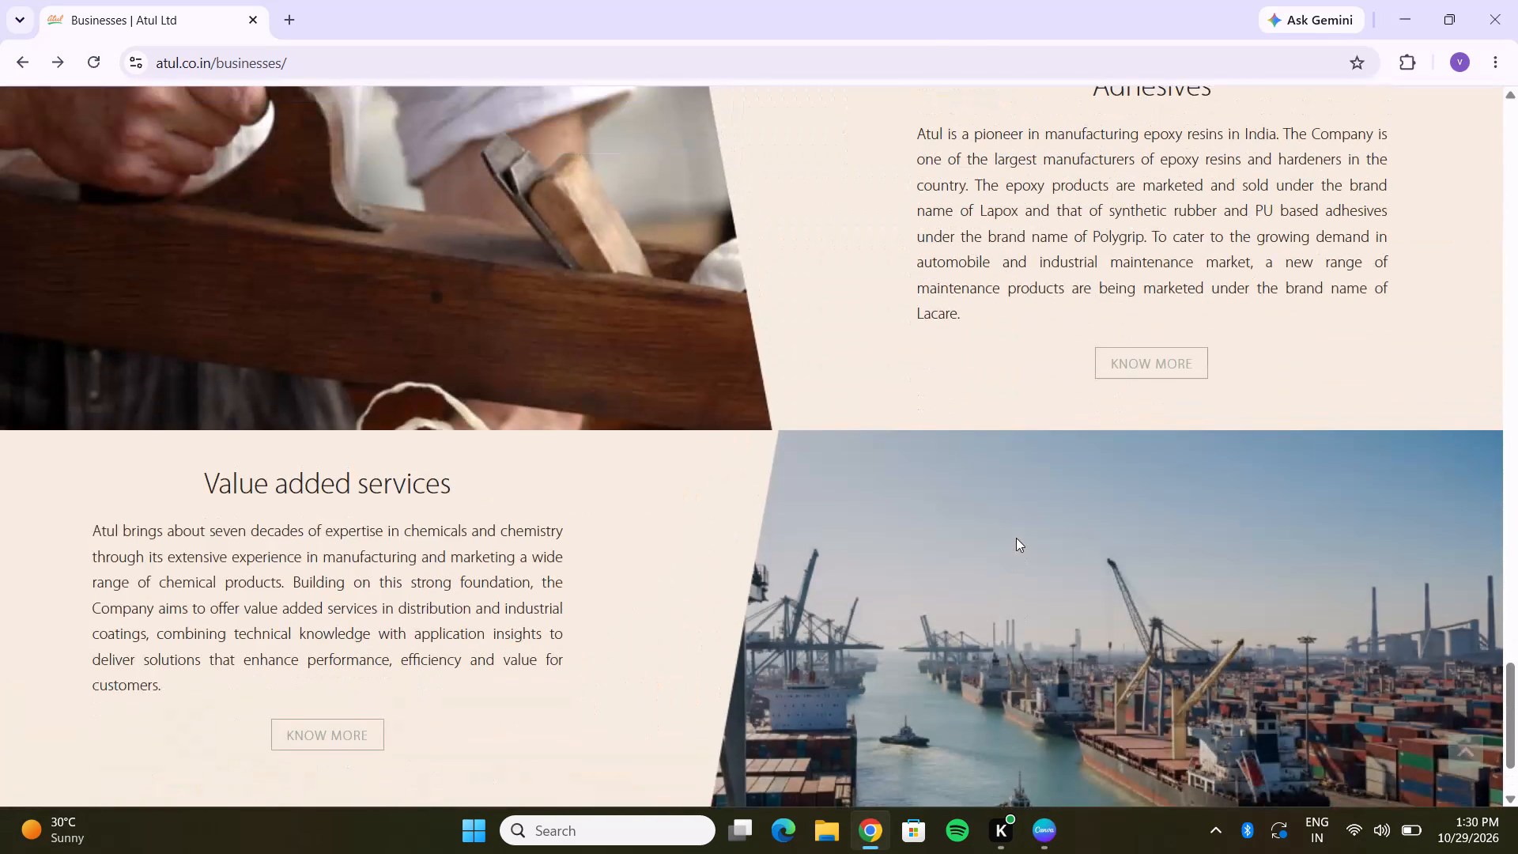
pyautogui.scroll(8, 1016, 538)
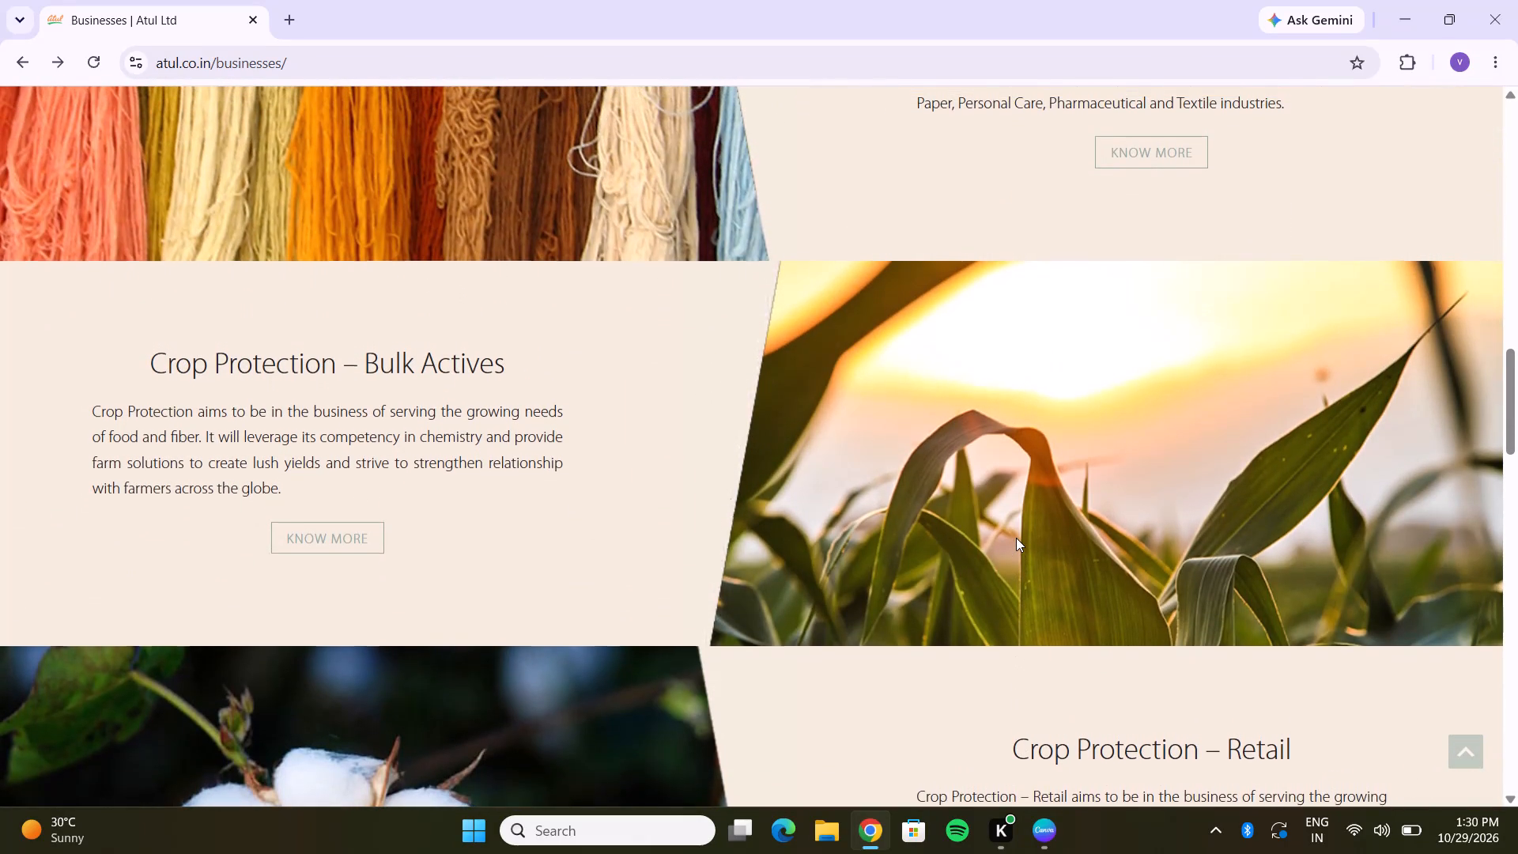
# Switch to Canva and add a blank page directly after the ATUL BUSINESS slide.
pyautogui.click(1047, 828)
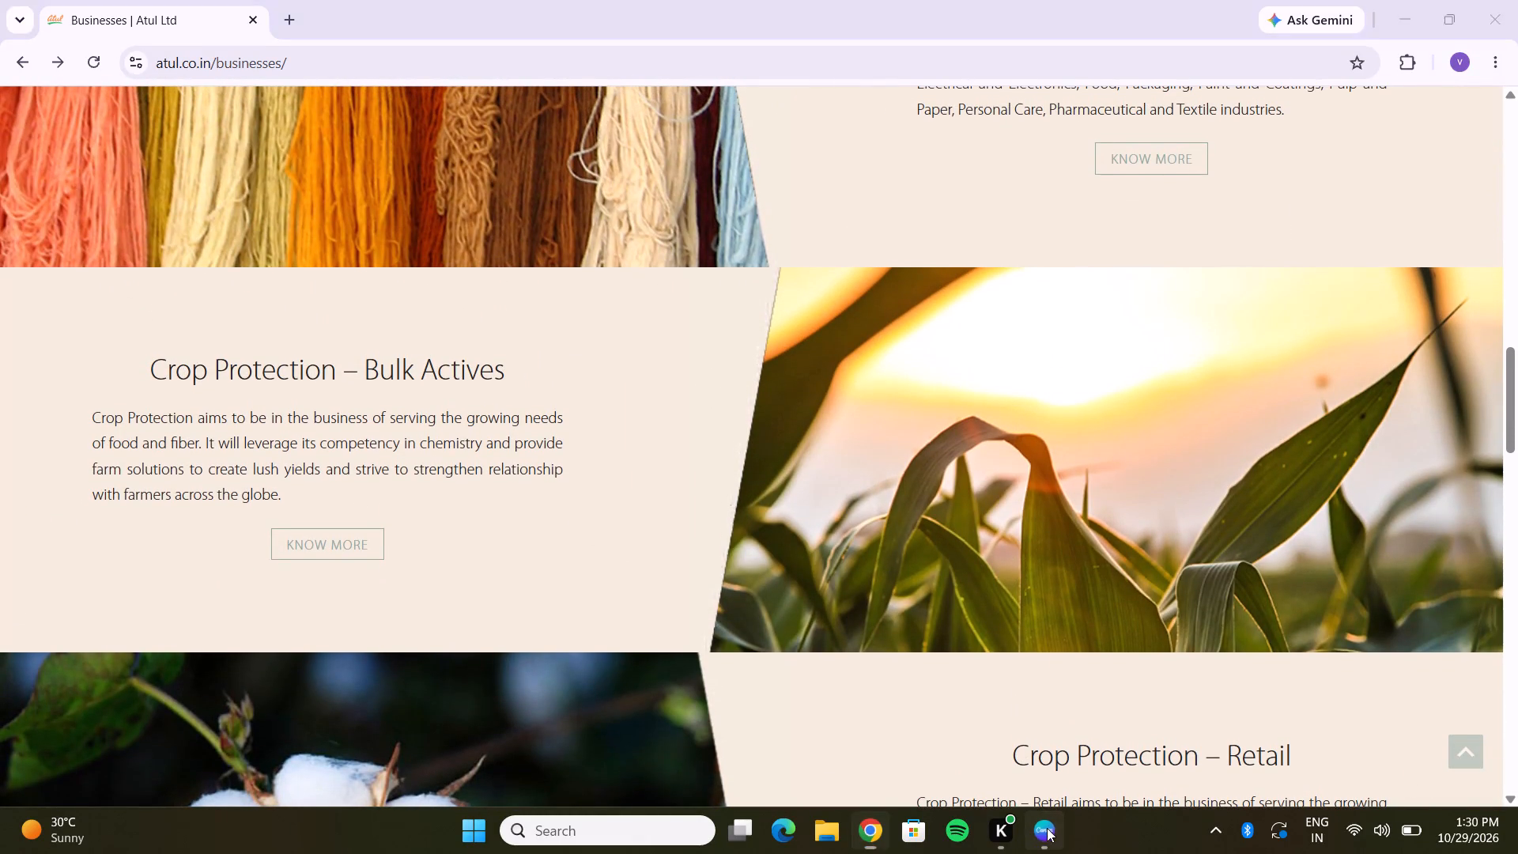
pyautogui.click(172, 496)
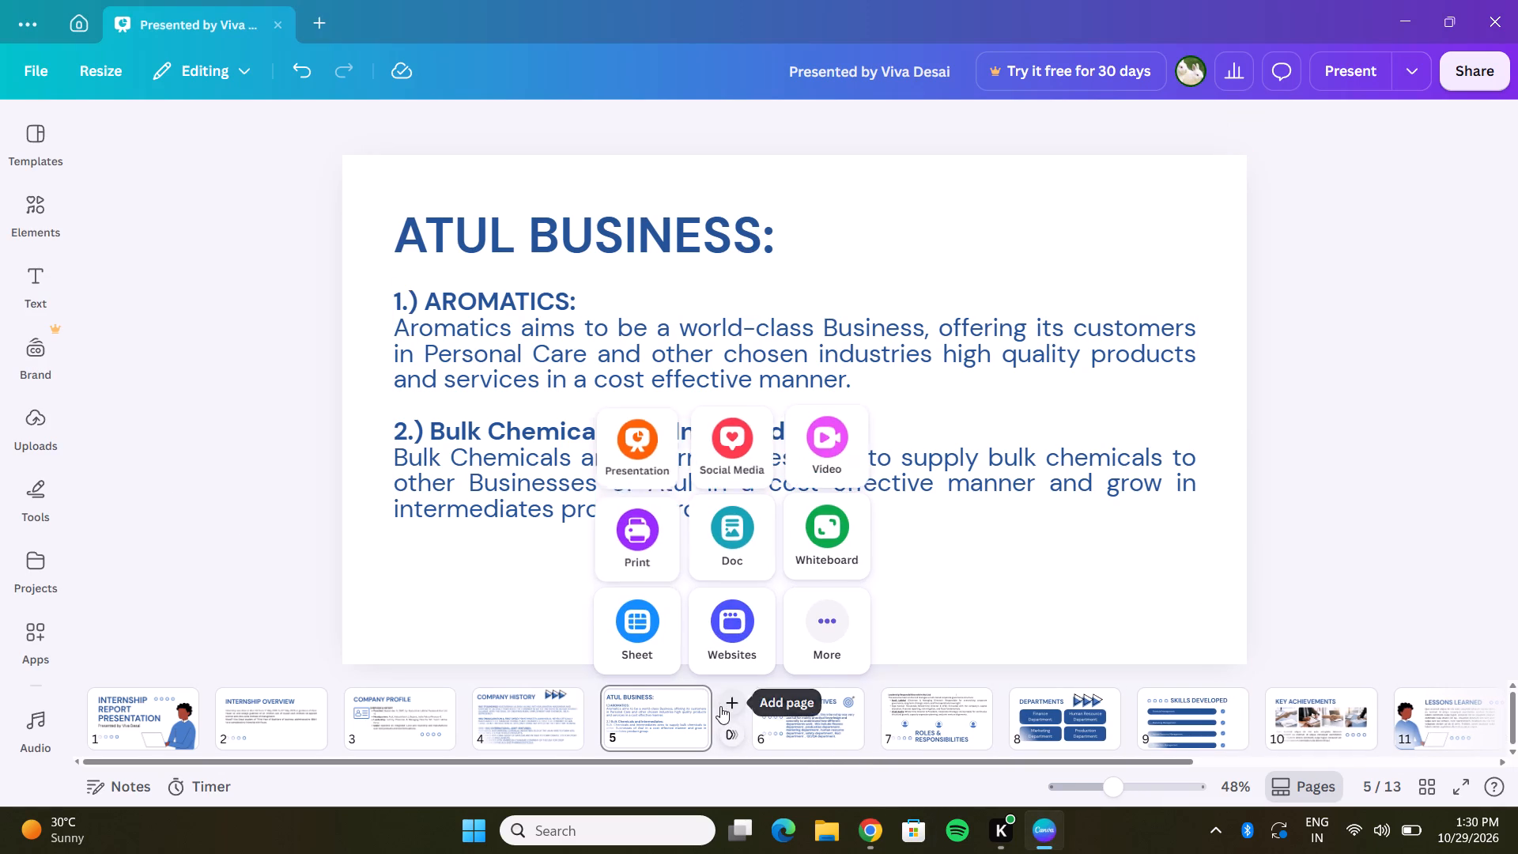
pyautogui.click(728, 704)
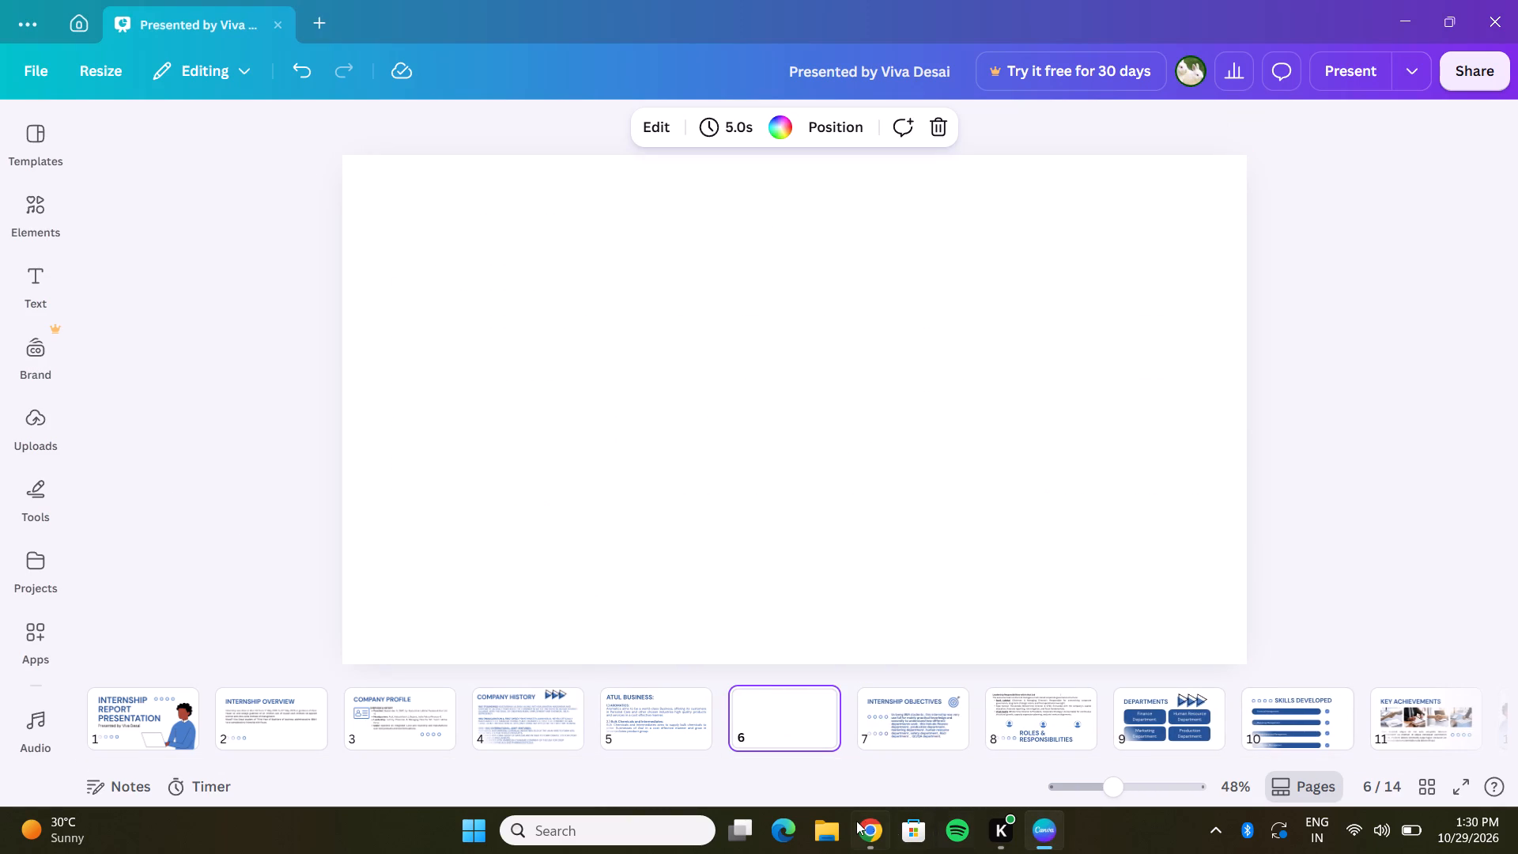
# Copy the Colors heading and description from Atul's Businesses page in Chrome and paste them onto Canva's blank page 6.
pyautogui.click(856, 821)
pyautogui.scroll(16, 506, 419)
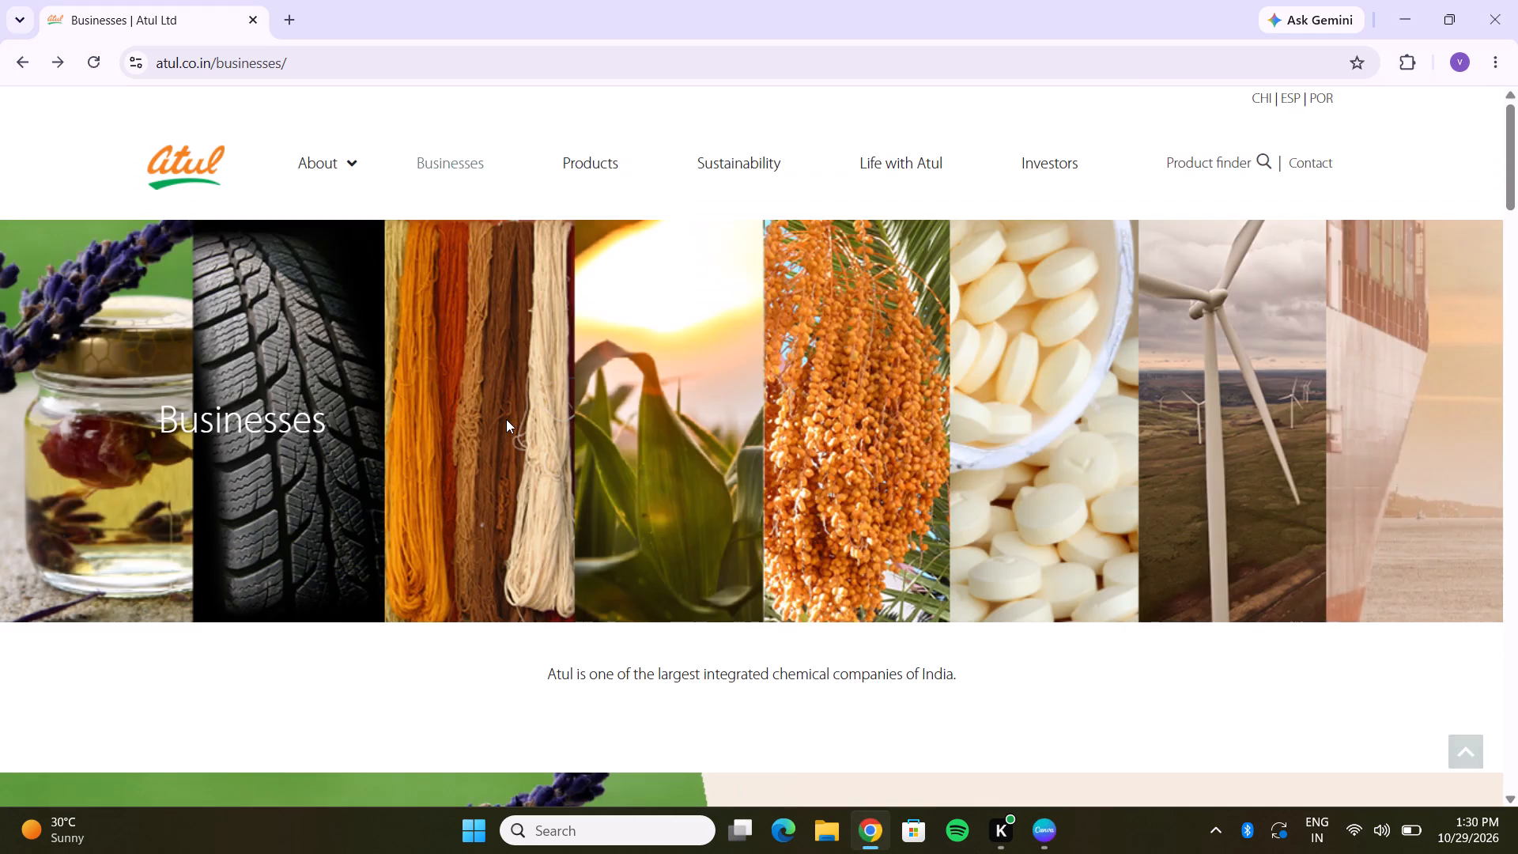
pyautogui.scroll(-8, 506, 419)
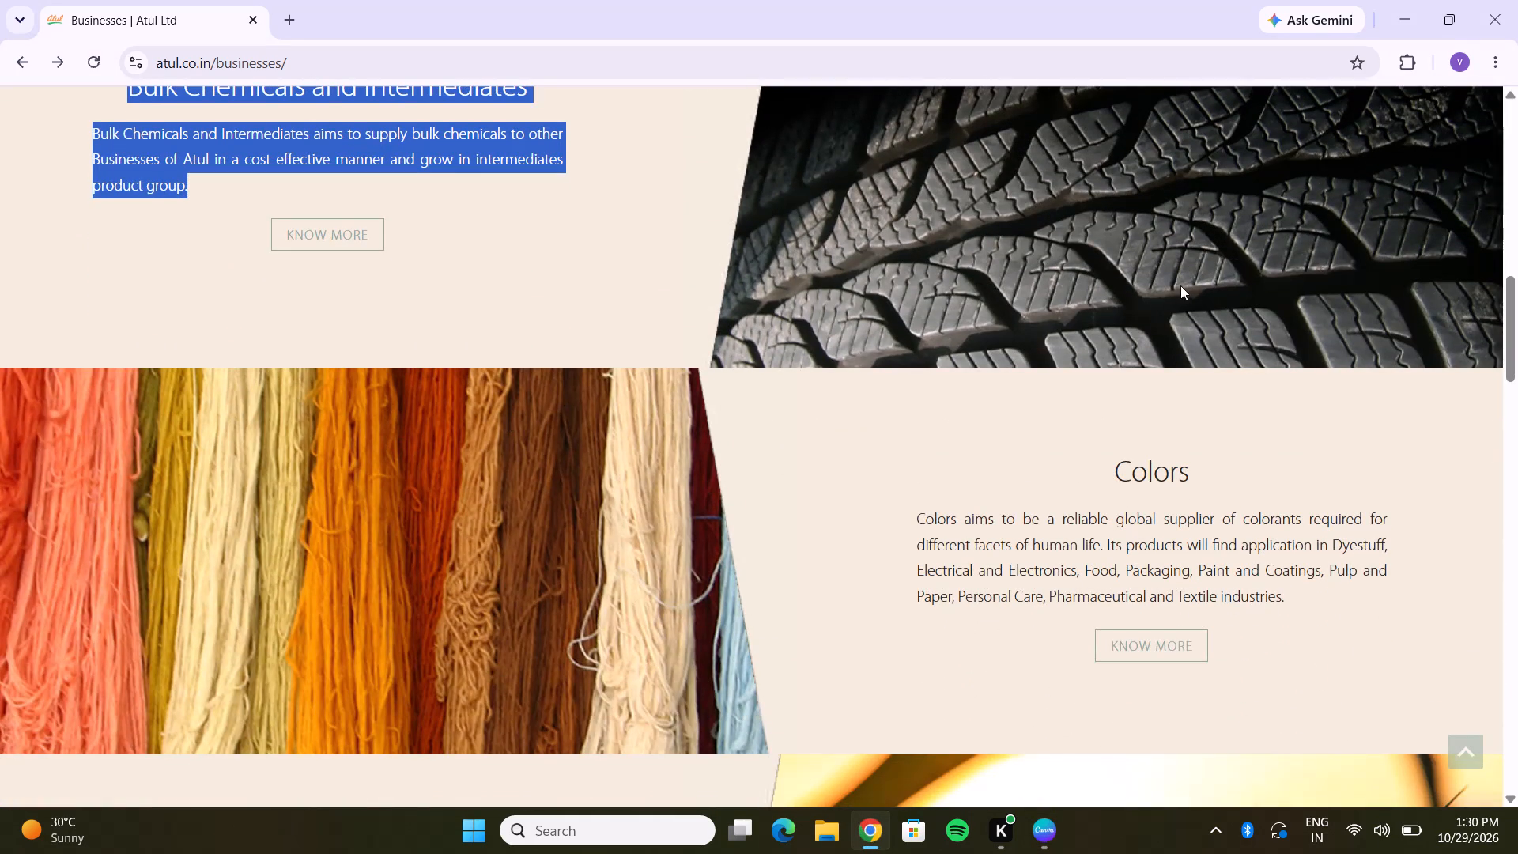
pyautogui.moveTo(1123, 469); pyautogui.dragTo(1222, 557)
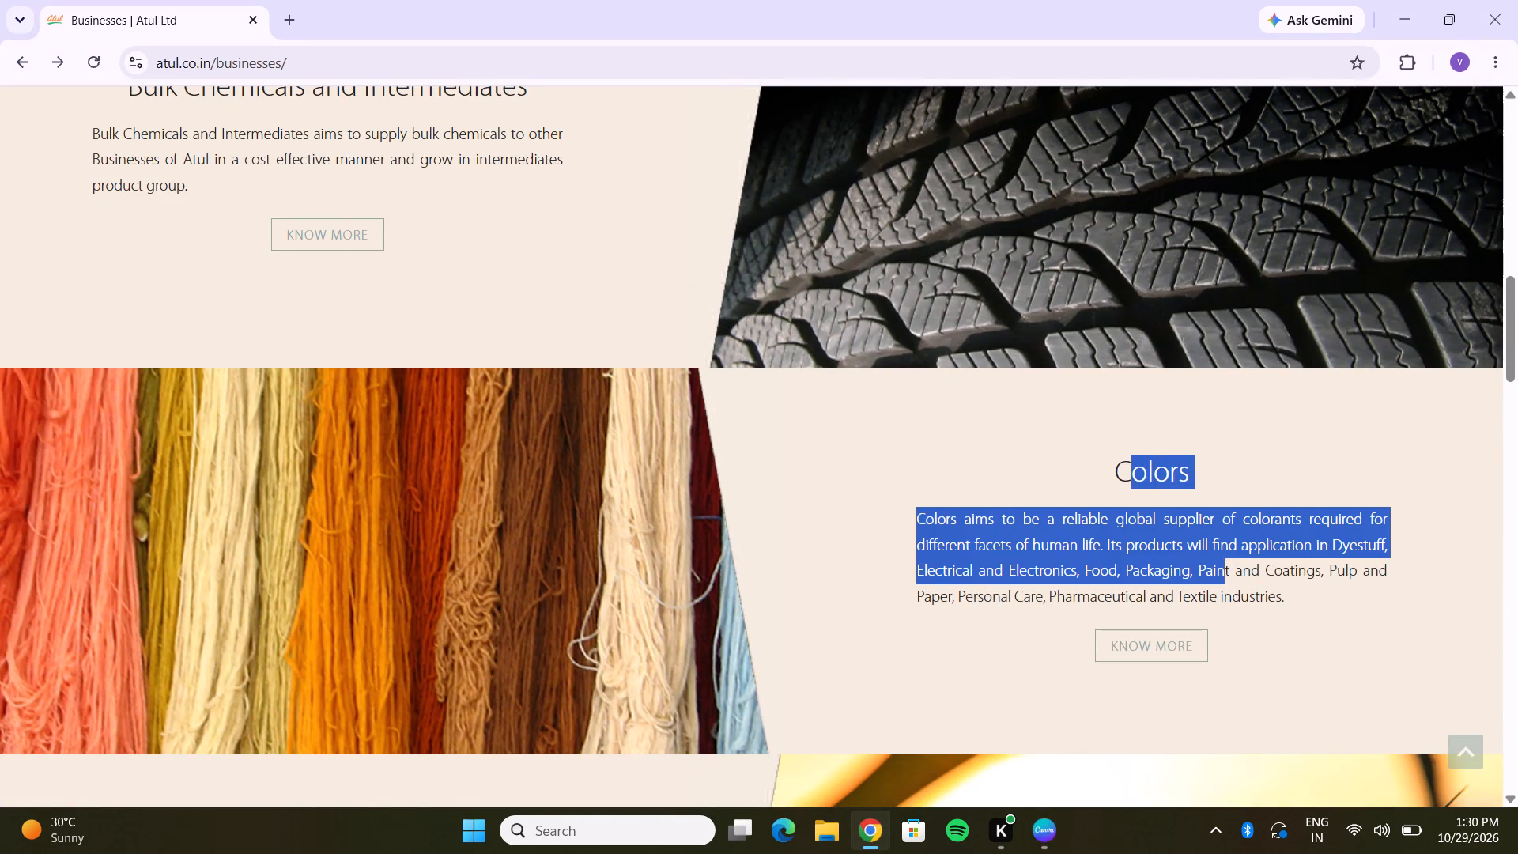
pyautogui.moveTo(1118, 479); pyautogui.dragTo(1284, 611)
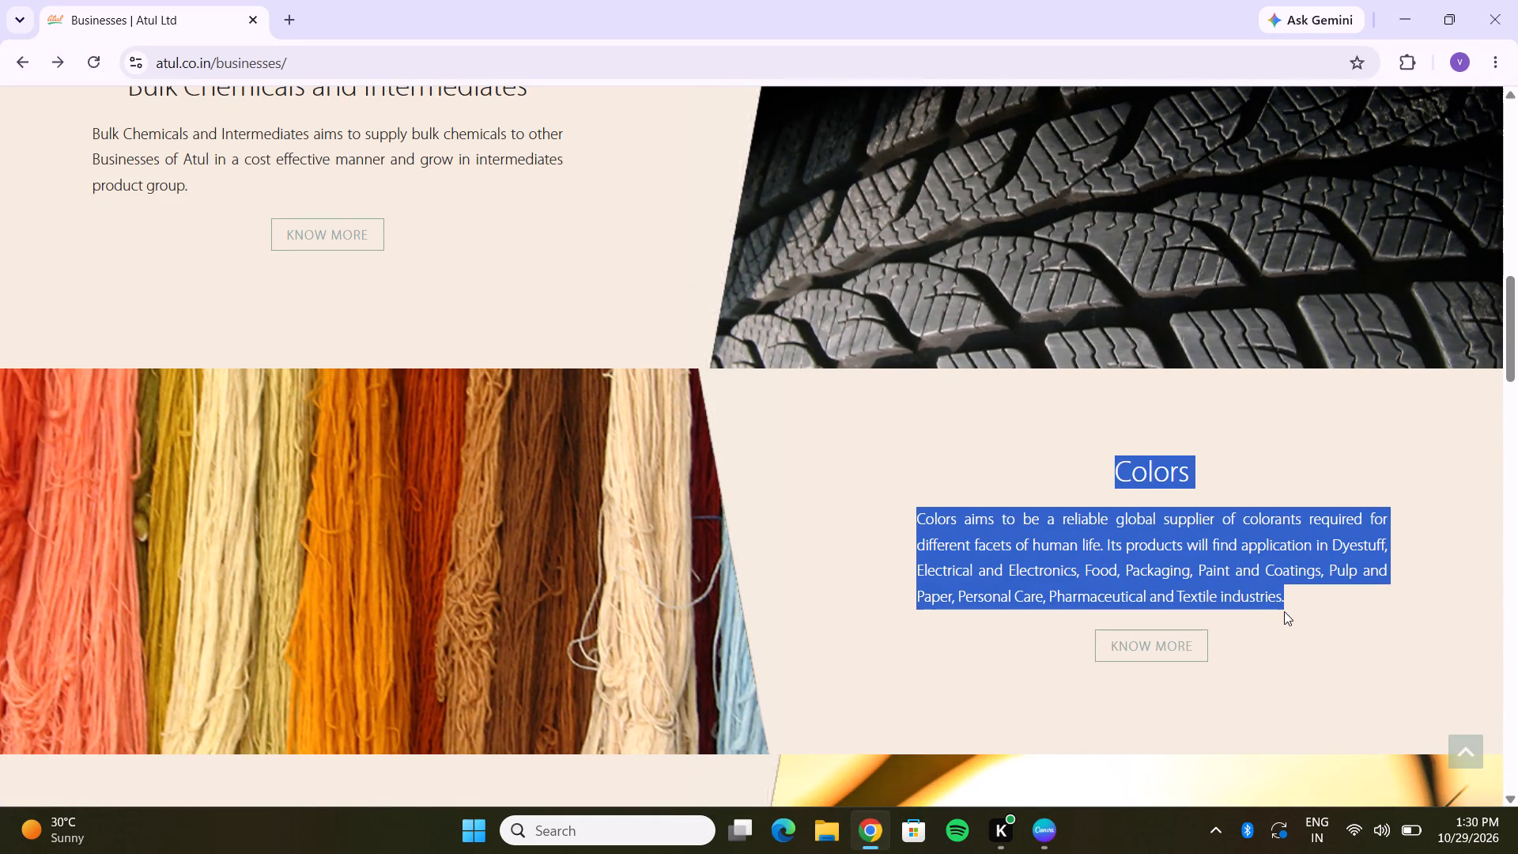
pyautogui.hotkey('ctrl', 'c')
pyautogui.hotkey('alt', 'Tab')
pyautogui.hotkey('ctrl', 'v')
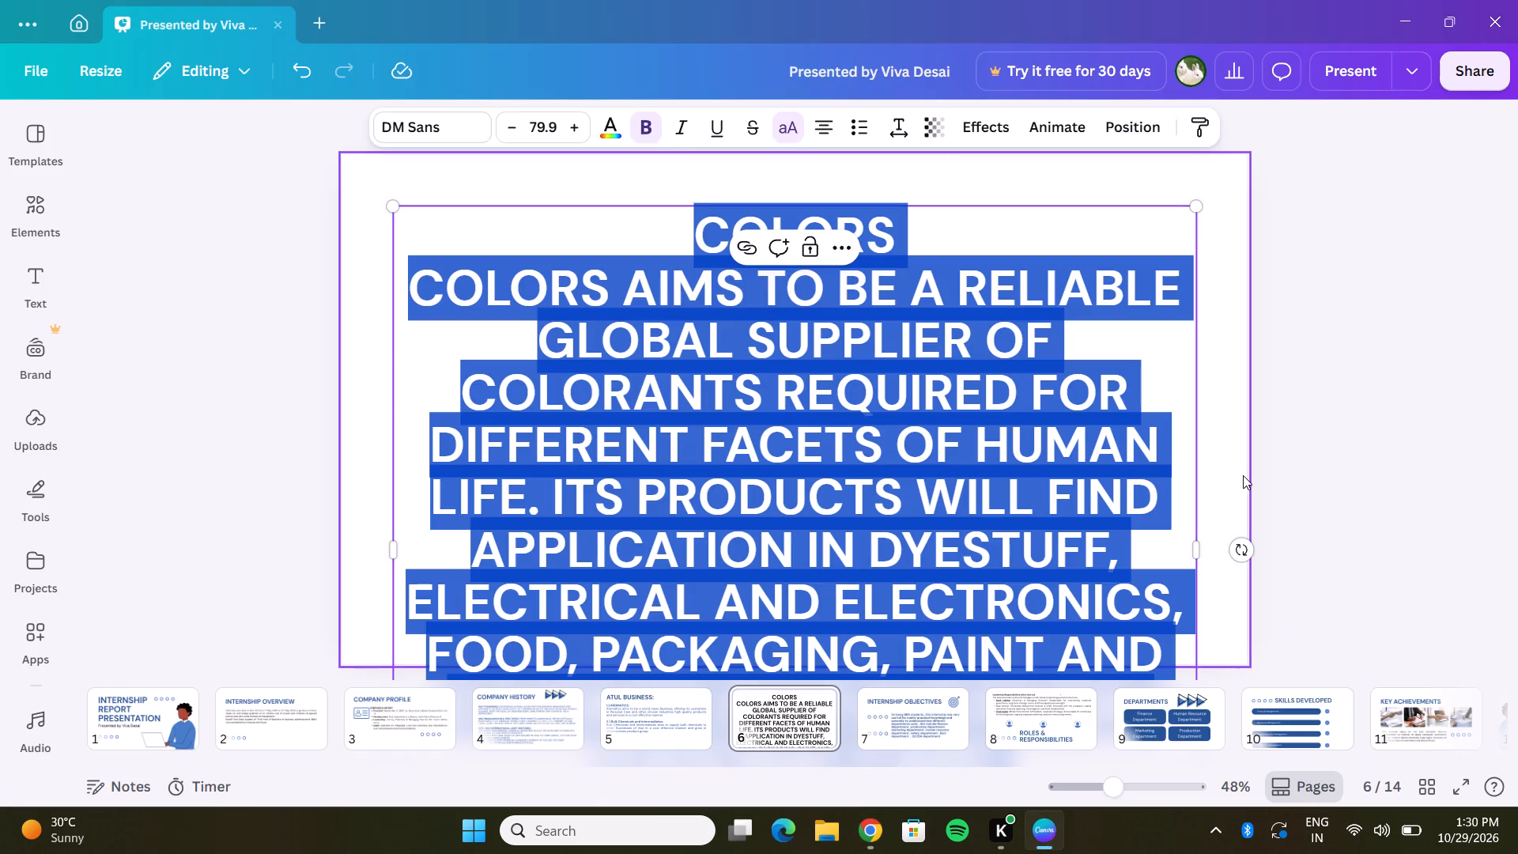
# Reduce the pasted Colors text's font size to 37.9.
pyautogui.rightClick(508, 131)
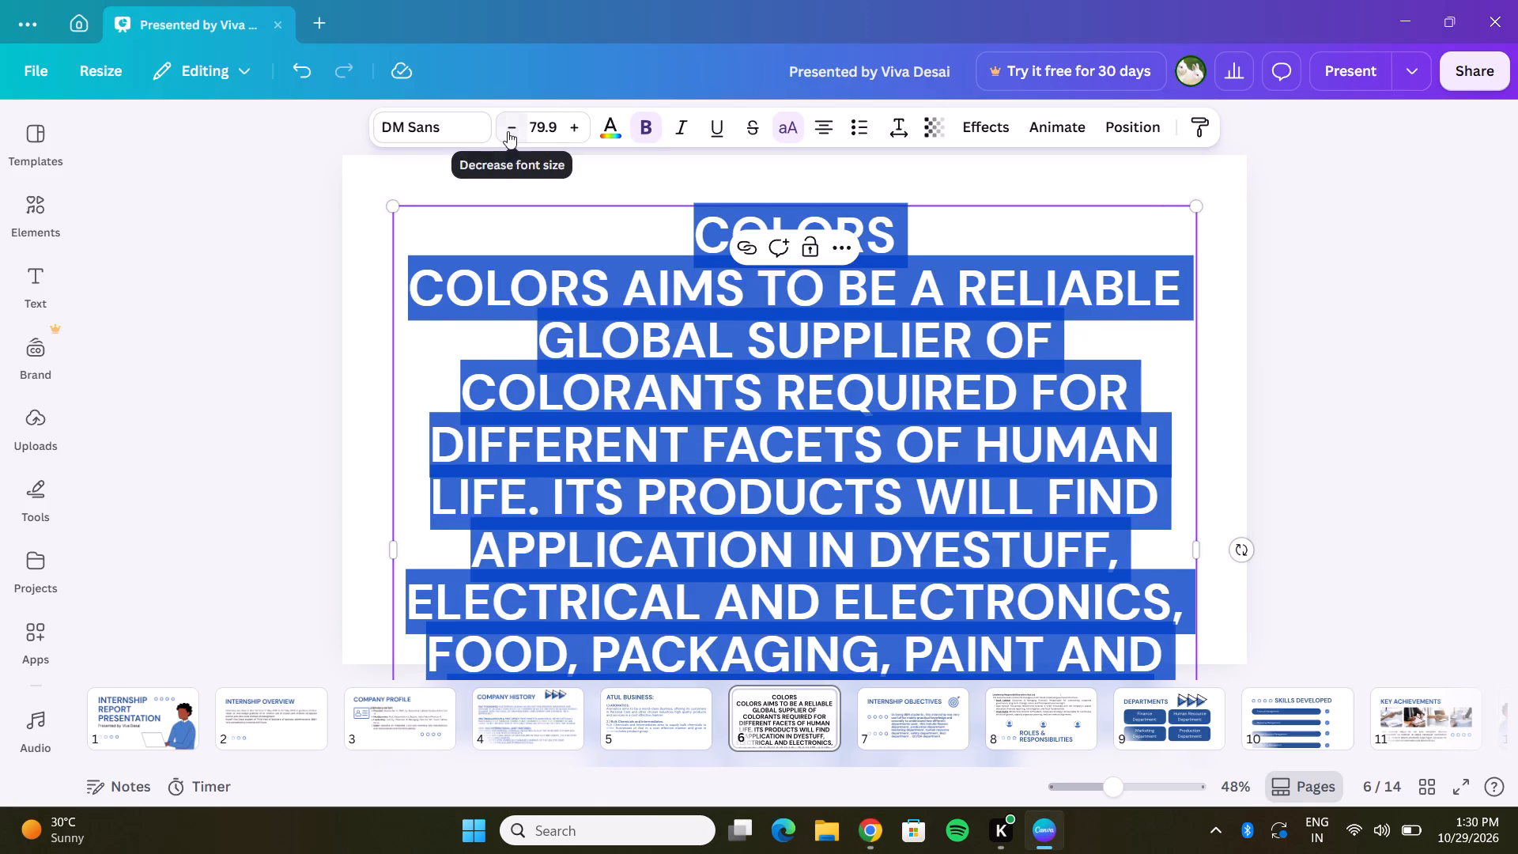
pyautogui.tripleClick(508, 131)
pyautogui.tripleClick(508, 131)
pyautogui.tripleClick(508, 131)
pyautogui.tripleClick(508, 131)
pyautogui.tripleClick(508, 131)
pyautogui.tripleClick(508, 131)
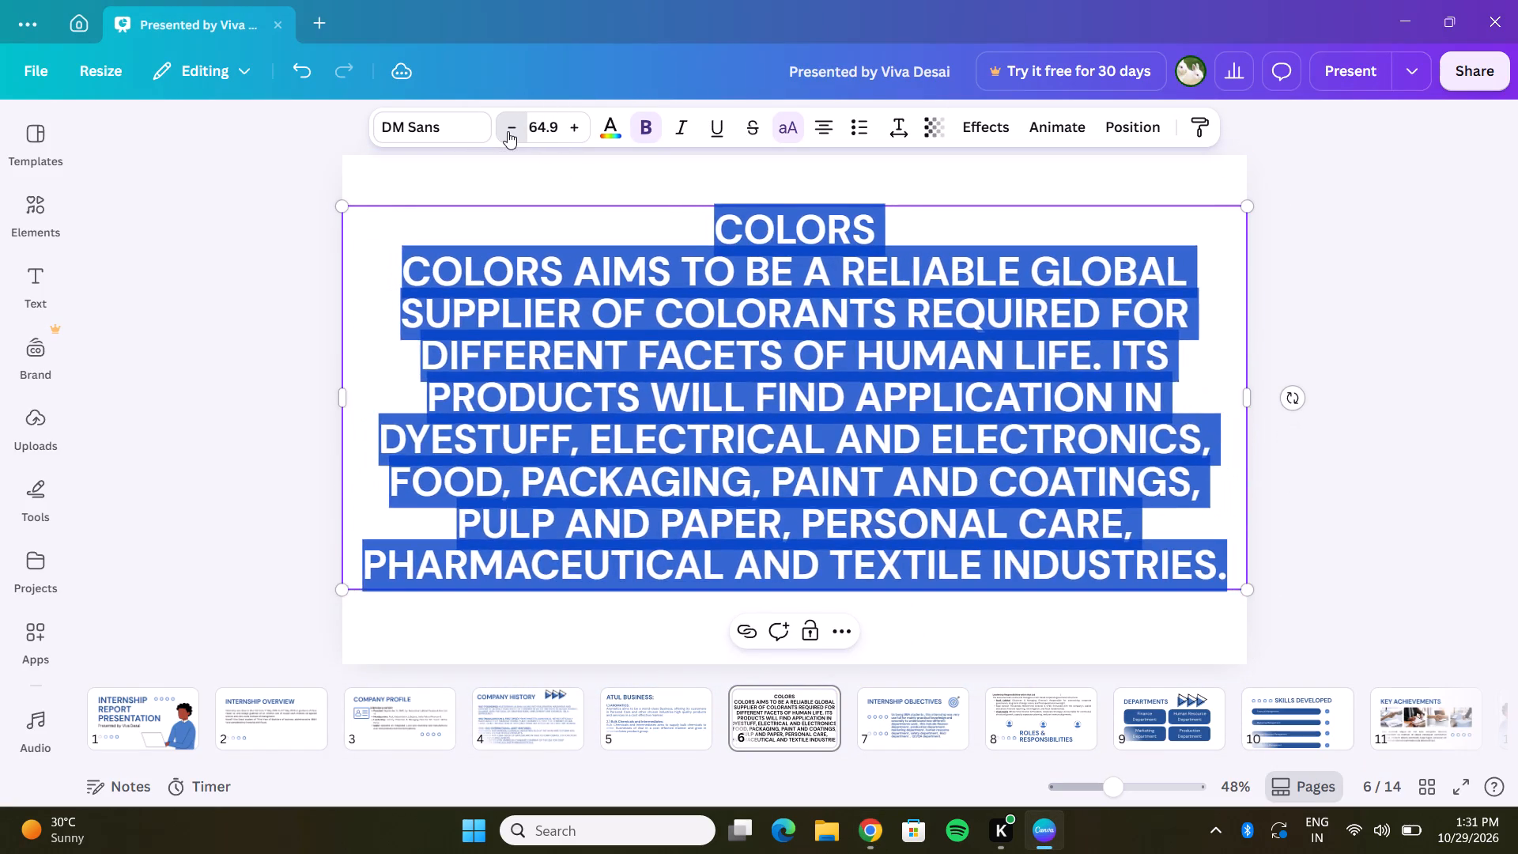
pyautogui.tripleClick(508, 131)
pyautogui.tripleClick(508, 131)
pyautogui.tripleClick(508, 131)
pyautogui.tripleClick(508, 131)
pyautogui.tripleClick(508, 131)
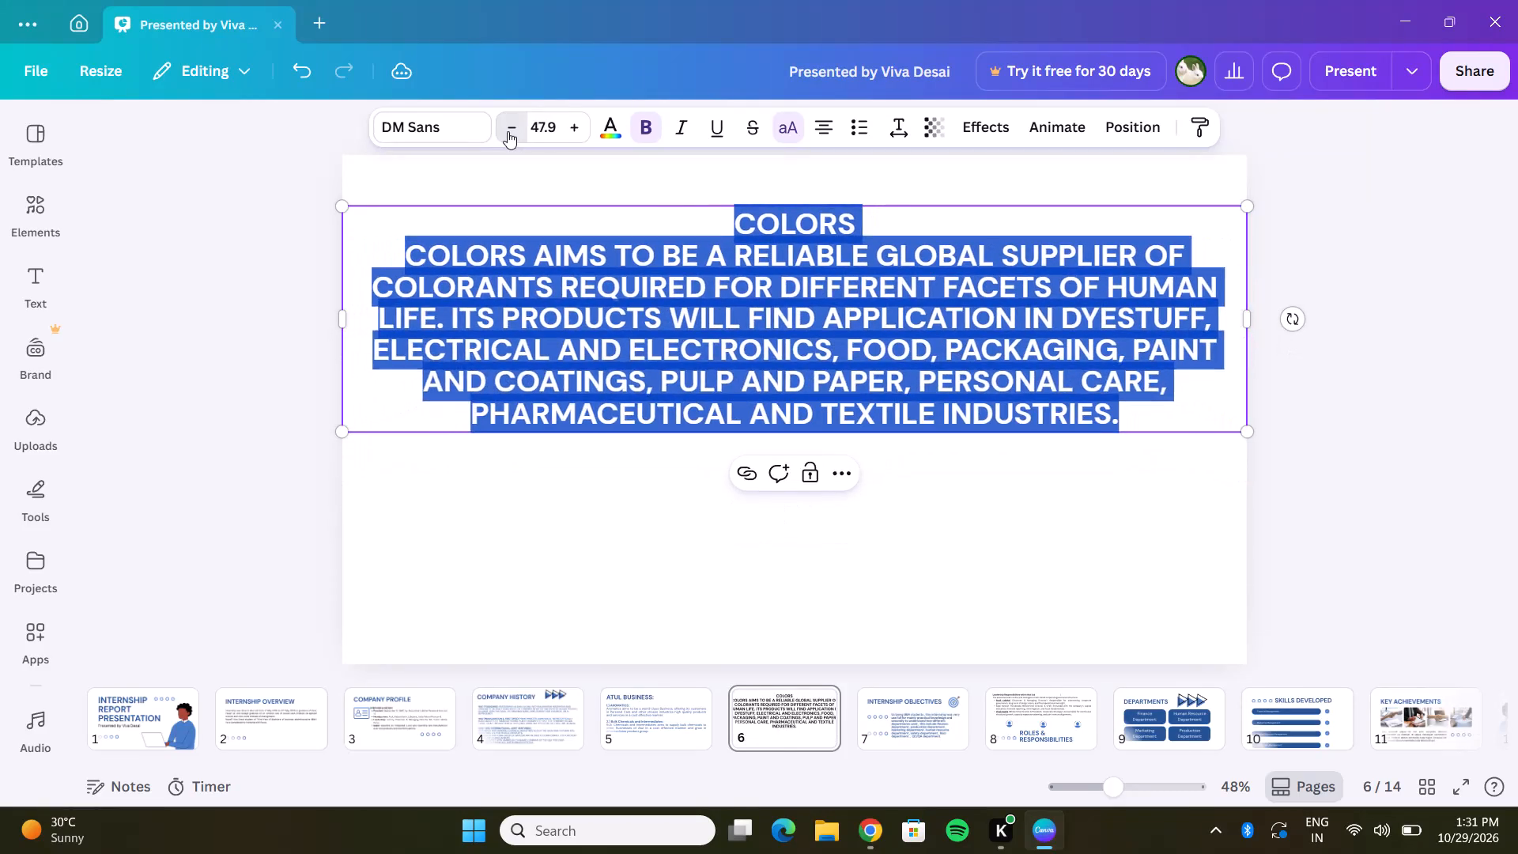
pyautogui.tripleClick(508, 131)
pyautogui.tripleClick(508, 131)
pyautogui.click(508, 131)
pyautogui.rightClick(508, 131)
# Check the body text size on the ATUL BUSINESS slide and set the Colors text on page 6 to 39.9.
pyautogui.click(650, 720)
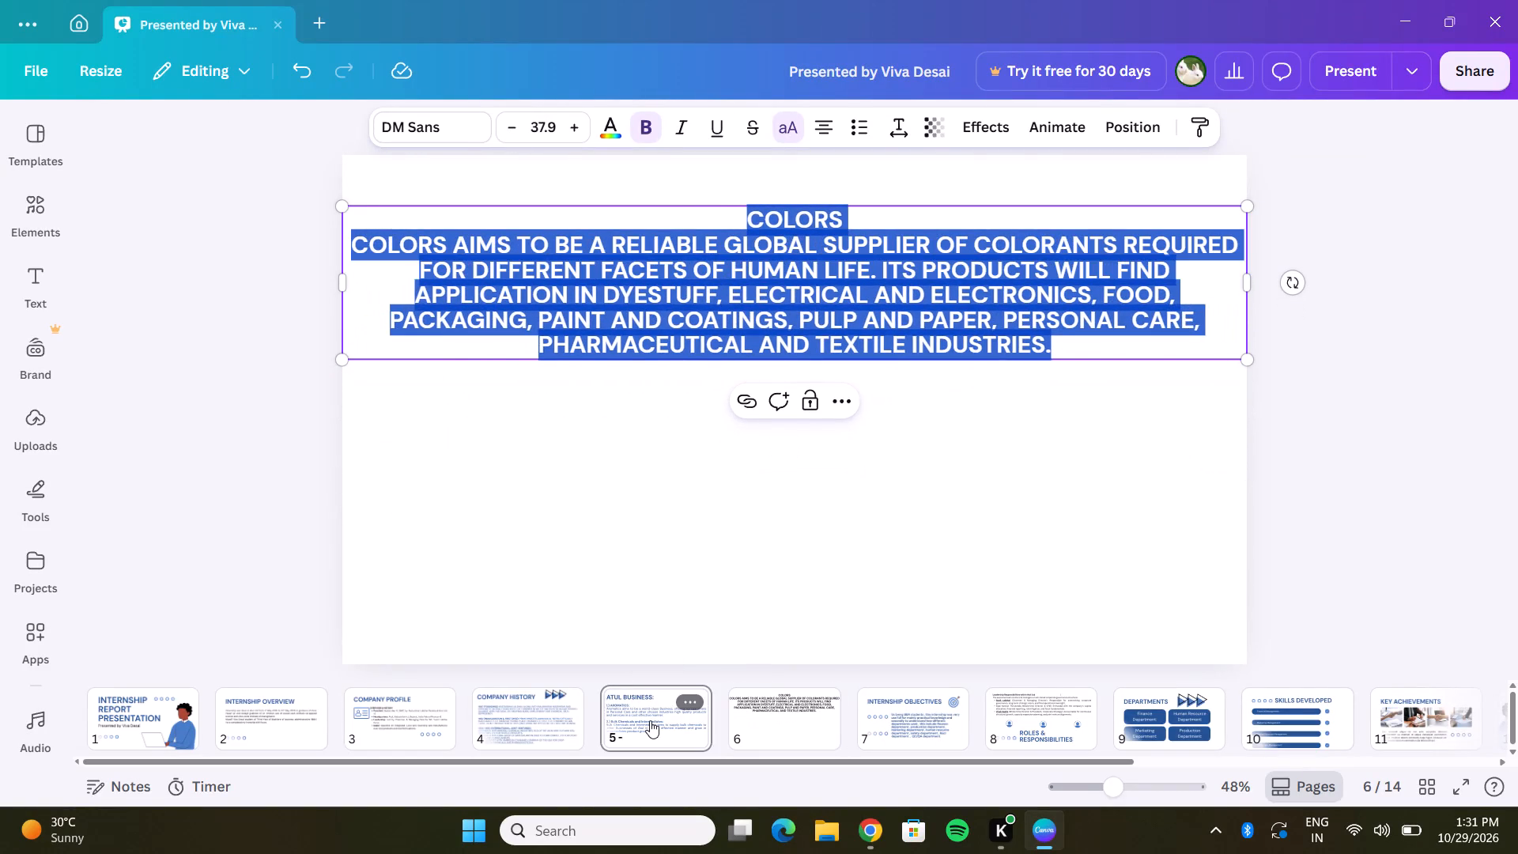
pyautogui.click(621, 491)
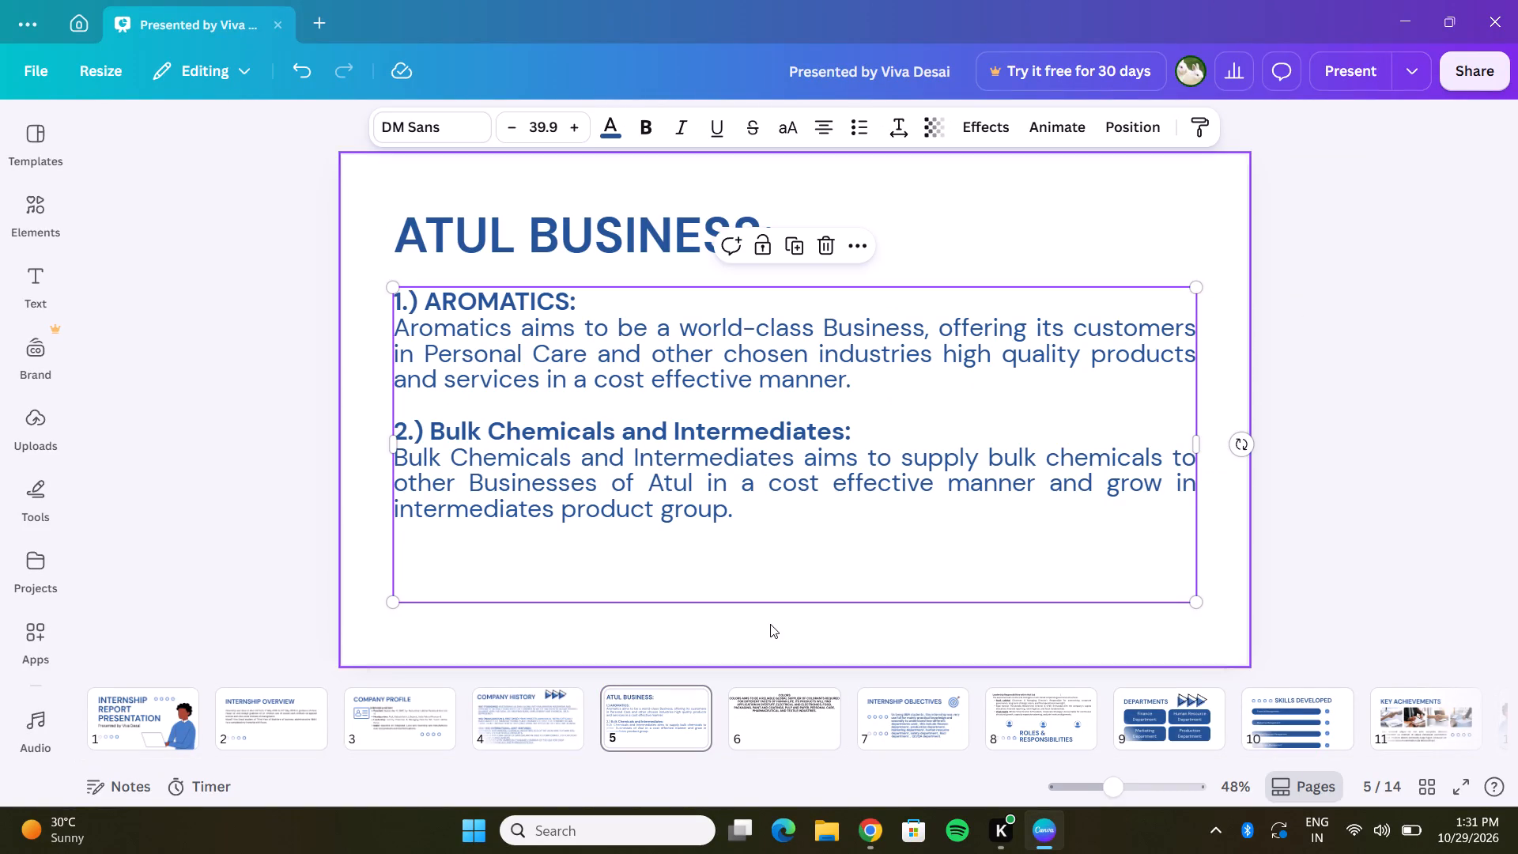
pyautogui.click(805, 711)
pyautogui.click(652, 295)
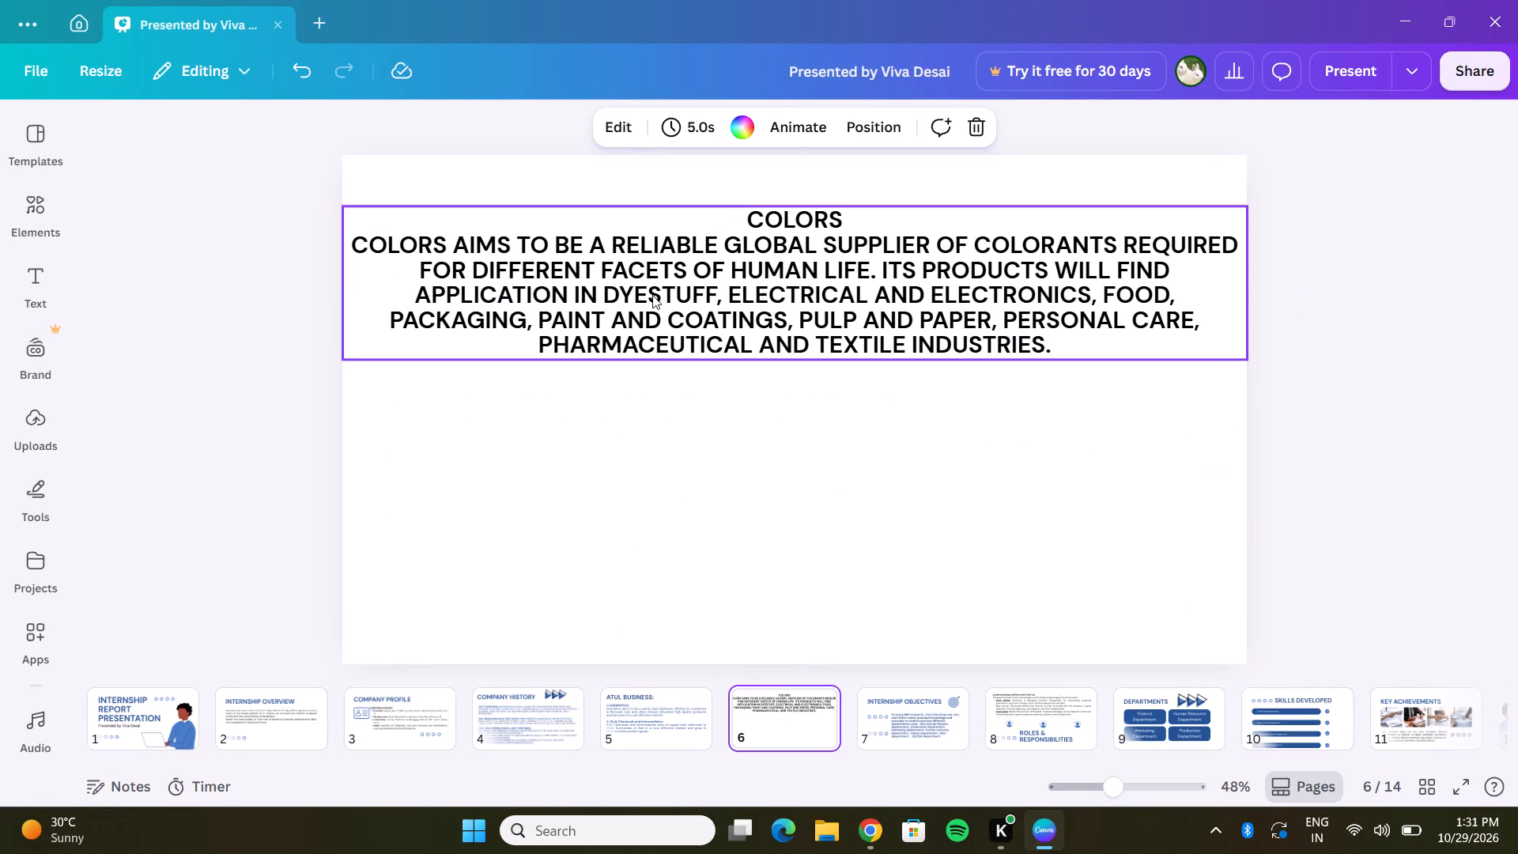
pyautogui.click(575, 128)
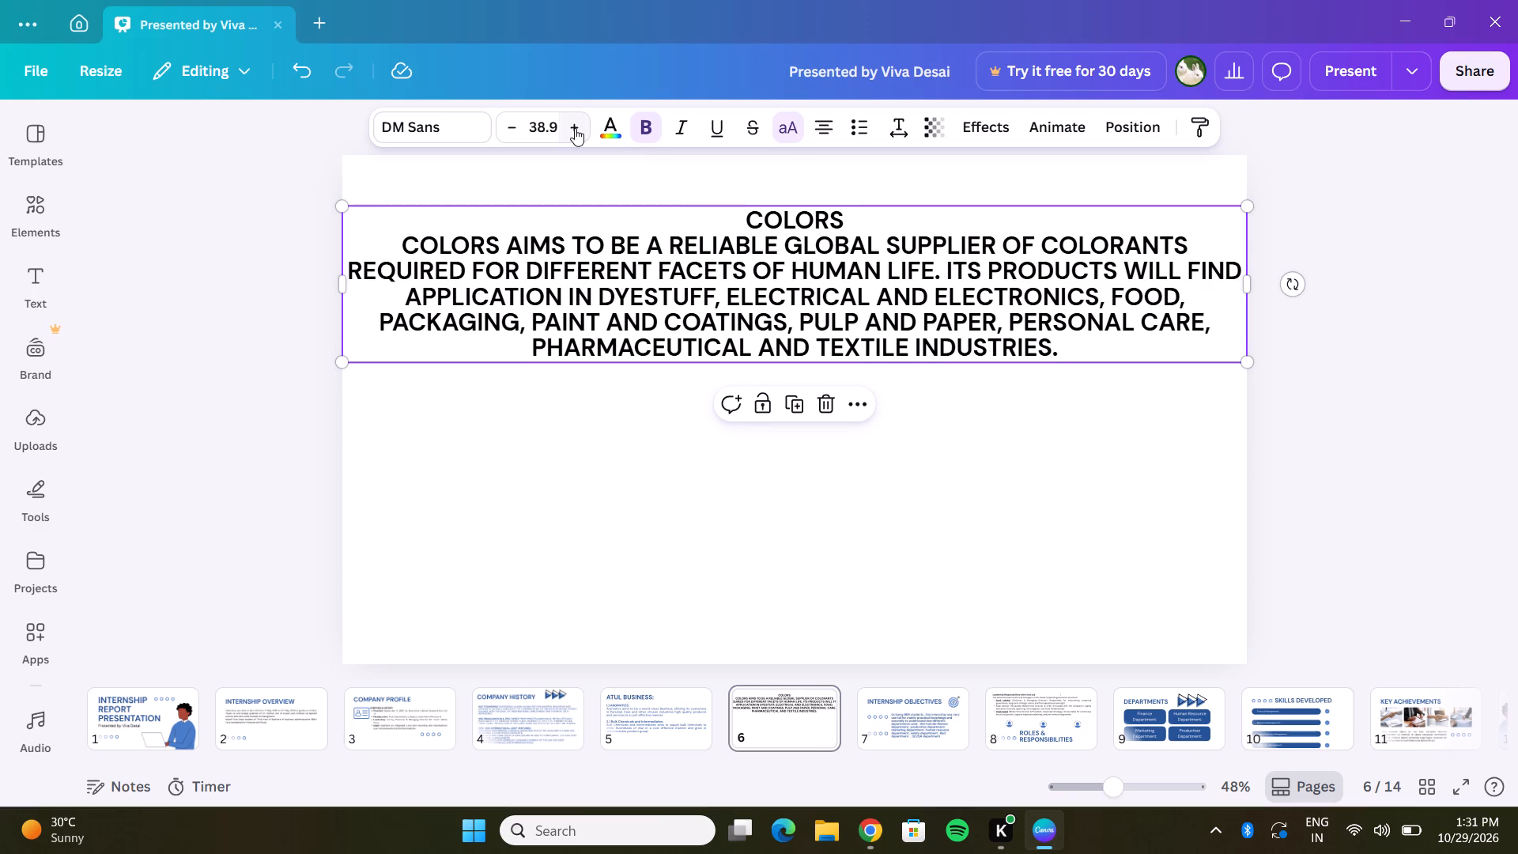
pyautogui.click(575, 128)
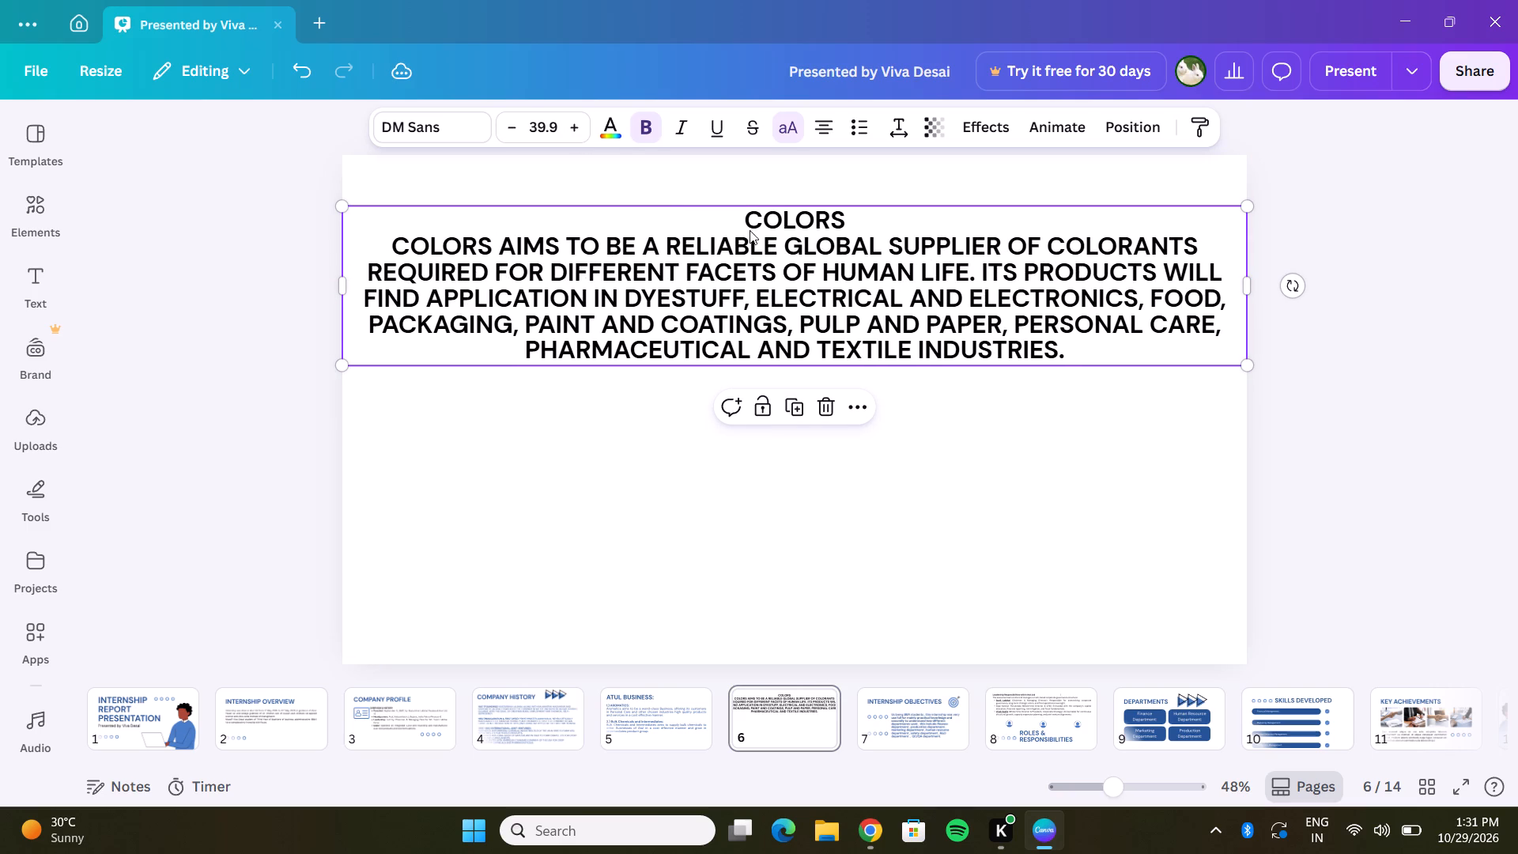
# Left-align all of the Colors text and colour it blue #235396.
pyautogui.click(745, 219)
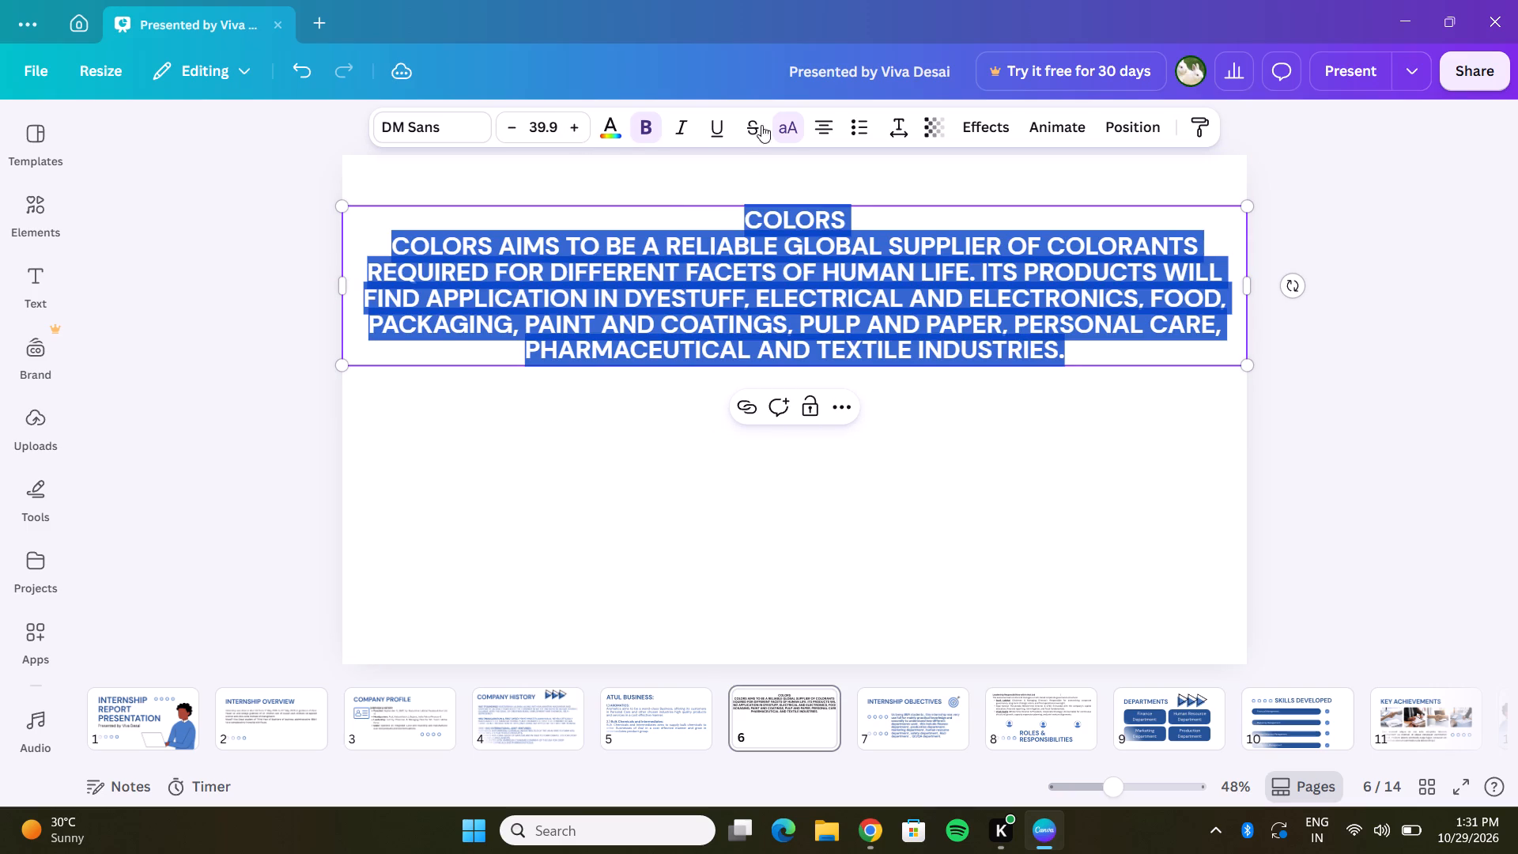
pyautogui.click(824, 129)
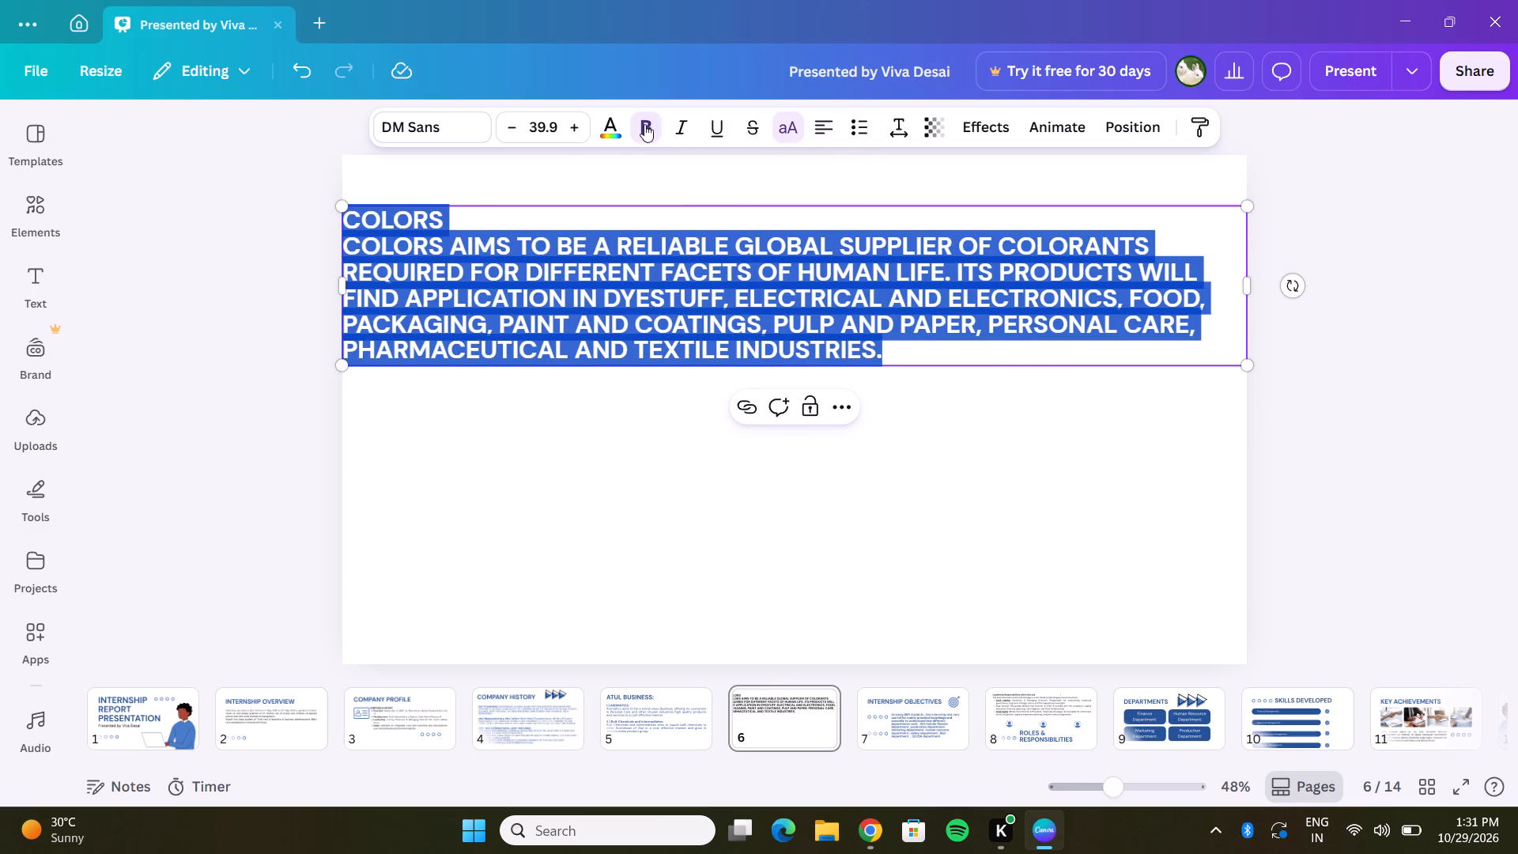
pyautogui.click(625, 130)
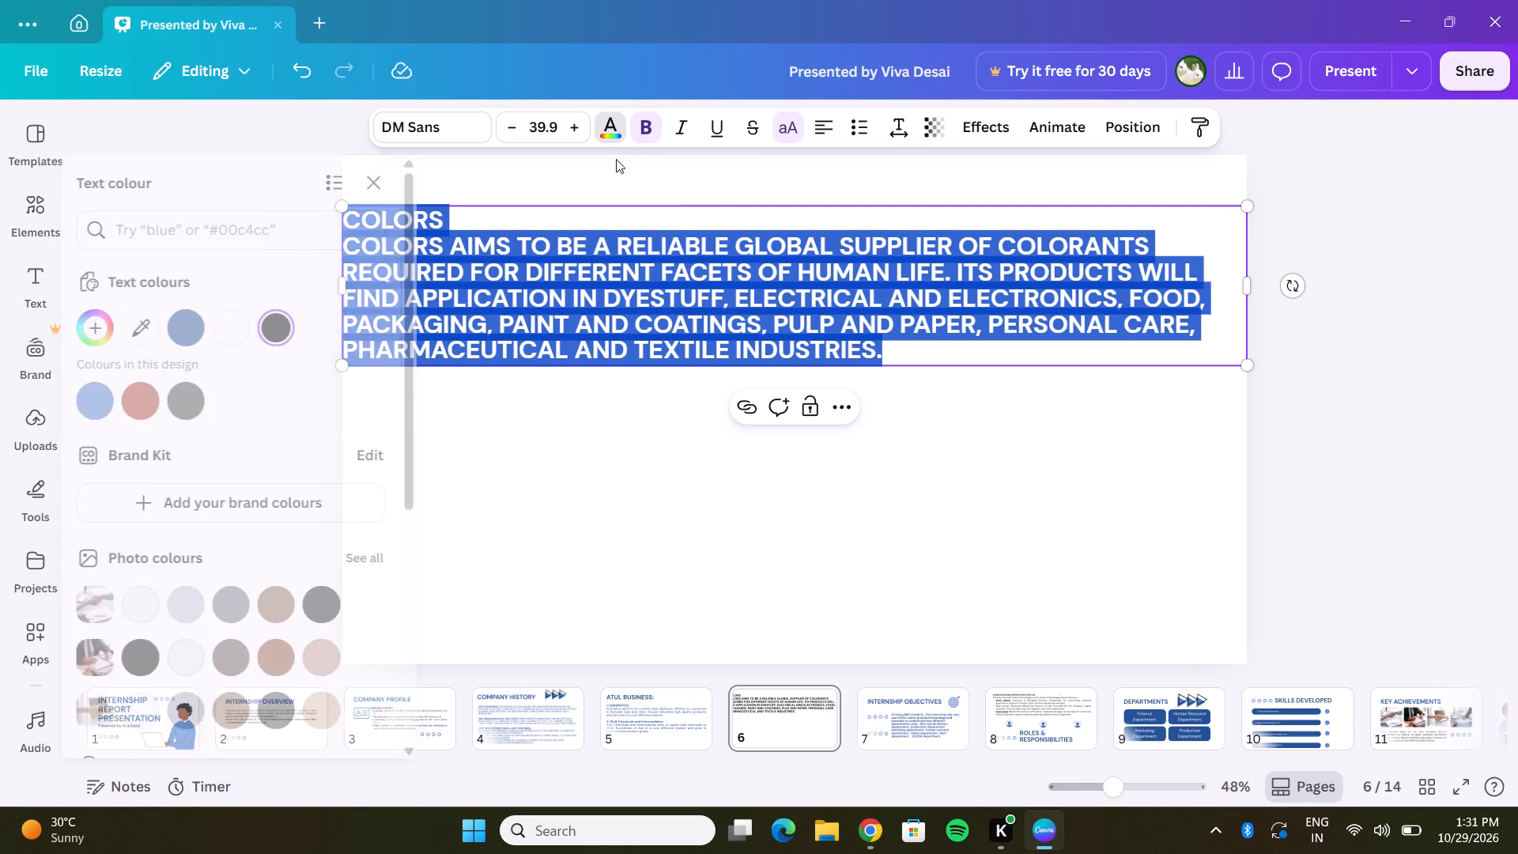
pyautogui.click(194, 333)
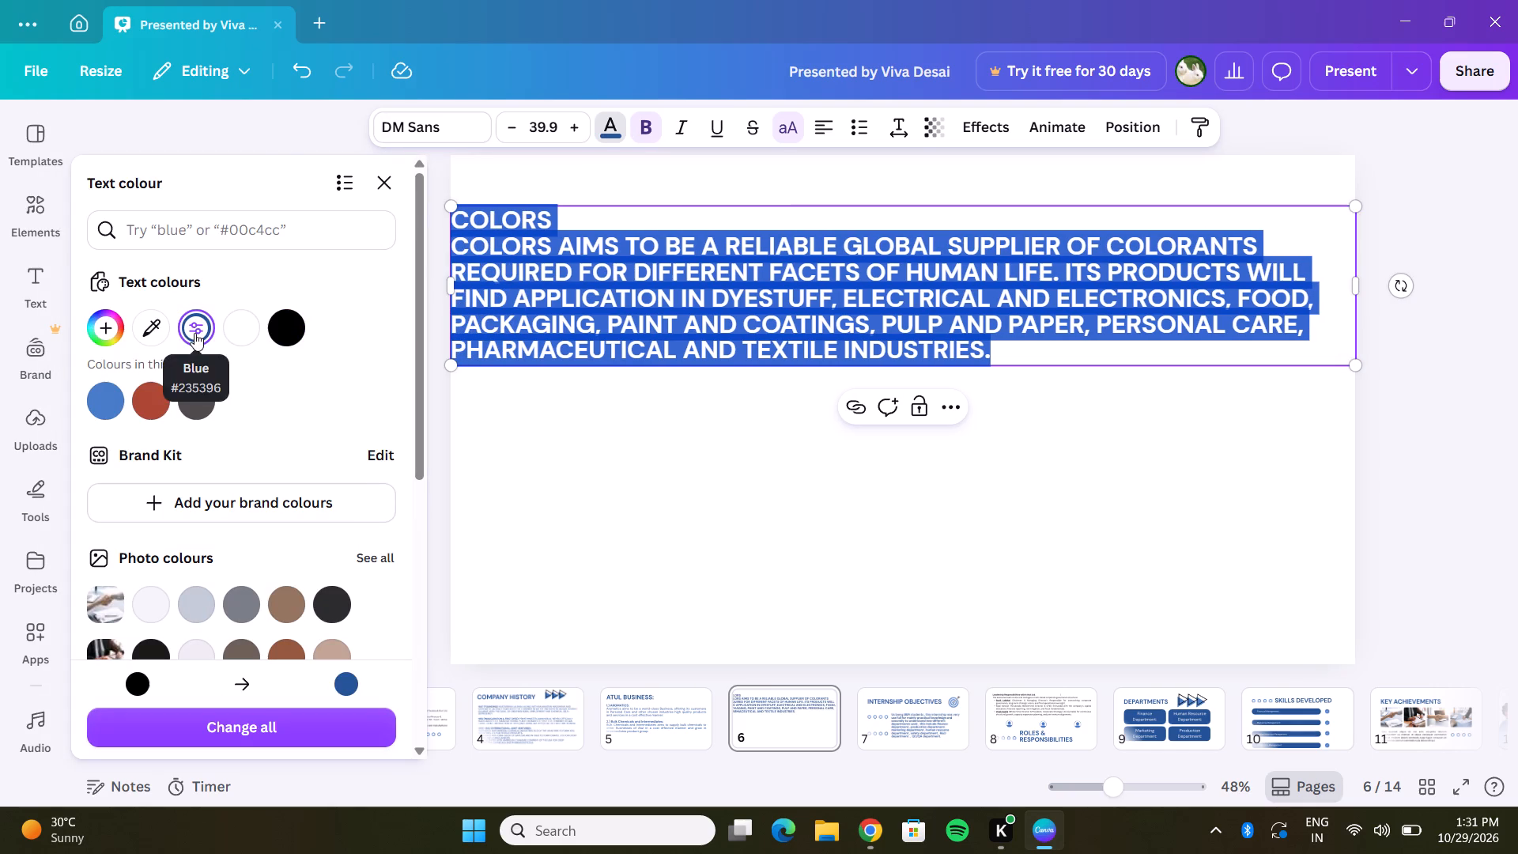
pyautogui.click(319, 135)
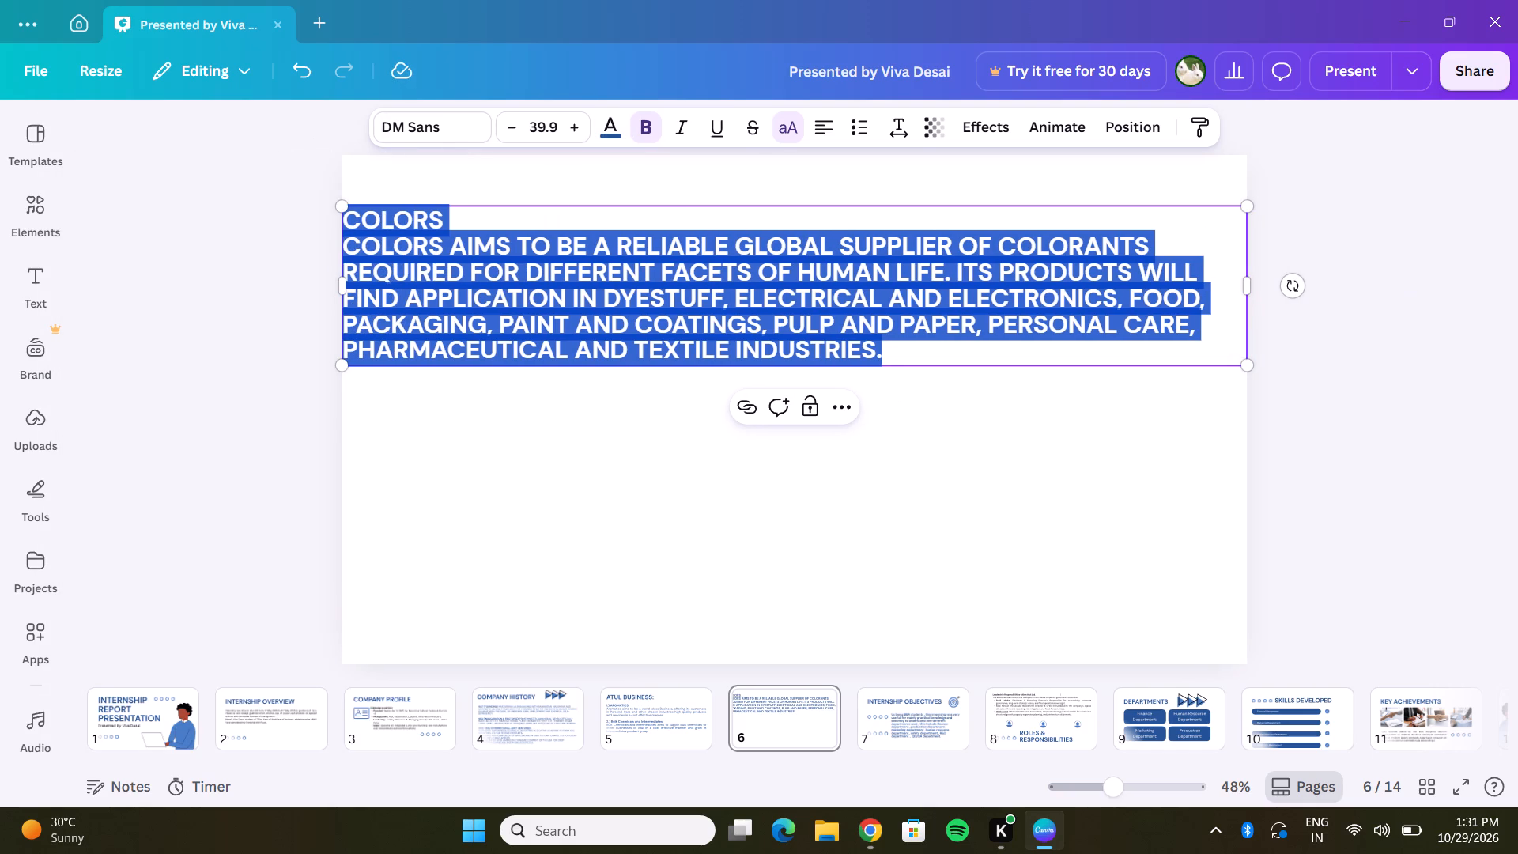
# Narrow the Colors text box from both sides to the same side margins as the previous slide's text.
pyautogui.moveTo(340, 286); pyautogui.dragTo(390, 285)
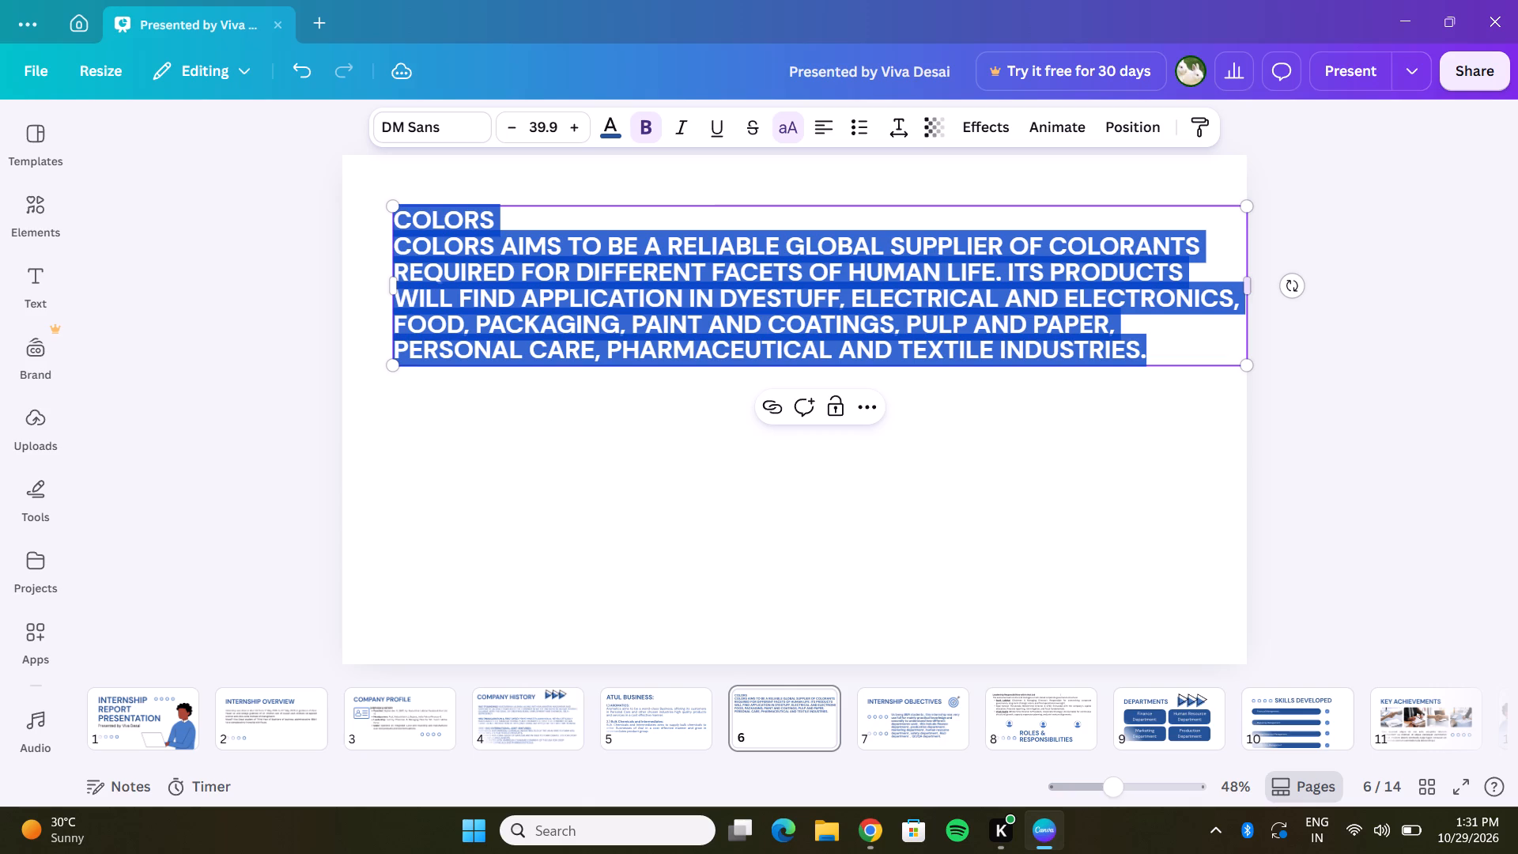
pyautogui.moveTo(1250, 285); pyautogui.dragTo(1195, 287)
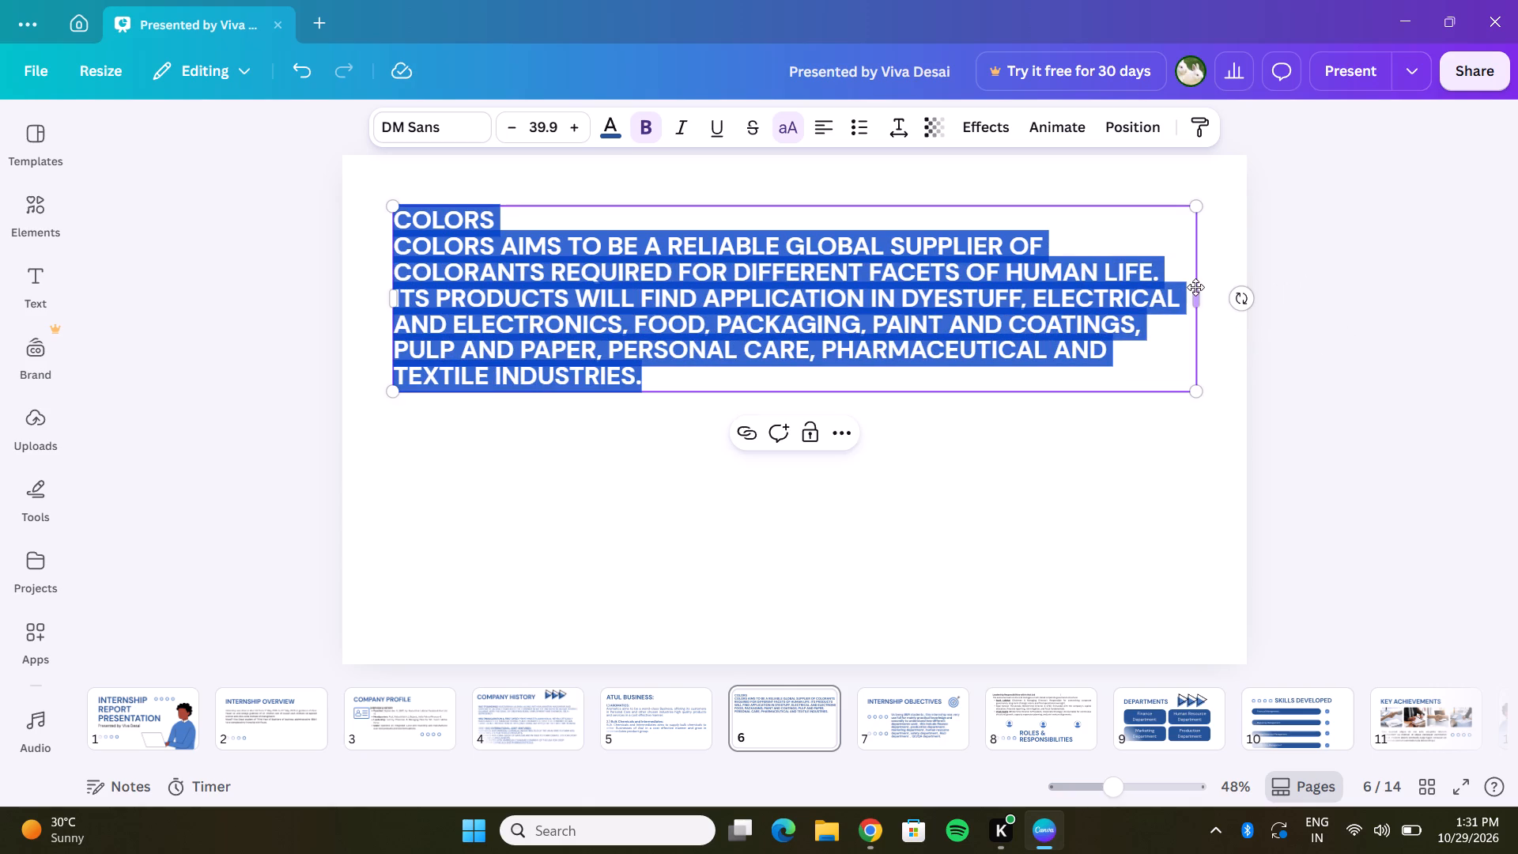
# Edit the Colors heading line to read "3.) COLORS:".
pyautogui.click(447, 226)
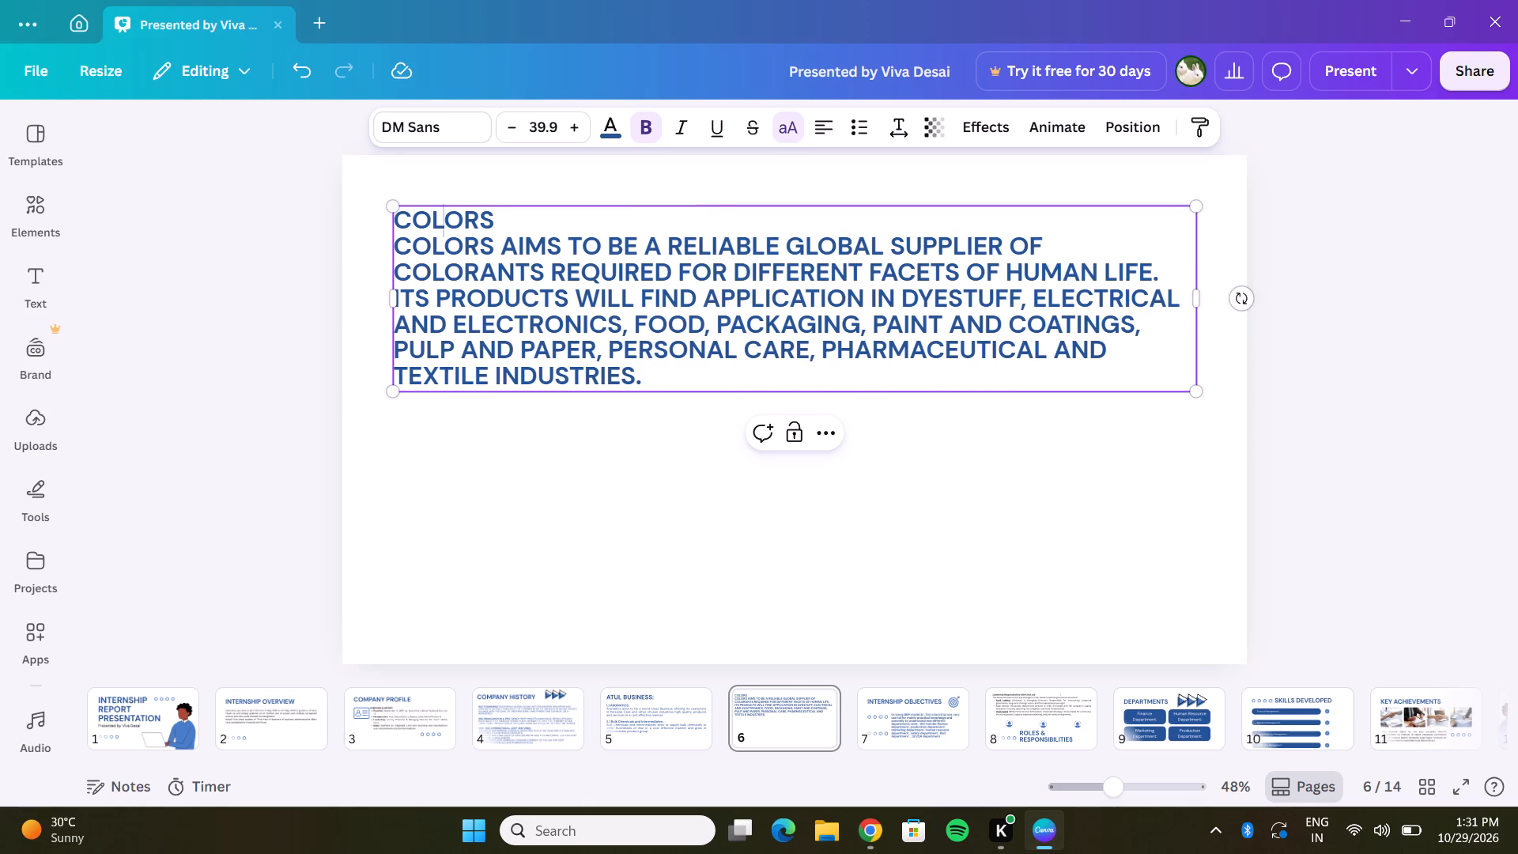
pyautogui.press('Left')
pyautogui.press('Left')
pyautogui.press('Left')
pyautogui.write('3.)')
pyautogui.press('space')
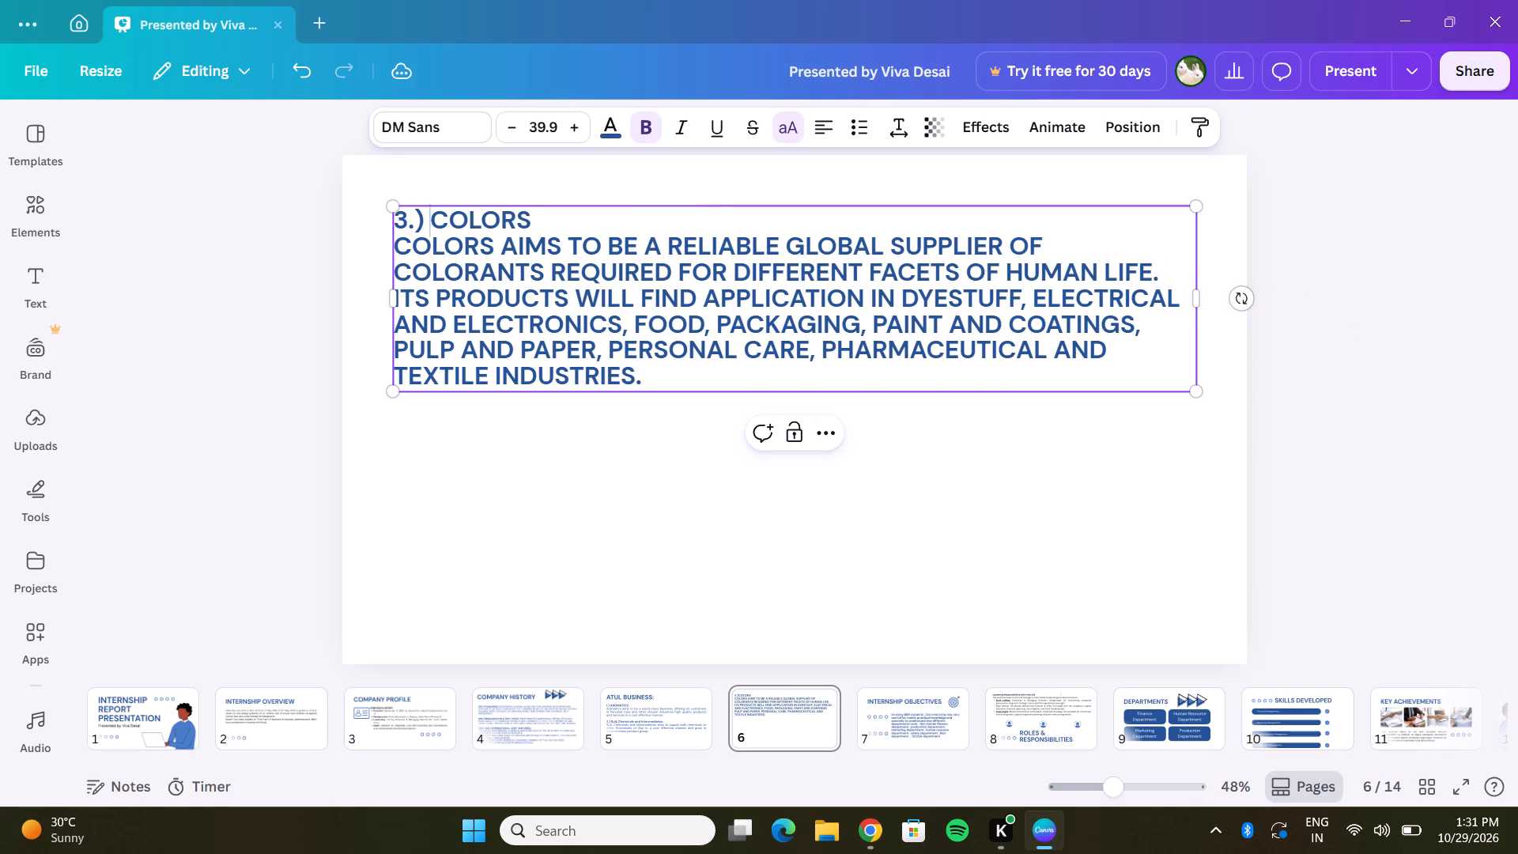
pyautogui.press('Right')
pyautogui.press('Right')
pyautogui.press('Right')
pyautogui.press('Right')
pyautogui.press('Right')
pyautogui.press('Right')
pyautogui.hotkey('shift', ':')
# Remove the all-caps and bold formatting from the Colors description, leaving out the heading line.
pyautogui.moveTo(402, 243); pyautogui.dragTo(705, 377)
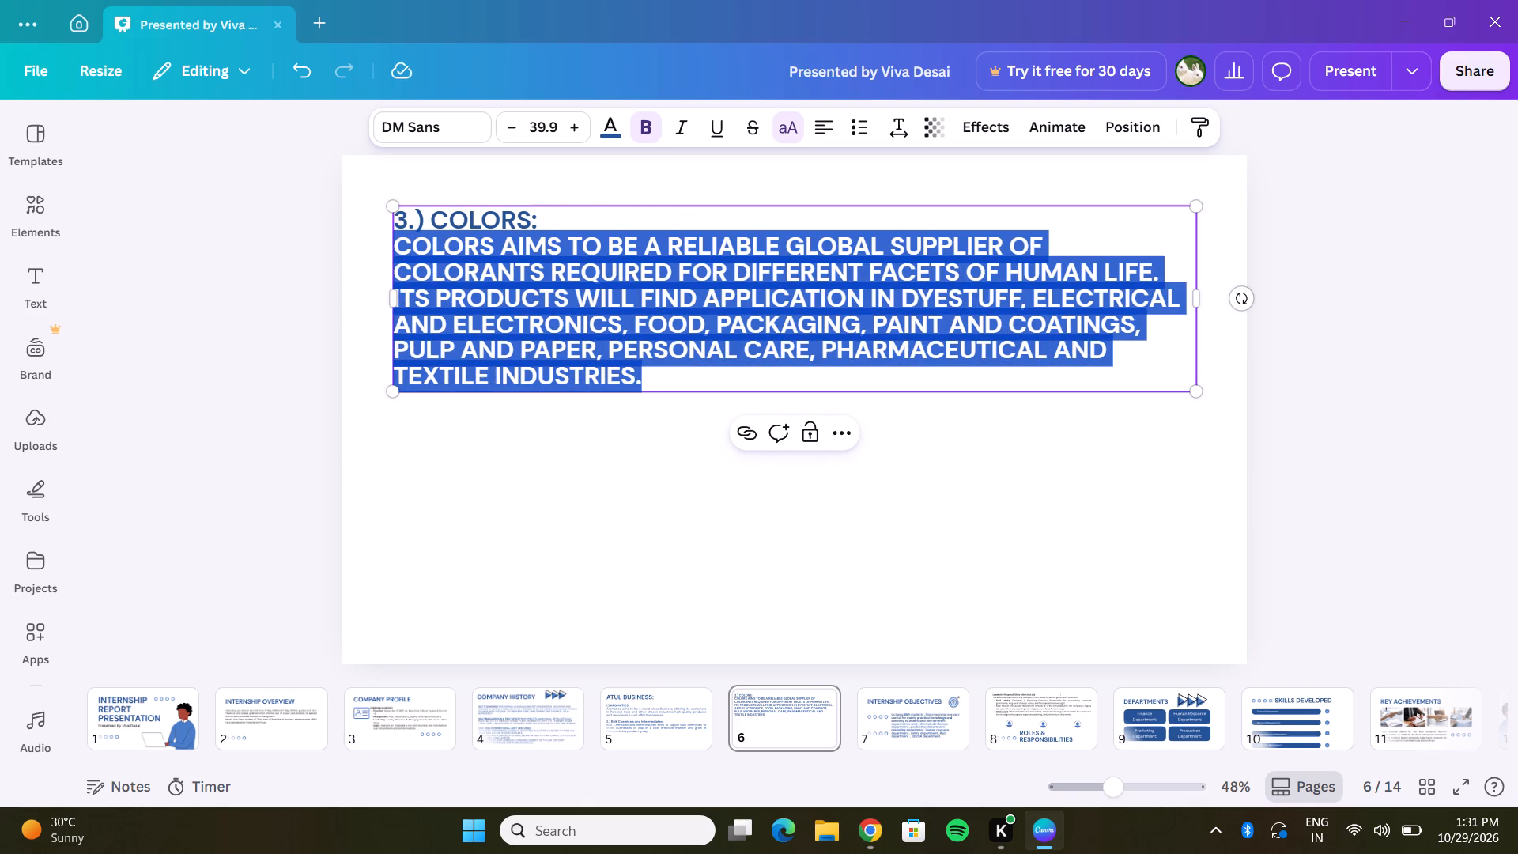
pyautogui.hotkey('ctrl', 'shift', 'k')
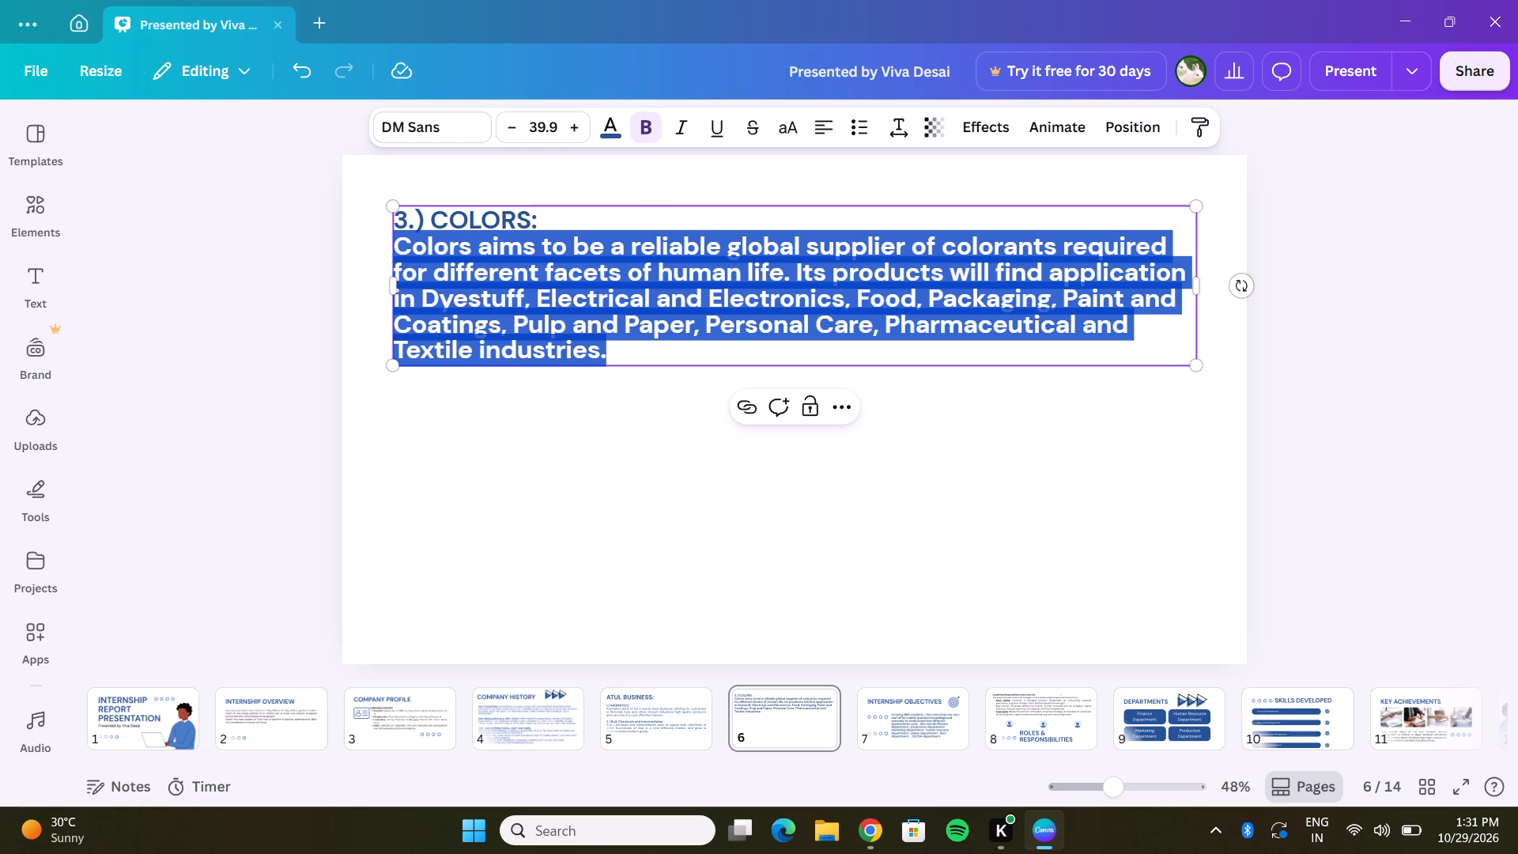
pyautogui.click(657, 125)
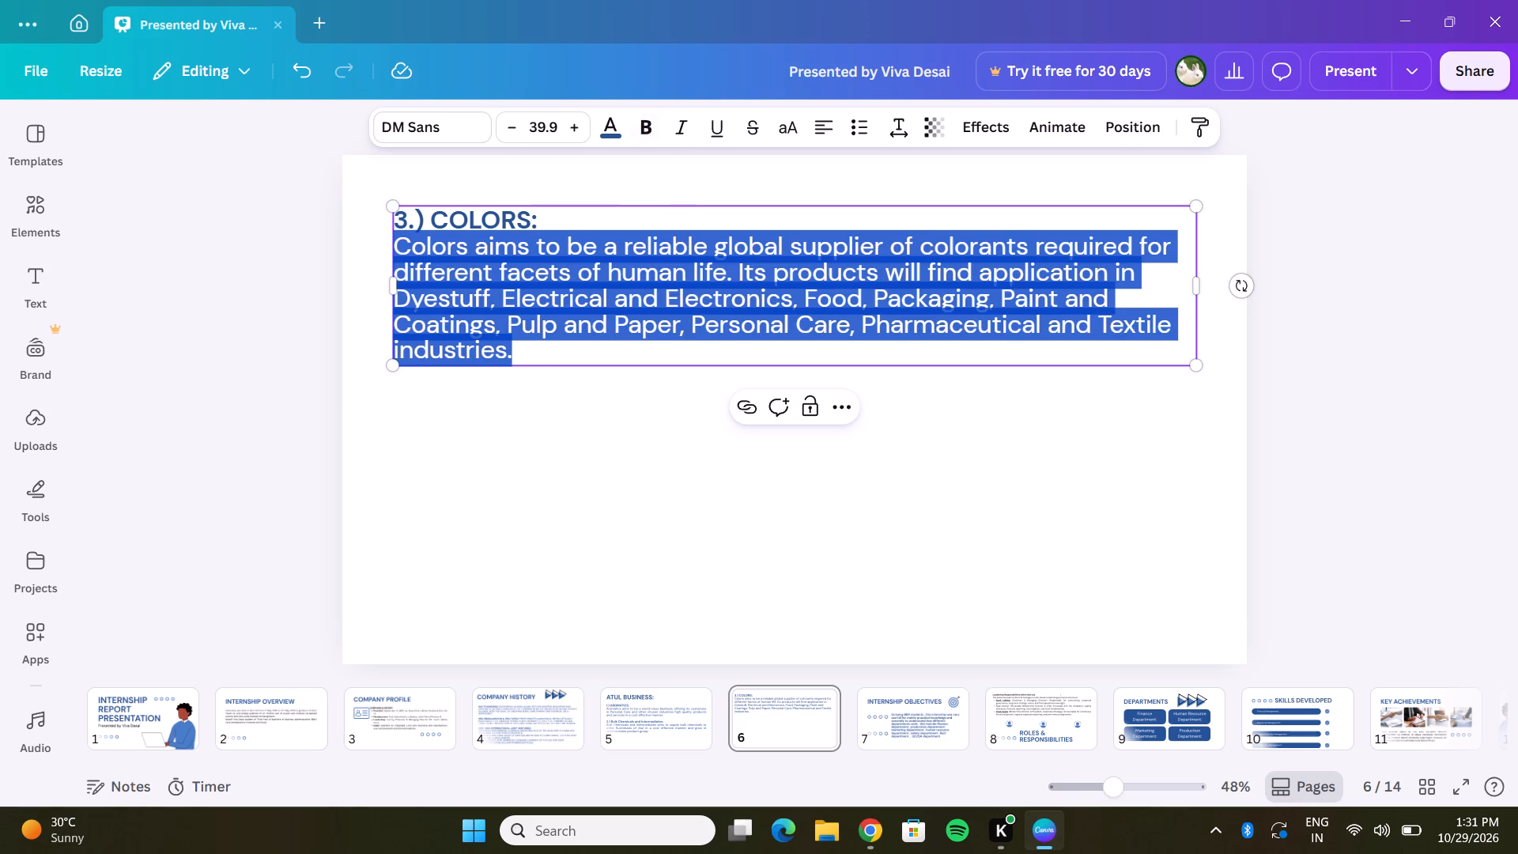
# Add two empty lines after the Colors description in the text box.
pyautogui.click(574, 352)
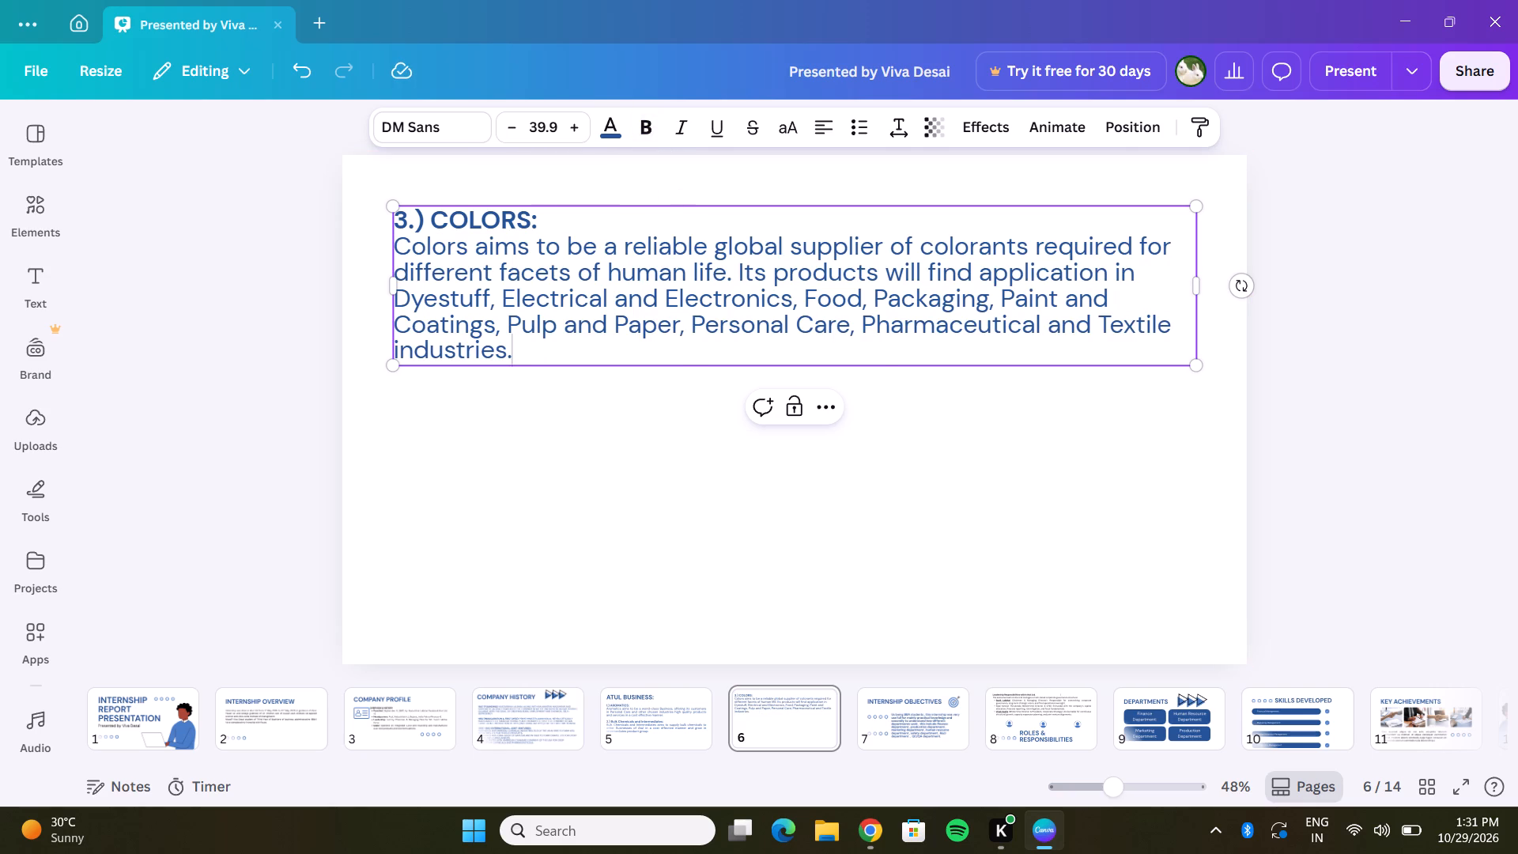
pyautogui.press('Return')
pyautogui.press('Return')
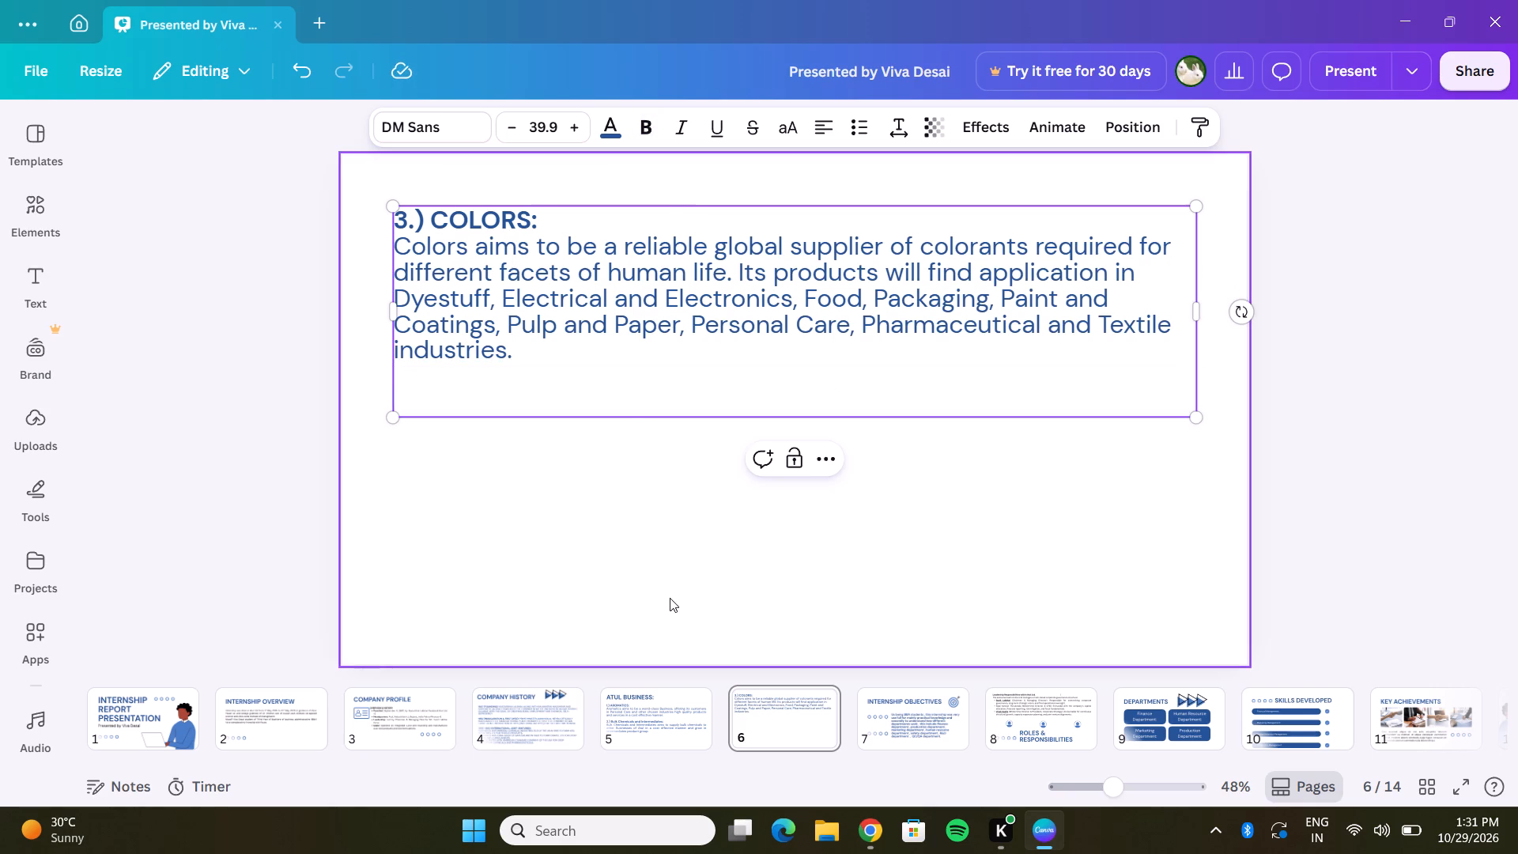
# Copy the Crop Protection – Bulk Actives heading and description from Atul's website and paste them below the Colors description on slide 6.
pyautogui.click(855, 835)
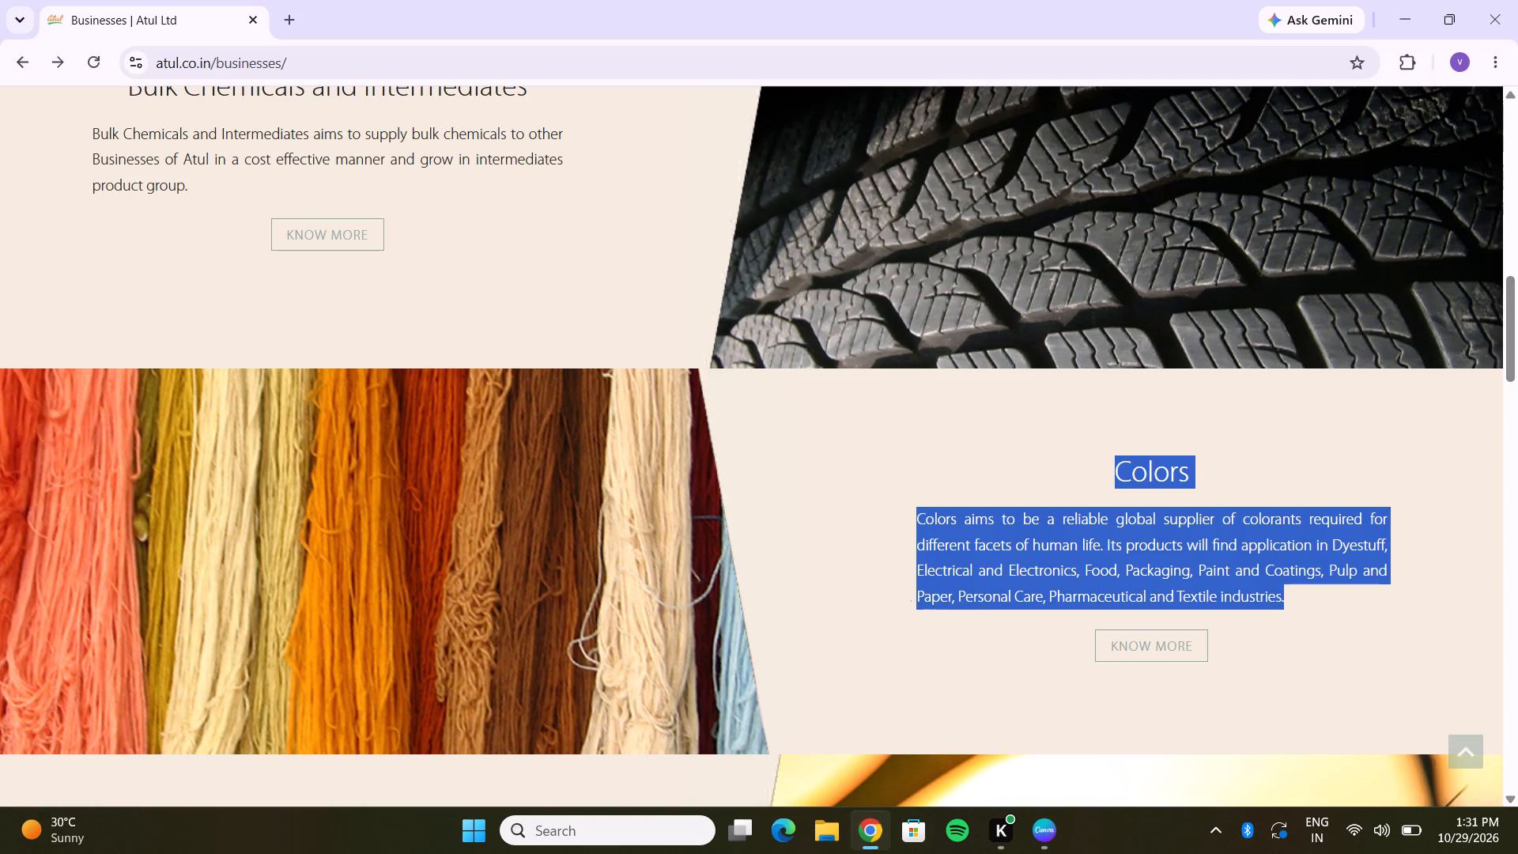
pyautogui.scroll(-4, 863, 610)
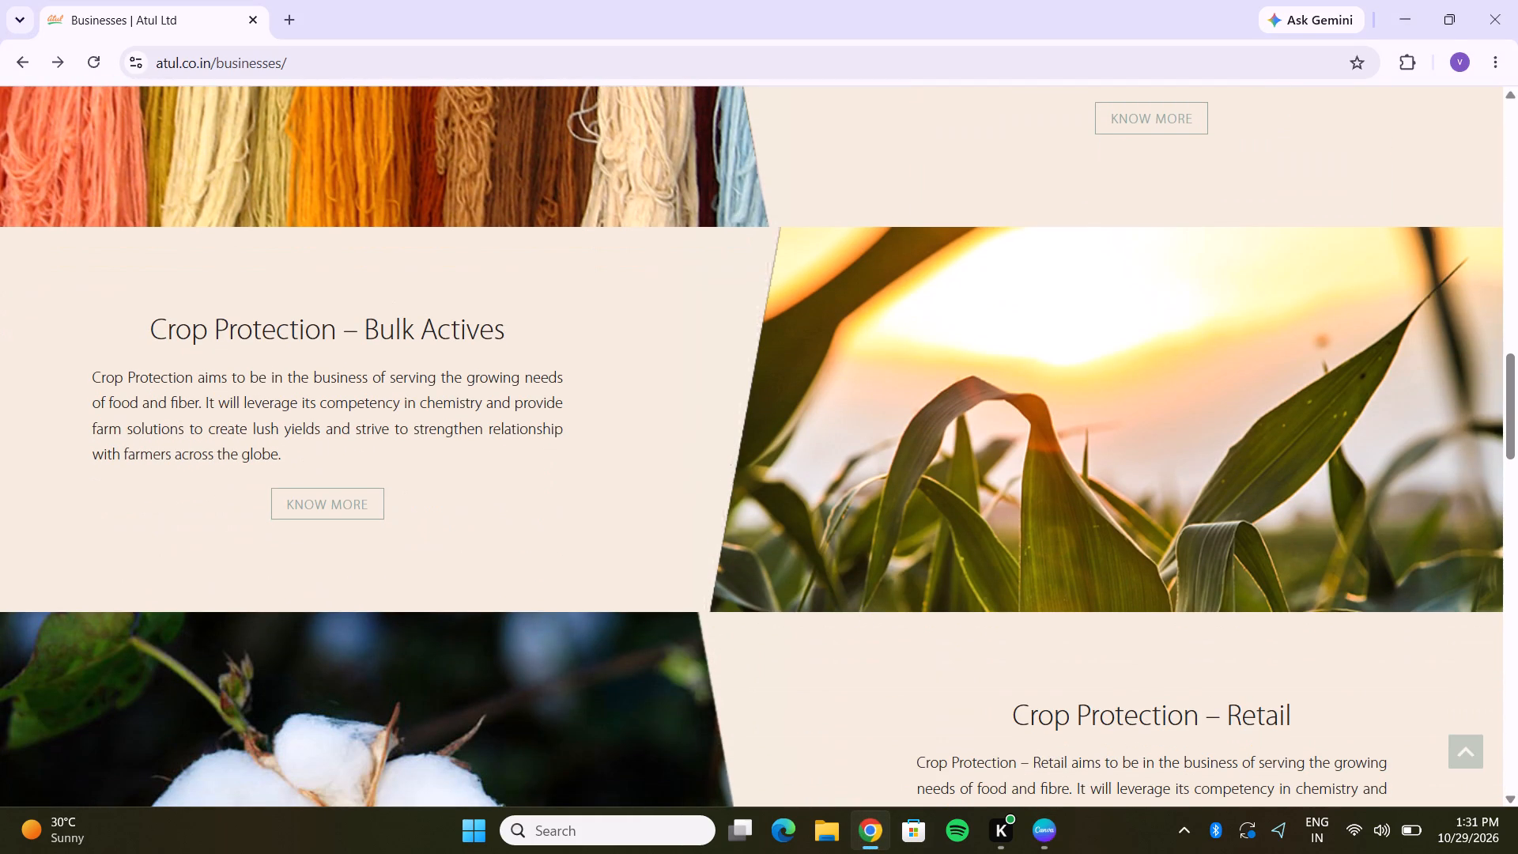
pyautogui.moveTo(156, 331); pyautogui.dragTo(282, 452)
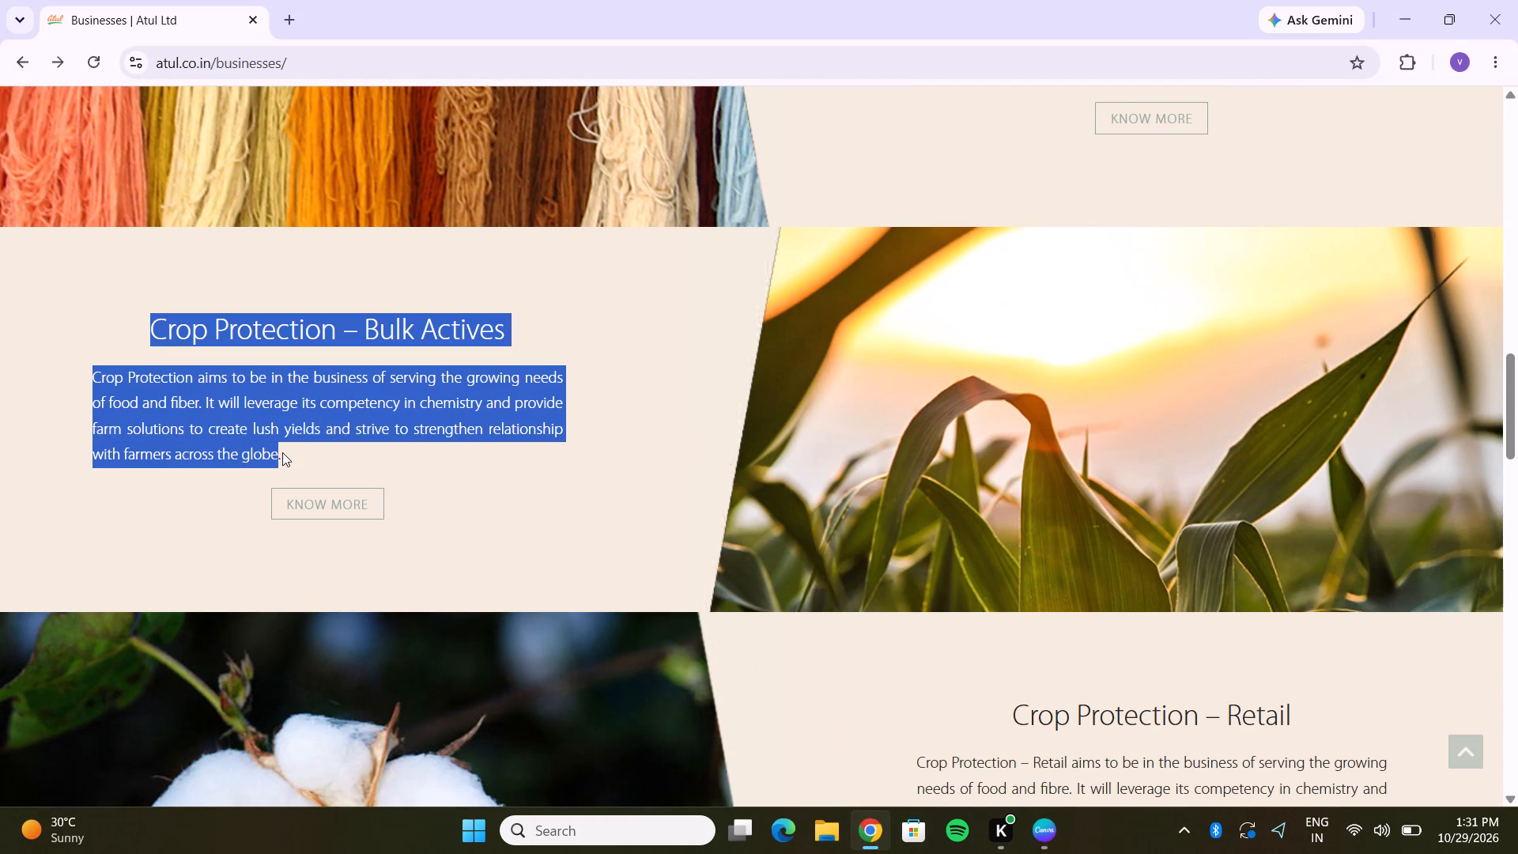
pyautogui.moveTo(282, 452); pyautogui.dragTo(283, 452)
pyautogui.hotkey('ctrl', 'c')
pyautogui.hotkey('alt', 'Tab')
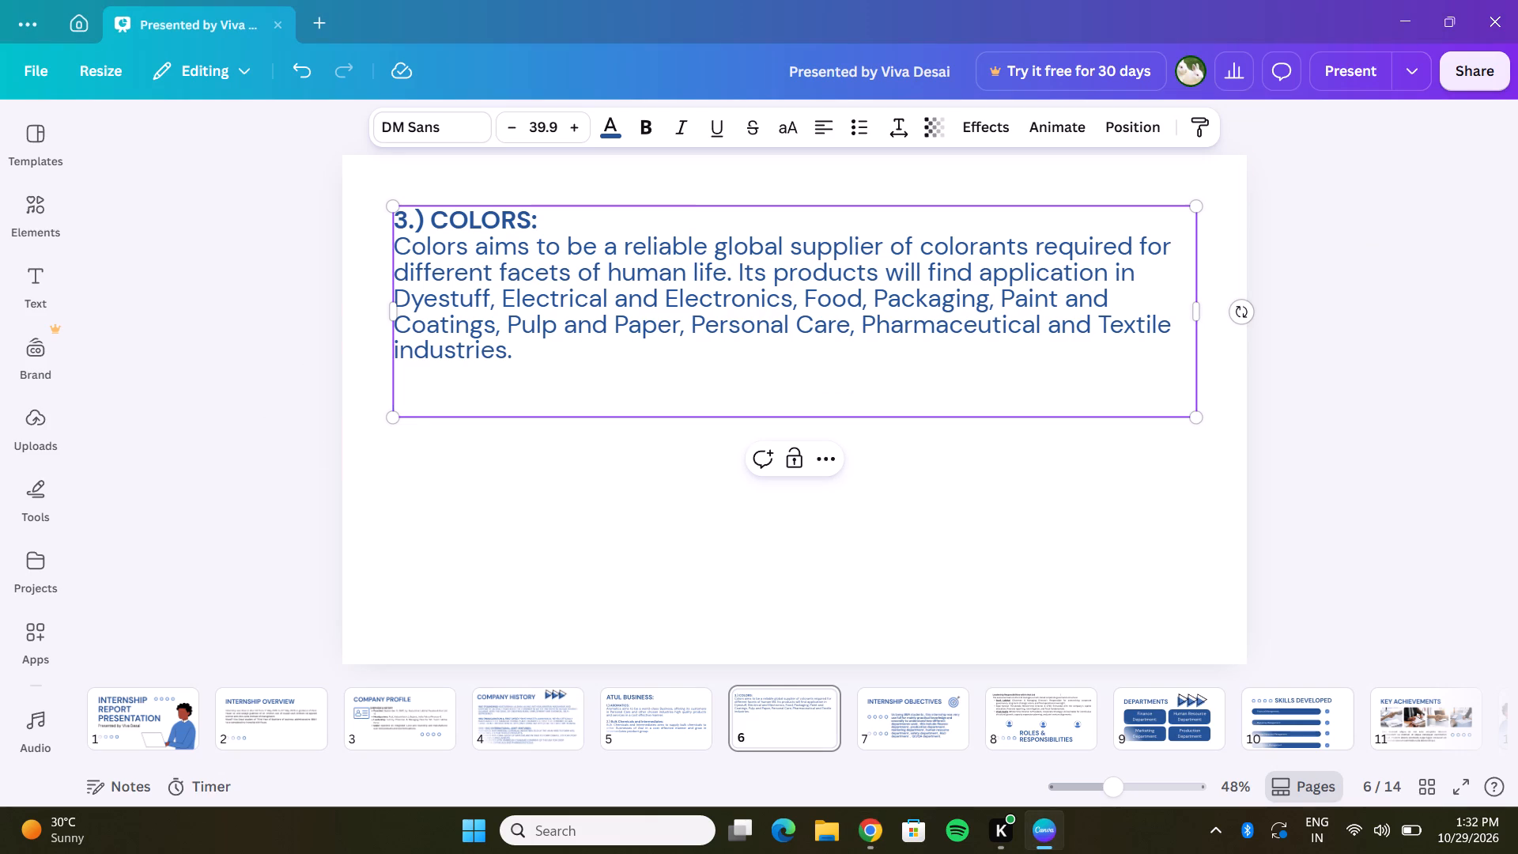
pyautogui.click(421, 399)
pyautogui.click(421, 399)
pyautogui.hotkey('ctrl', 'v')
# Edit the pasted heading line to read "4.) Crop Protection – Bulk Actives:".
pyautogui.click(743, 394)
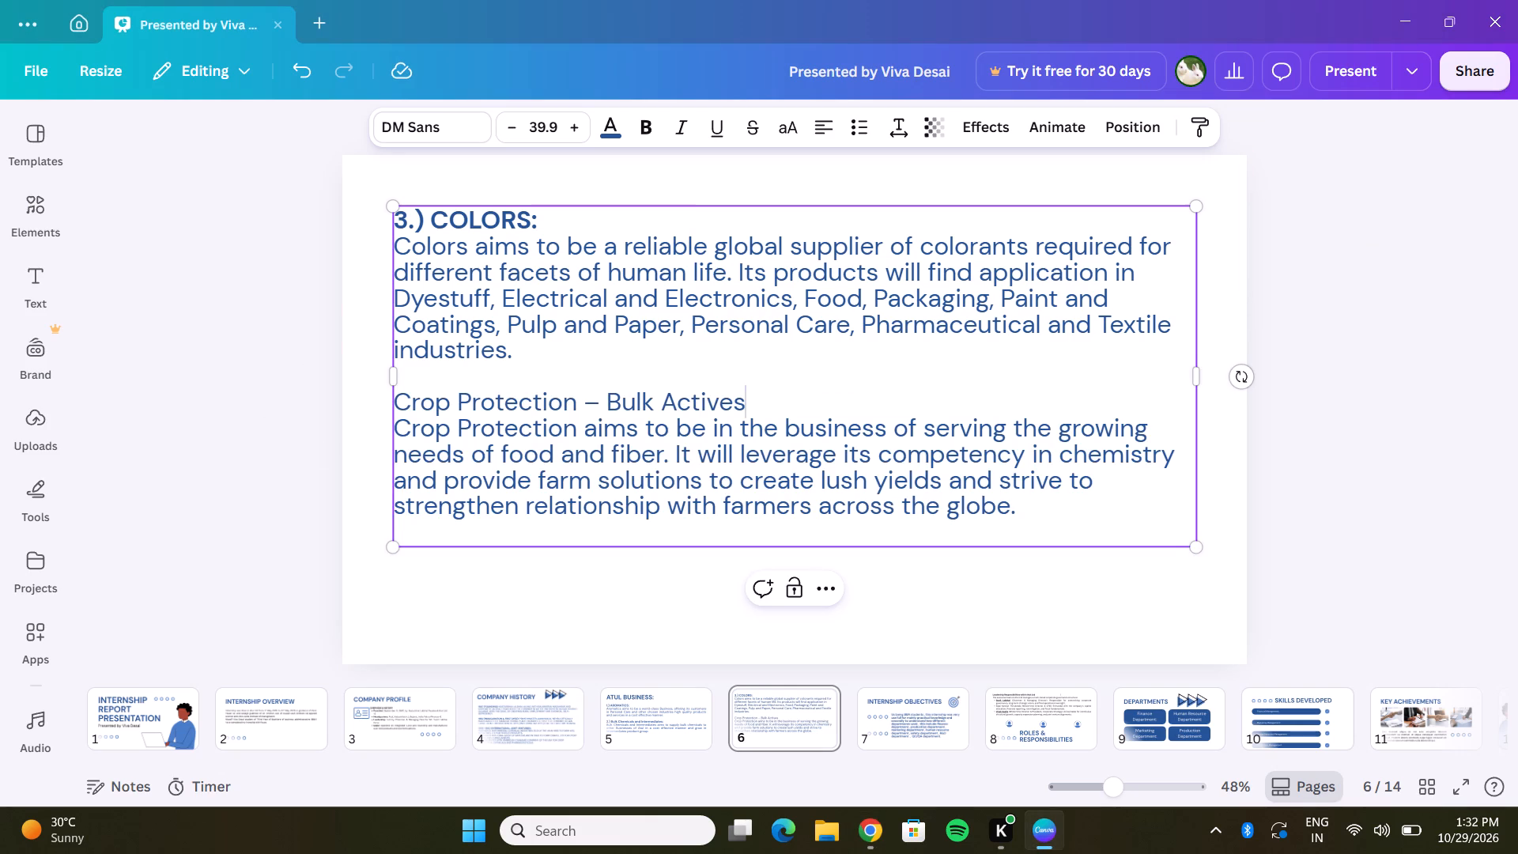
pyautogui.hotkey('shift', ':')
pyautogui.press('Left')
pyautogui.press('Left')
pyautogui.press('Left')
pyautogui.press('Left')
pyautogui.press('Left')
pyautogui.press('Left')
pyautogui.press('Left')
pyautogui.press('Left')
pyautogui.press('Left')
pyautogui.press('Left')
pyautogui.press('Left')
pyautogui.press('Left')
pyautogui.press('Left')
pyautogui.press('Left')
pyautogui.press('Left')
pyautogui.press('Left')
pyautogui.press('Left')
pyautogui.press('Left')
pyautogui.press('Left')
pyautogui.press('Left')
pyautogui.press('Left')
pyautogui.press('Left')
pyautogui.press('Left')
pyautogui.press('Left')
pyautogui.press('Left')
pyautogui.press('Left')
pyautogui.press('Left')
pyautogui.press('Left')
pyautogui.press('Left')
pyautogui.press('Left')
pyautogui.press('Left')
pyautogui.press('Left')
pyautogui.press('Left')
pyautogui.press('Left')
pyautogui.press('Left')
pyautogui.write('4.)')
pyautogui.press('space')
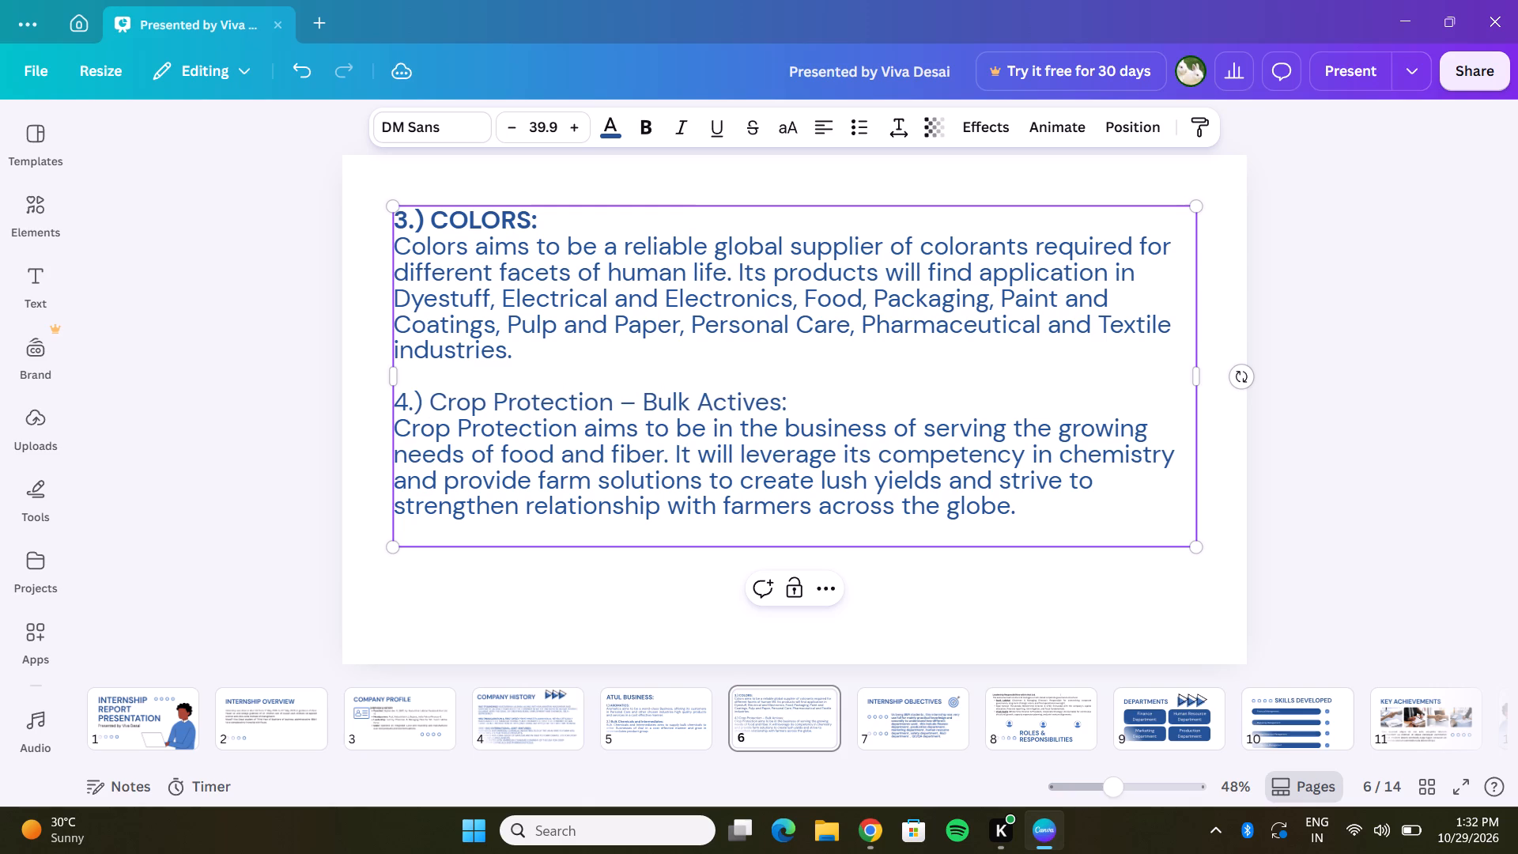
# Make the whole "4.) Crop Protection – Bulk Actives:" heading line bold.
pyautogui.moveTo(795, 395); pyautogui.dragTo(413, 403)
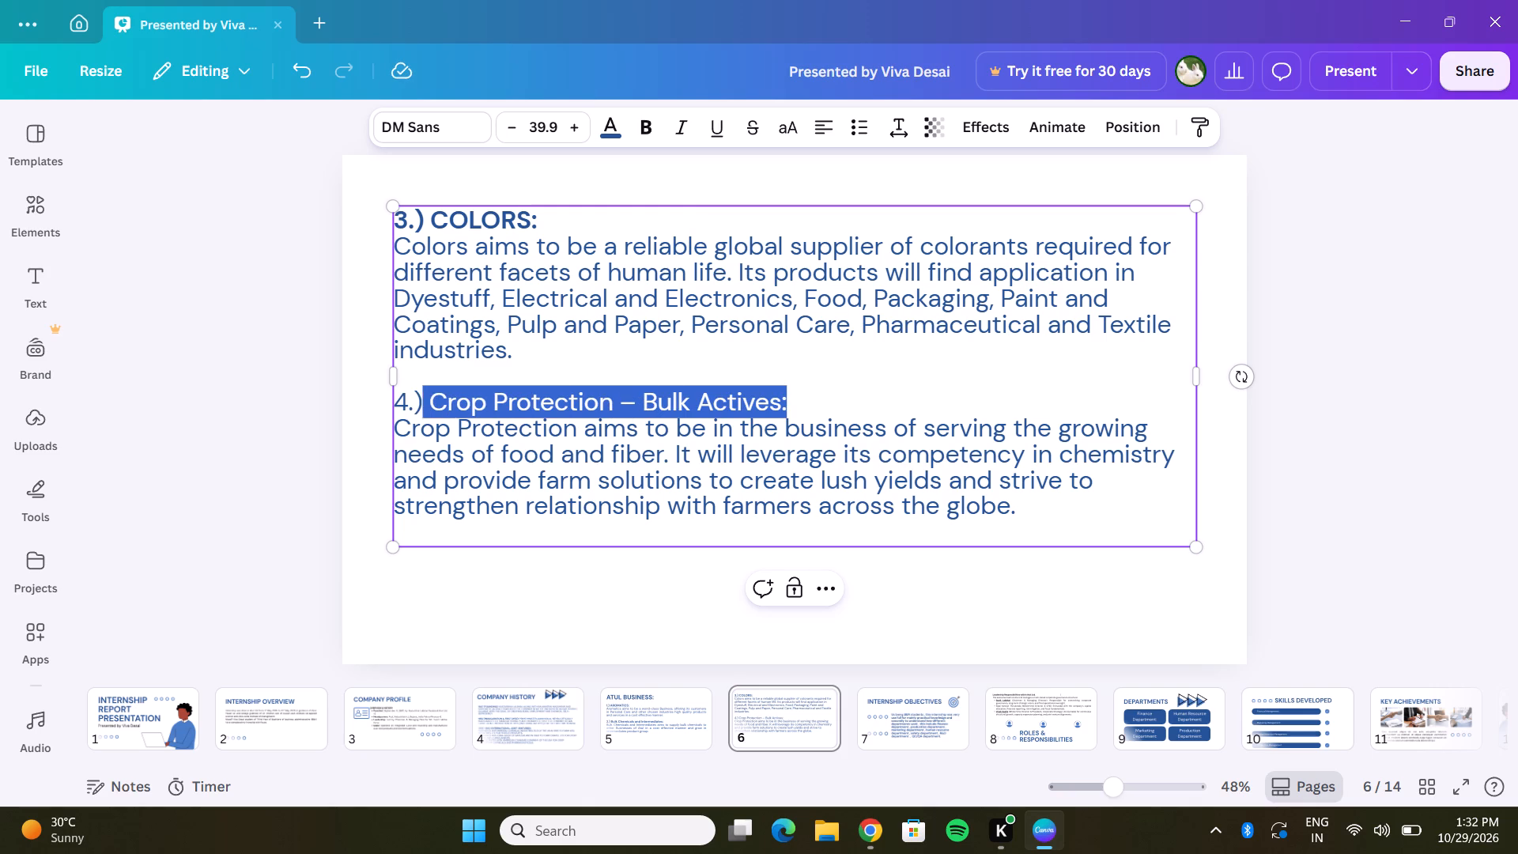
pyautogui.moveTo(413, 403); pyautogui.dragTo(388, 401)
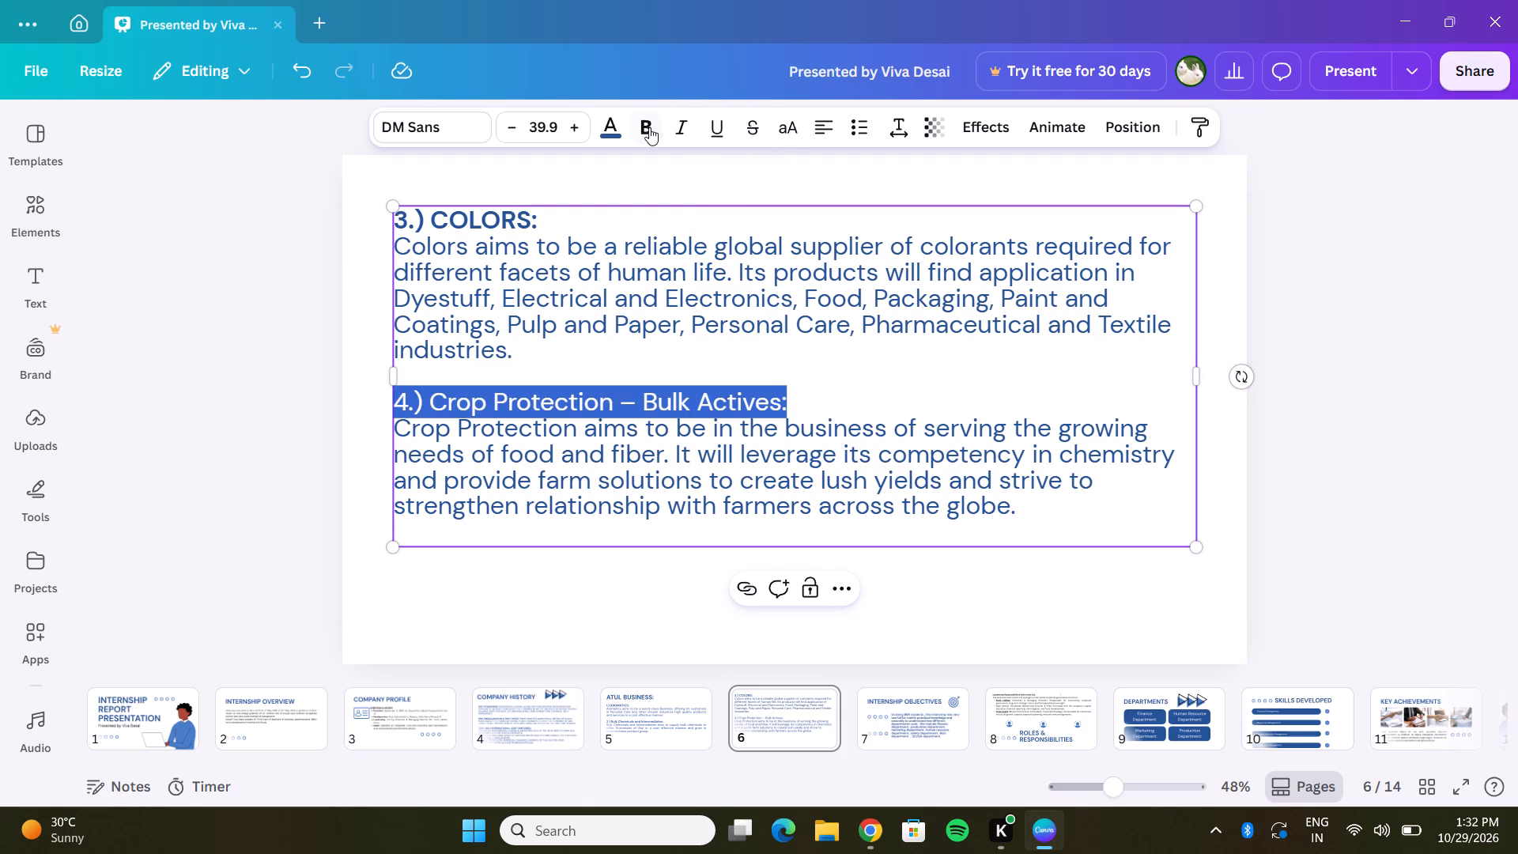
pyautogui.click(647, 127)
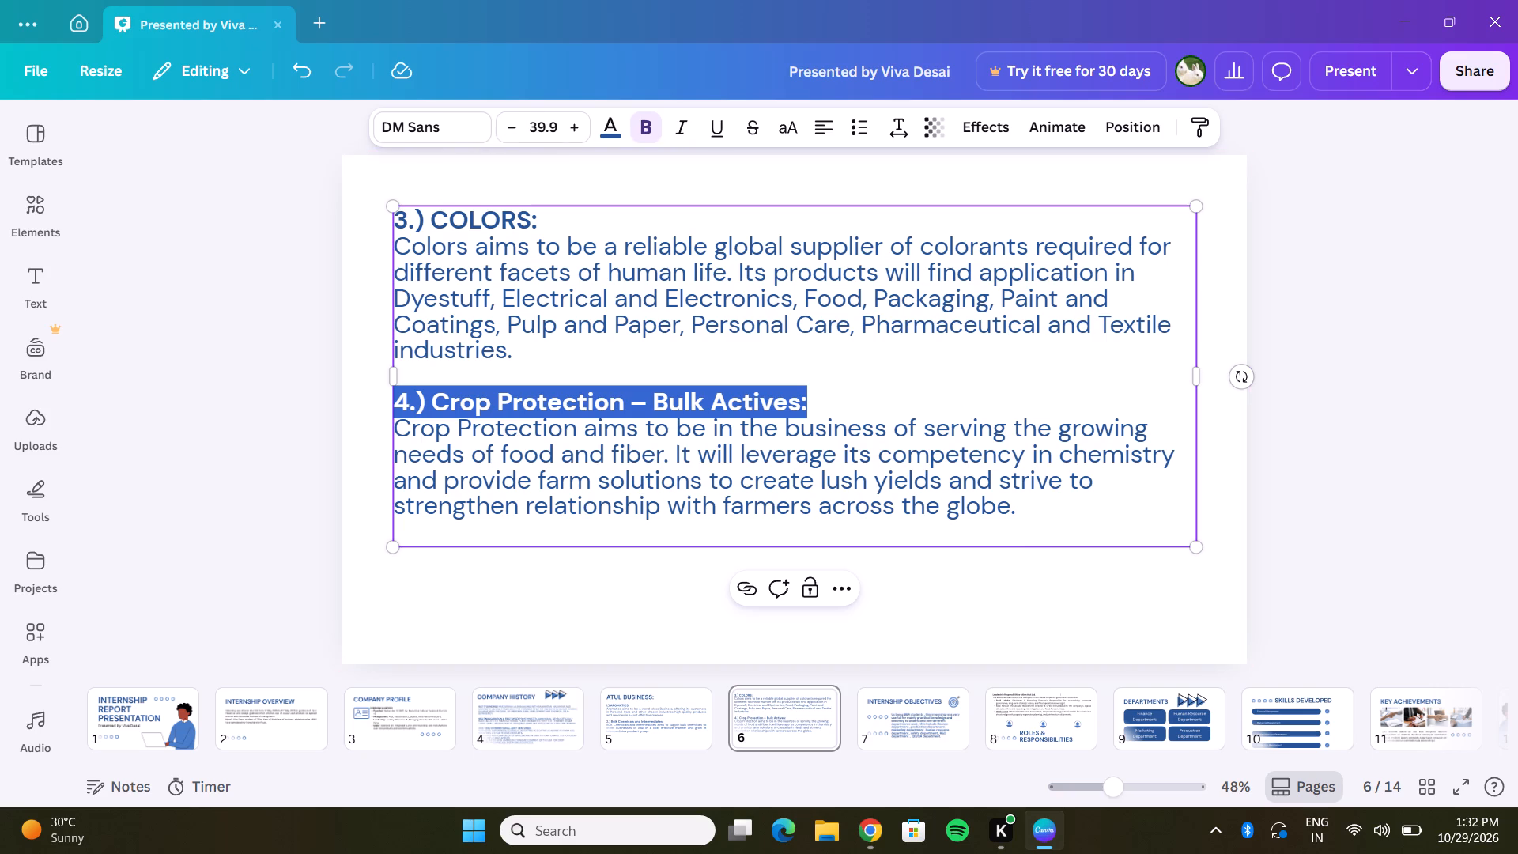
# Justify the Colors description paragraph, leaving out its heading line.
pyautogui.click(398, 249)
pyautogui.moveTo(398, 249); pyautogui.dragTo(645, 322)
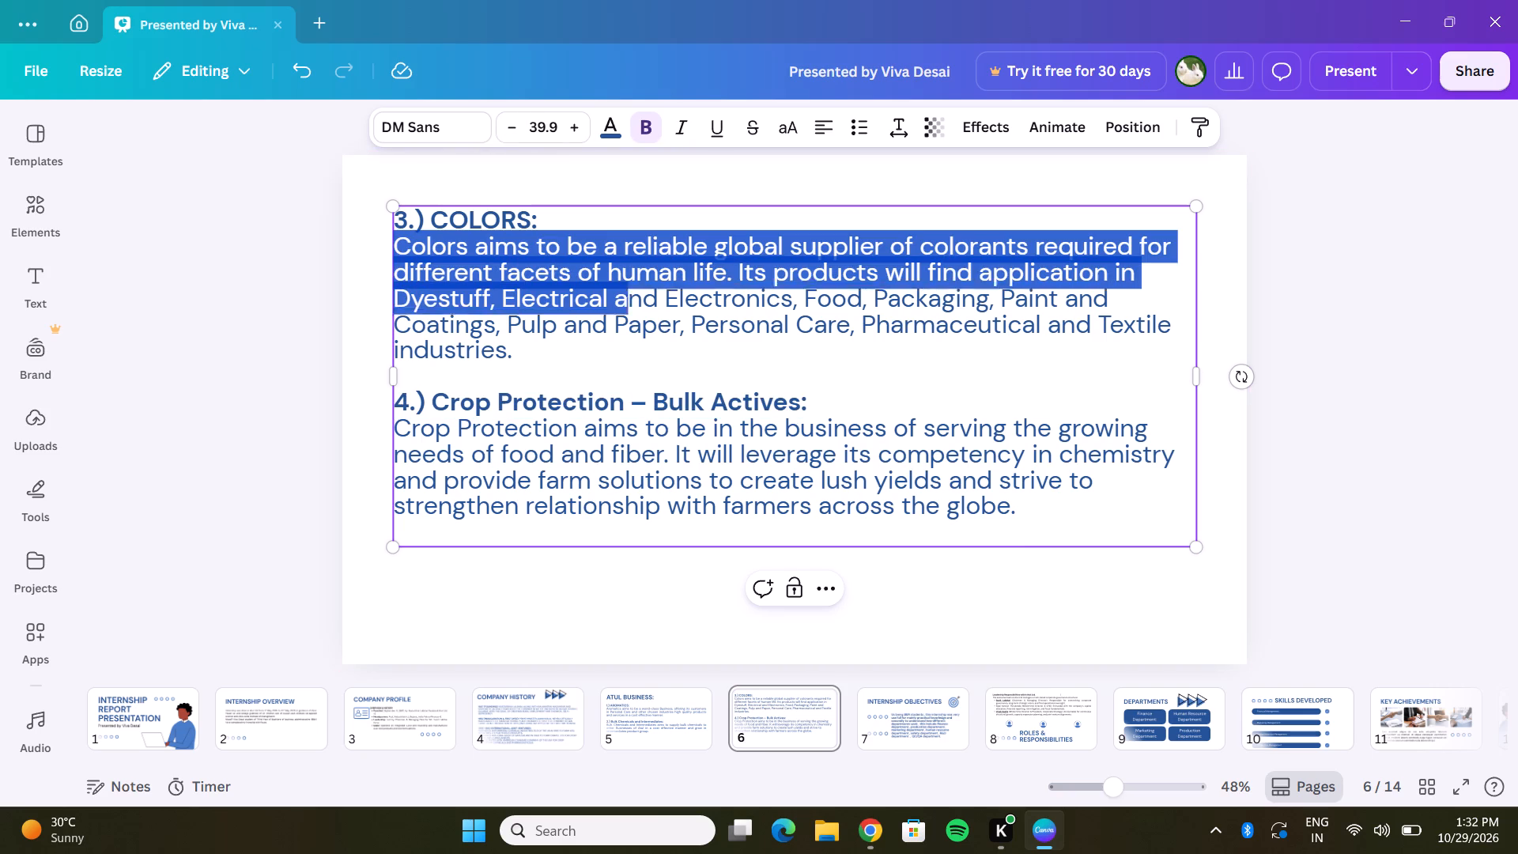
pyautogui.moveTo(645, 322); pyautogui.dragTo(655, 338)
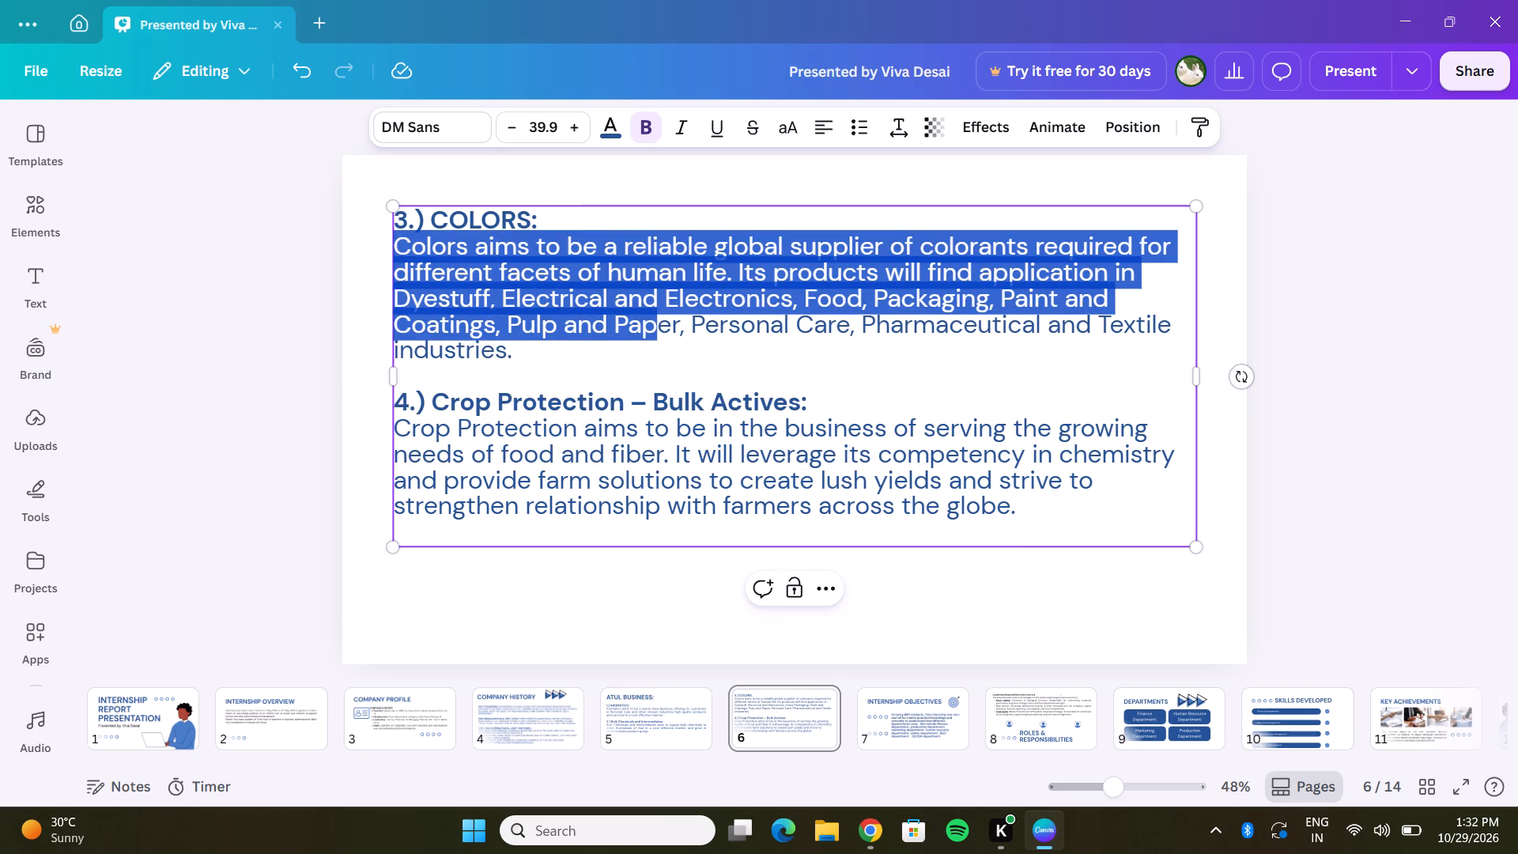
pyautogui.moveTo(655, 338); pyautogui.dragTo(663, 351)
pyautogui.click(829, 135)
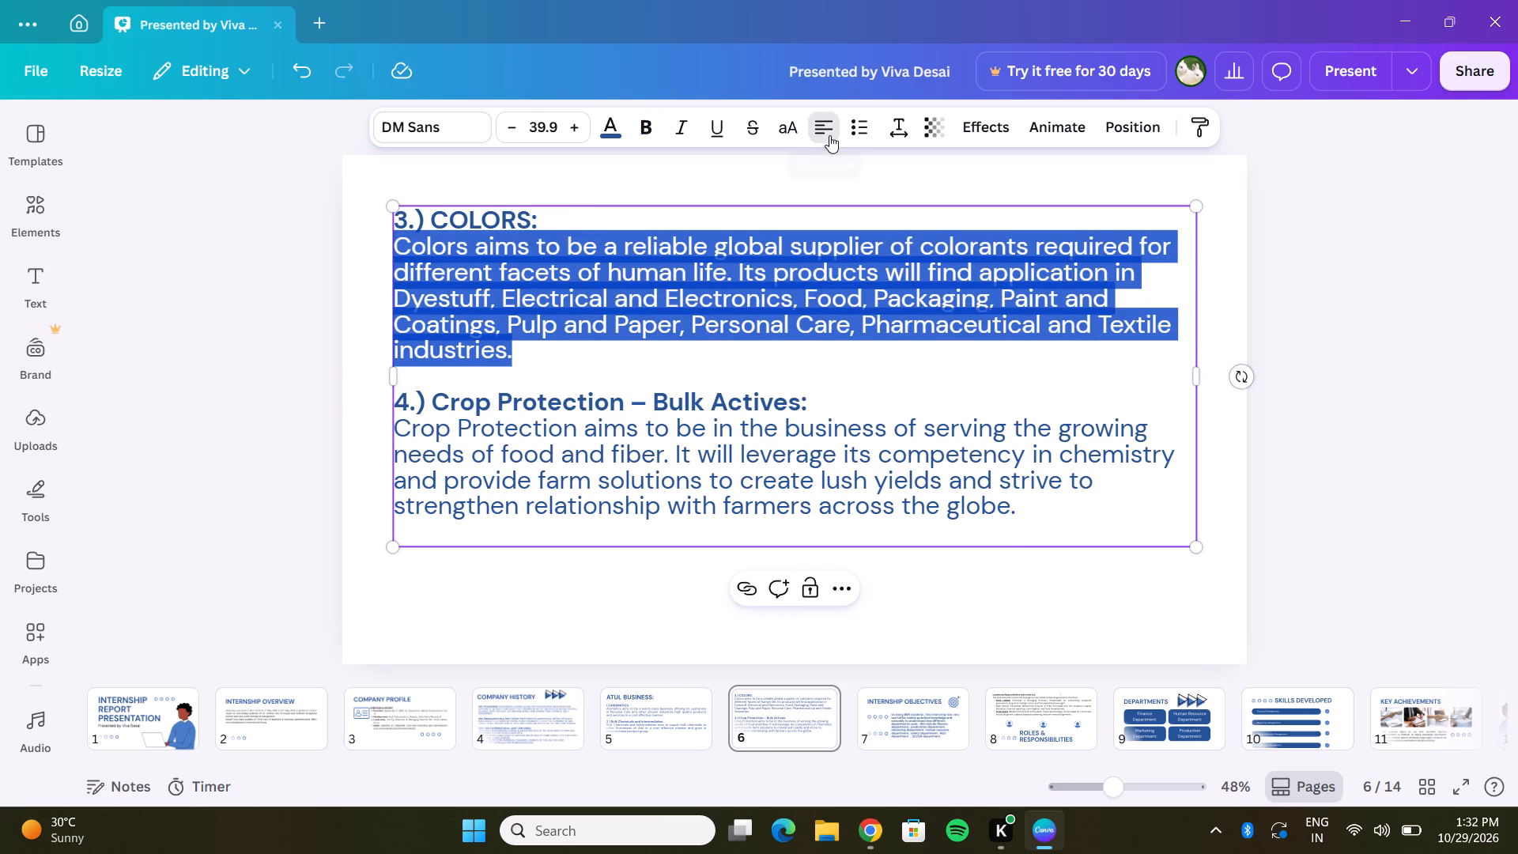
pyautogui.click(829, 135)
pyautogui.click(829, 135)
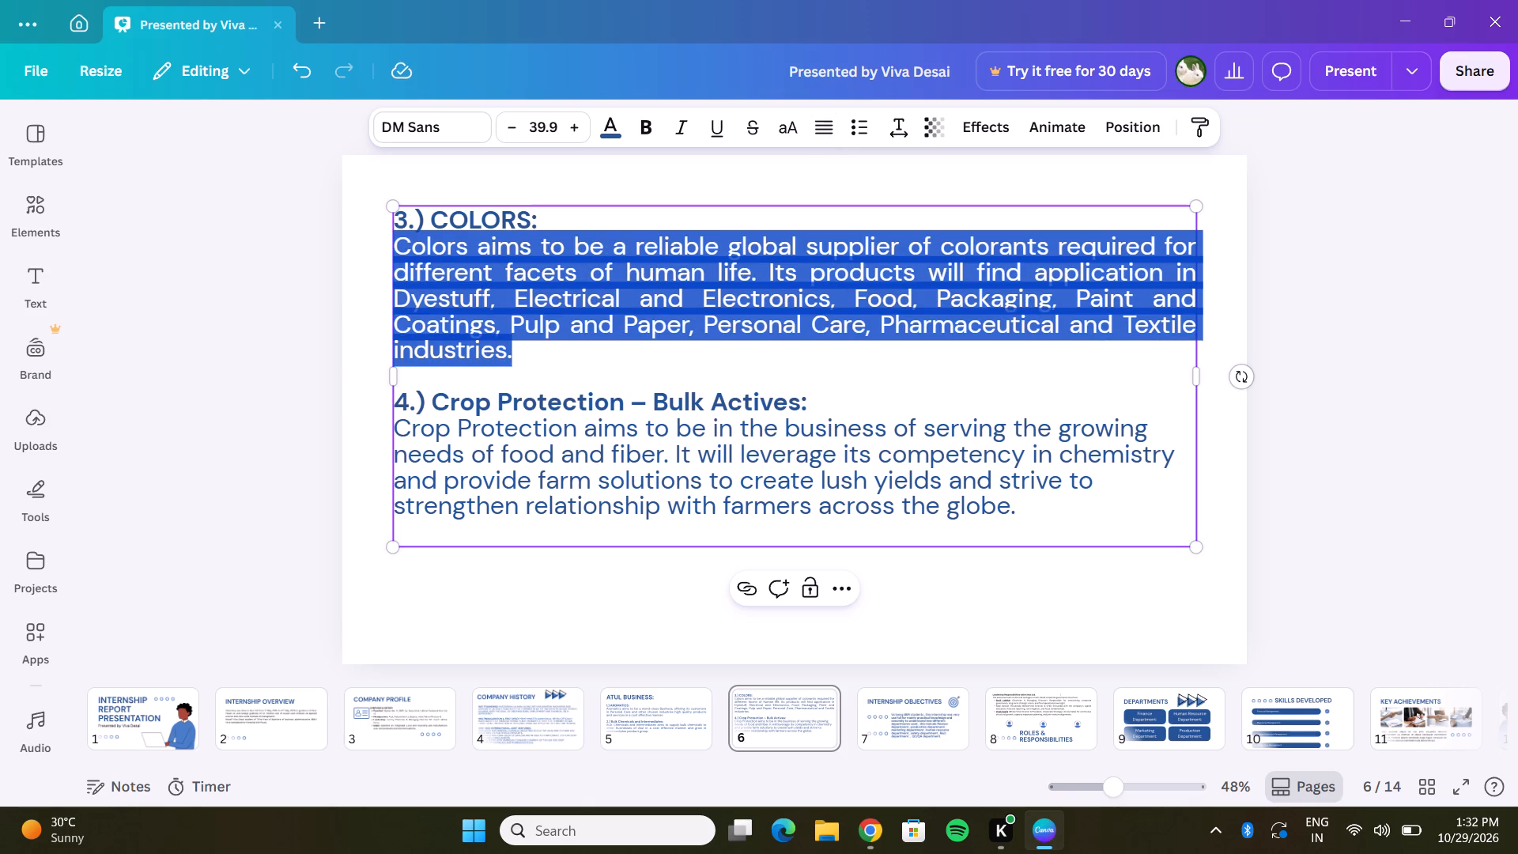
# Justify the Crop Protection – Bulk Actives description paragraph, leaving out its heading, and deselect the text box.
pyautogui.moveTo(405, 429); pyautogui.dragTo(855, 510)
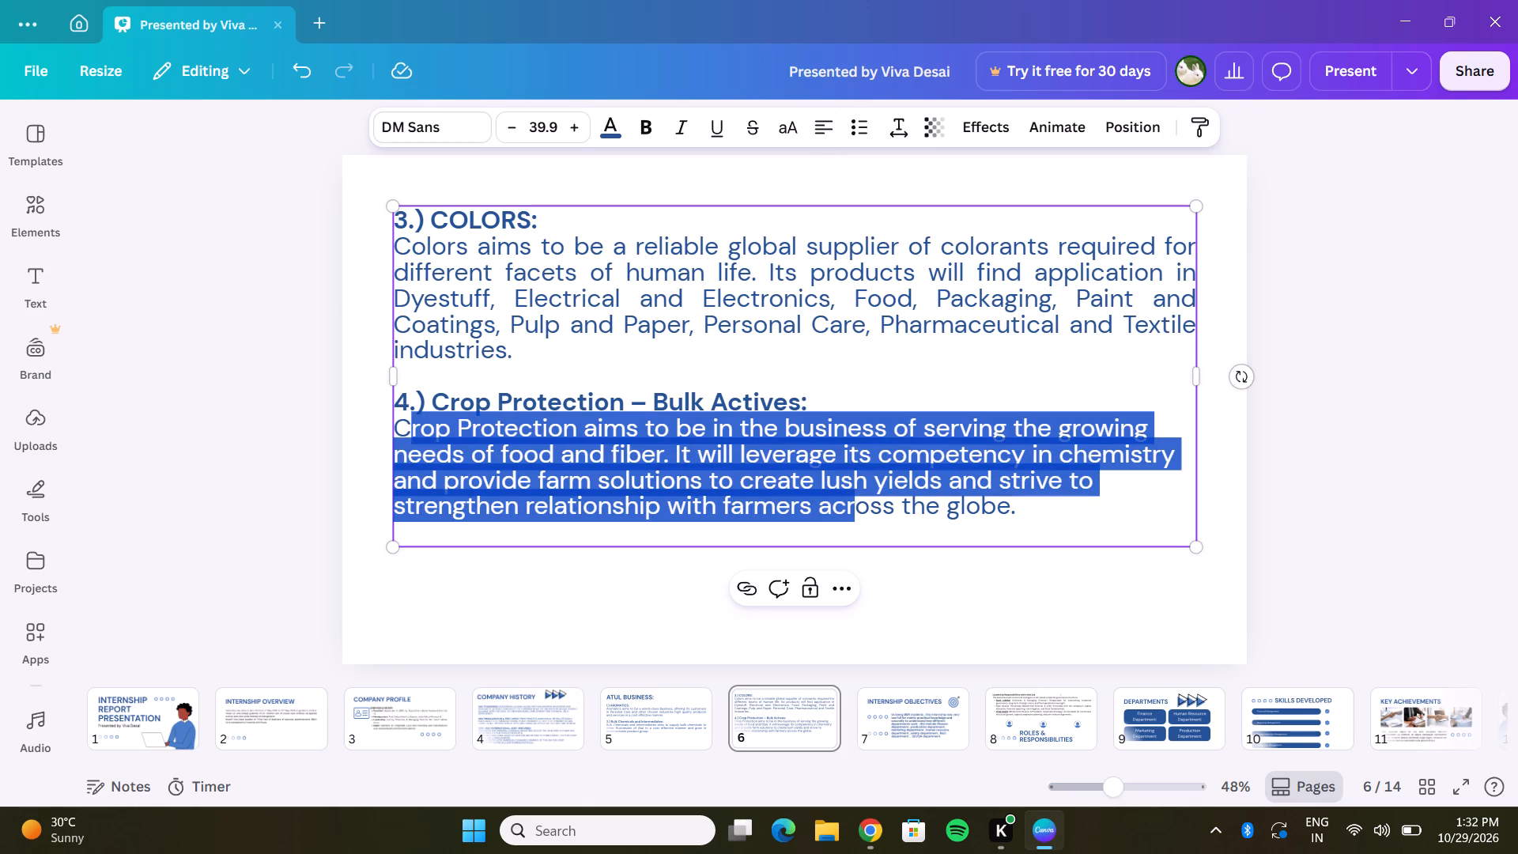
pyautogui.moveTo(401, 429); pyautogui.dragTo(947, 504)
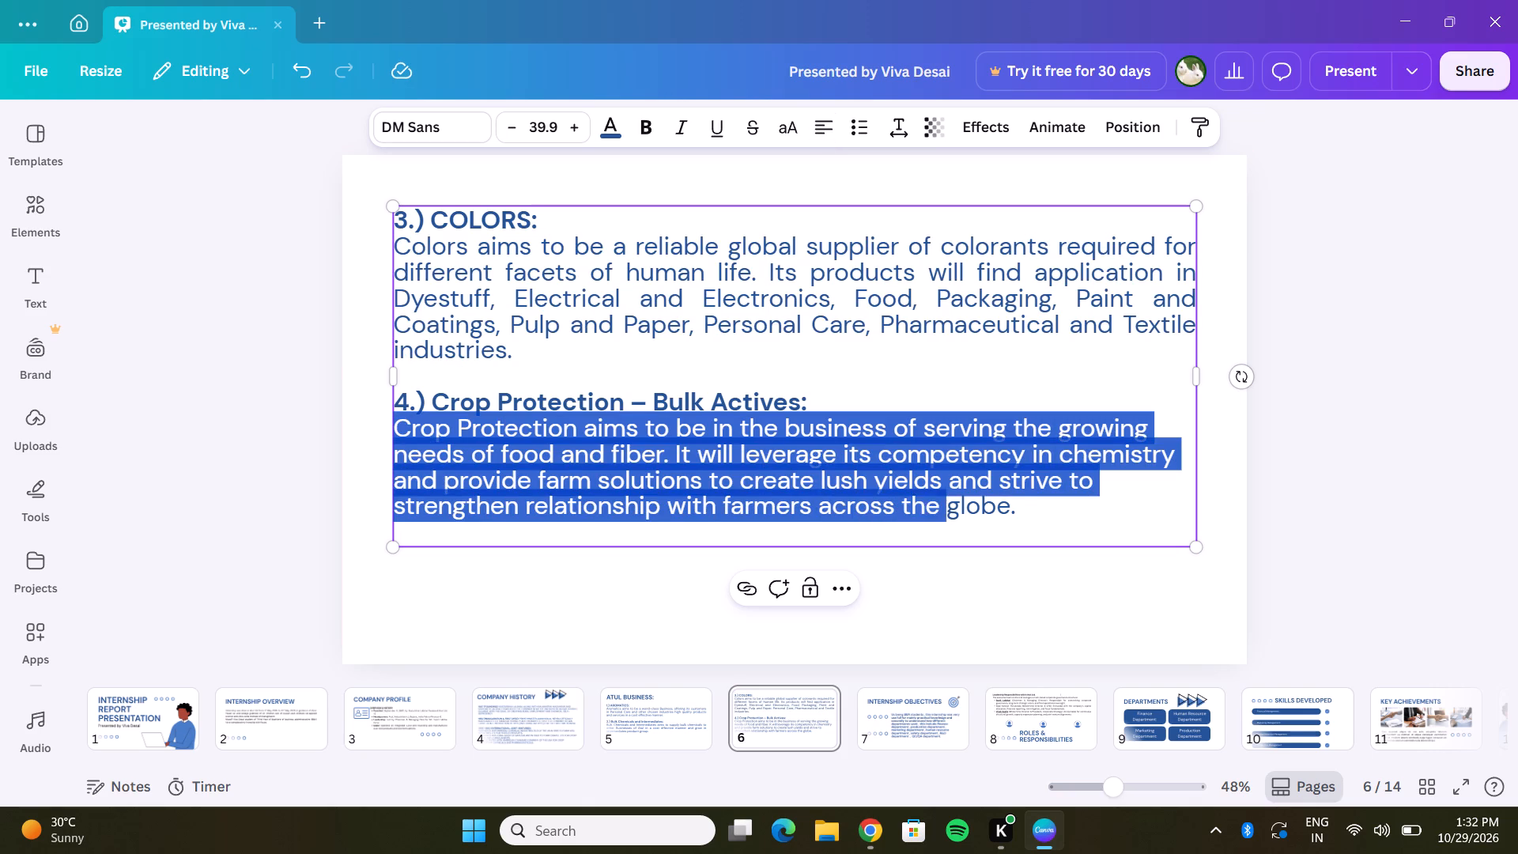
pyautogui.moveTo(947, 504); pyautogui.dragTo(1018, 498)
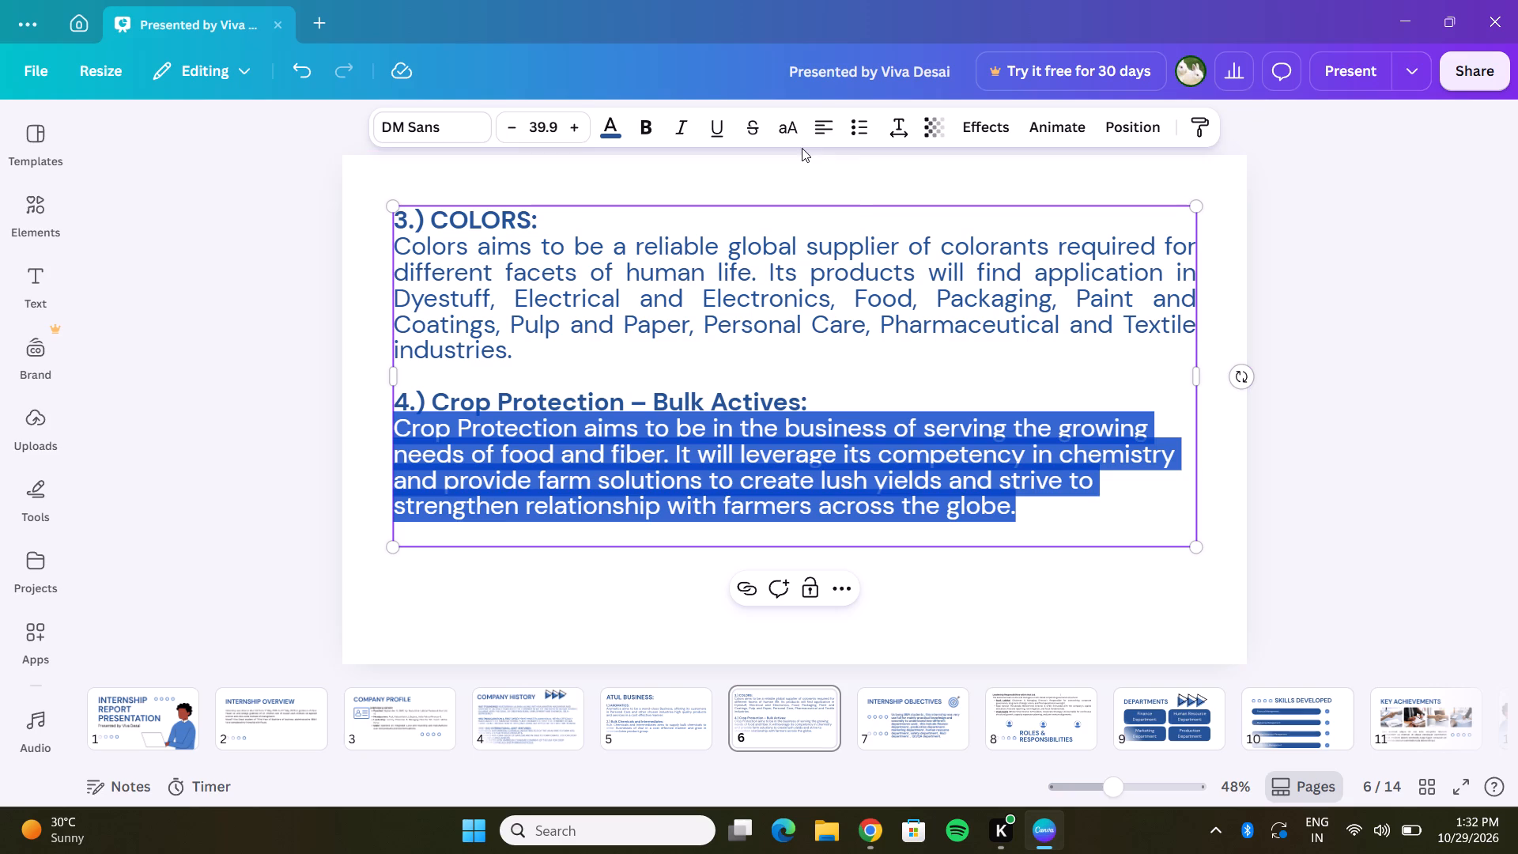
pyautogui.click(824, 127)
pyautogui.click(824, 127)
pyautogui.click(824, 127)
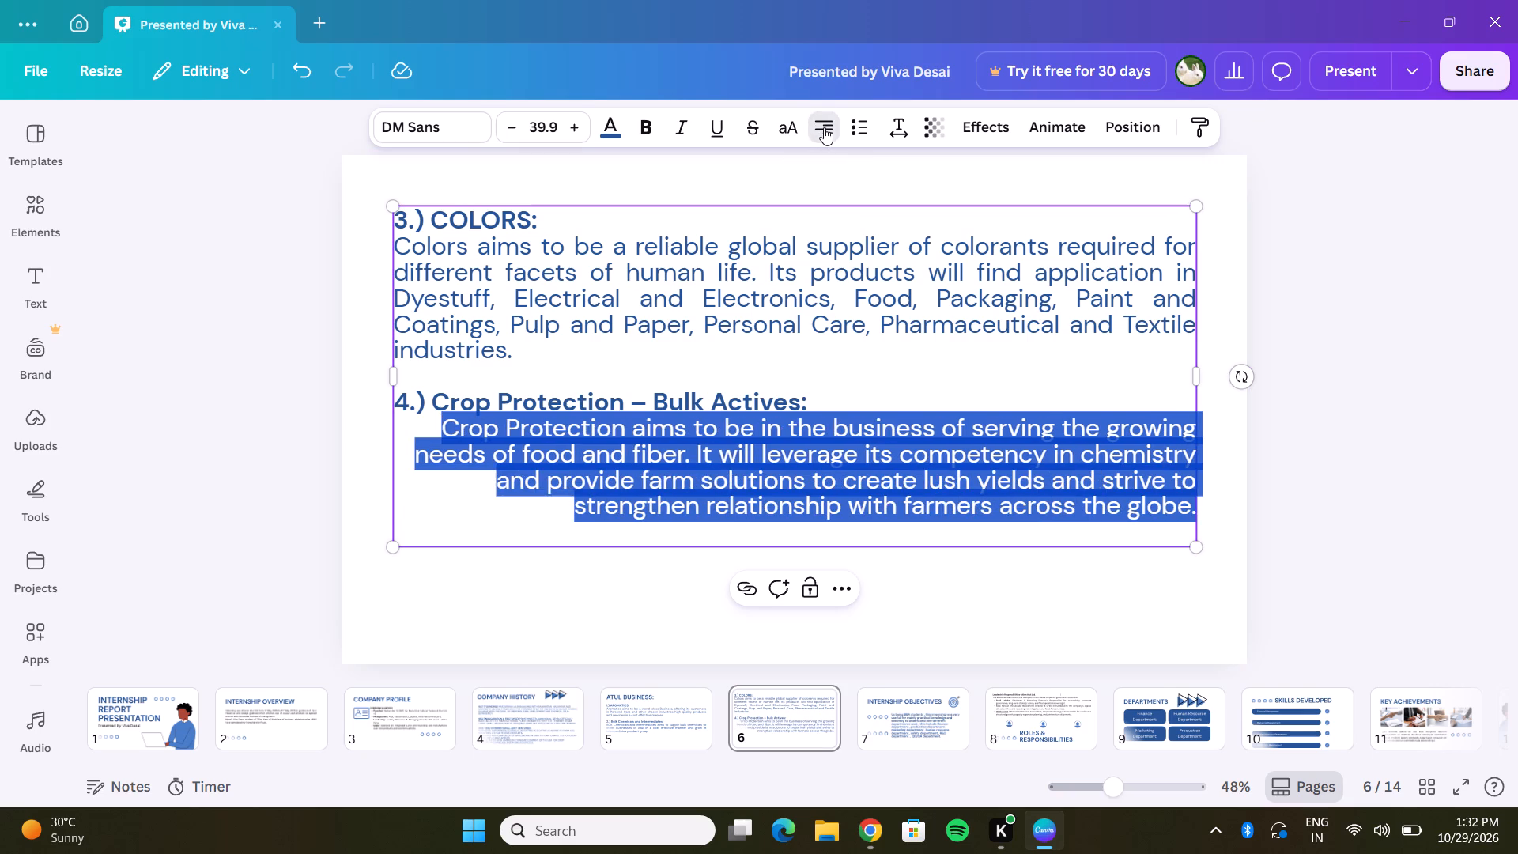
pyautogui.click(292, 617)
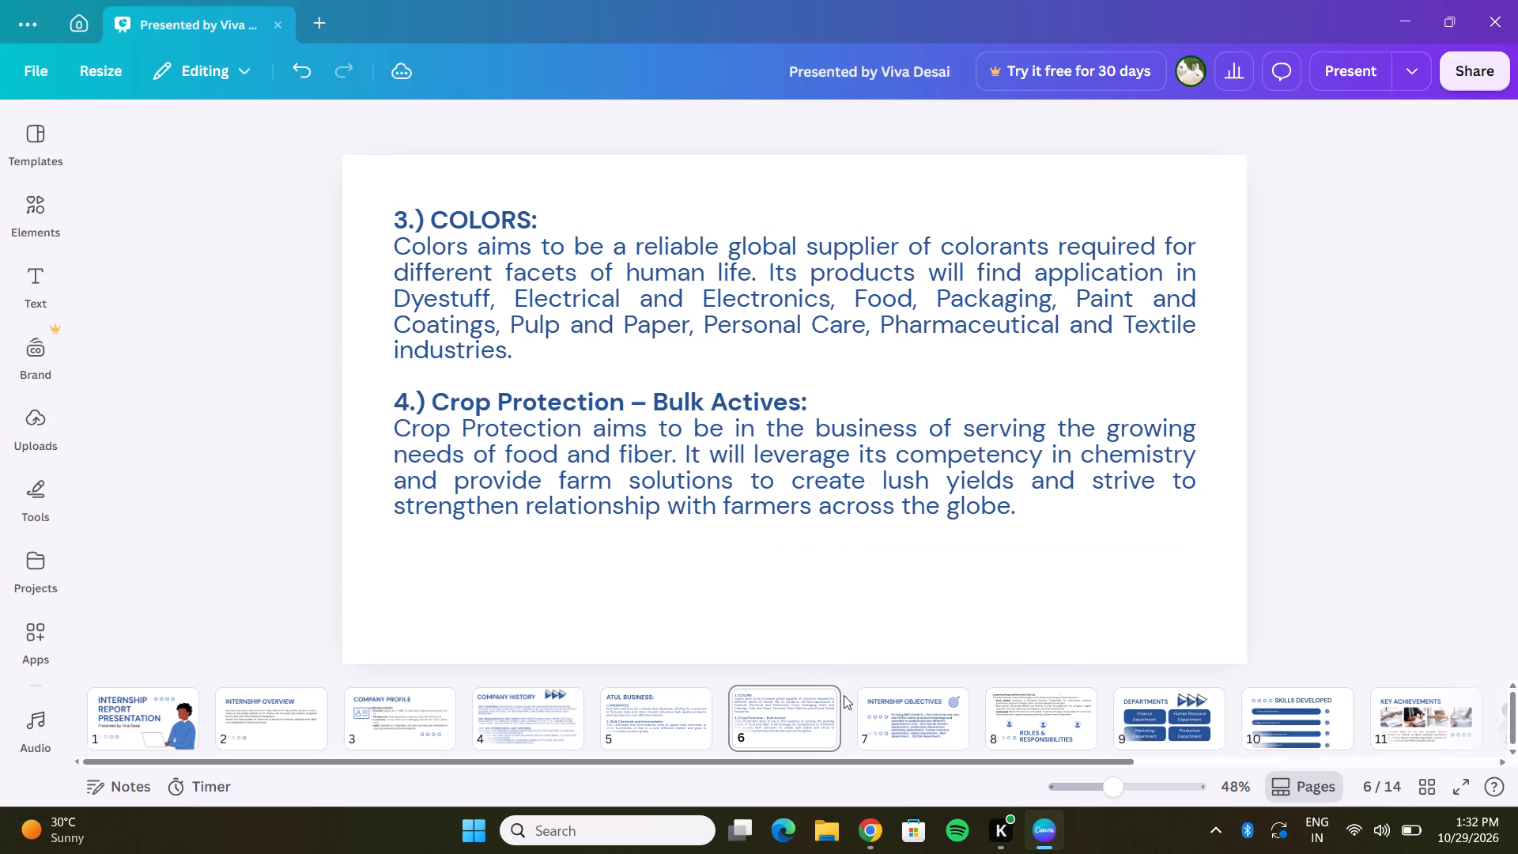
# Insert a new blank slide between slide 6 and the Internship Objectives slide.
pyautogui.click(862, 701)
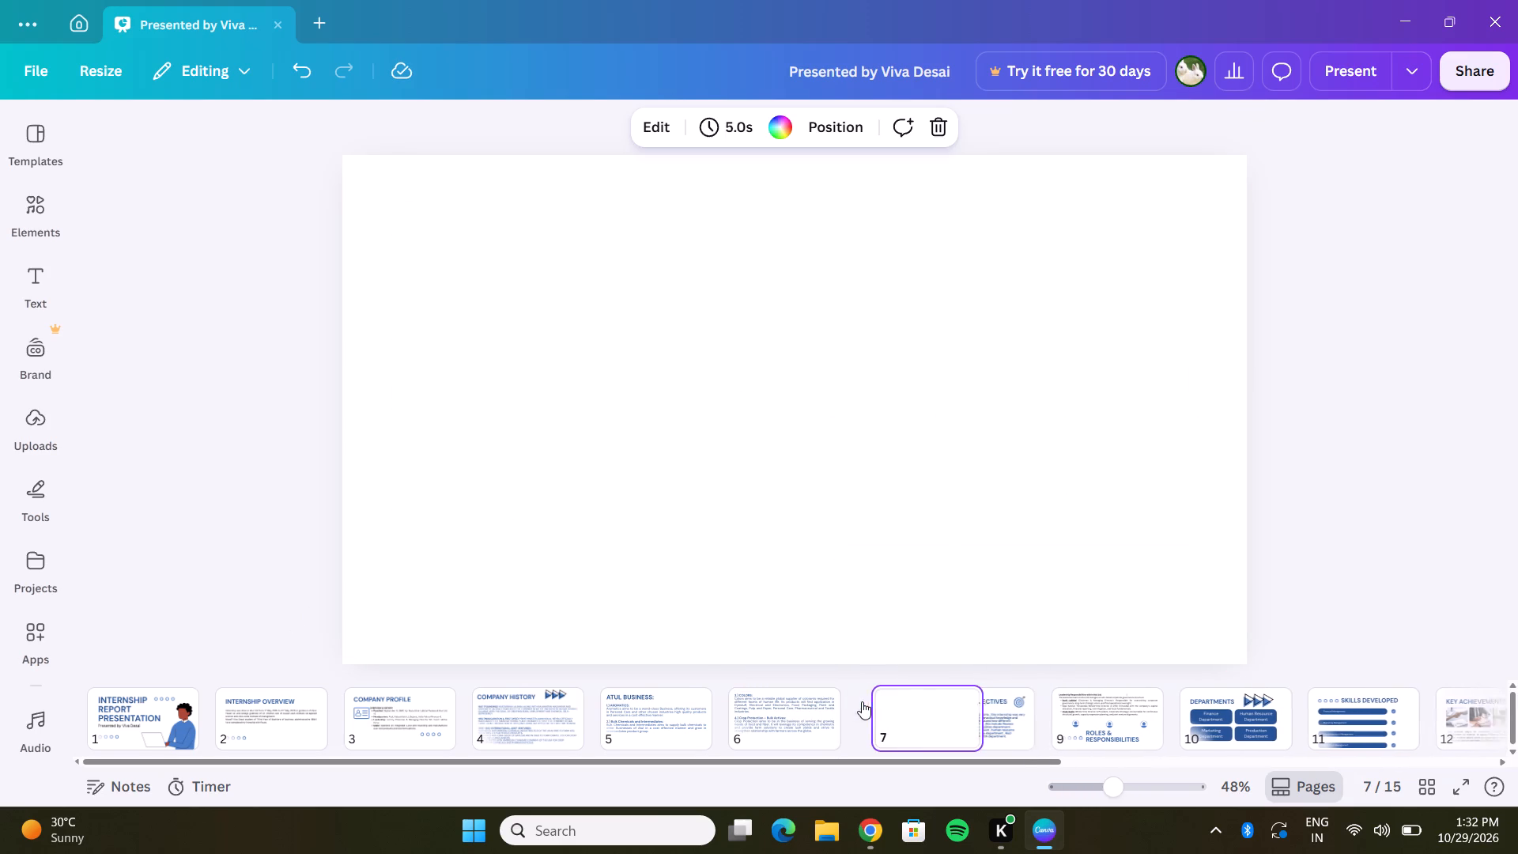
# Copy the Crop Protection – Retail heading and description from Atul's website and paste them onto the blank slide 7.
pyautogui.click(869, 853)
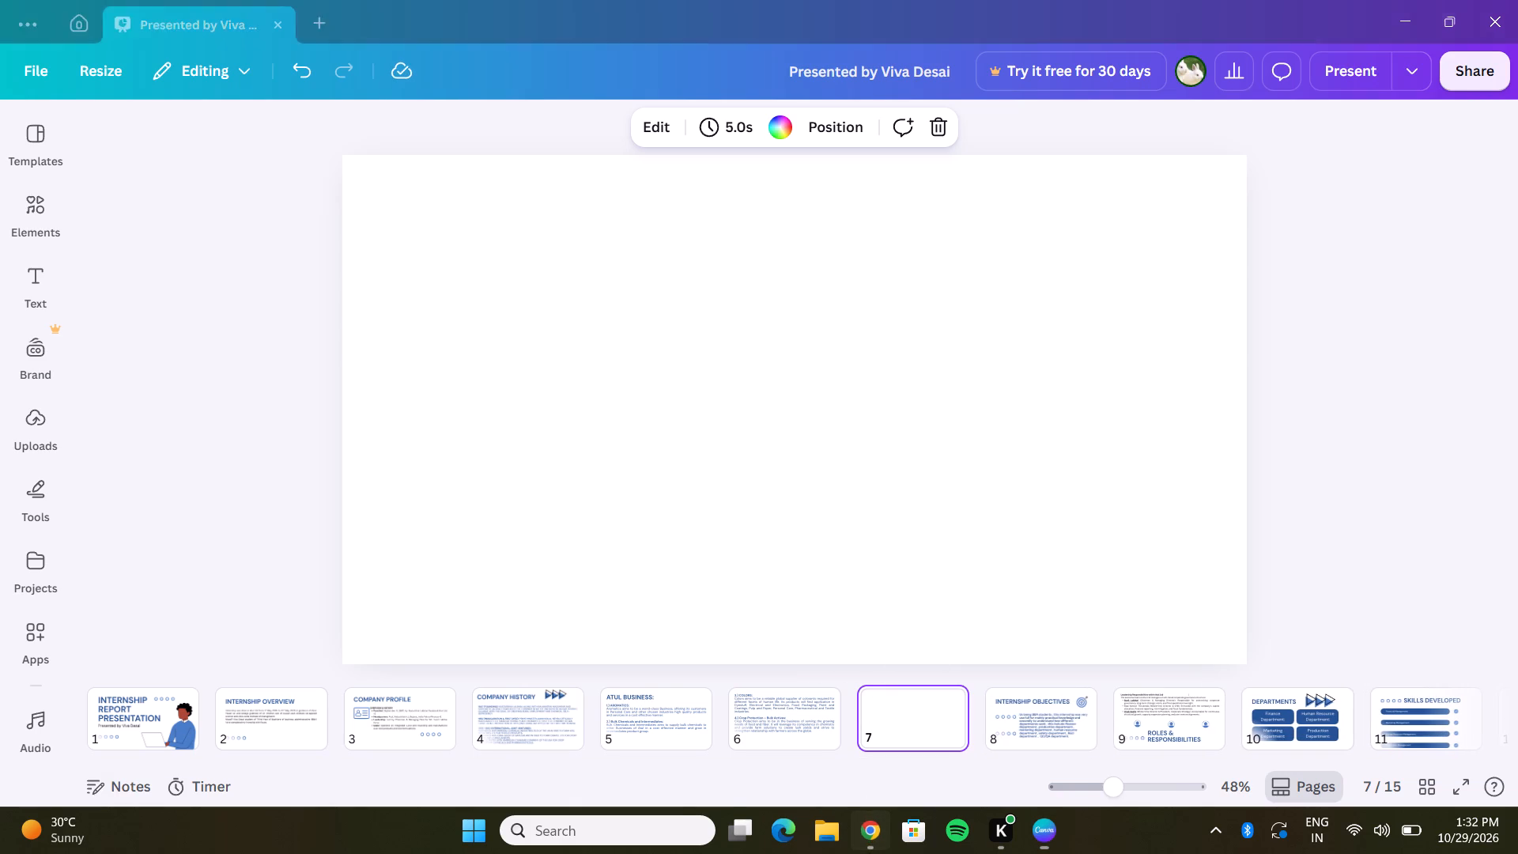
pyautogui.scroll(-2, 490, 466)
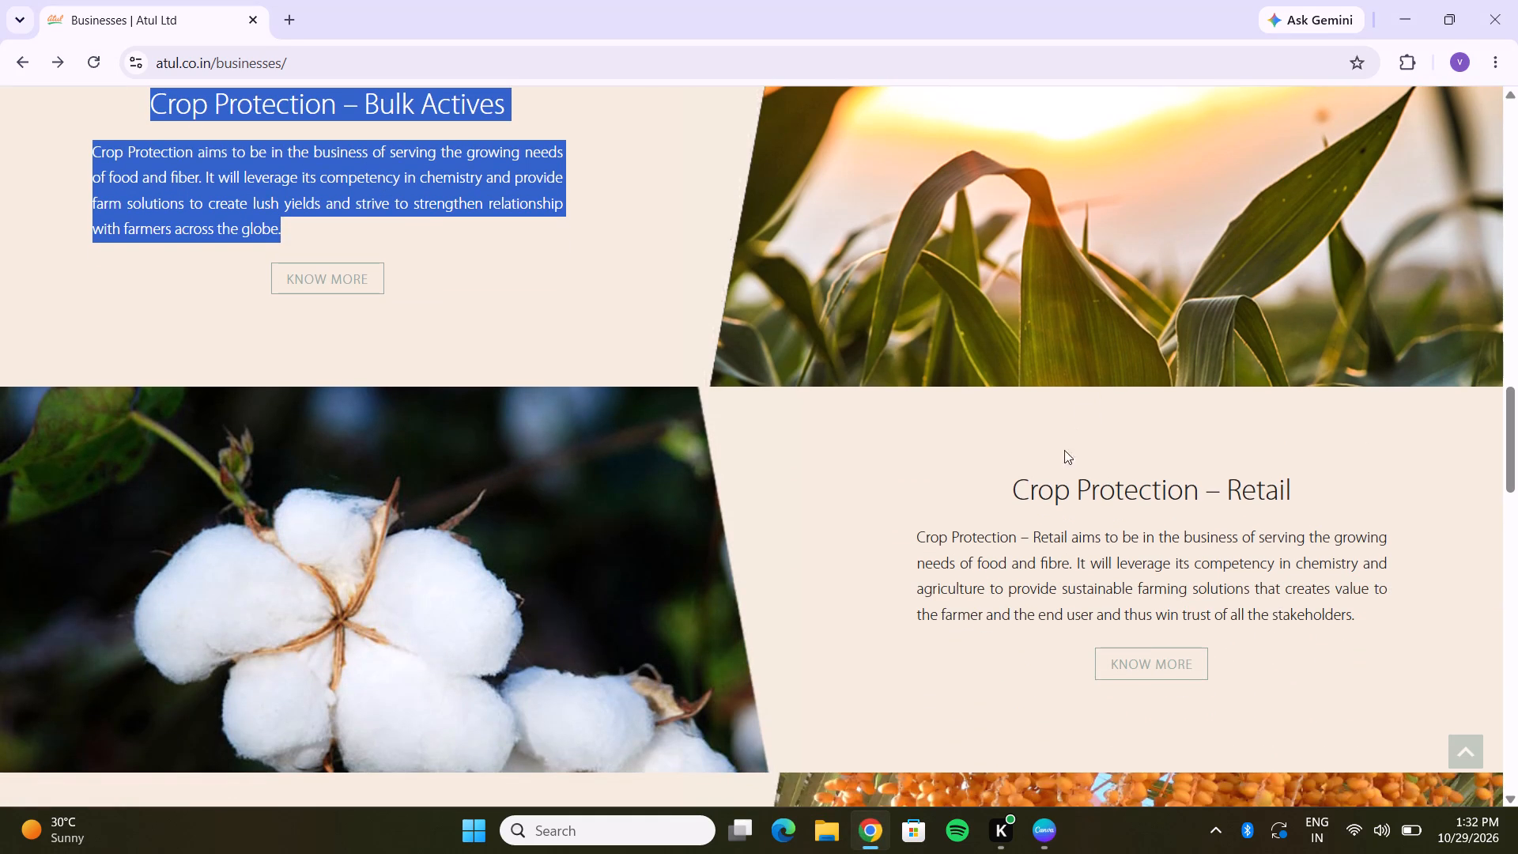
pyautogui.click(1025, 493)
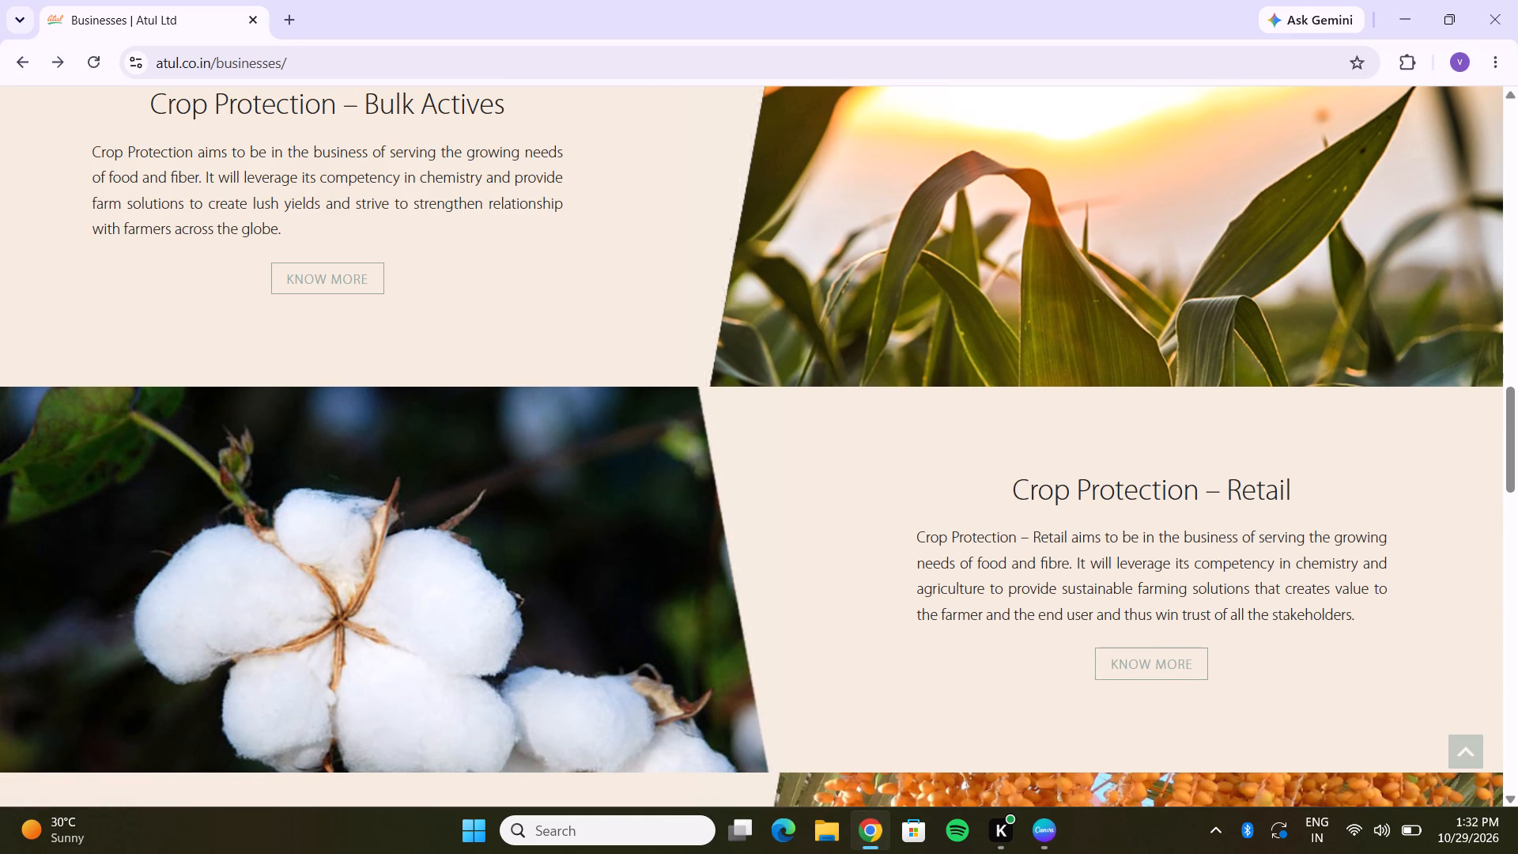
pyautogui.moveTo(1017, 487); pyautogui.dragTo(1353, 607)
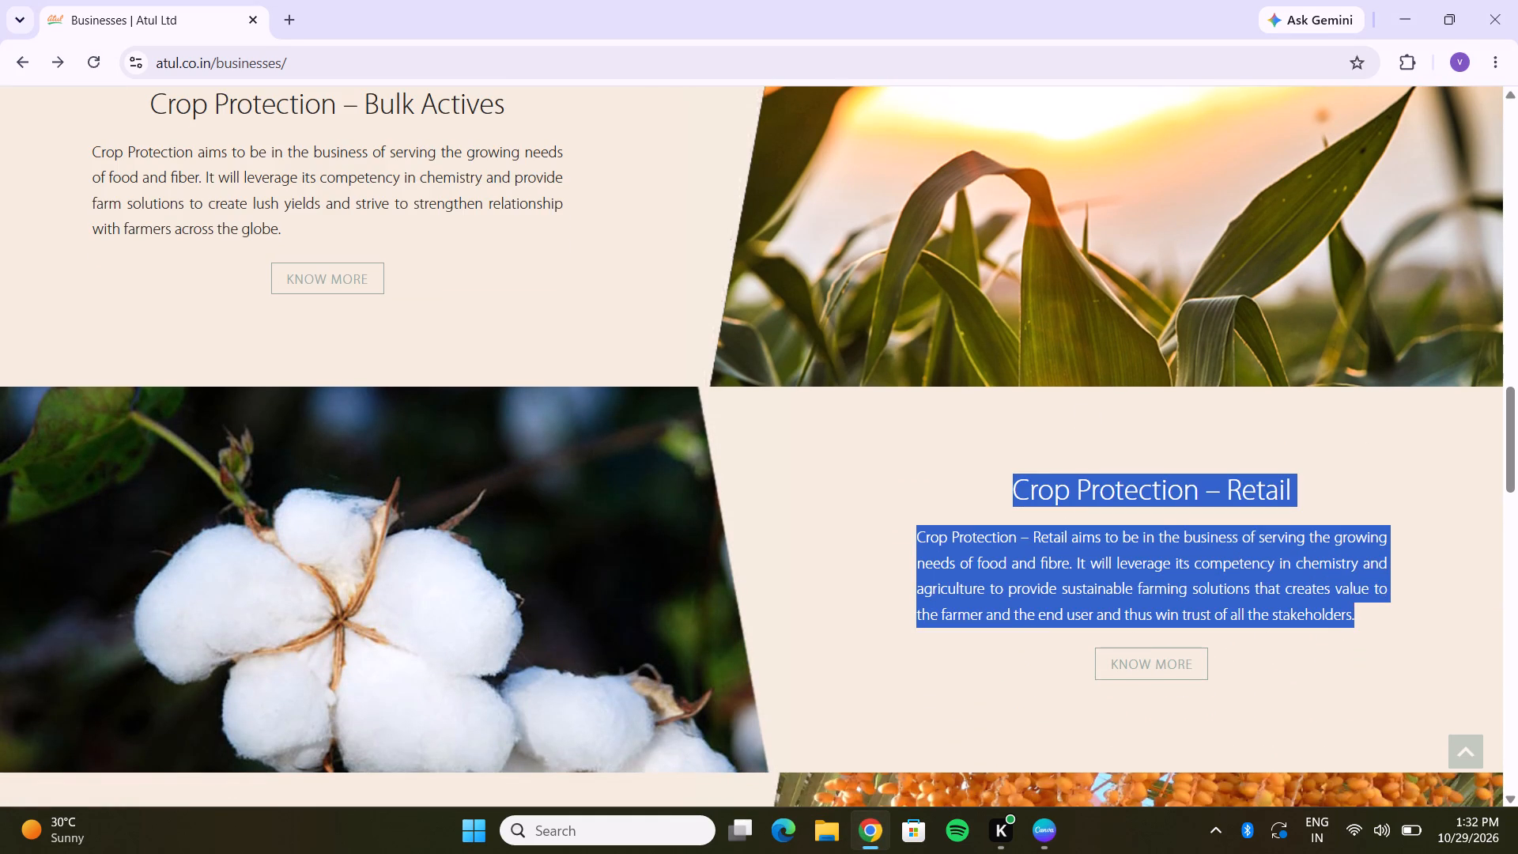
pyautogui.moveTo(1353, 607); pyautogui.dragTo(1360, 614)
pyautogui.hotkey('ctrl', 'c')
pyautogui.hotkey('alt', 'Tab')
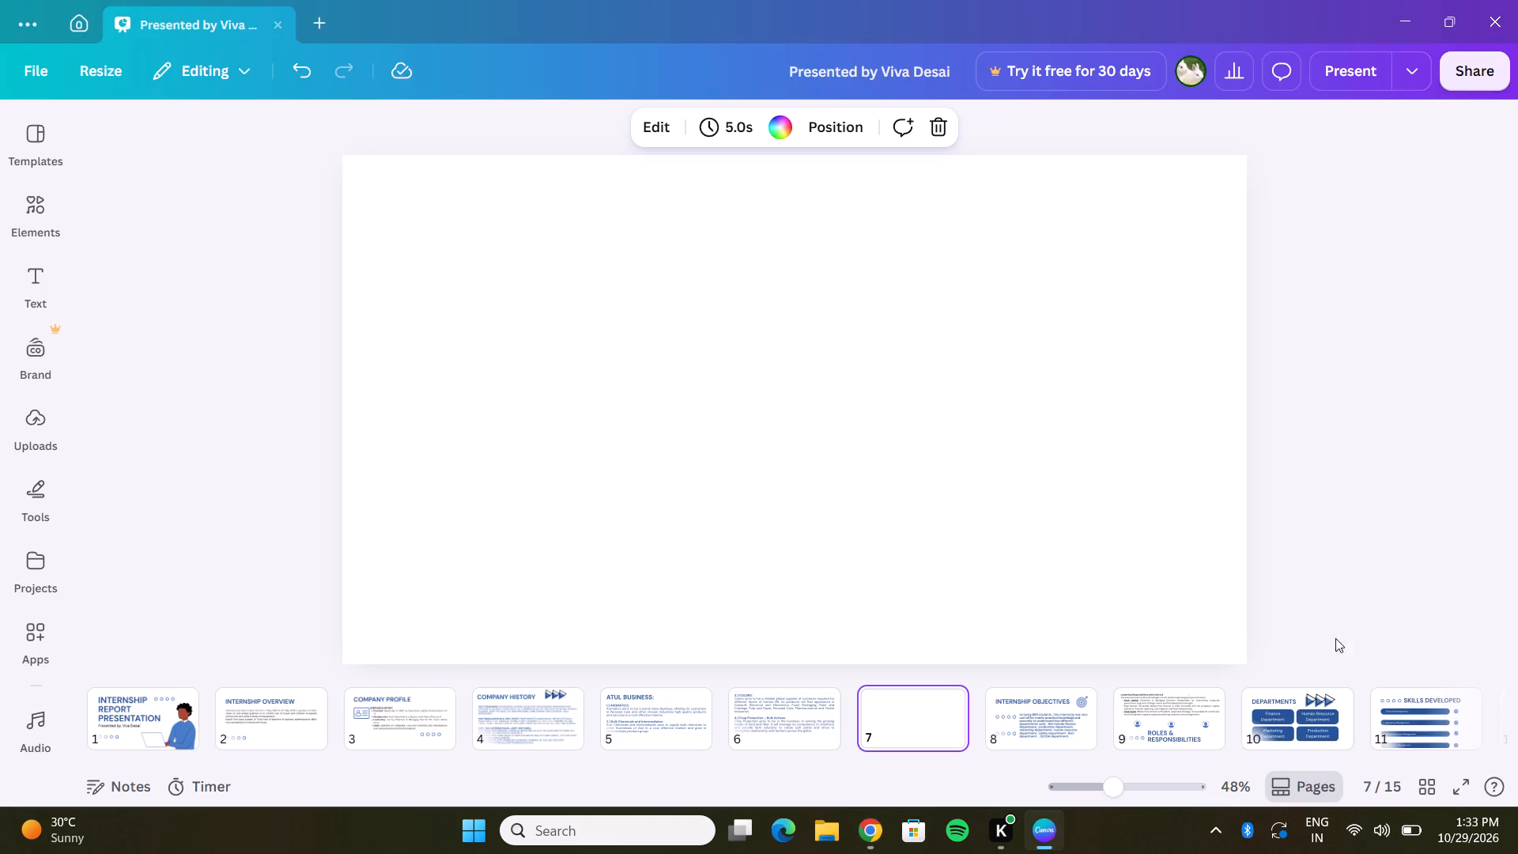
pyautogui.hotkey('ctrl', 'v')
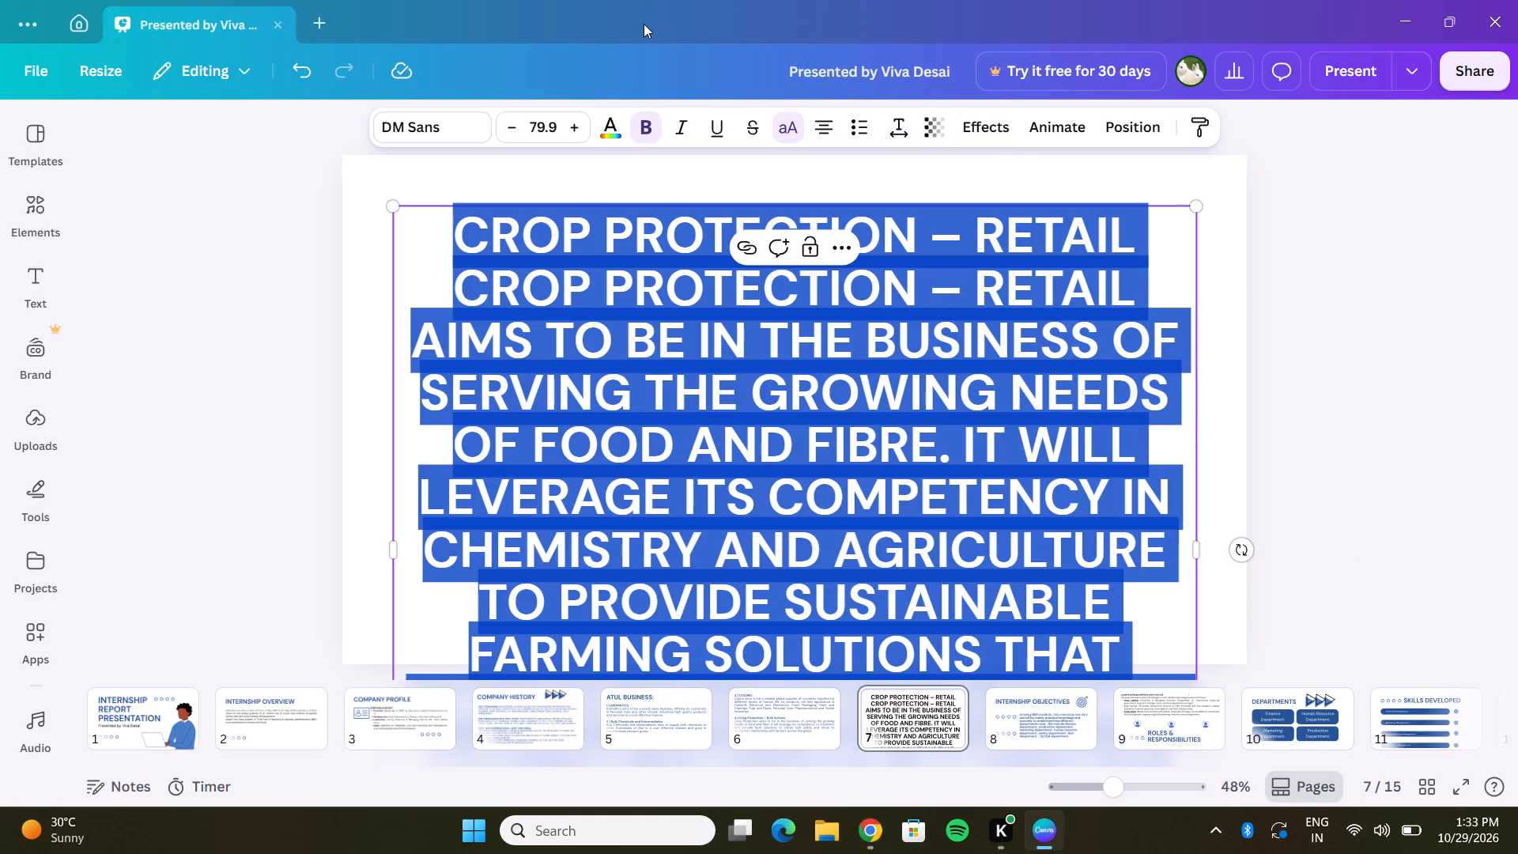
# Reduce the font size of the pasted Crop Protection – Retail text on slide 7 to 39.9.
pyautogui.rightClick(516, 134)
pyautogui.tripleClick(516, 134)
pyautogui.tripleClick(516, 134)
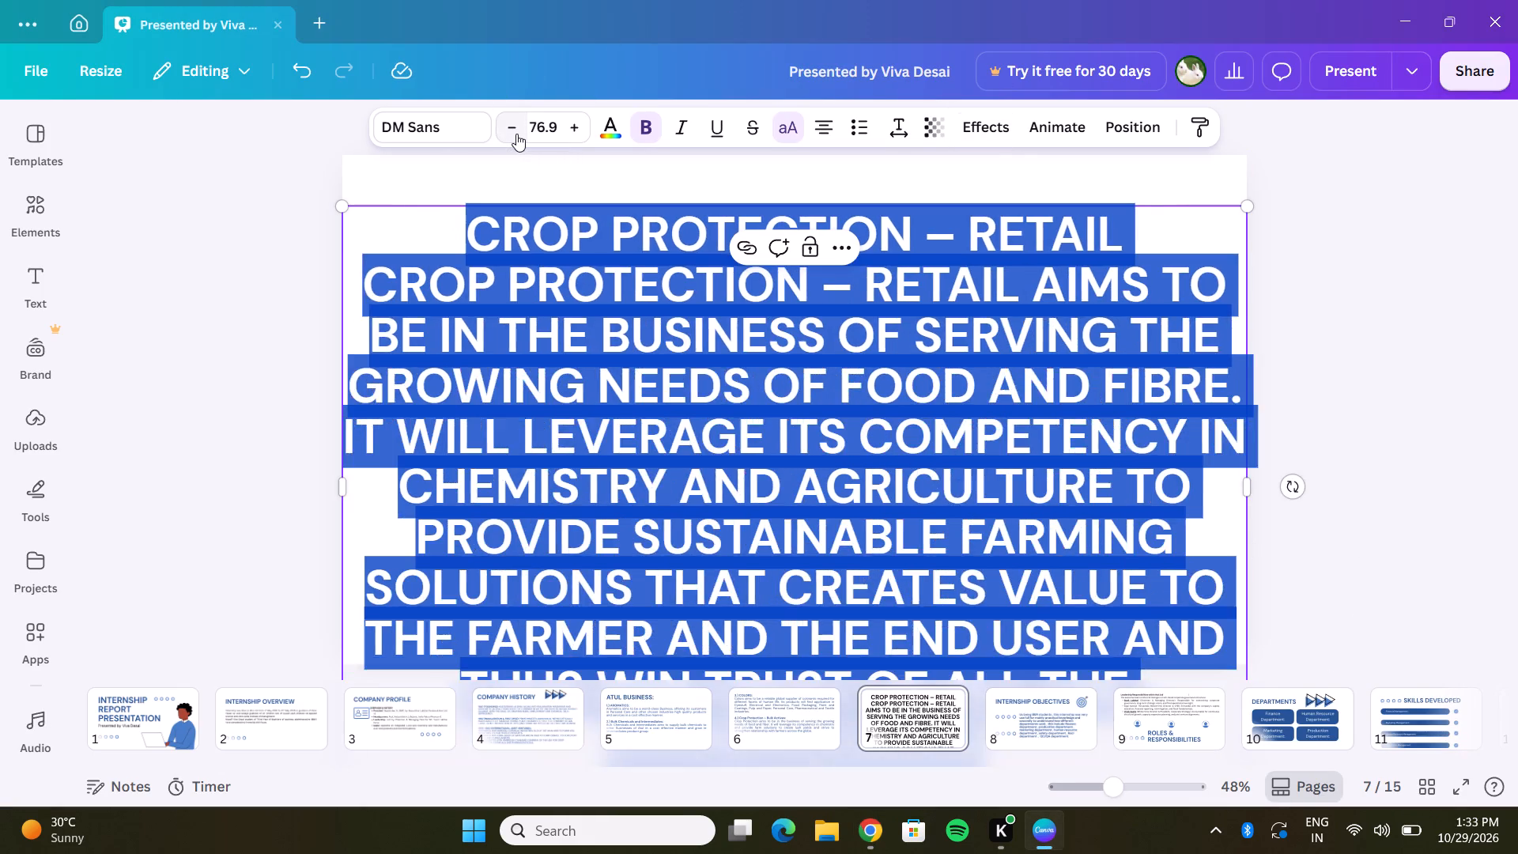
pyautogui.tripleClick(516, 134)
pyautogui.tripleClick(516, 134)
pyautogui.tripleClick(516, 134)
pyautogui.tripleClick(516, 134)
pyautogui.tripleClick(516, 134)
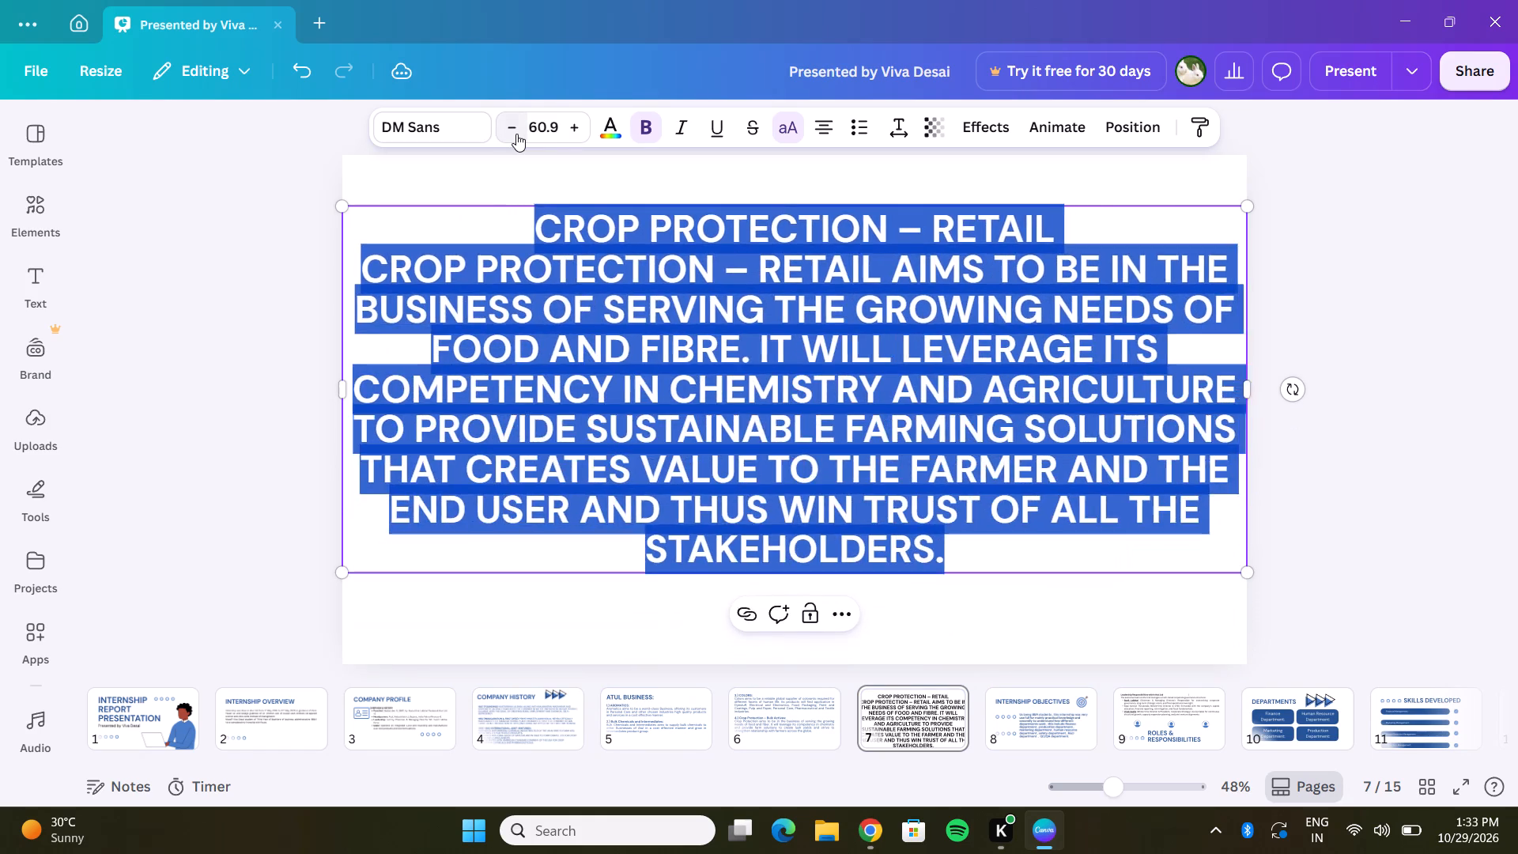
pyautogui.tripleClick(516, 134)
pyautogui.tripleClick(516, 134)
pyautogui.tripleClick(516, 134)
pyautogui.tripleClick(516, 134)
pyautogui.tripleClick(516, 134)
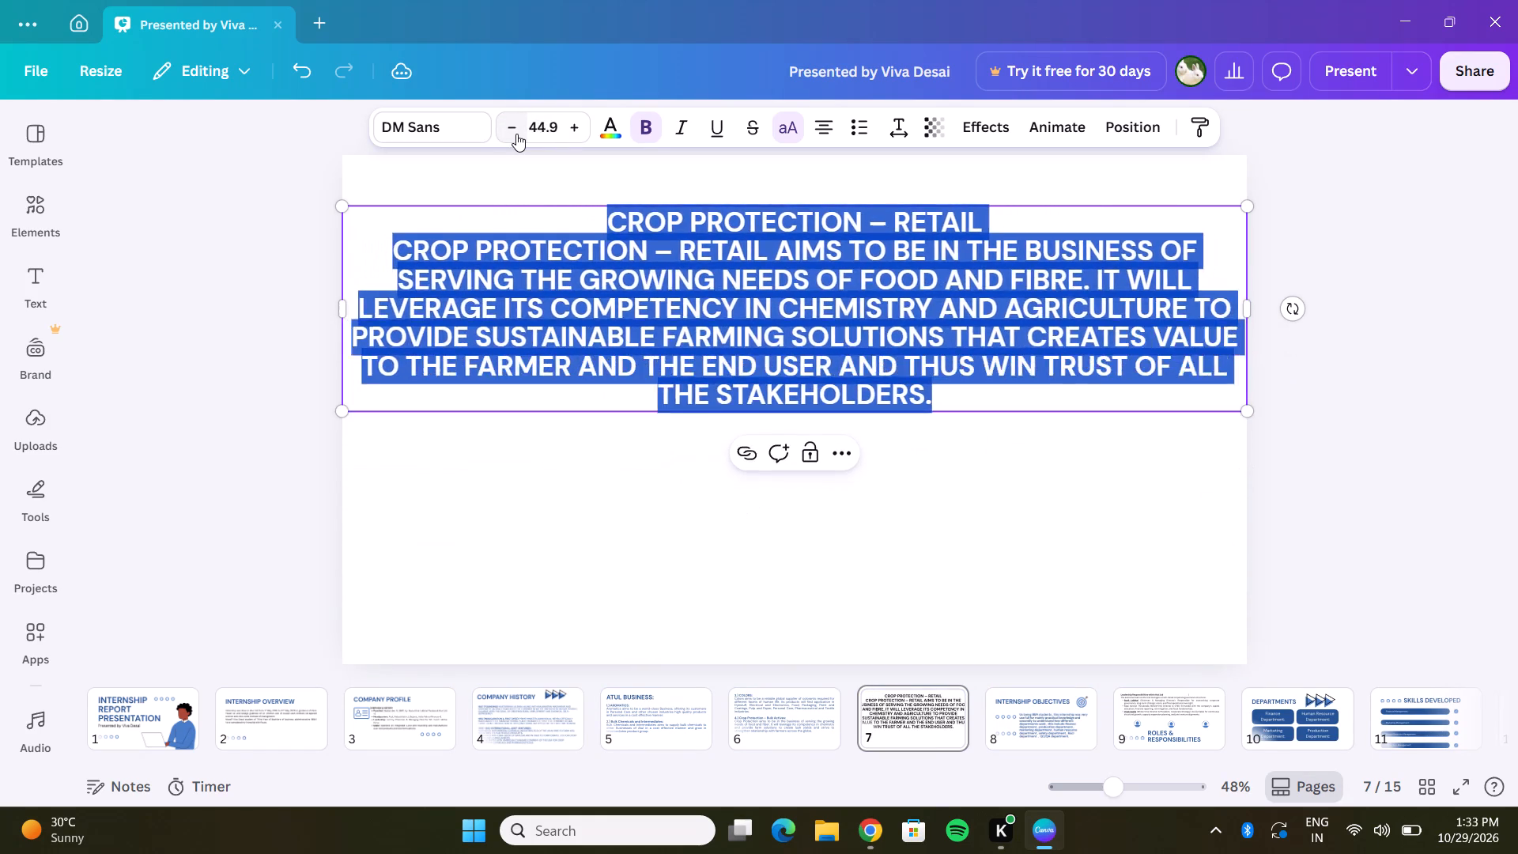
pyautogui.tripleClick(516, 134)
pyautogui.tripleClick(516, 134)
pyautogui.tripleClick(516, 134)
pyautogui.tripleClick(516, 134)
pyautogui.tripleClick(516, 134)
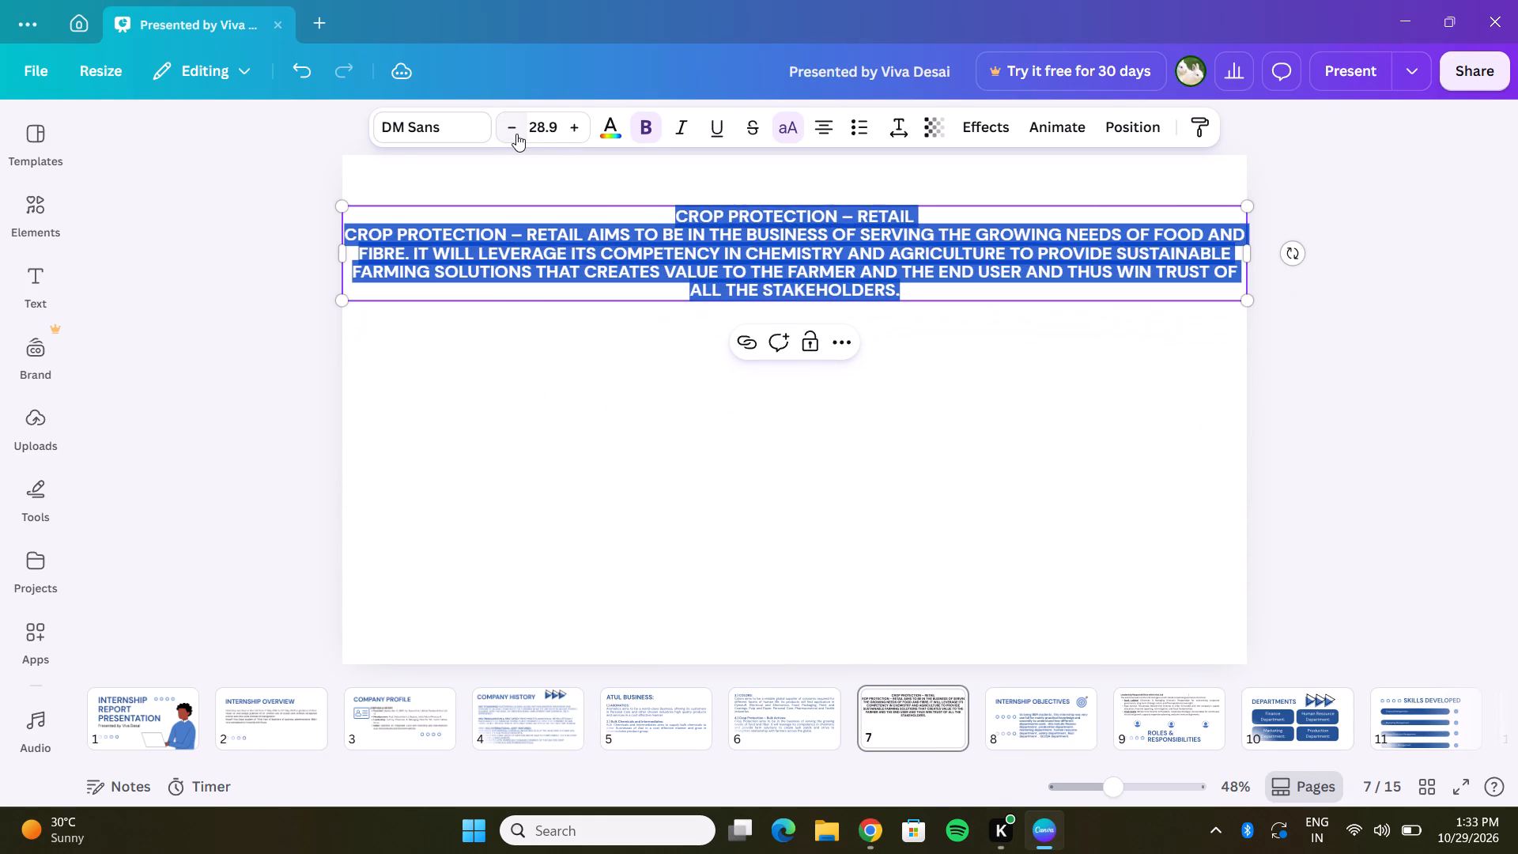
pyautogui.tripleClick(580, 127)
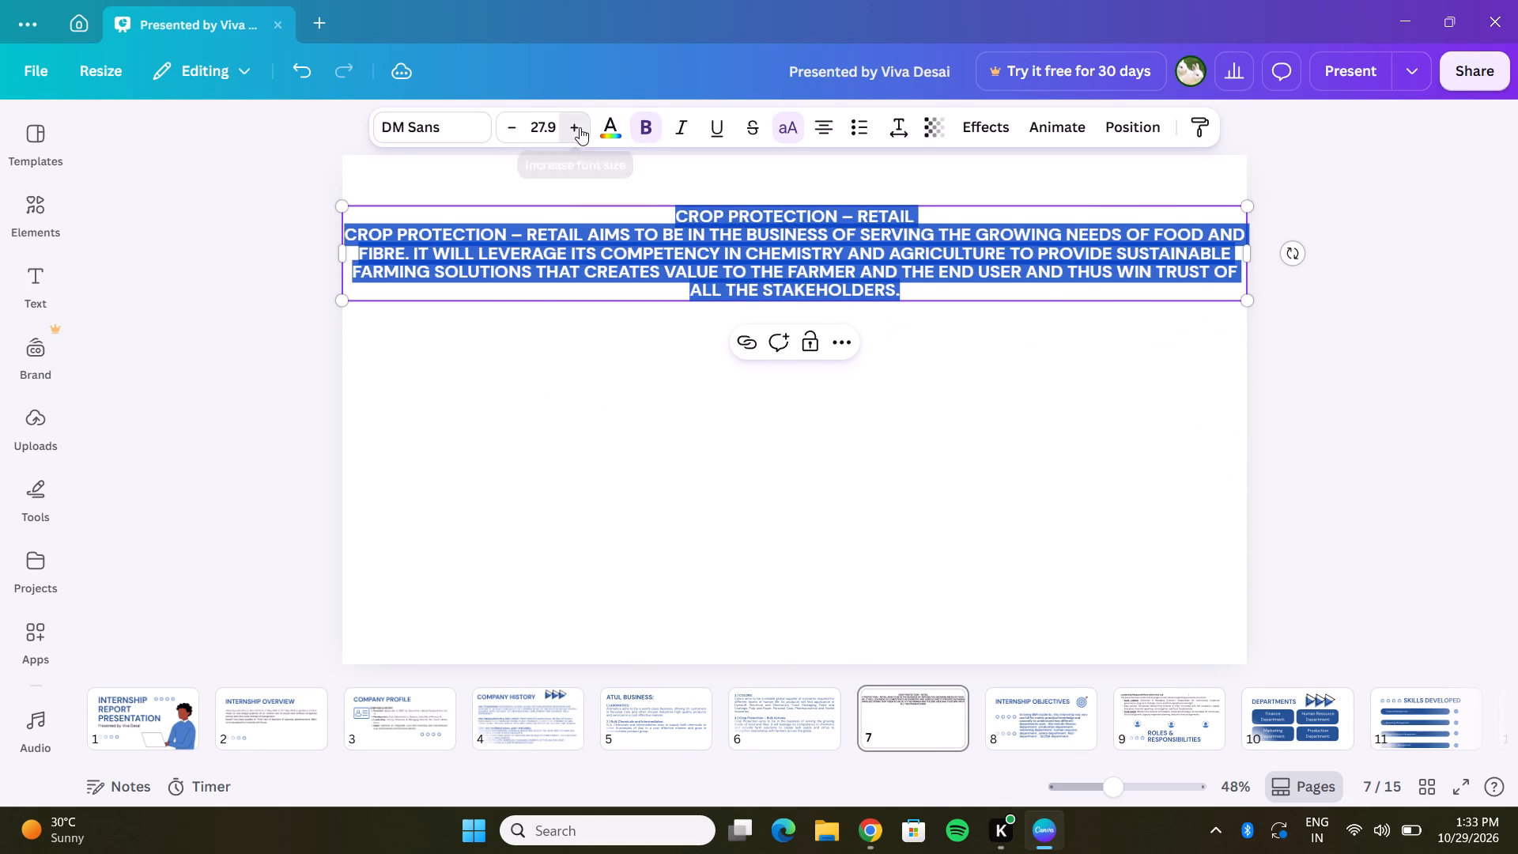
pyautogui.tripleClick(580, 127)
pyautogui.tripleClick(580, 127)
pyautogui.tripleClick(580, 127)
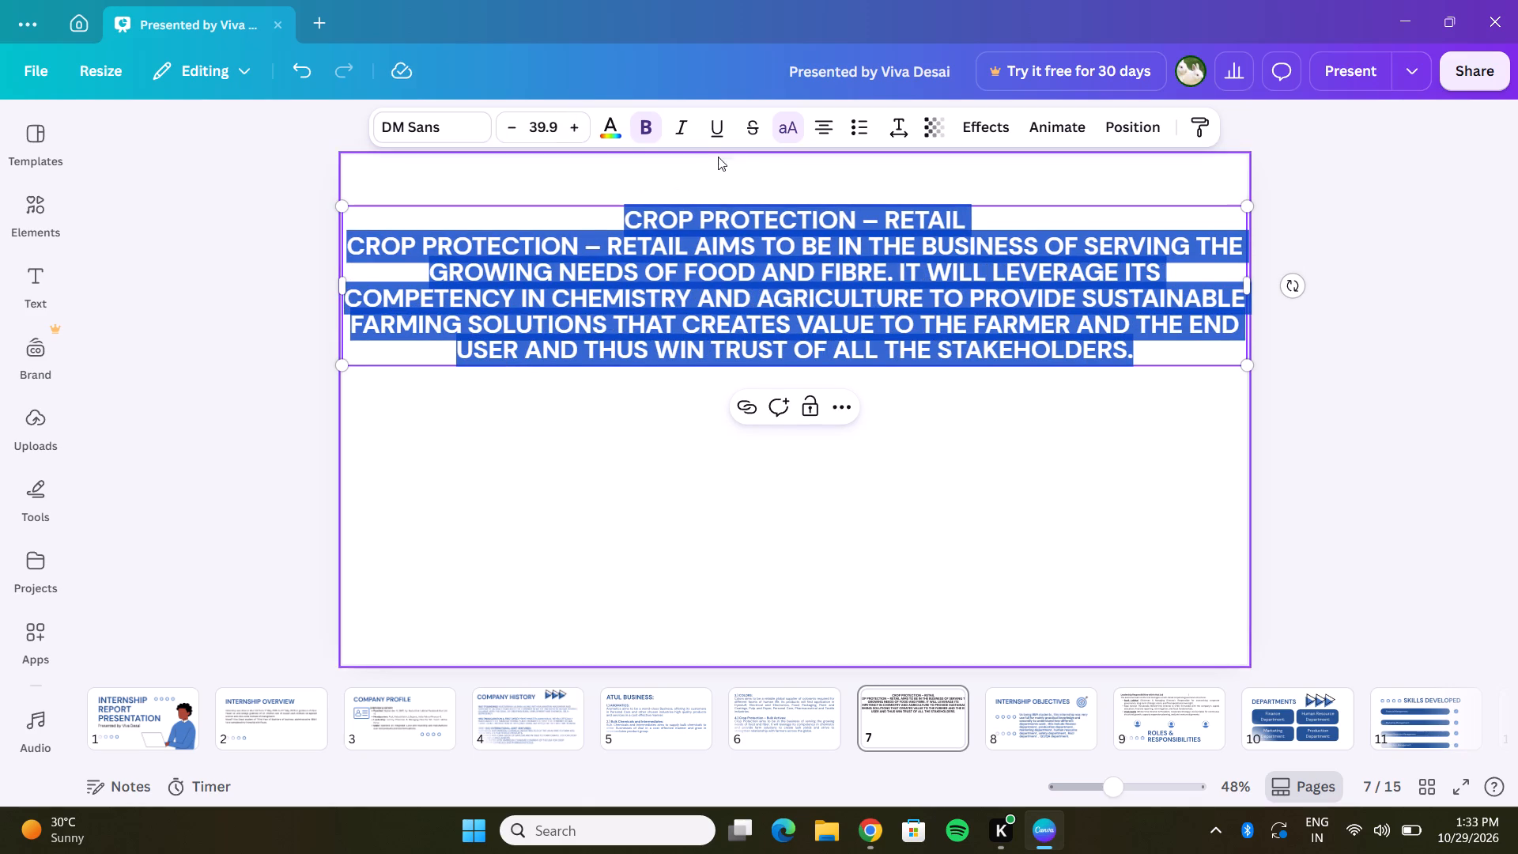
# Colour all of the Crop Protection – Retail text blue, #235396.
pyautogui.click(614, 128)
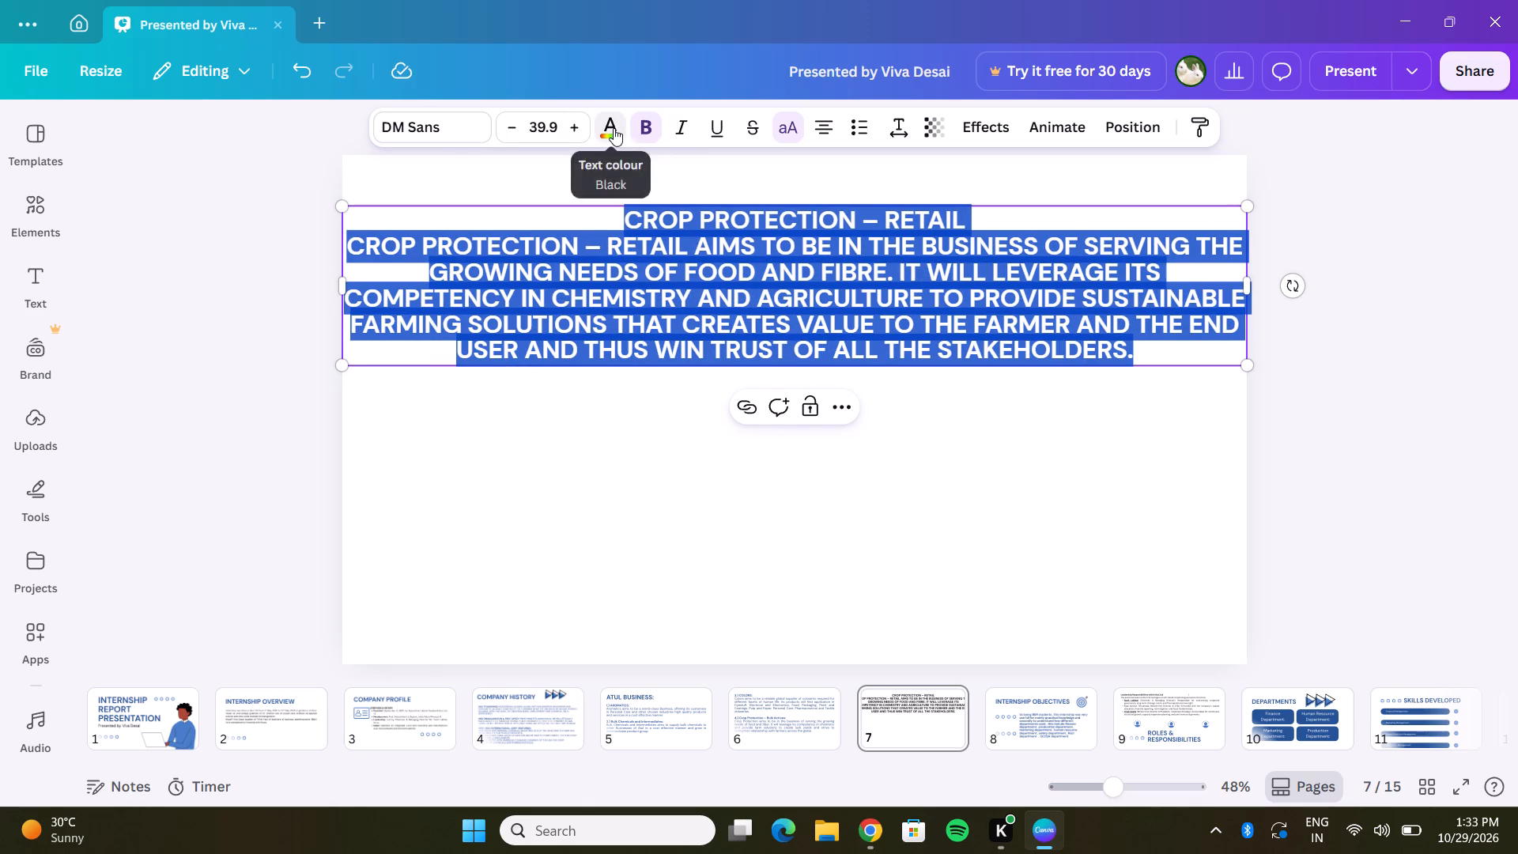
pyautogui.click(192, 331)
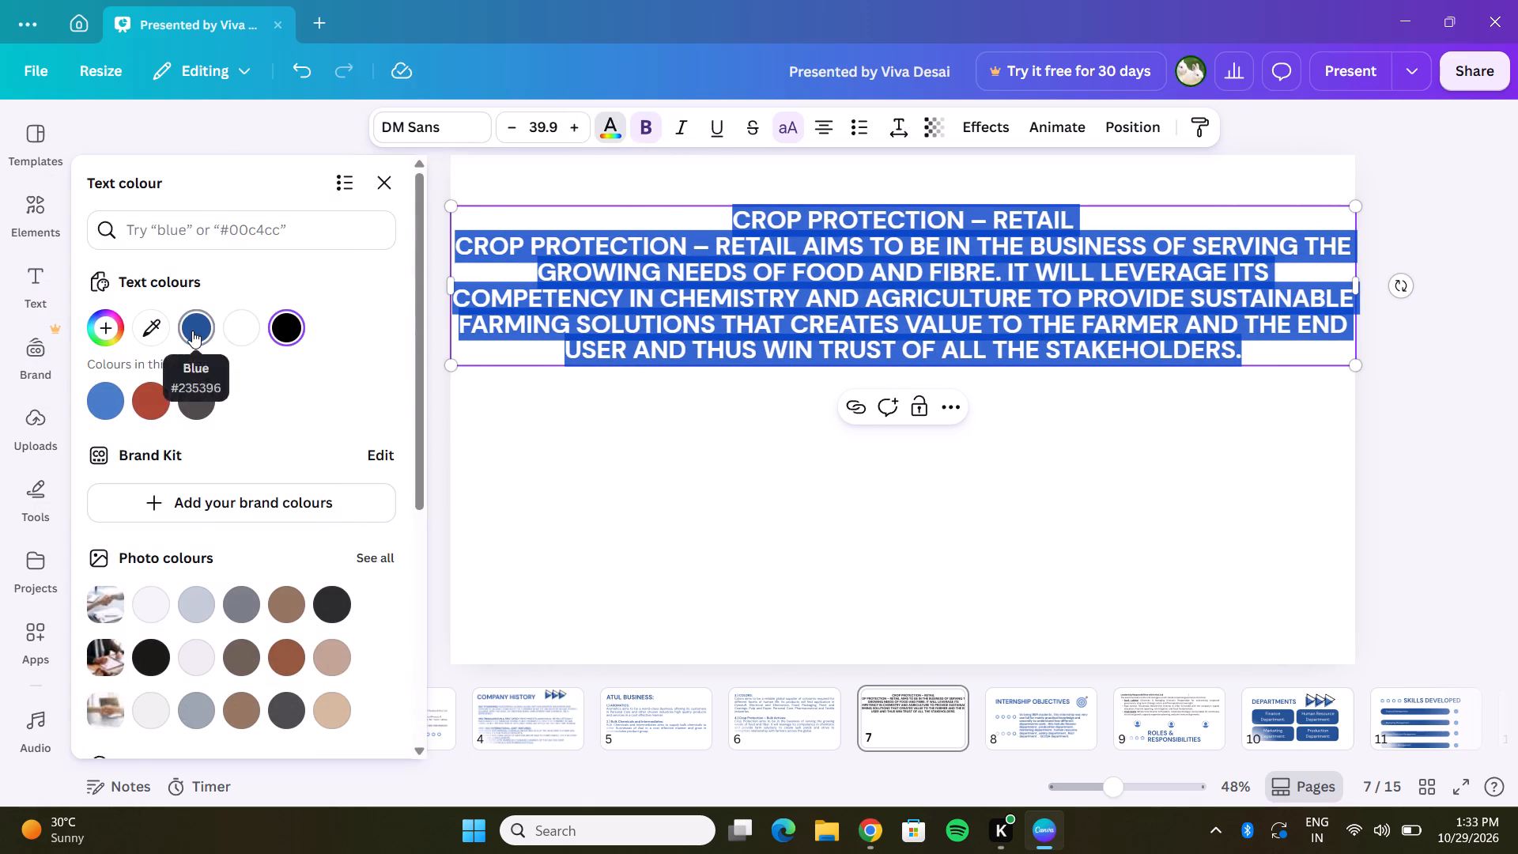
pyautogui.click(626, 301)
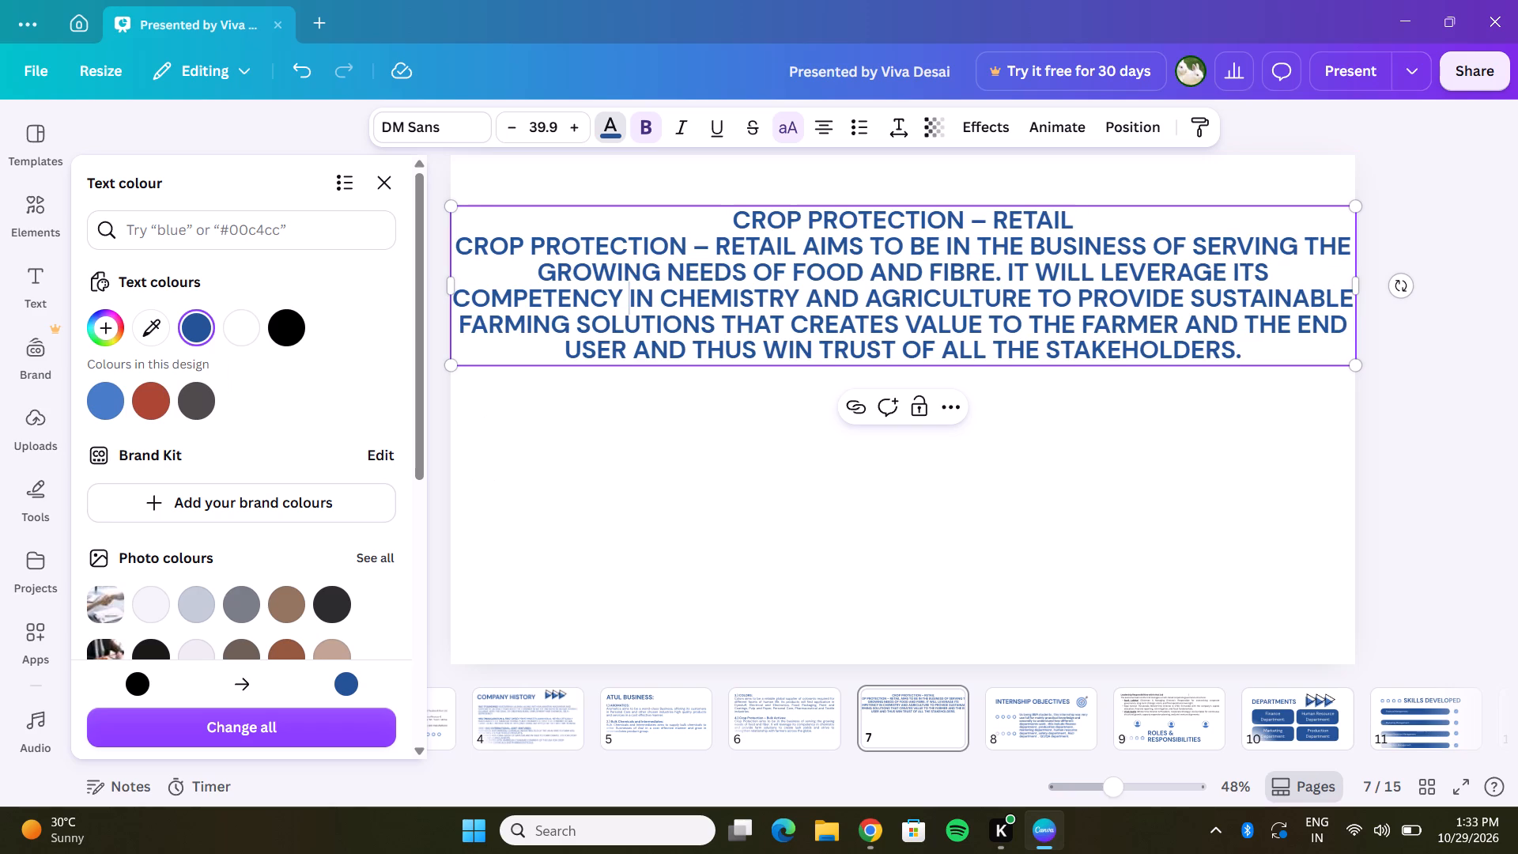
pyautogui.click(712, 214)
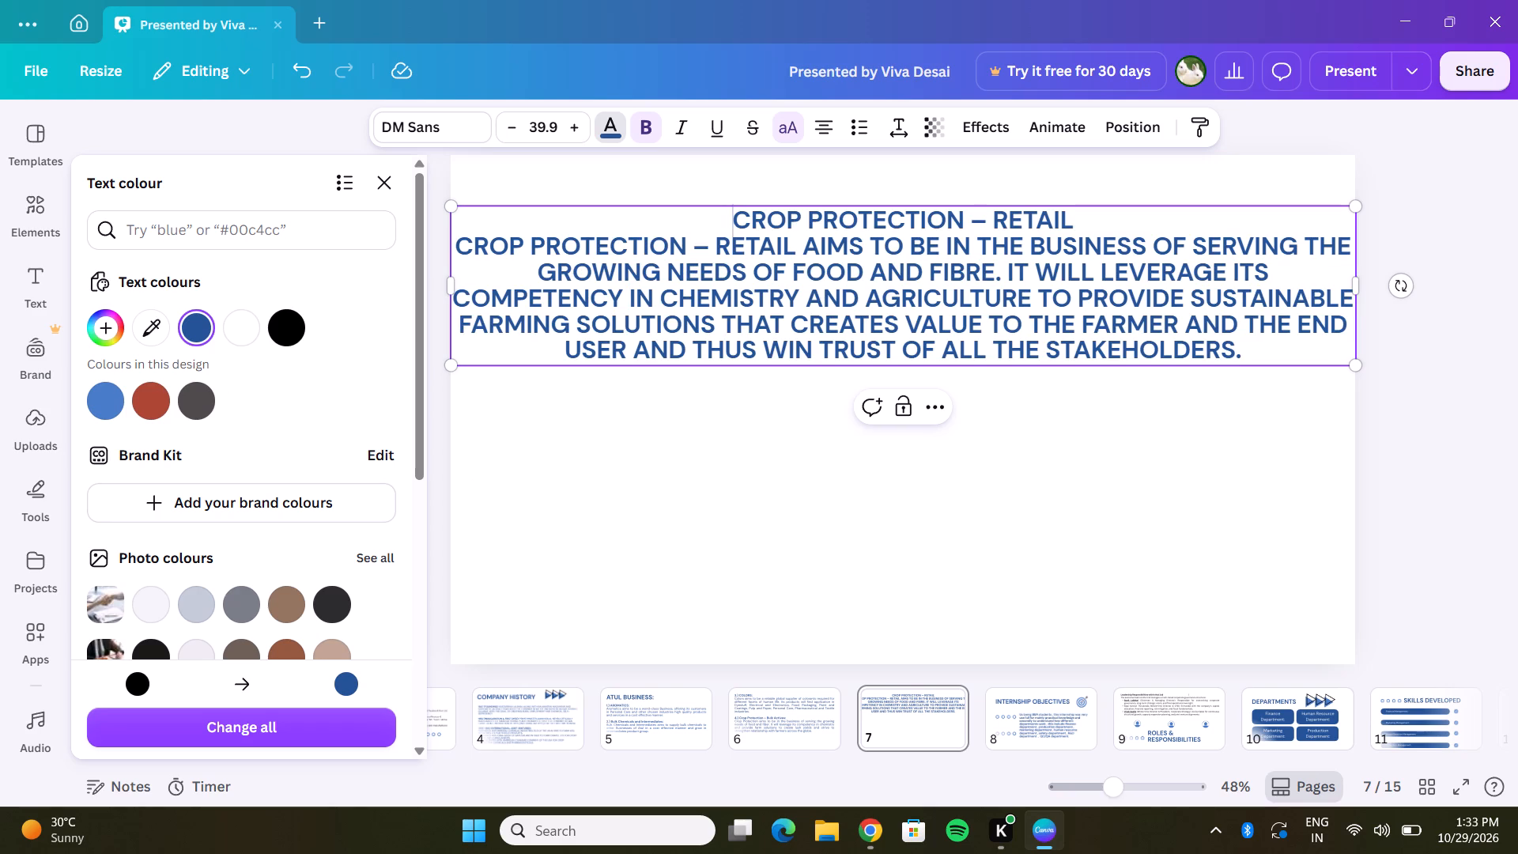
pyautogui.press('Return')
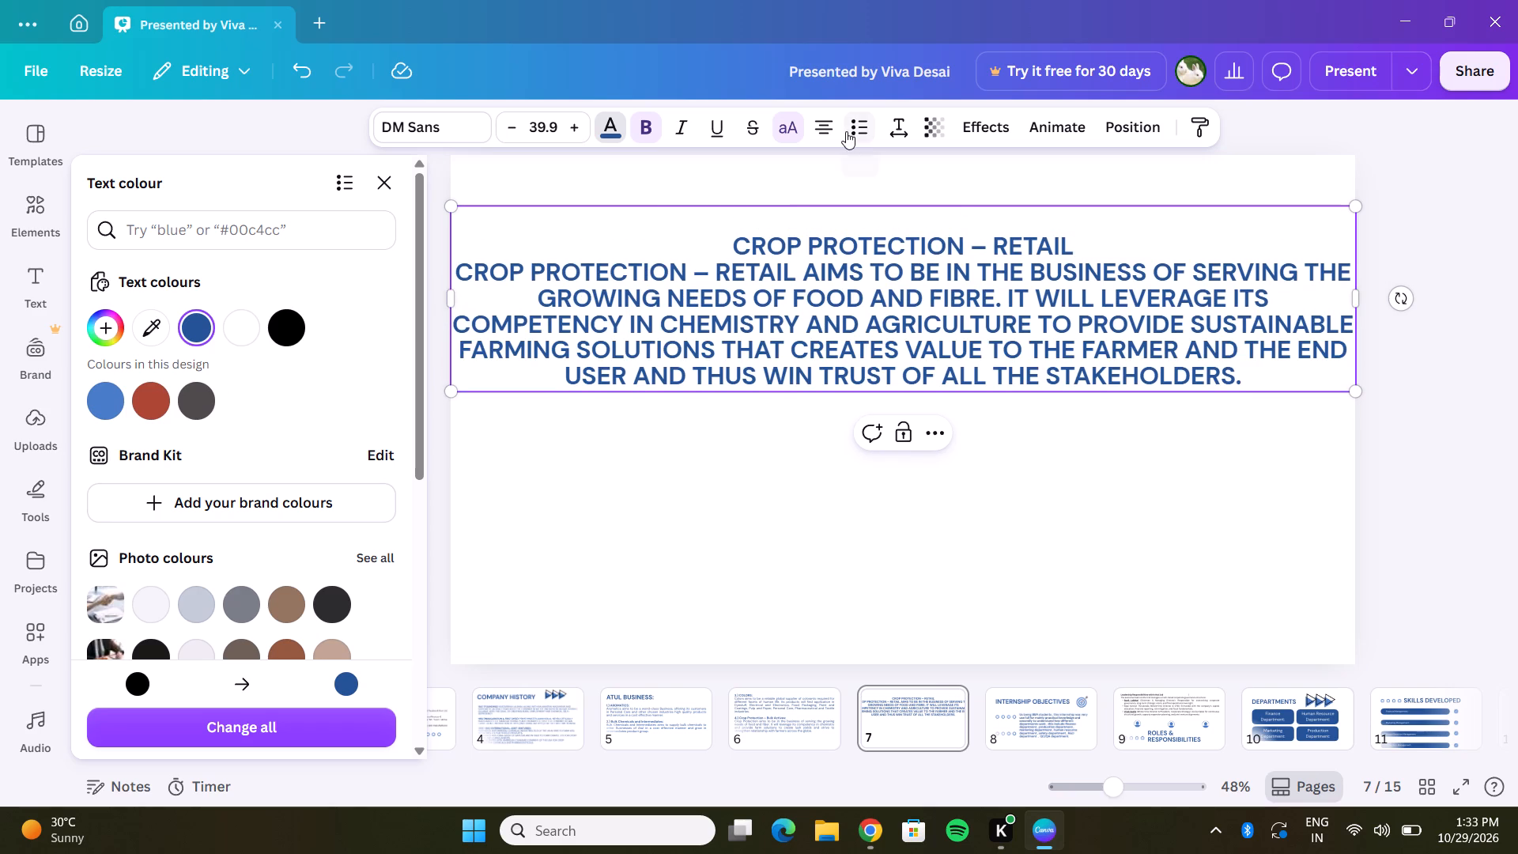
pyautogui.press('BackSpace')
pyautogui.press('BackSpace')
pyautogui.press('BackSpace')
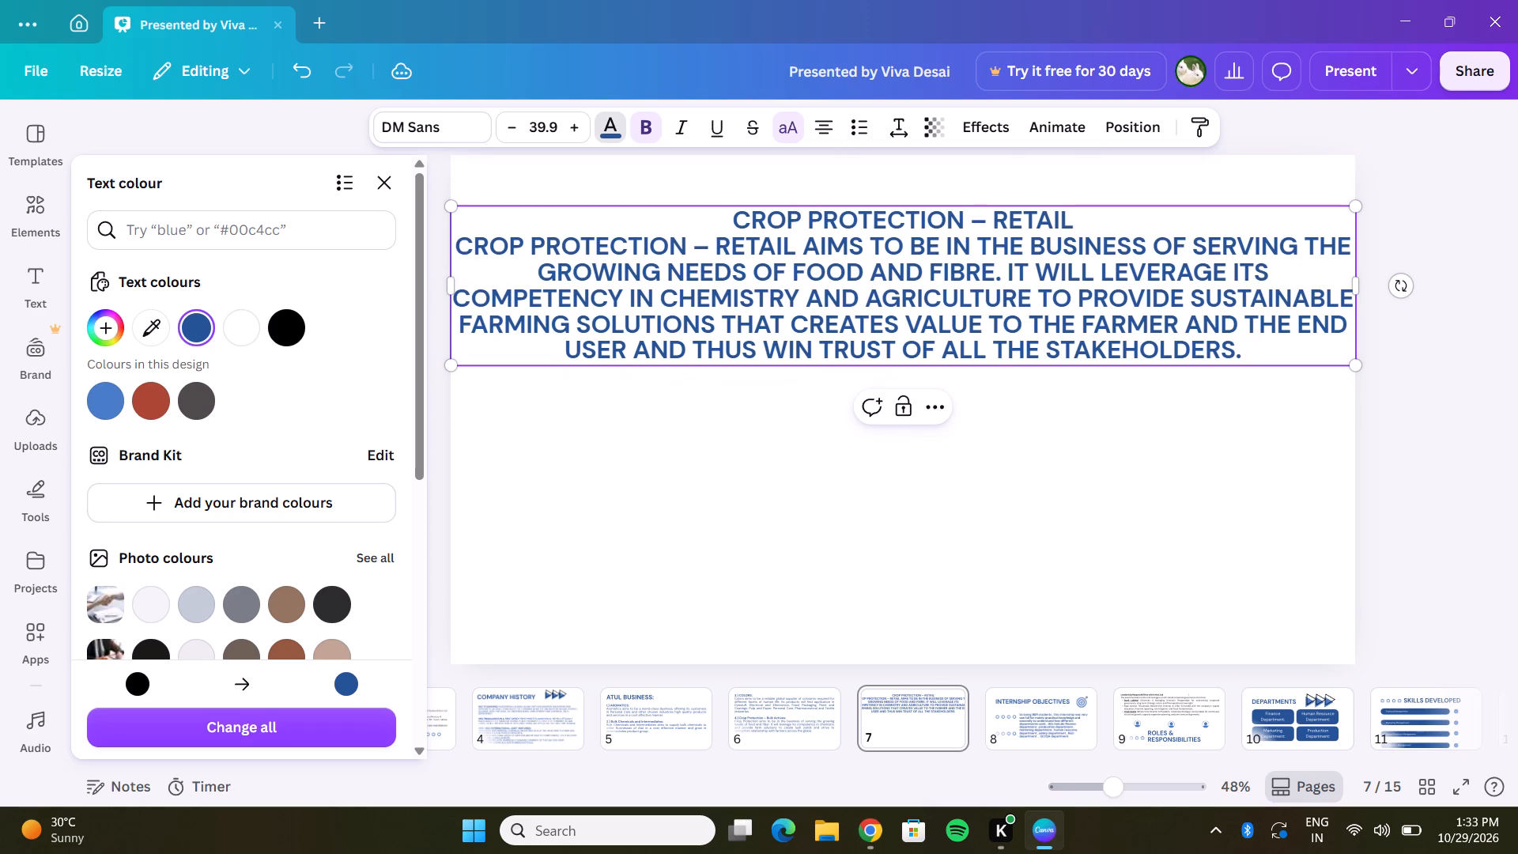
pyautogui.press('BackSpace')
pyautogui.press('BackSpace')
# Close the colour options and narrow the Crop Protection – Retail text box from both sides to a width of about 1,686.
pyautogui.click(369, 186)
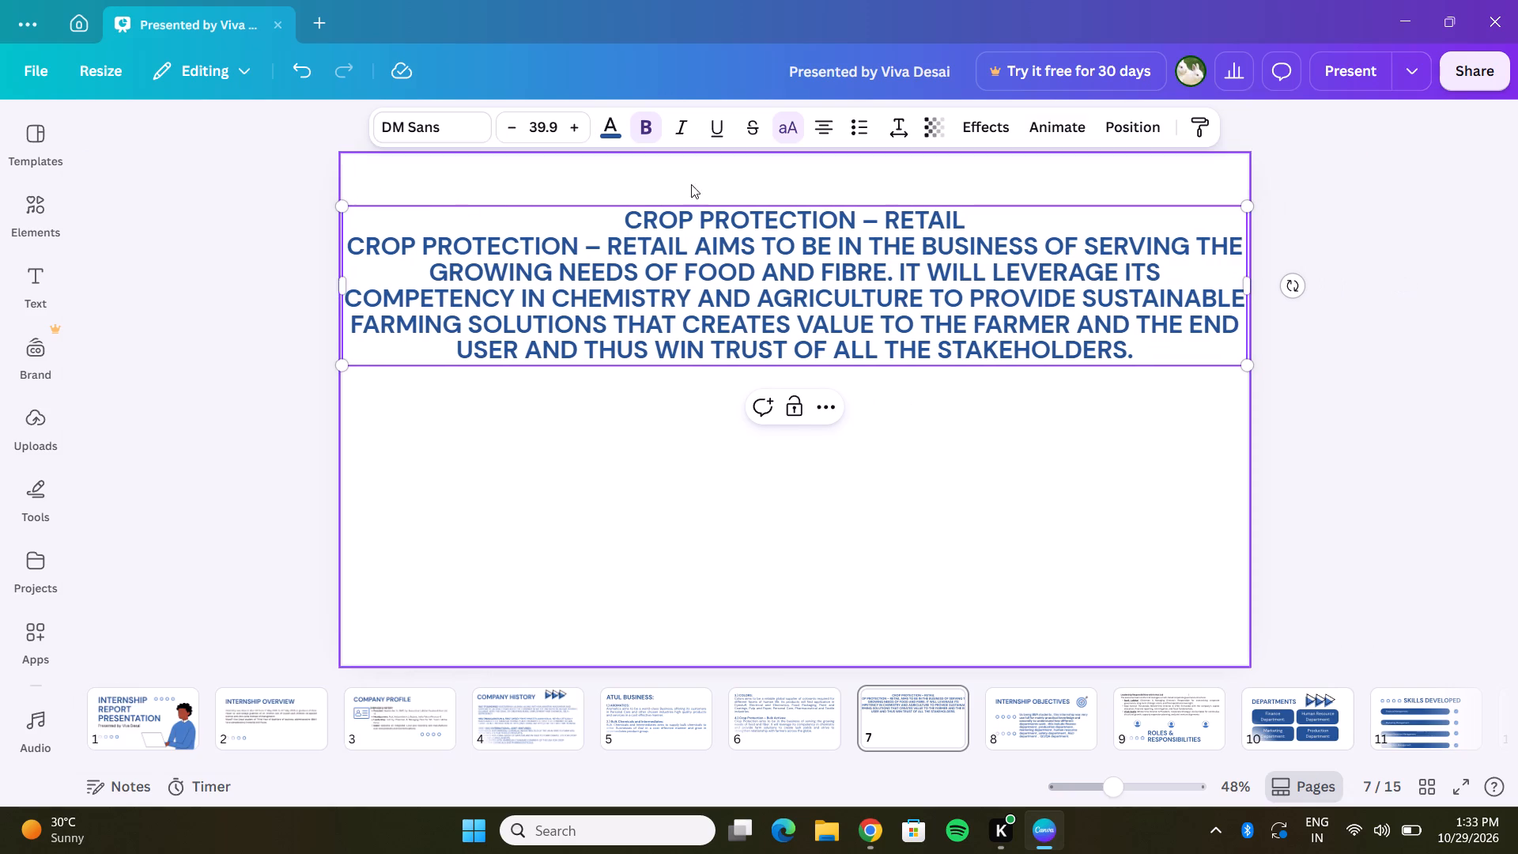
pyautogui.moveTo(342, 286); pyautogui.dragTo(349, 285)
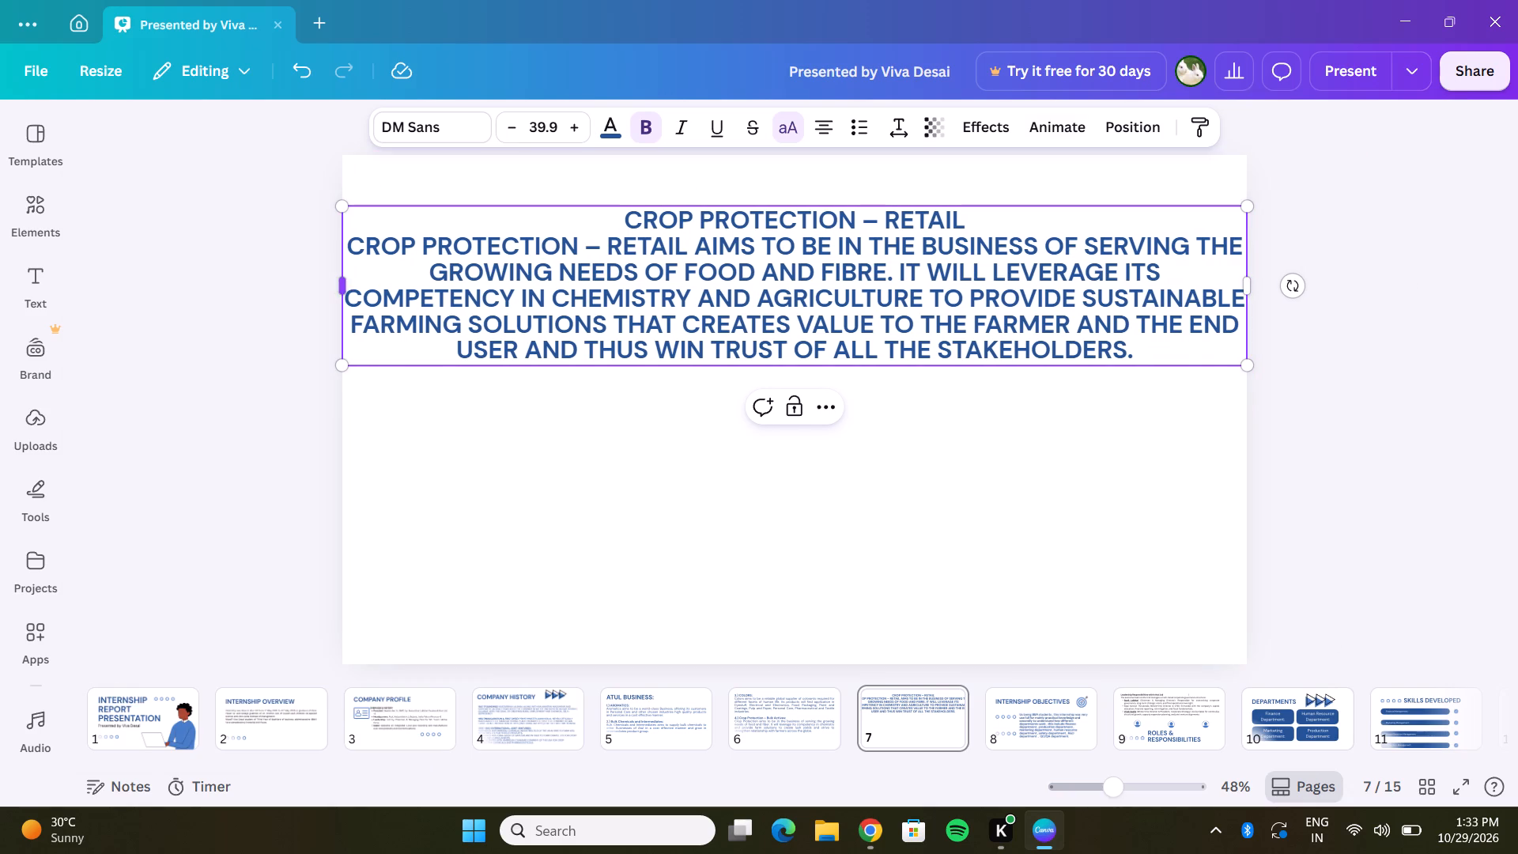
pyautogui.moveTo(349, 285); pyautogui.dragTo(391, 283)
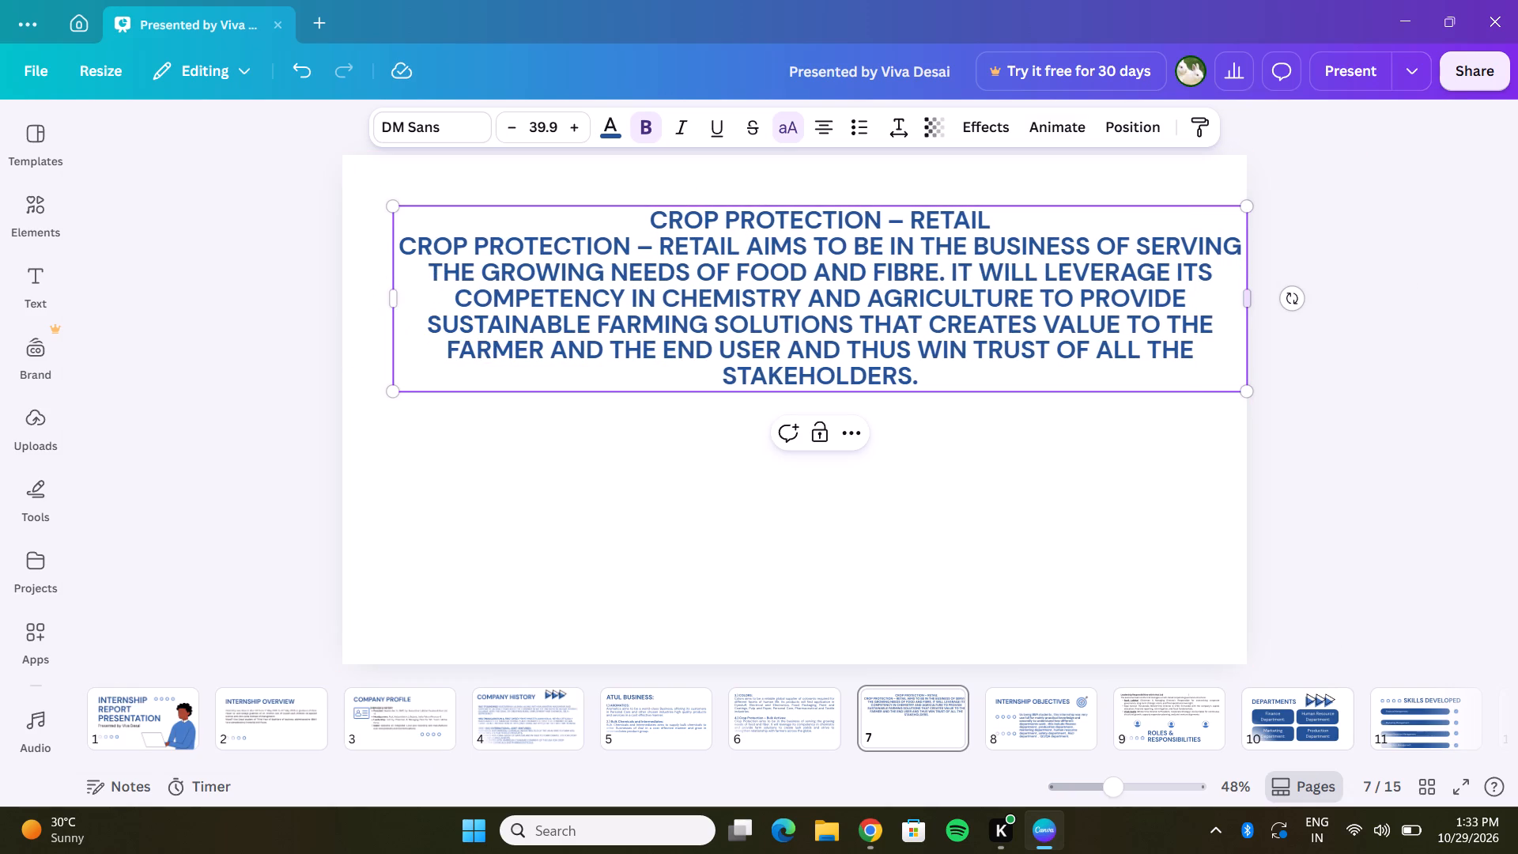
pyautogui.moveTo(1249, 291); pyautogui.dragTo(1189, 292)
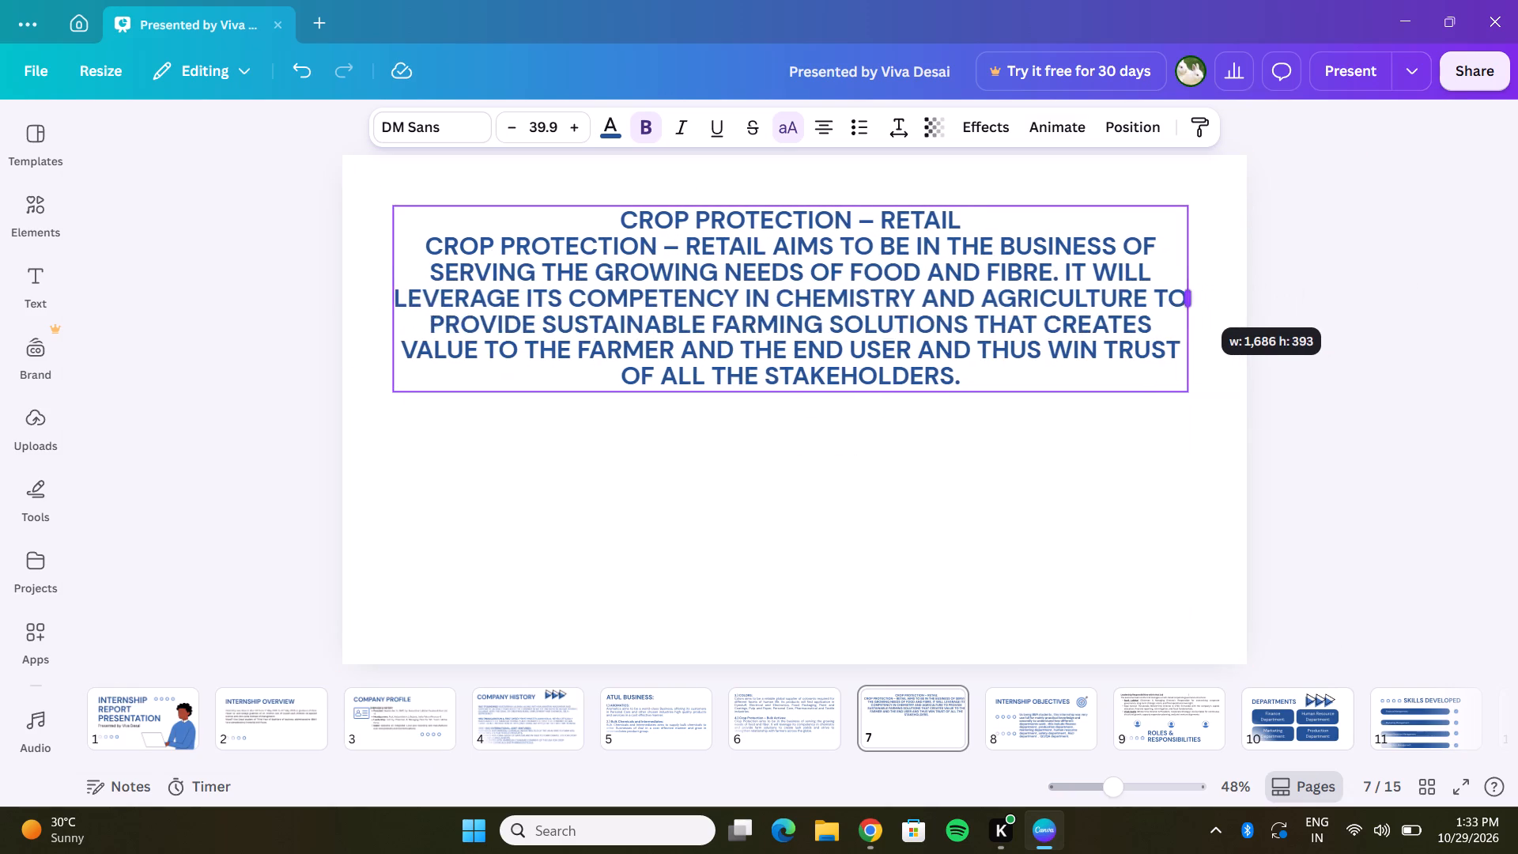
pyautogui.moveTo(1189, 292); pyautogui.dragTo(1191, 292)
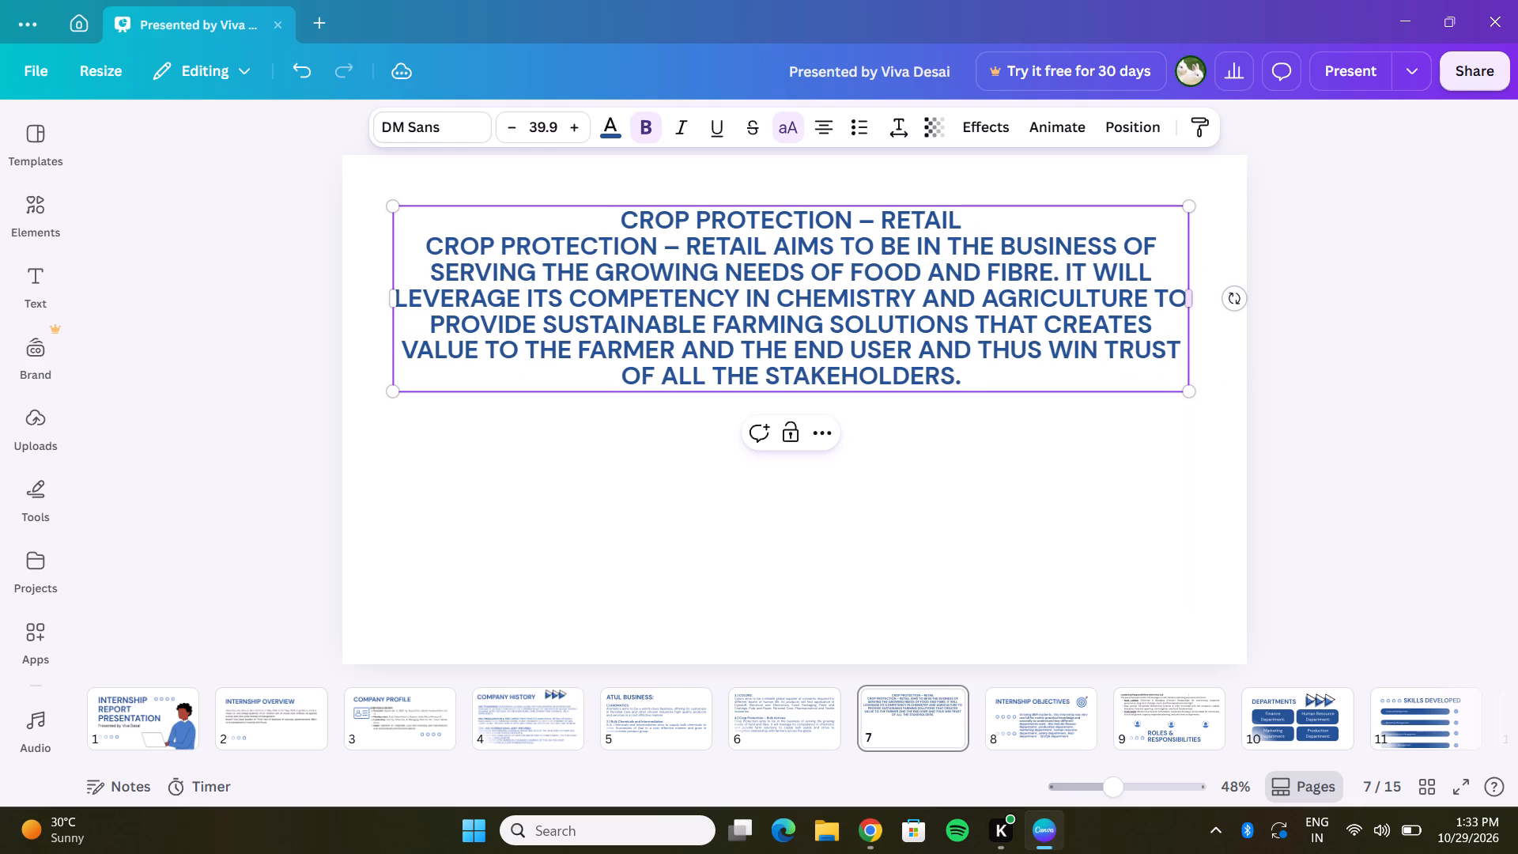
# Left-align the Crop Protection – Retail heading line, leaving the description paragraph out.
pyautogui.click(608, 220)
pyautogui.press('BackSpace')
pyautogui.click(829, 114)
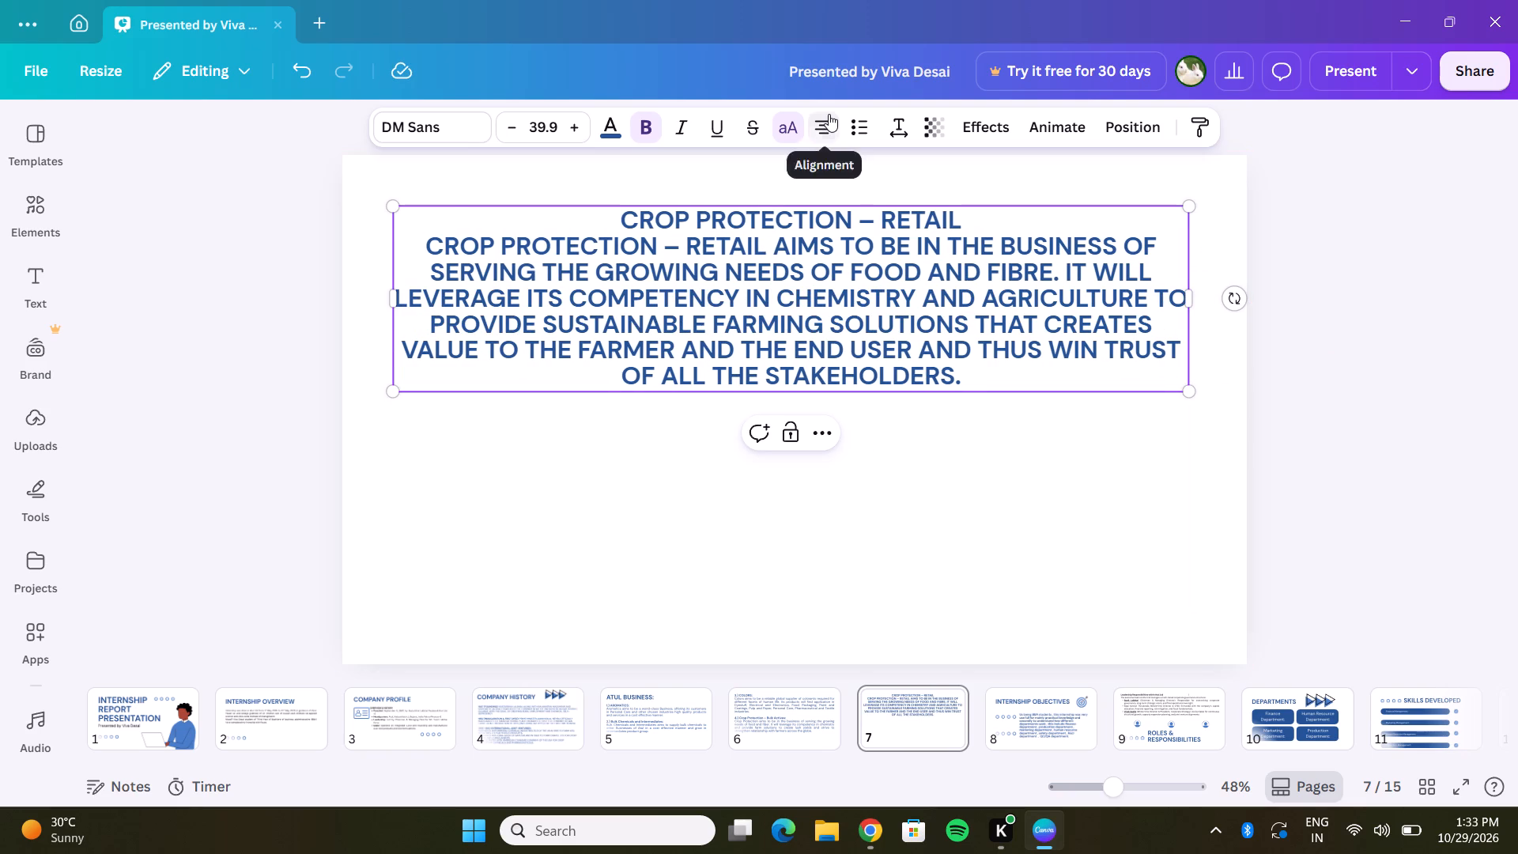
pyautogui.click(829, 114)
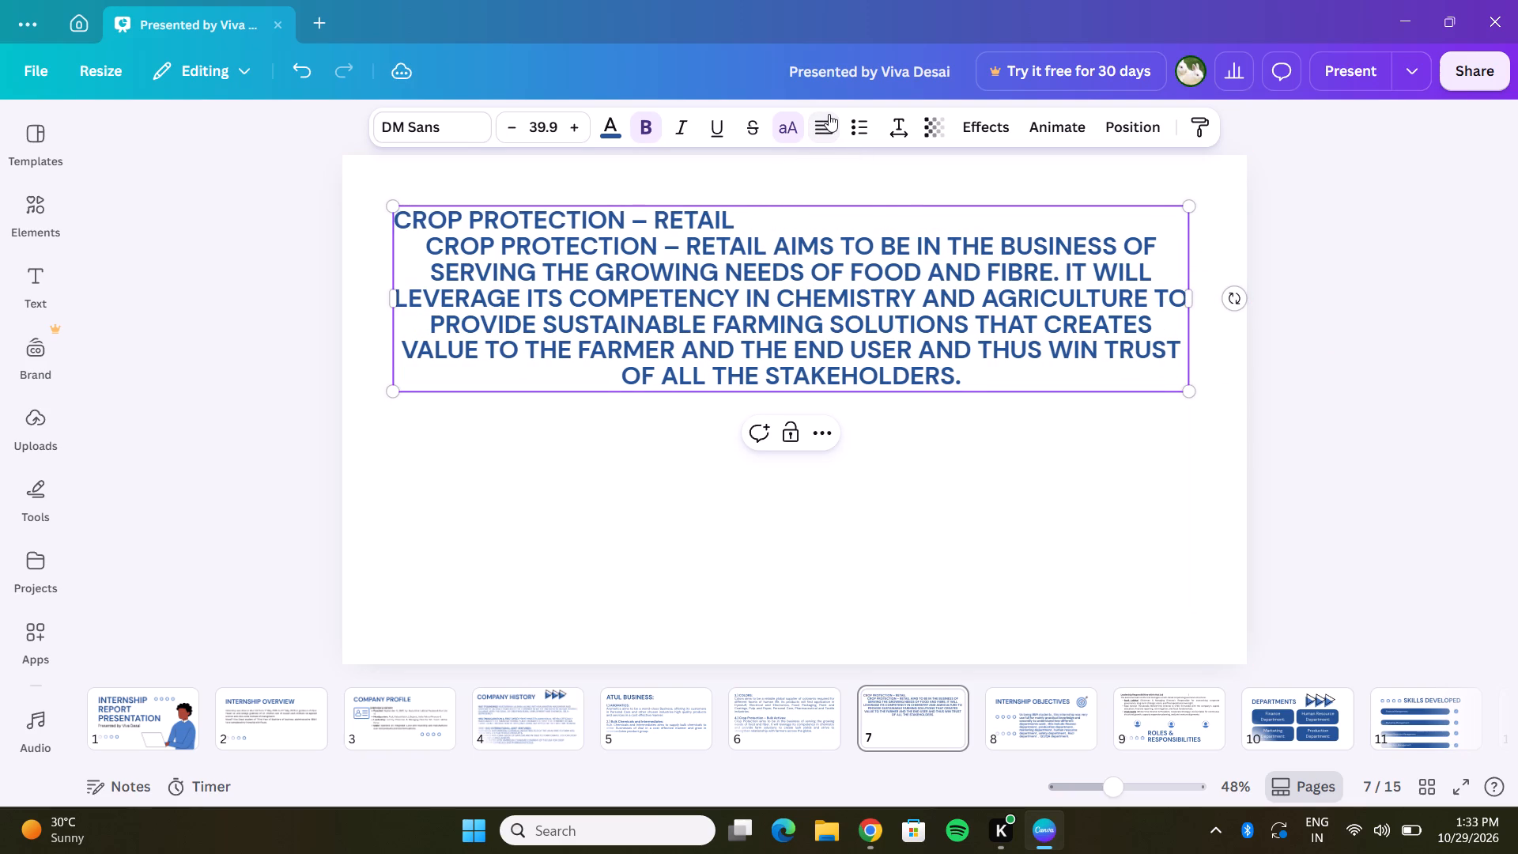
pyautogui.click(829, 114)
pyautogui.click(829, 114)
pyautogui.click(829, 114)
# Edit the heading line to read "5.) CROP PROTECTION – RETAIL:" by adding the number prefix and a closing colon.
pyautogui.click(725, 238)
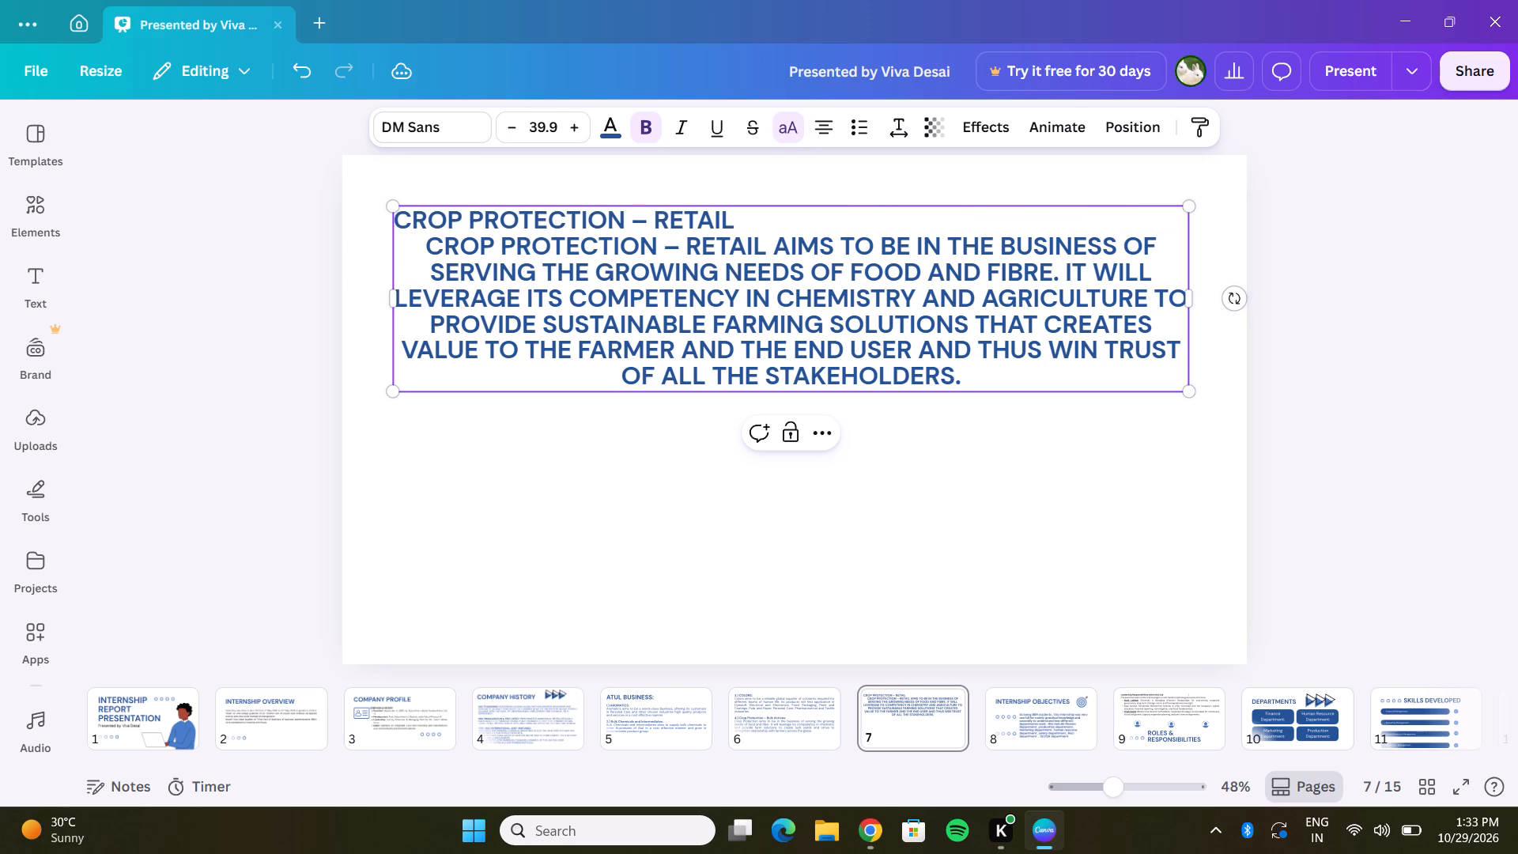
pyautogui.click(727, 233)
pyautogui.click(730, 229)
pyautogui.hotkey('shift', ':')
pyautogui.press('Left')
pyautogui.press('Left')
pyautogui.press('Left')
pyautogui.press('Left')
pyautogui.press('Left')
pyautogui.press('Left')
pyautogui.press('Left')
pyautogui.press('Left')
pyautogui.press('Left')
pyautogui.press('Left')
pyautogui.press('Left')
pyautogui.press('Left')
pyautogui.press('Left')
pyautogui.press('Left')
pyautogui.press('Left')
pyautogui.press('Left')
pyautogui.press('Left')
pyautogui.press('Left')
pyautogui.press('Left')
pyautogui.press('Left')
pyautogui.press('Left')
pyautogui.press('Left')
pyautogui.press('Left')
pyautogui.press('Left')
pyautogui.press('Left')
pyautogui.press('Left')
pyautogui.press('Left')
pyautogui.press('Left')
pyautogui.press('Left')
pyautogui.press('Left')
pyautogui.press('Left')
pyautogui.press('Left')
pyautogui.press('Left')
pyautogui.press('Left')
pyautogui.press('Left')
pyautogui.press('Left')
pyautogui.press('Left')
pyautogui.press('Left')
pyautogui.press('Left')
pyautogui.press('Left')
pyautogui.press('Left')
pyautogui.press('Left')
pyautogui.press('Left')
pyautogui.press('Left')
pyautogui.press('Left')
pyautogui.press('Left')
pyautogui.press('Left')
pyautogui.press('Left')
pyautogui.press('Left')
pyautogui.press('Left')
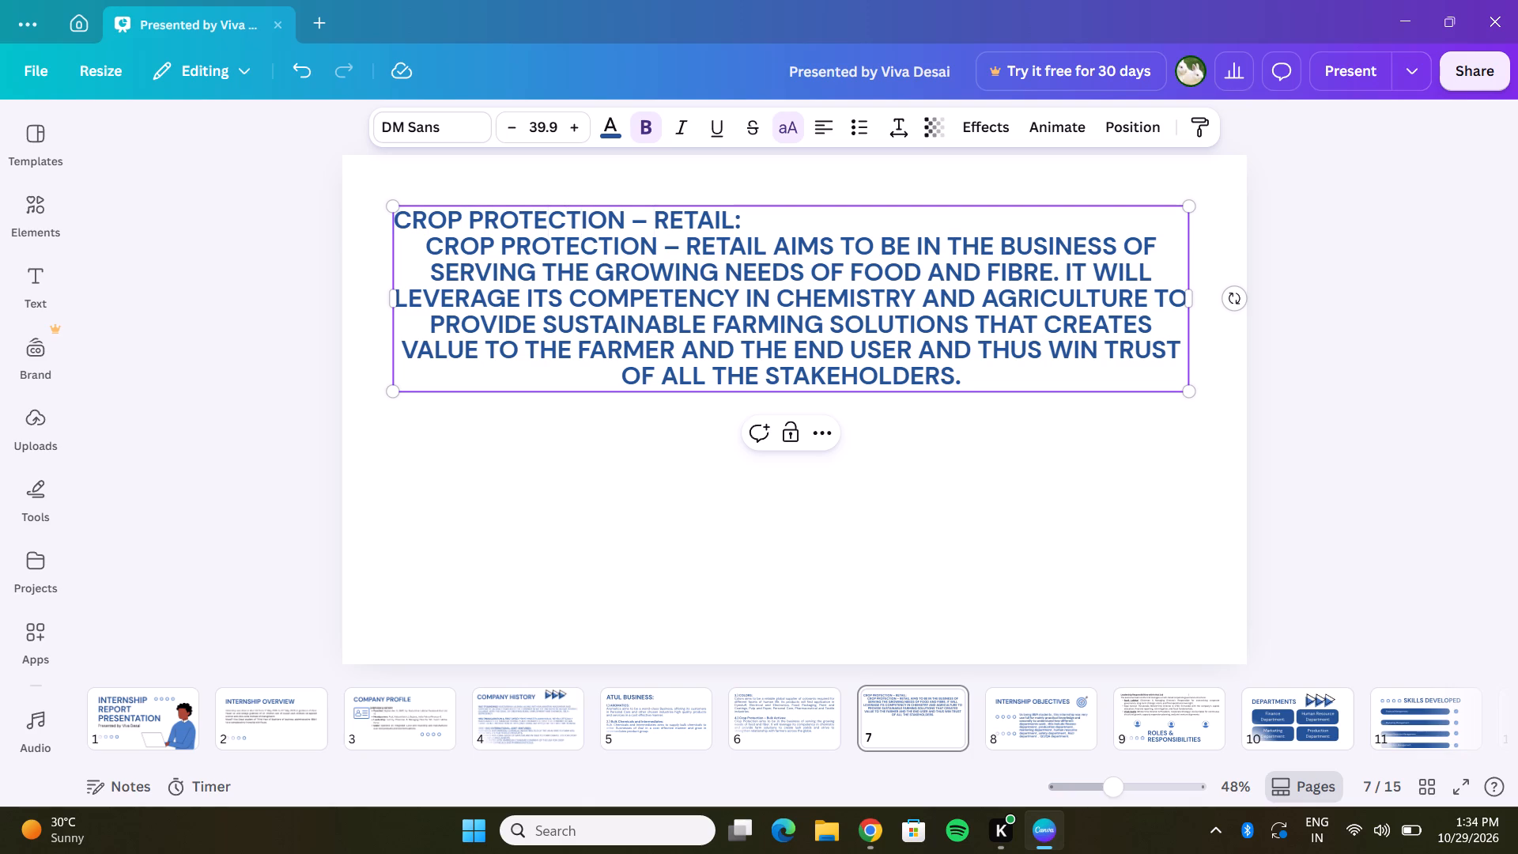
pyautogui.press('5')
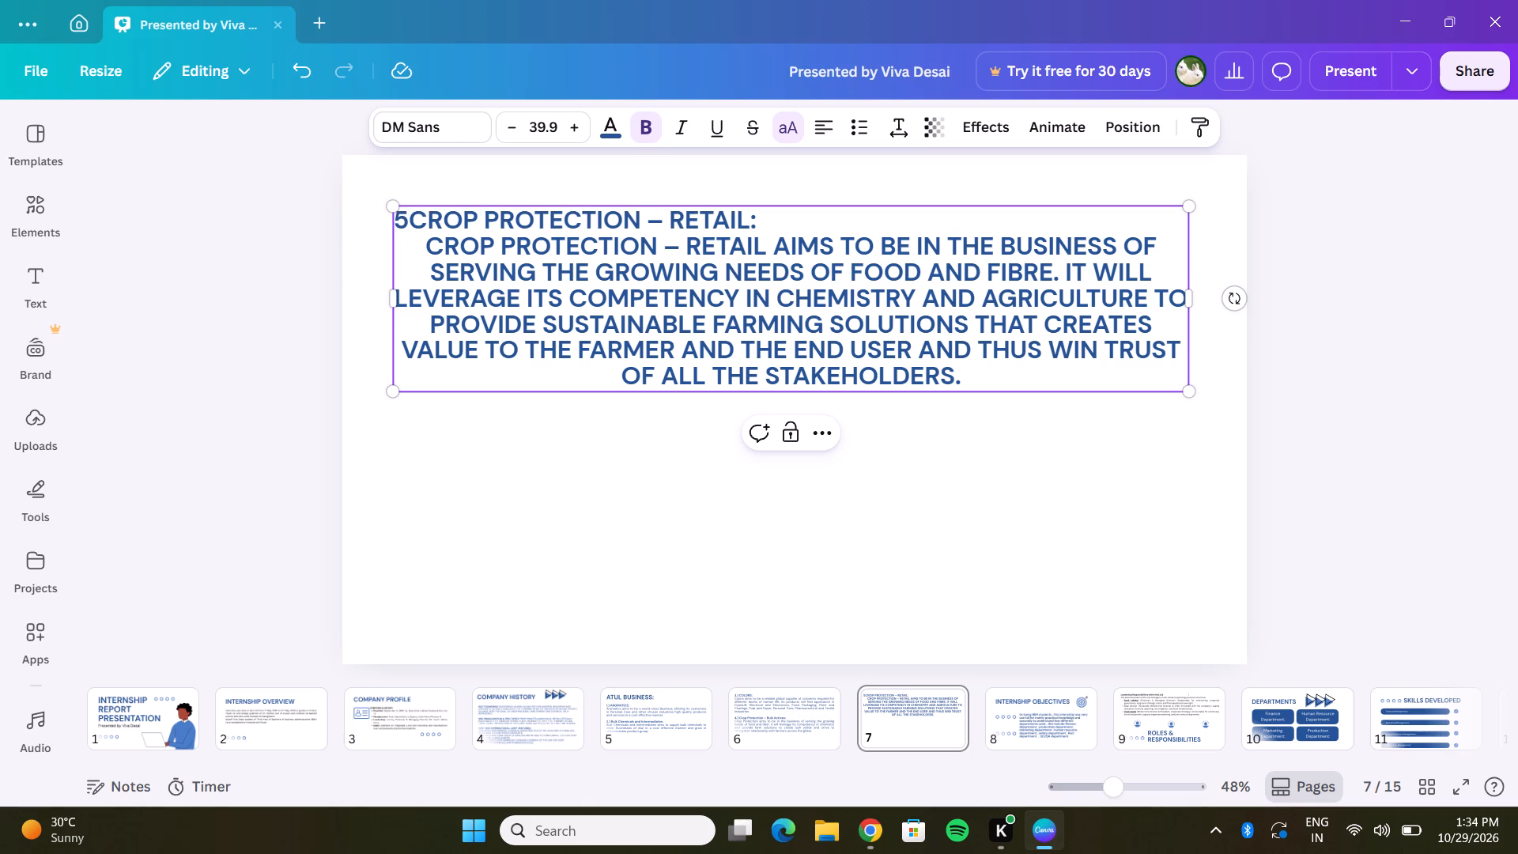
pyautogui.press('.')
pyautogui.write(')')
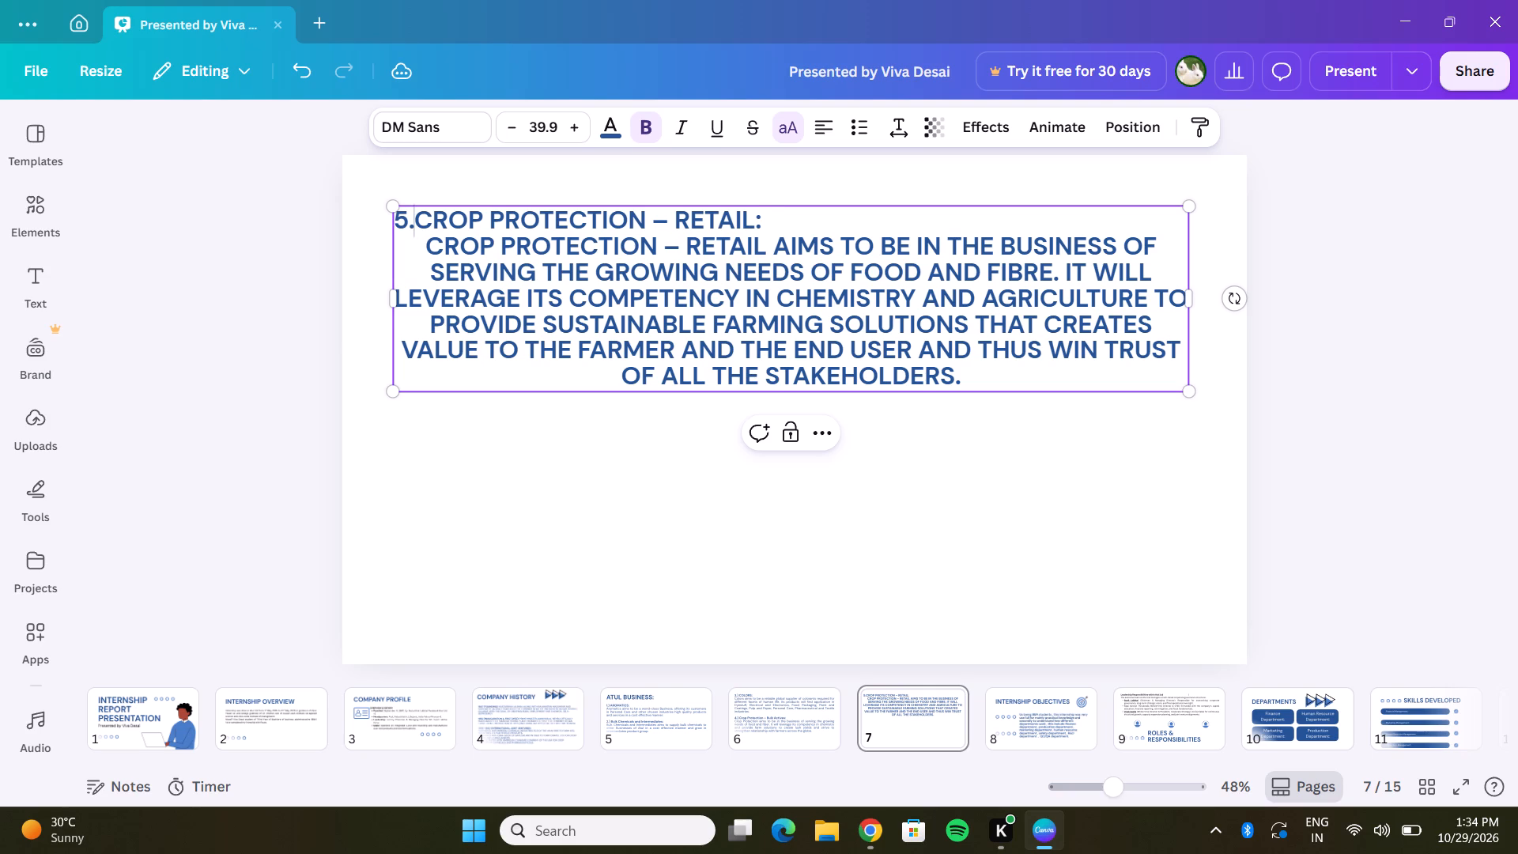
pyautogui.press('space')
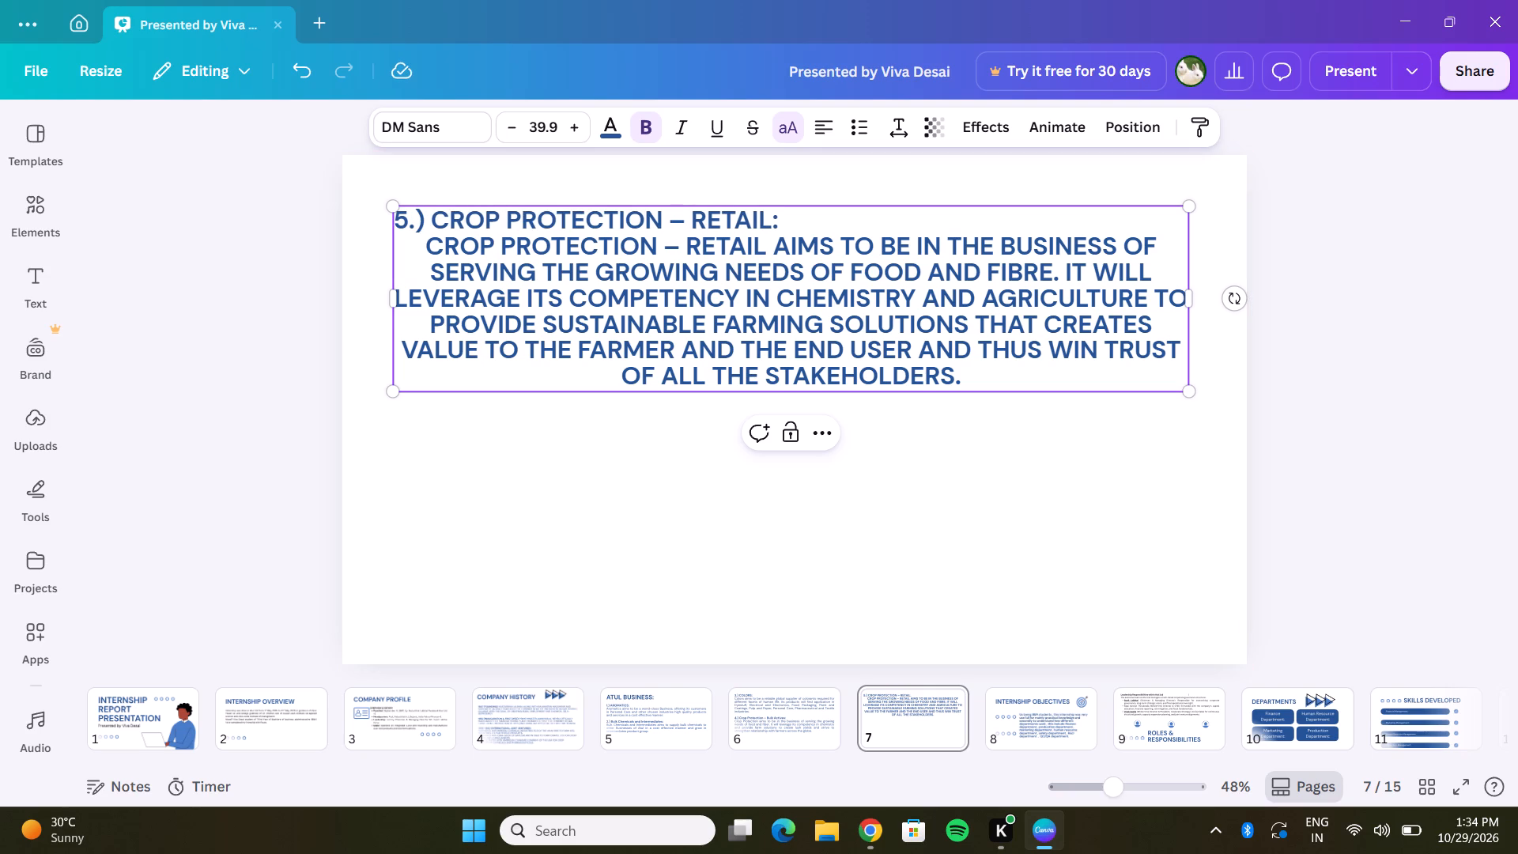
# Justify the Crop Protection – Retail description paragraph, leaving out its heading line.
pyautogui.moveTo(432, 241); pyautogui.dragTo(995, 380)
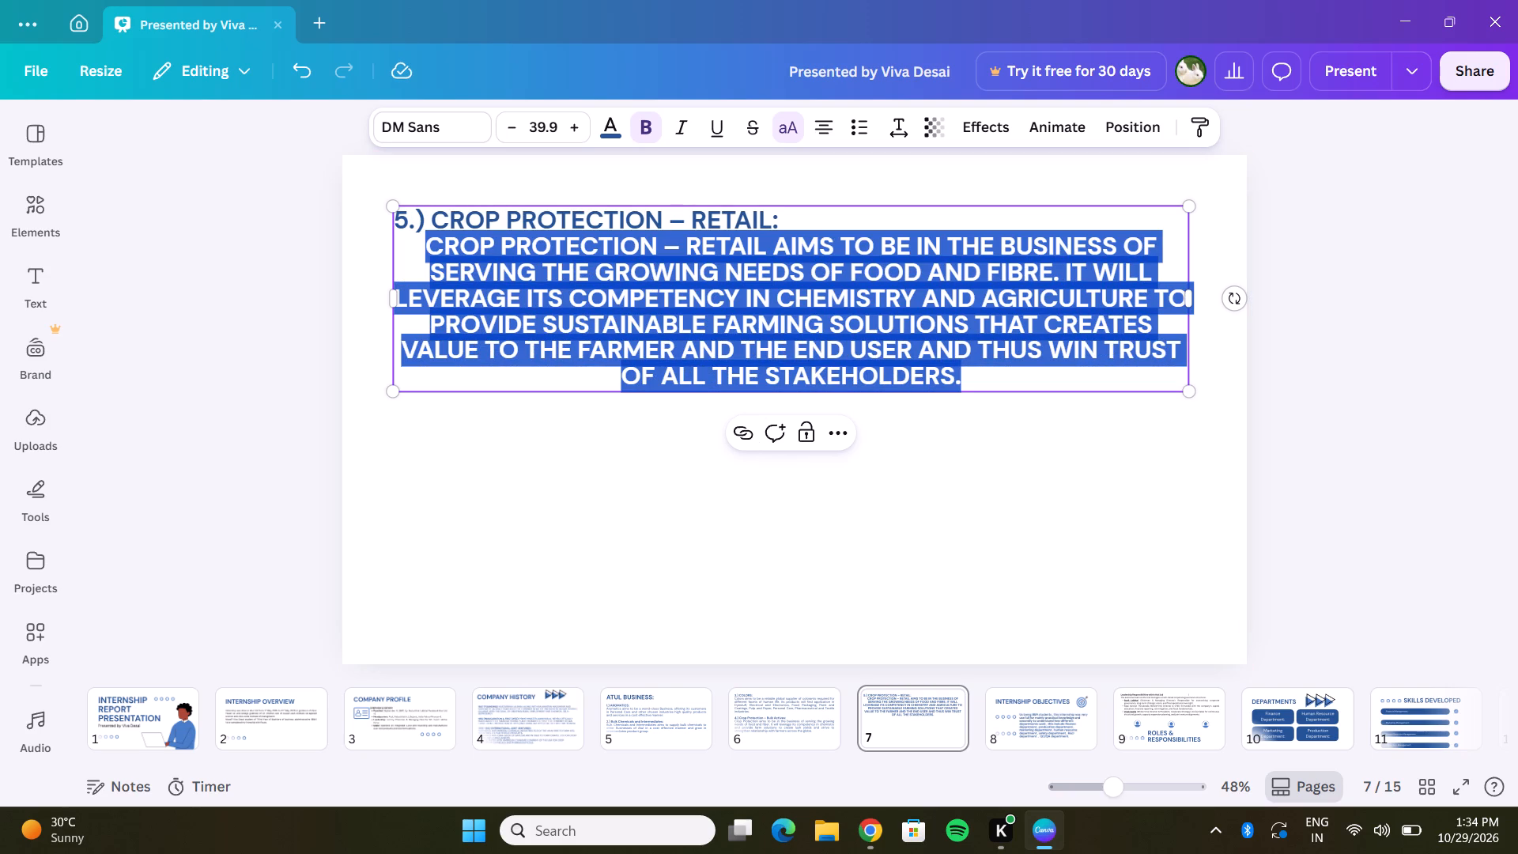
pyautogui.click(824, 114)
pyautogui.click(824, 114)
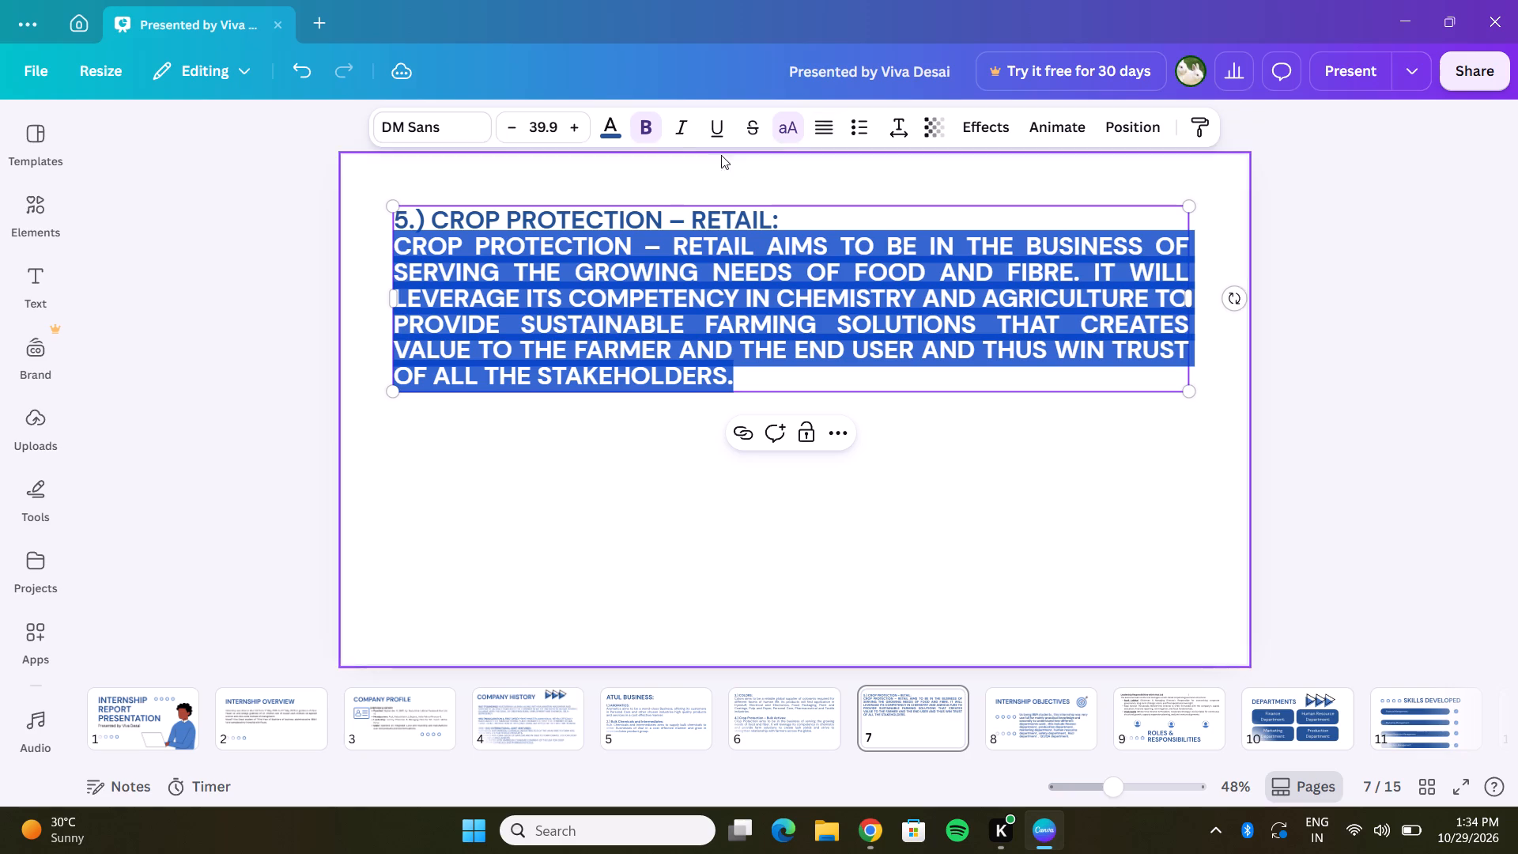
# Remove the bold and uppercase formatting from the Crop Protection – Retail description paragraph.
pyautogui.click(640, 123)
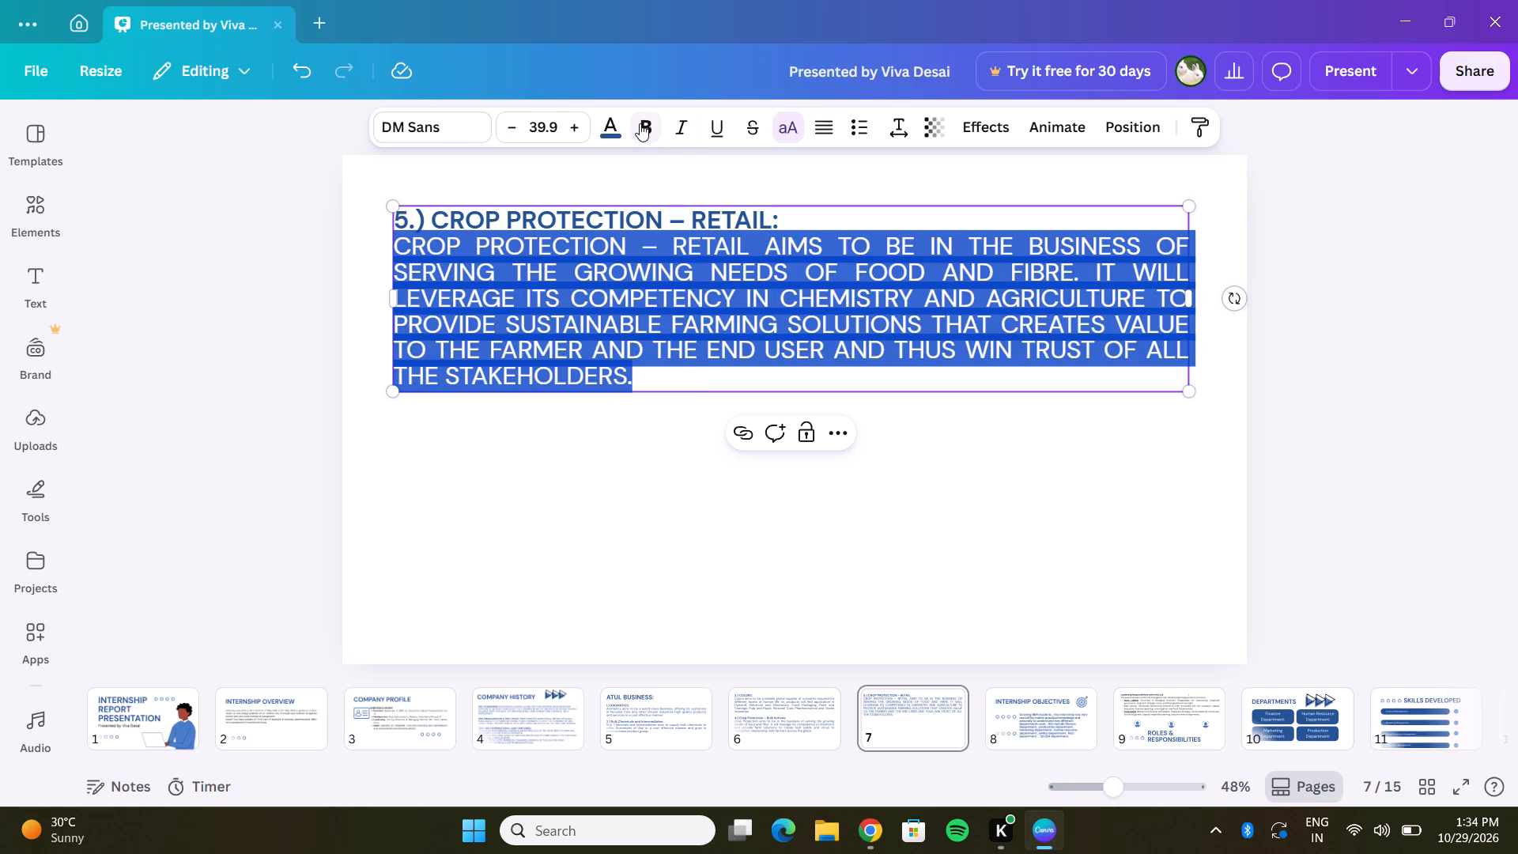
pyautogui.hotkey('ctrl', 'shift', 'k')
pyautogui.click(693, 351)
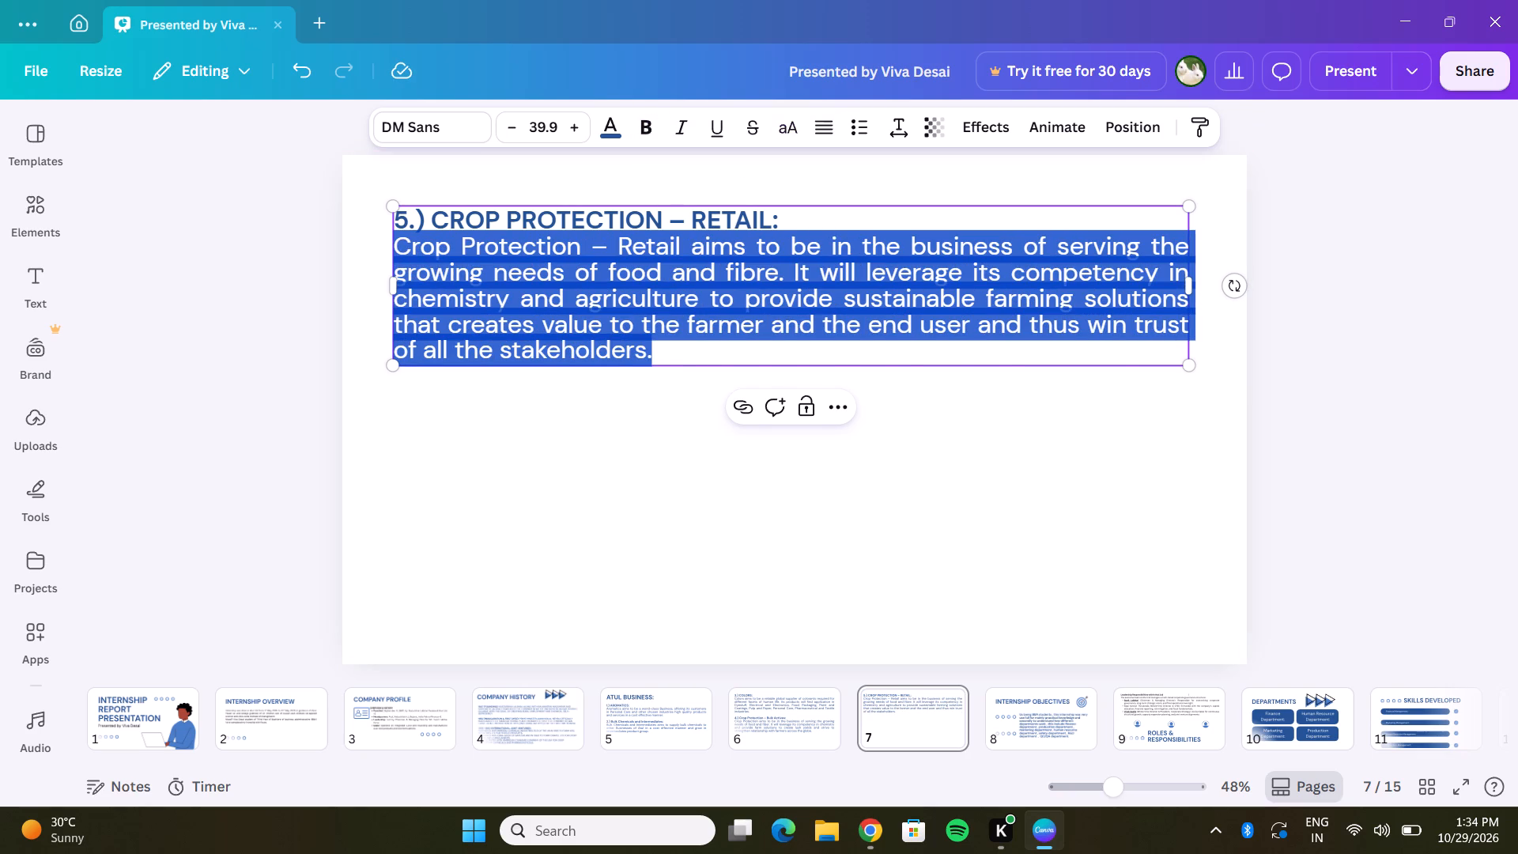
# Add a blank line and a fresh line below the Crop Protection – Retail description on page 7.
pyautogui.press('Return')
pyautogui.press('Return')
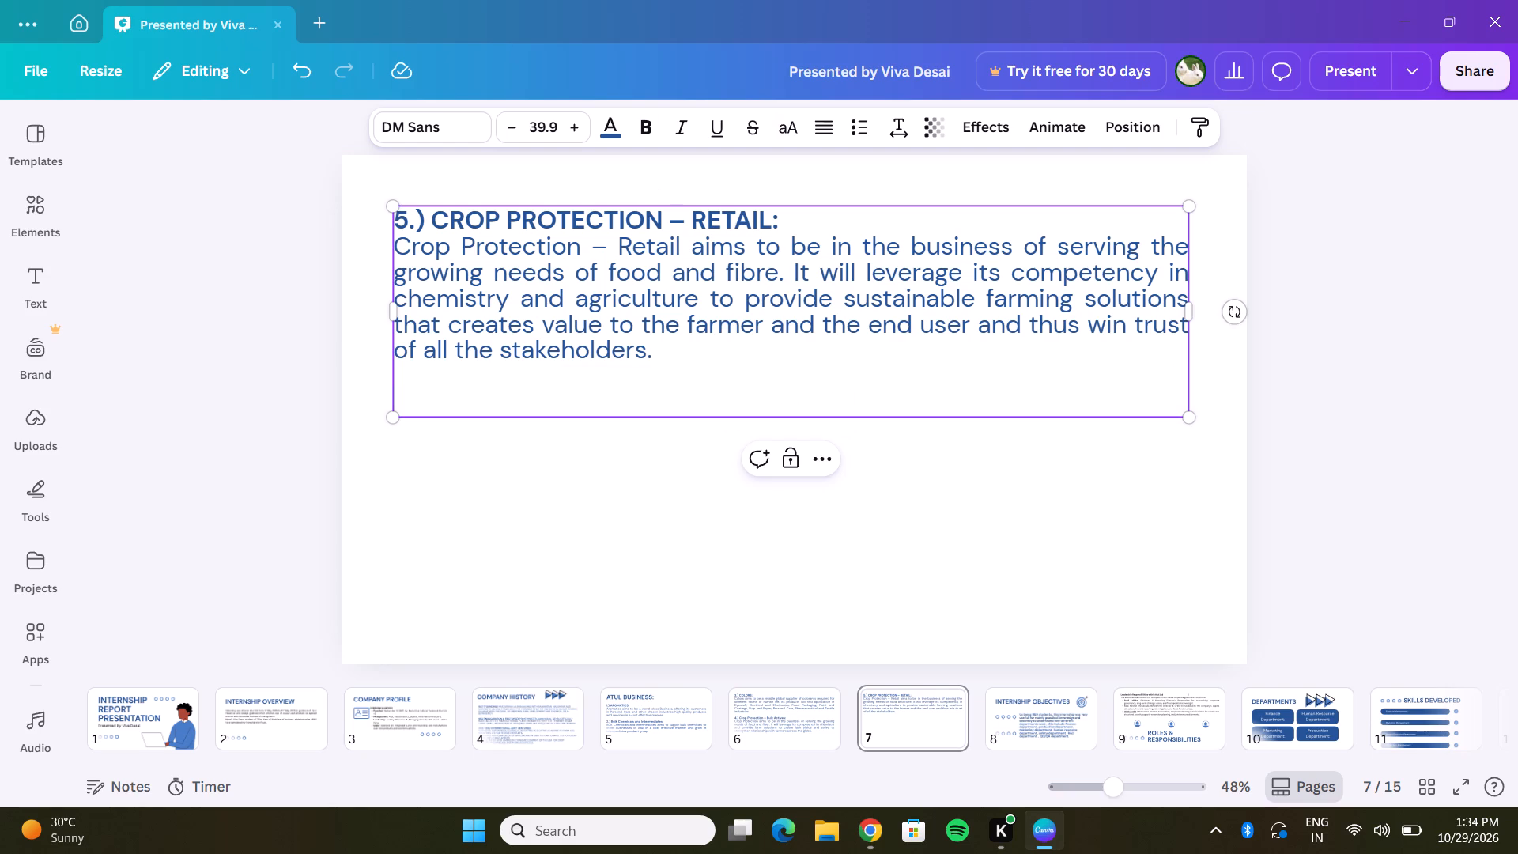
pyautogui.press('Return')
pyautogui.press('BackSpace')
pyautogui.press('BackSpace')
pyautogui.press('BackSpace')
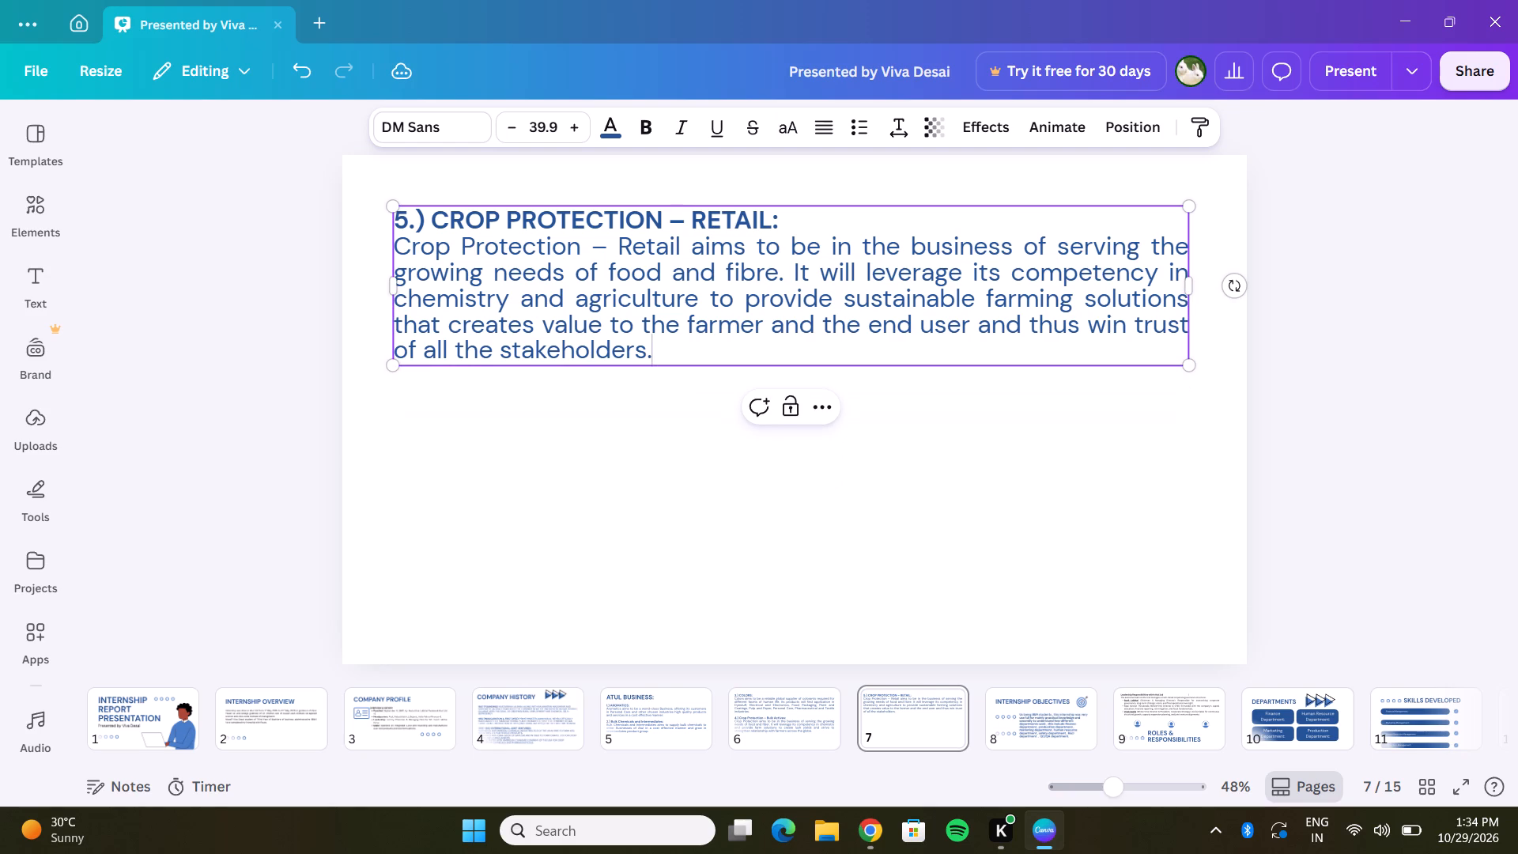
pyautogui.press('Return')
pyautogui.press('Return')
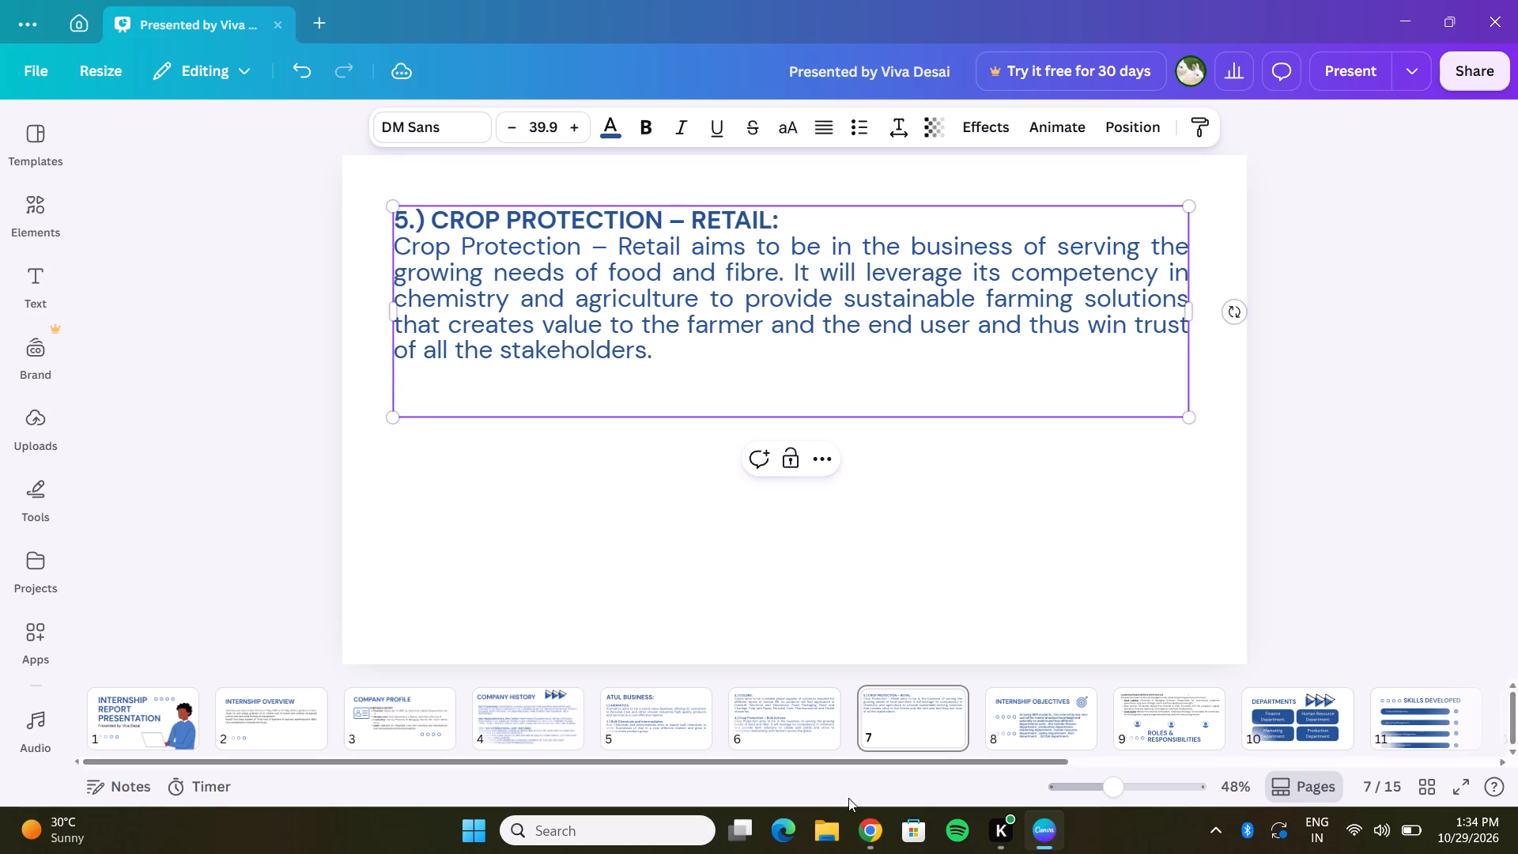
# Copy the Floras heading and description from Atul's businesses web page and paste them below the Crop Protection – Retail text in Canva.
pyautogui.click(857, 833)
pyautogui.scroll(-3, 786, 572)
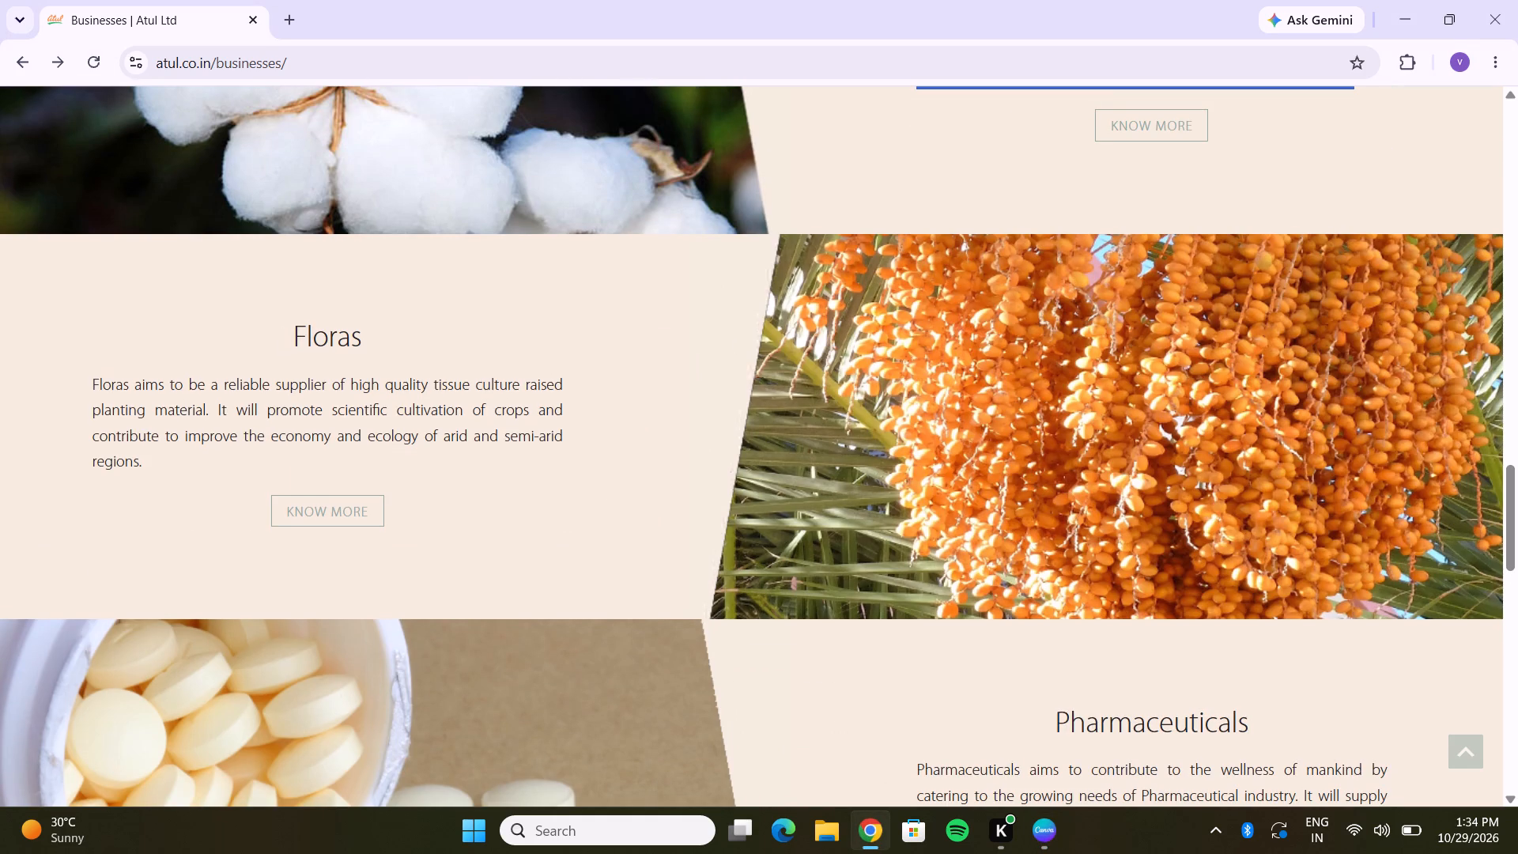
pyautogui.moveTo(296, 331); pyautogui.dragTo(559, 452)
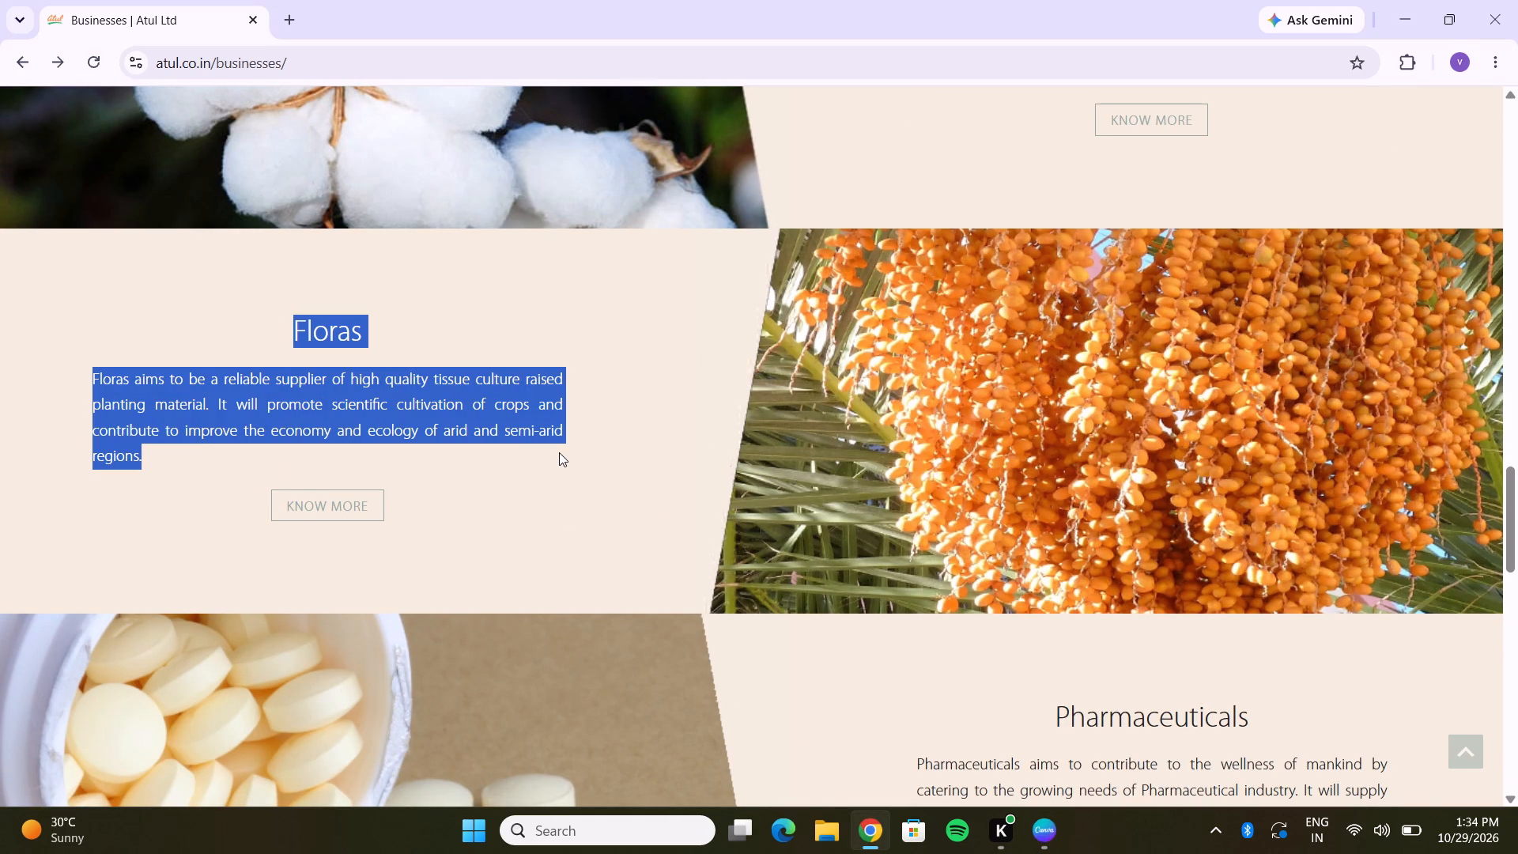
pyautogui.hotkey('ctrl', 'c')
pyautogui.press('super+Tab')
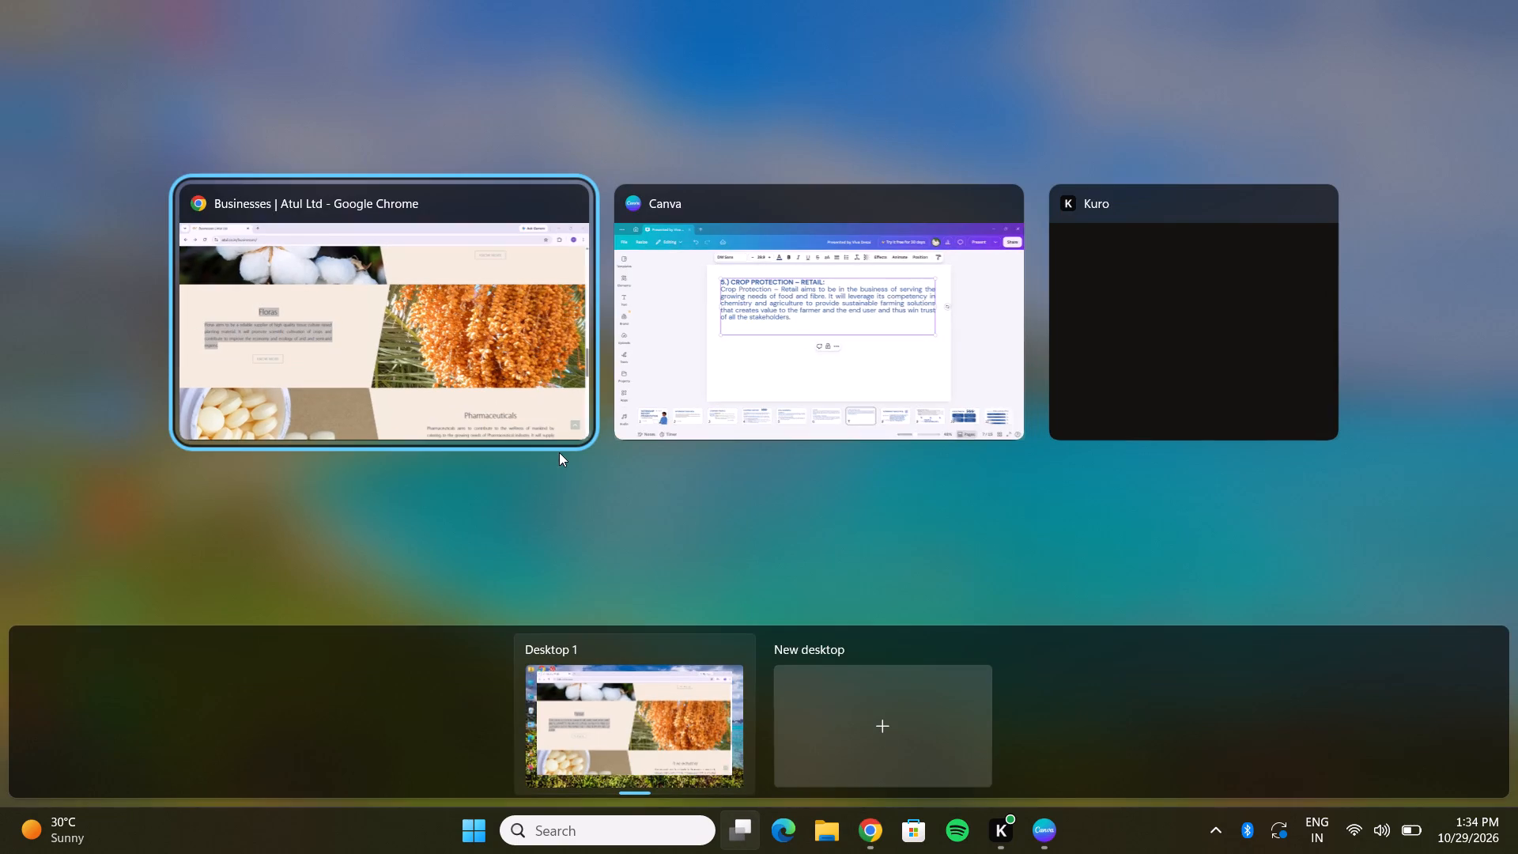
pyautogui.click(624, 374)
pyautogui.press('v')
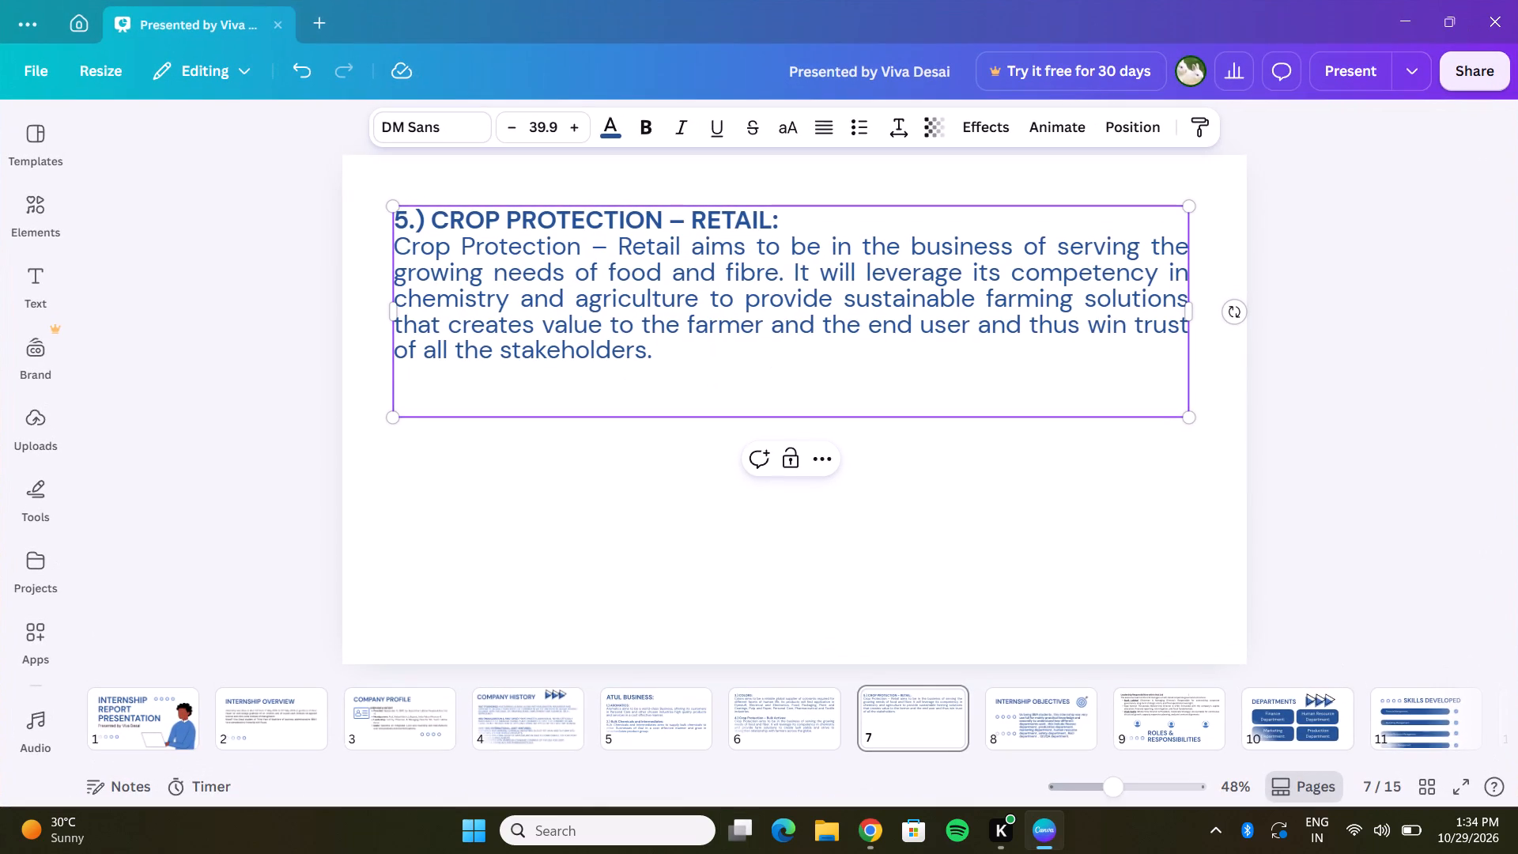
pyautogui.press('BackSpace')
pyautogui.hotkey('ctrl', 'v')
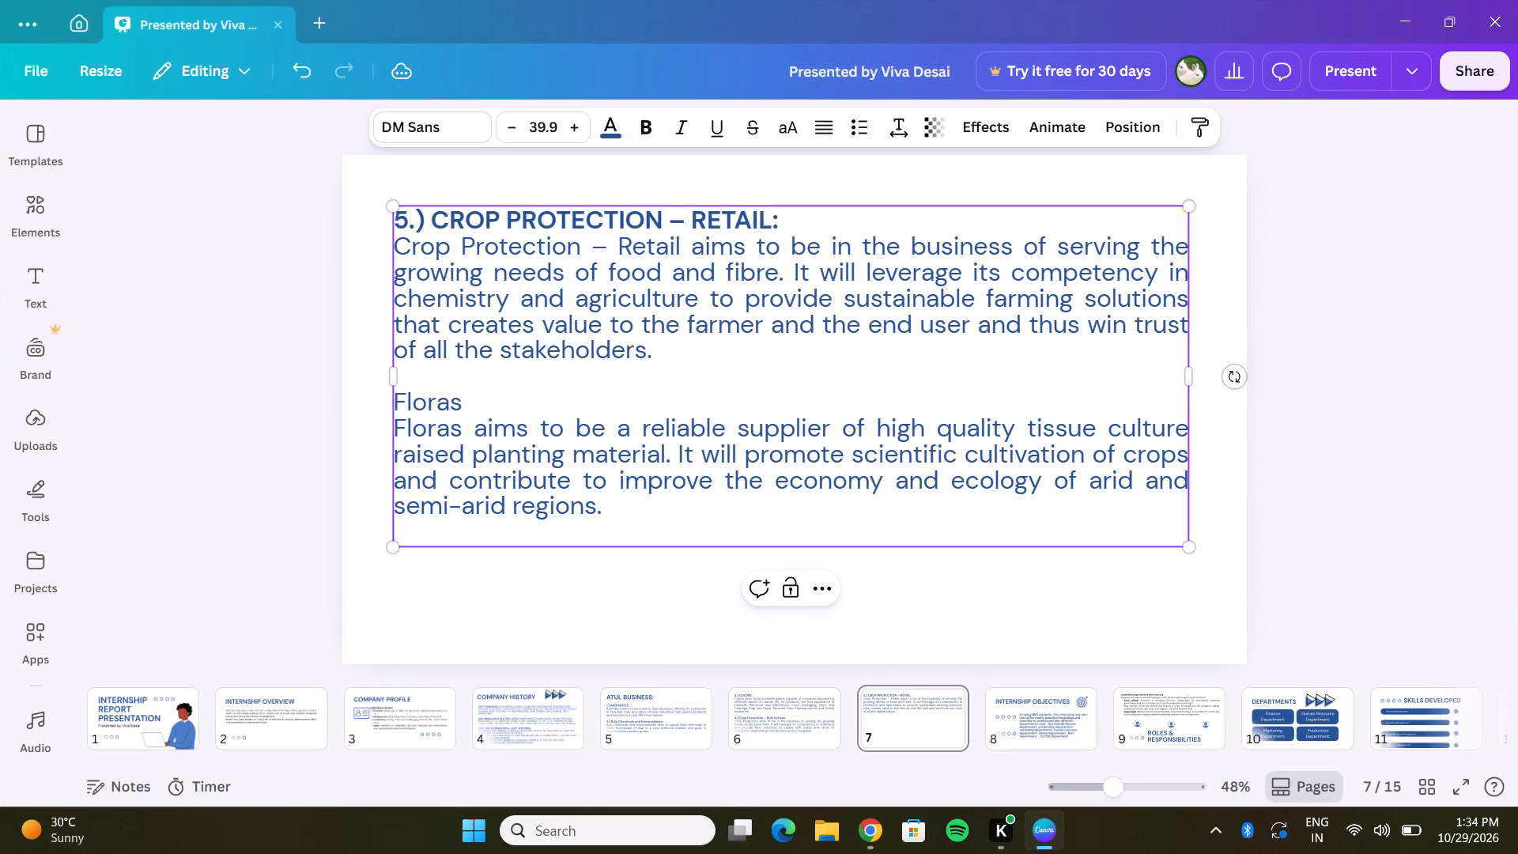
# Edit the Floras heading line to read "6.) Floras:" by adding a closing colon and the number prefix.
pyautogui.click(504, 414)
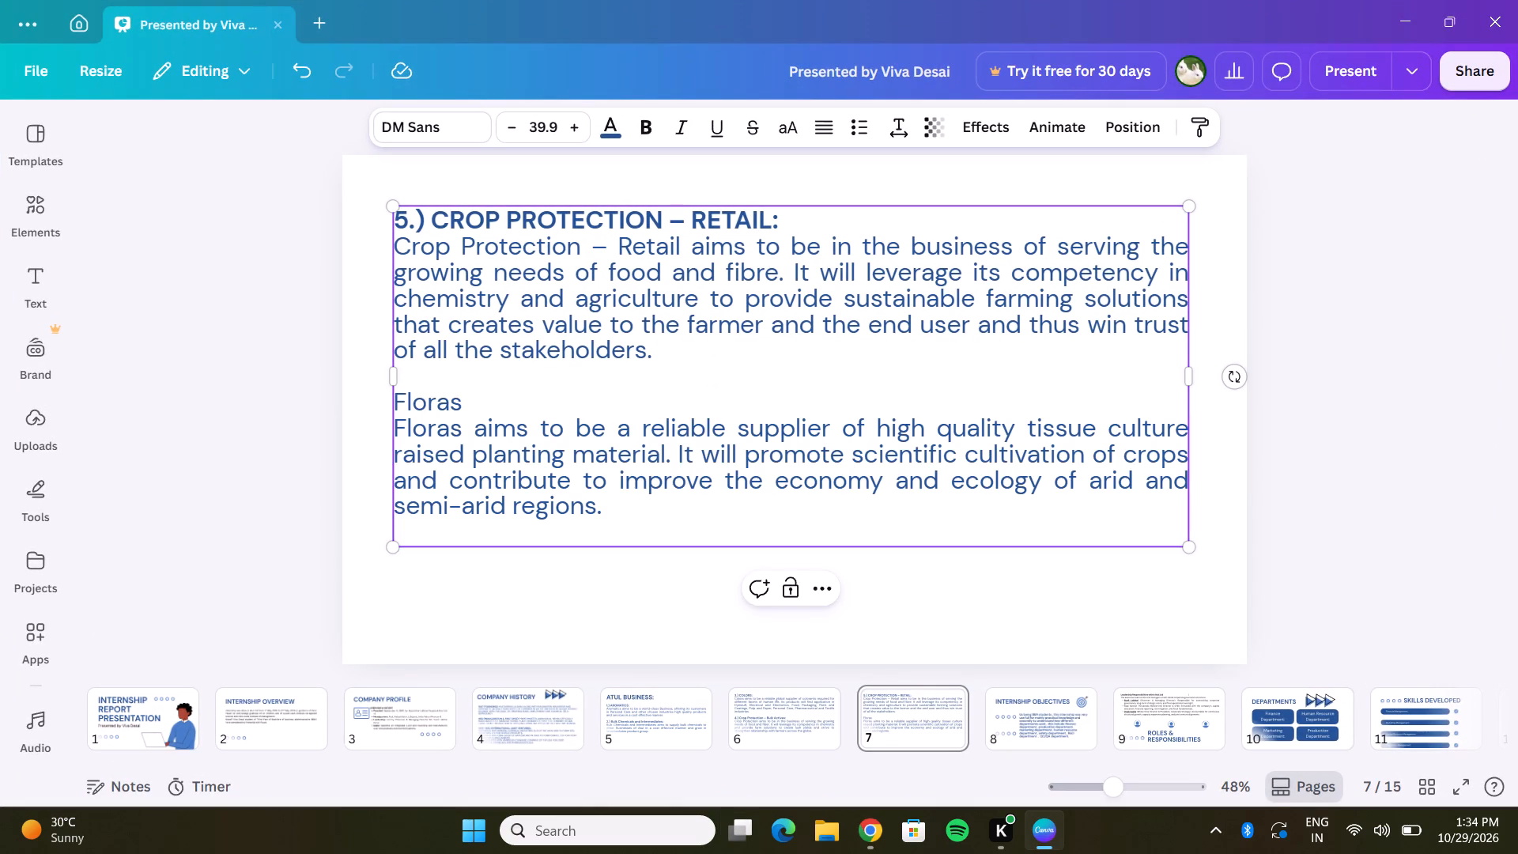
pyautogui.press('Up')
pyautogui.hotkey('shift', ':')
pyautogui.press('Left')
pyautogui.press('Left')
pyautogui.press('Left')
pyautogui.press('Left')
pyautogui.press('Left')
pyautogui.press('Left')
pyautogui.press('Left')
pyautogui.press('Left')
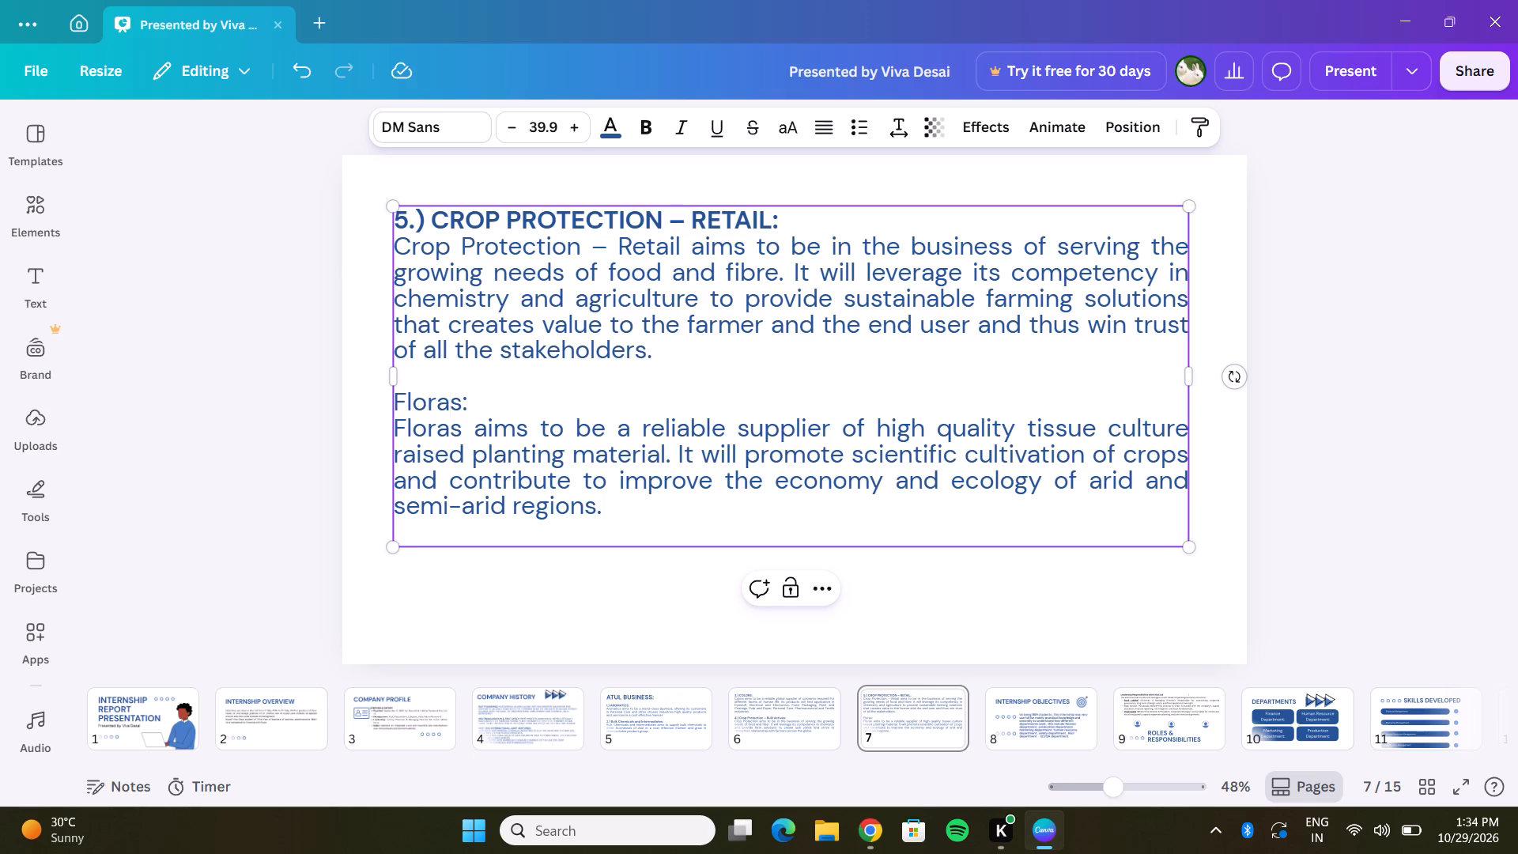
pyautogui.press('Left')
pyautogui.press('Left')
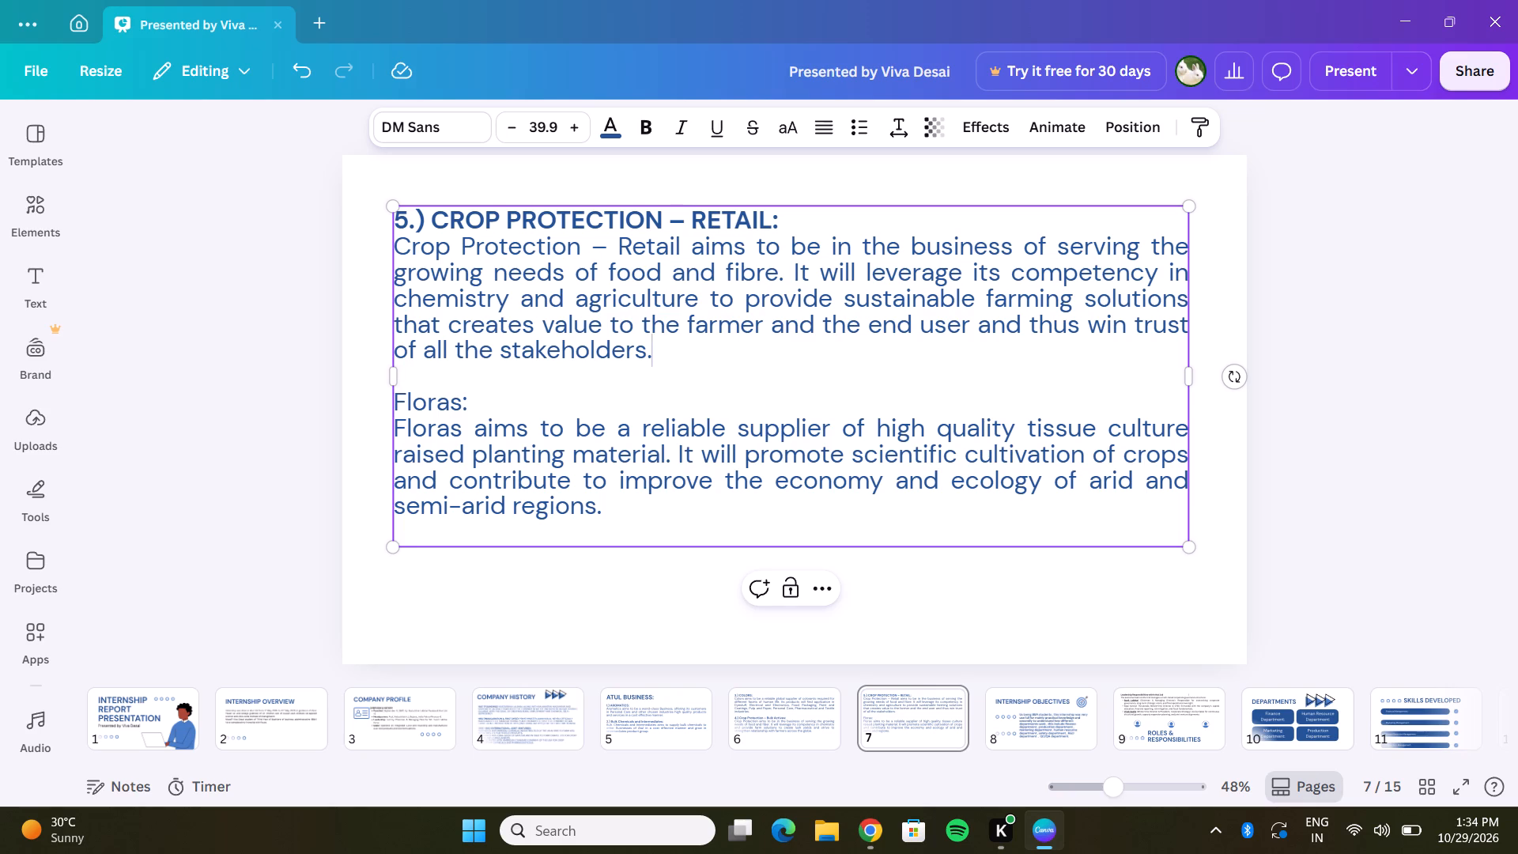
pyautogui.click(396, 398)
pyautogui.click(419, 398)
pyautogui.press('Left')
pyautogui.press('Left')
pyautogui.press('6')
pyautogui.press('.')
pyautogui.write(')')
pyautogui.press('space')
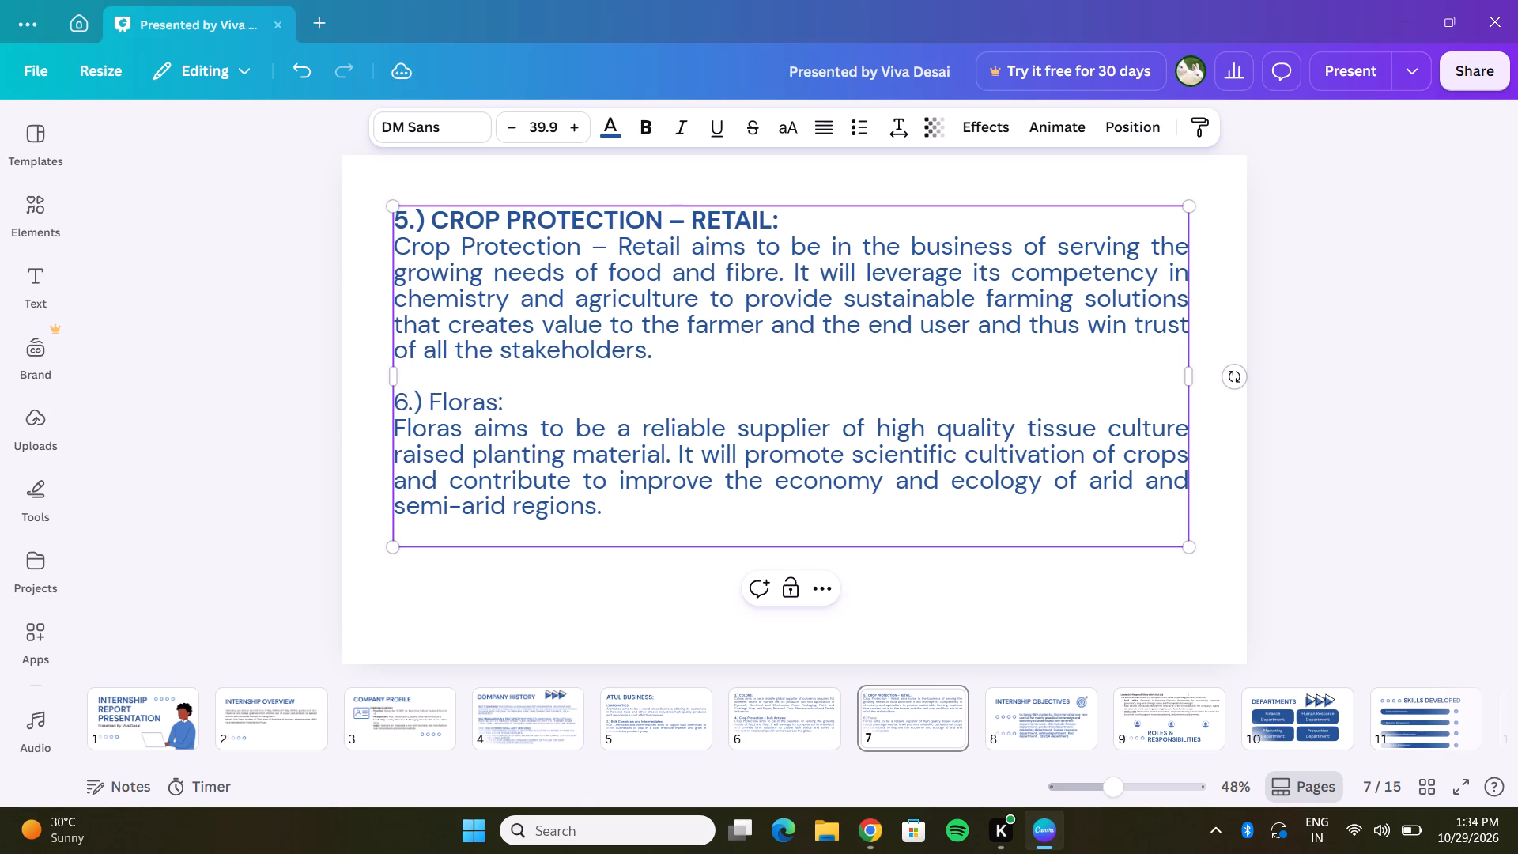
# Make the "6.) Floras:" heading line bold, leaving its description in regular weight.
pyautogui.moveTo(509, 413); pyautogui.dragTo(504, 387)
pyautogui.click(504, 387)
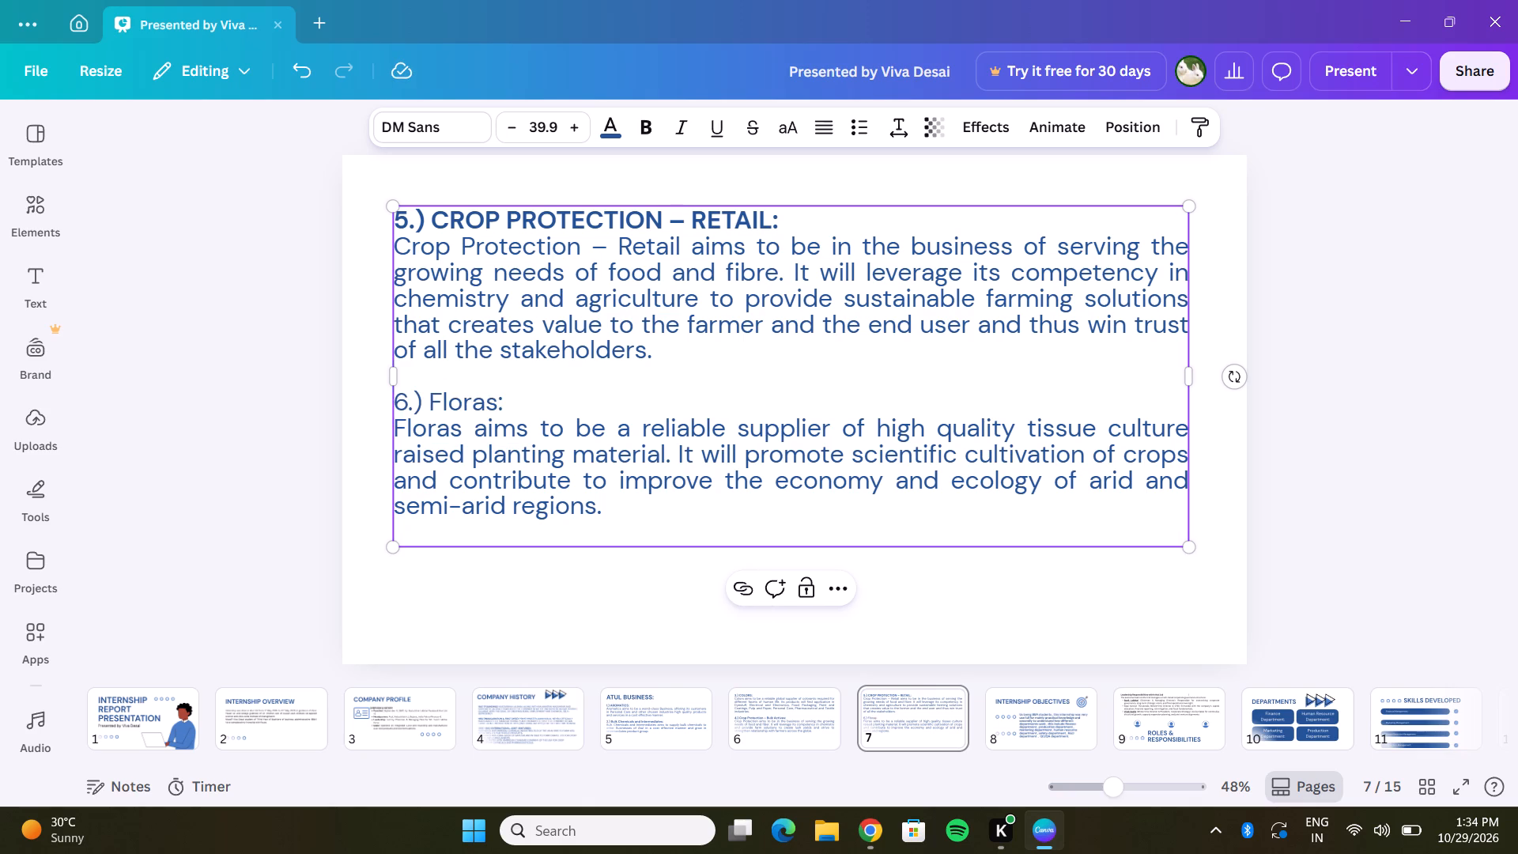
pyautogui.moveTo(514, 395); pyautogui.dragTo(395, 405)
pyautogui.hotkey('ctrl', 'b')
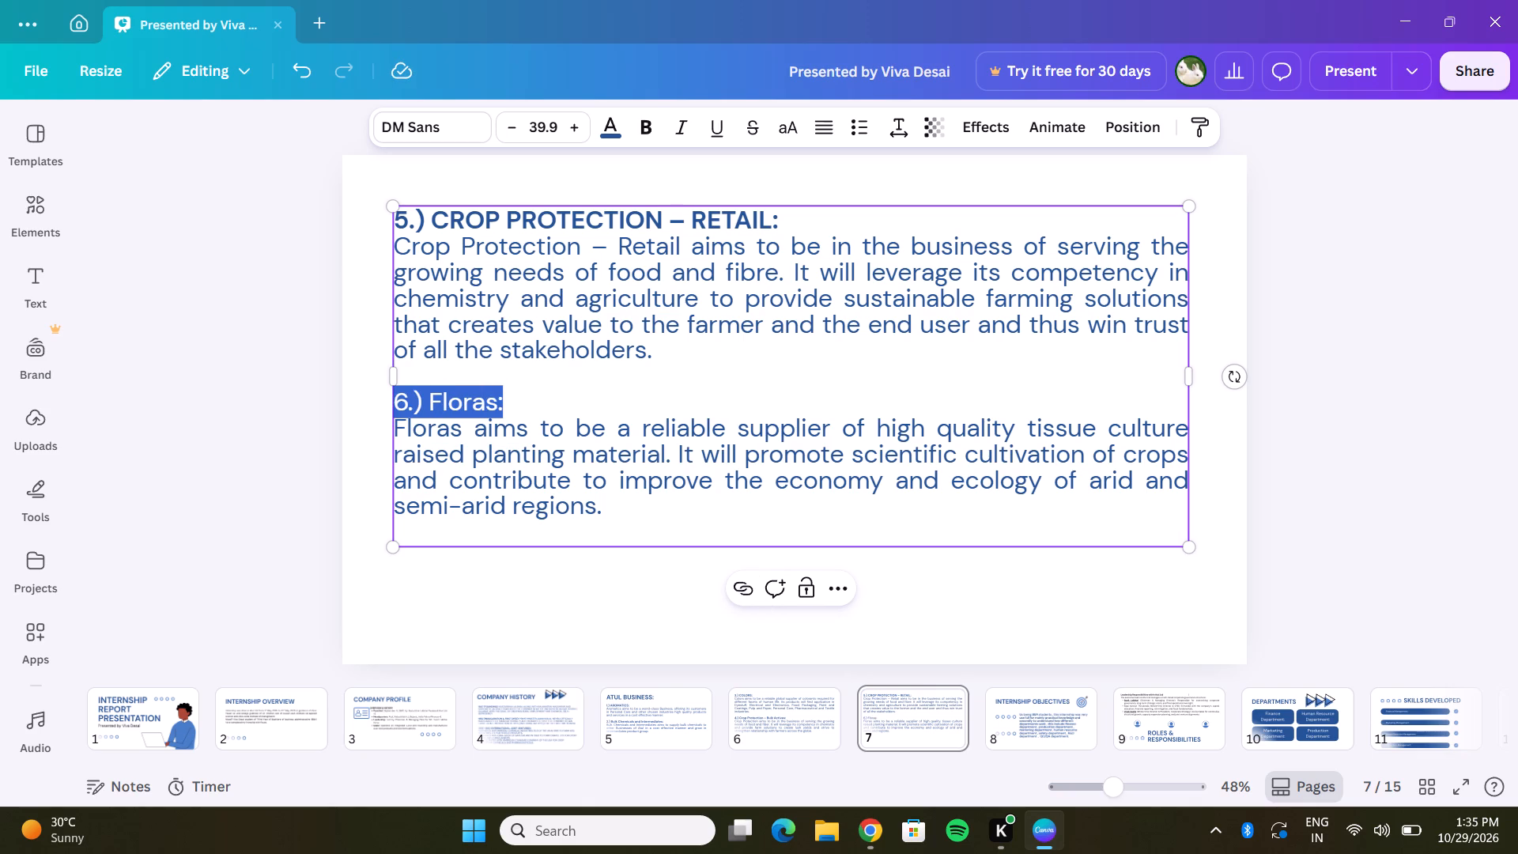
pyautogui.click(339, 489)
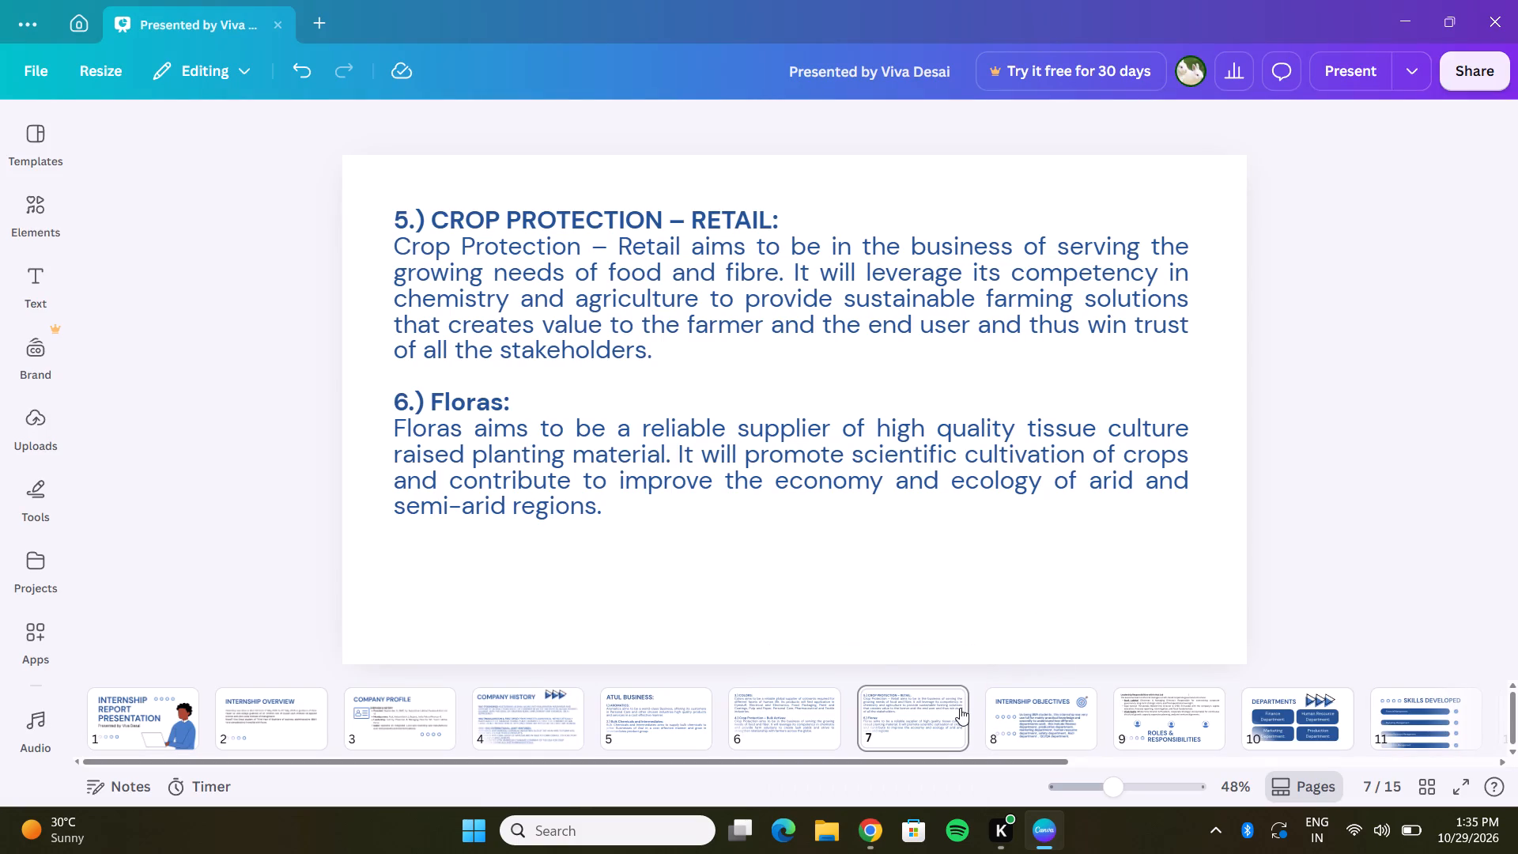
# Add a new blank page between page 7 and the Internship Objectives page.
pyautogui.click(981, 702)
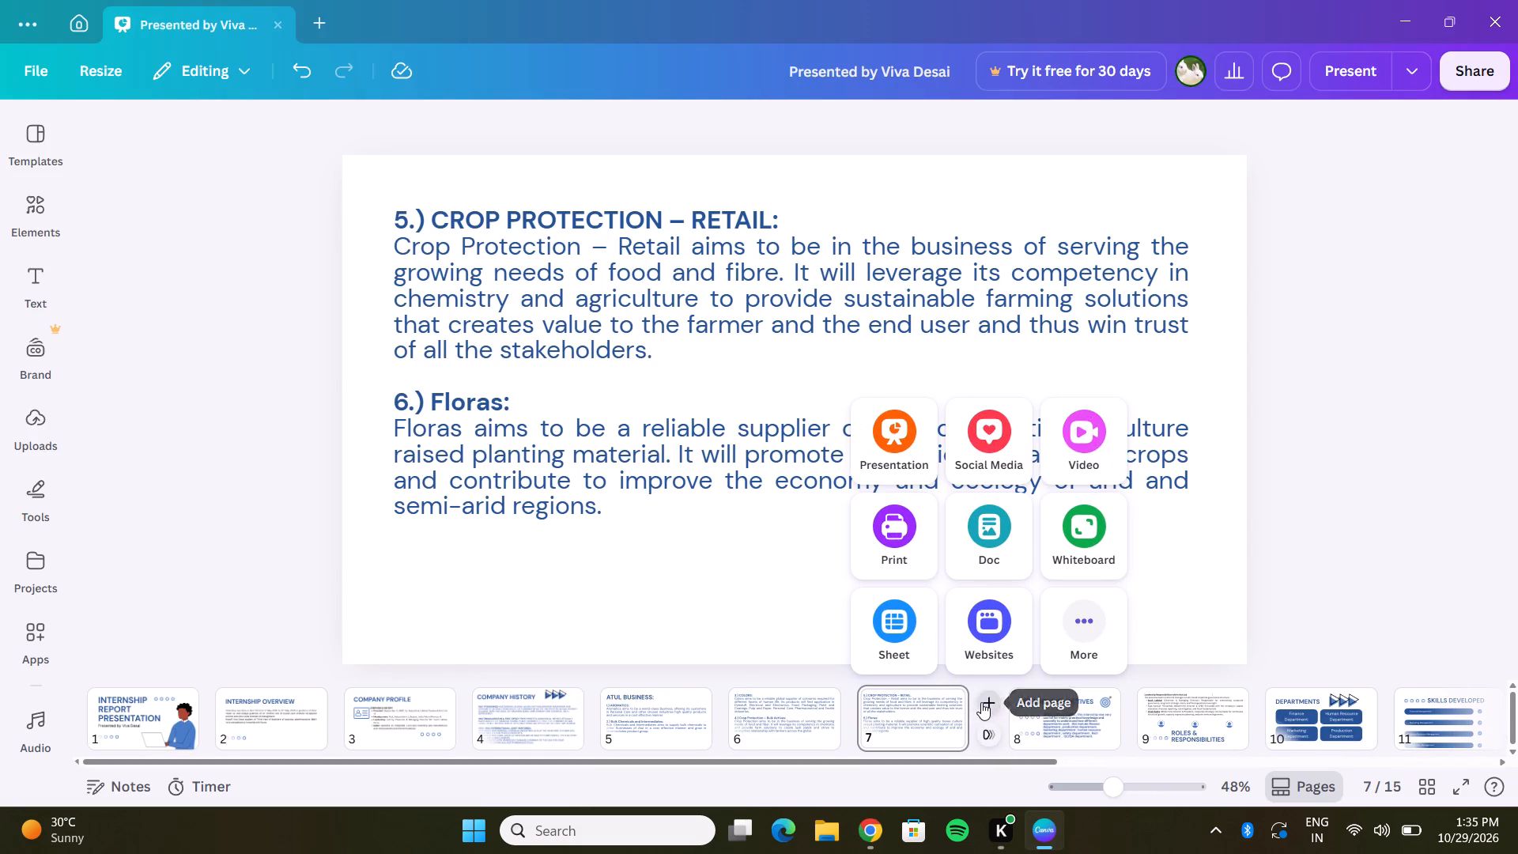
# Copy the Pharmaceuticals heading and description from Atul's businesses web page and paste them onto blank page 8 in Canva.
pyautogui.click(879, 838)
pyautogui.scroll(-3, 803, 541)
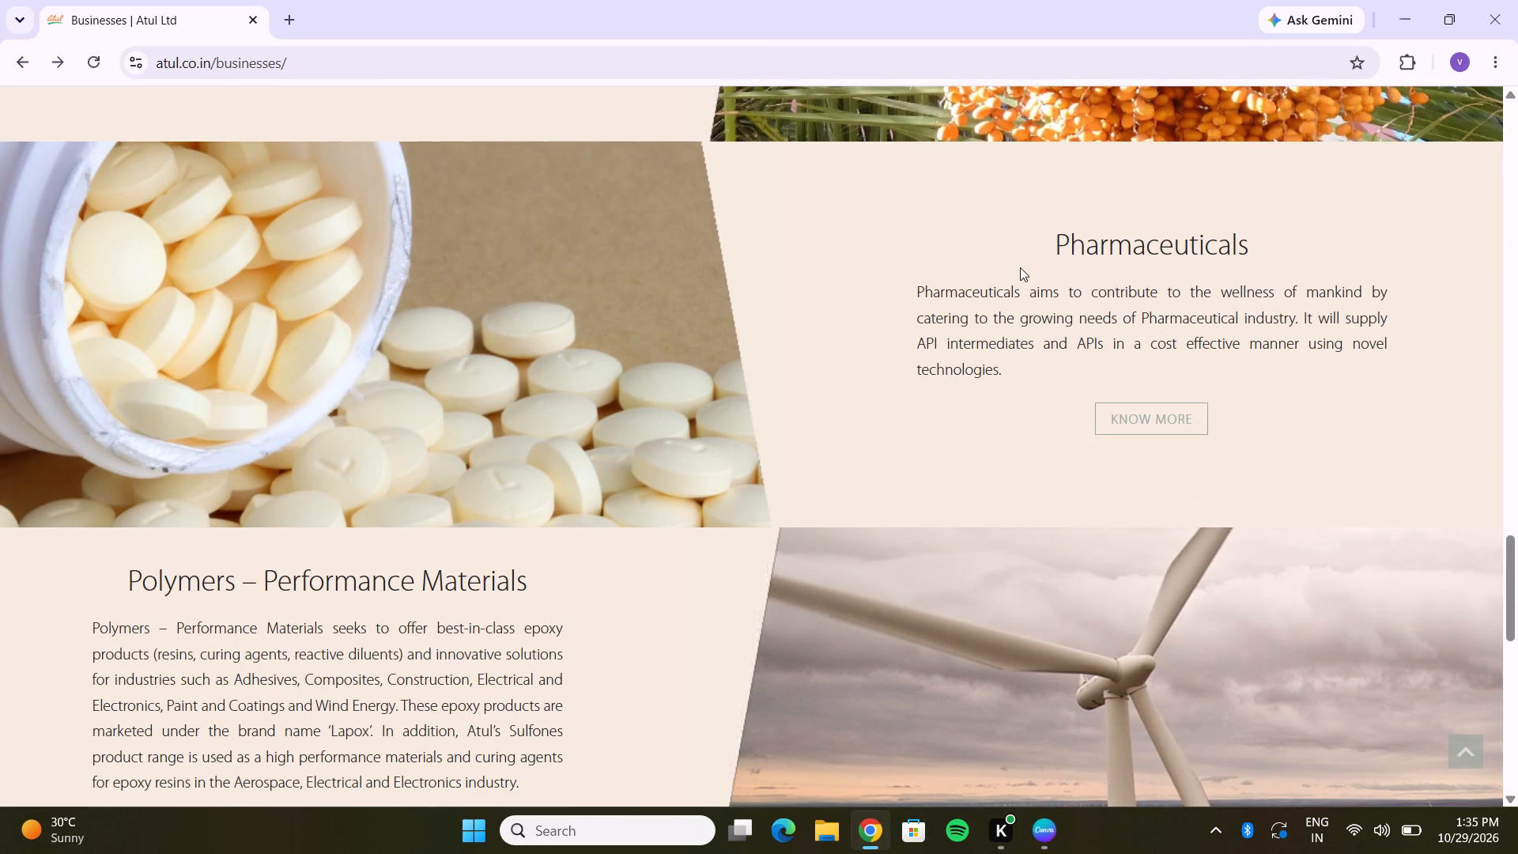
pyautogui.moveTo(1059, 247); pyautogui.dragTo(1078, 334)
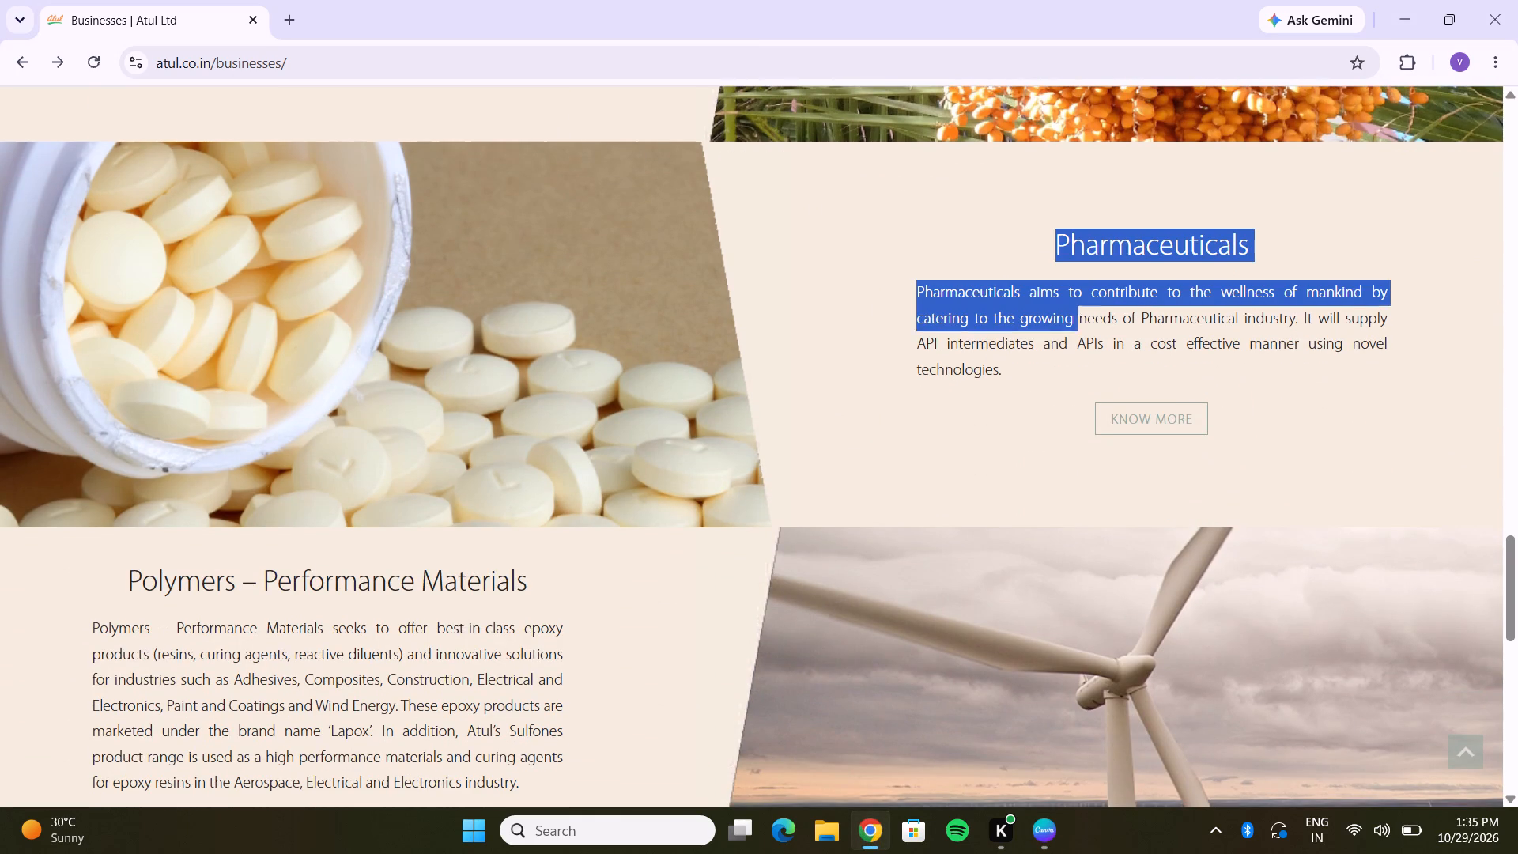
pyautogui.moveTo(1078, 334); pyautogui.dragTo(1050, 365)
pyautogui.hotkey('ctrl', 'c')
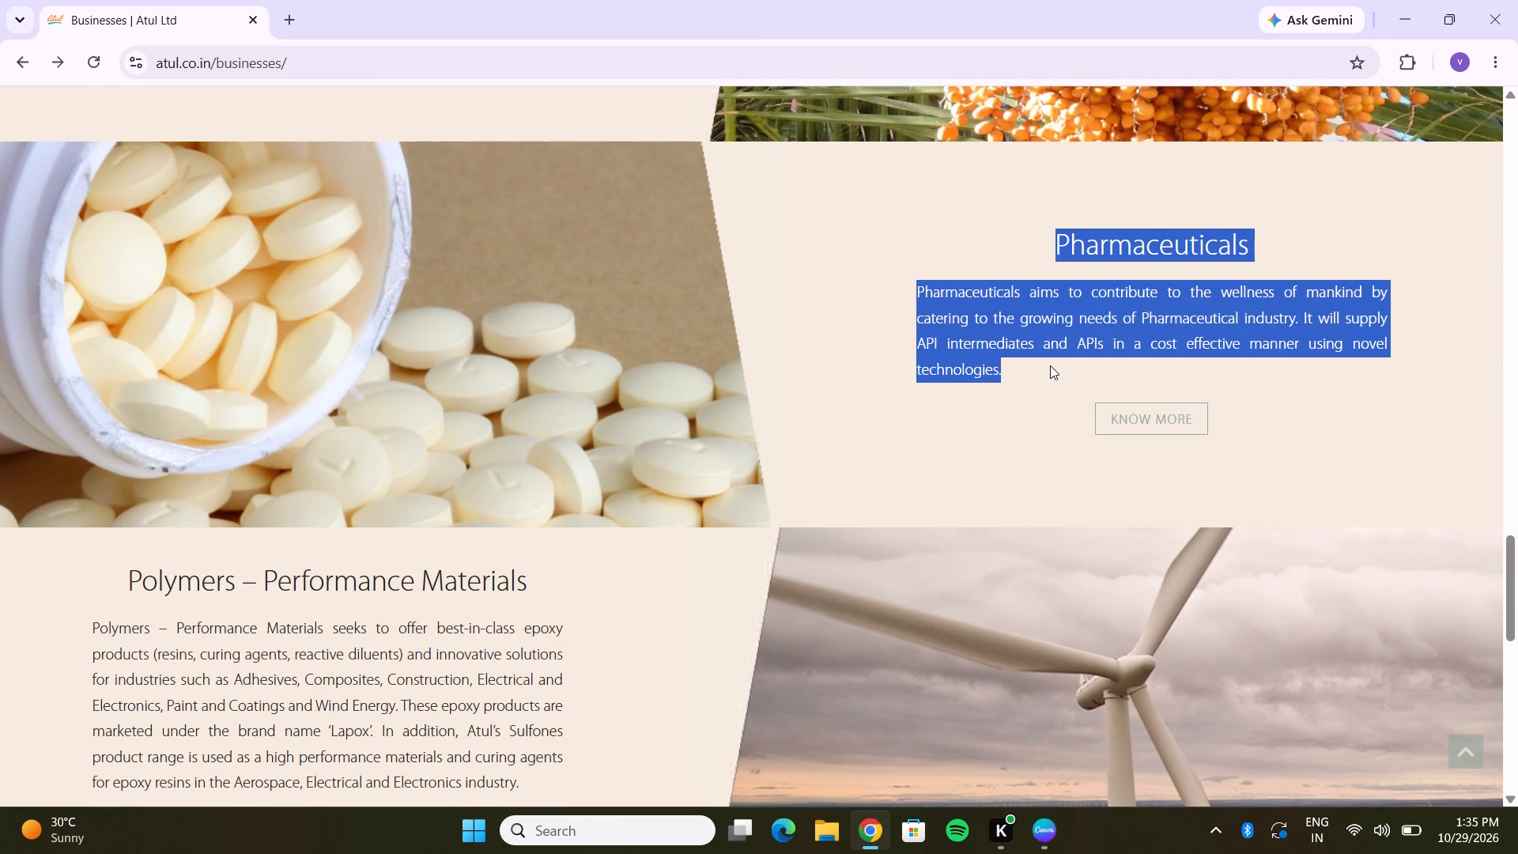
pyautogui.hotkey('alt', 'Tab')
pyautogui.hotkey('ctrl', 'v')
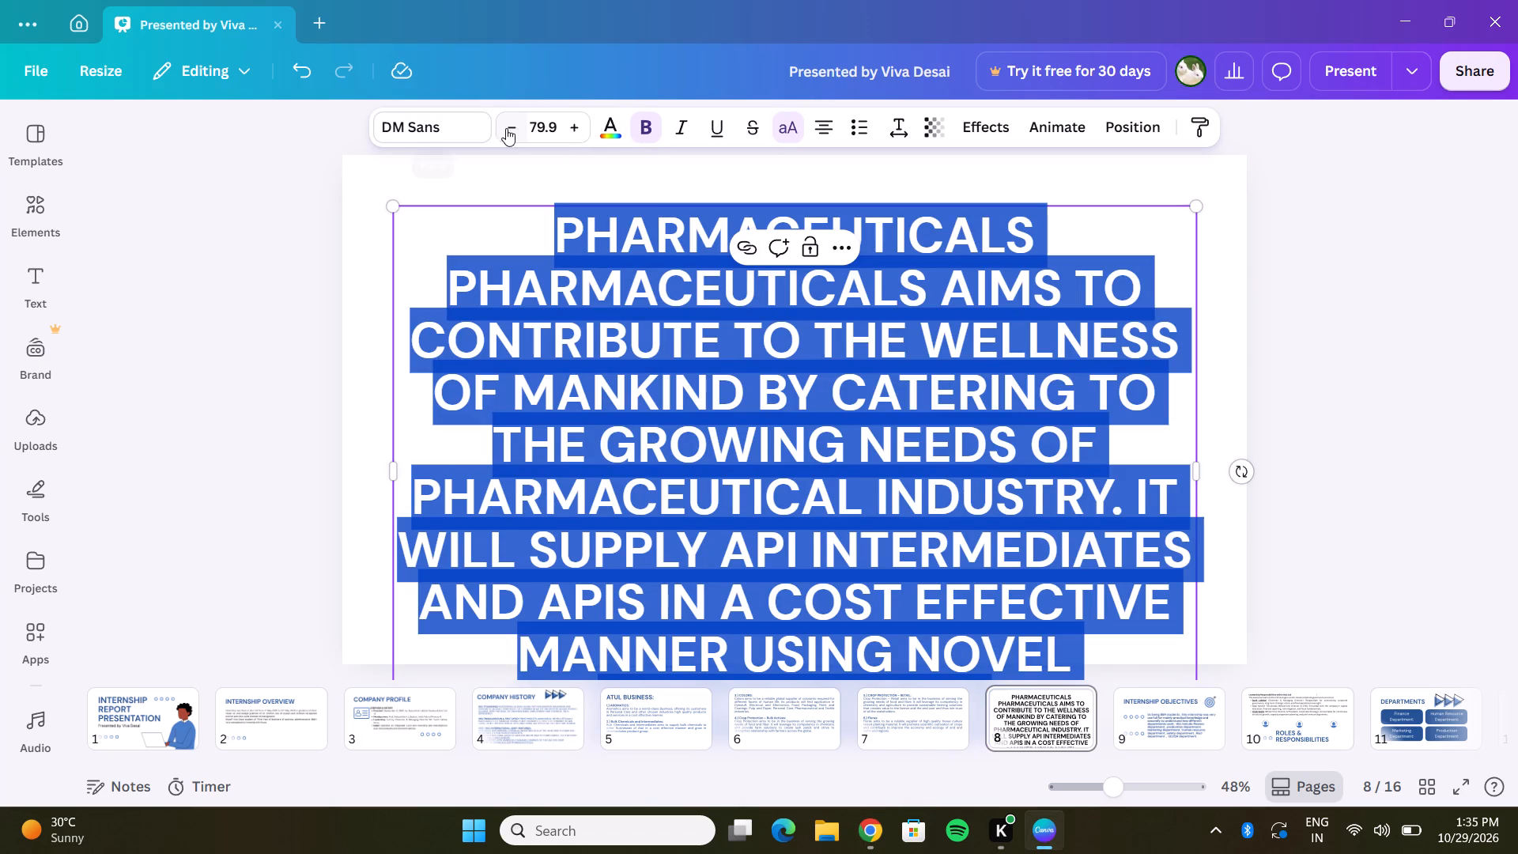
# Set the font size of the whole pasted Pharmaceuticals text to 39.9.
pyautogui.tripleClick(512, 131)
pyautogui.tripleClick(512, 131)
pyautogui.tripleClick(512, 131)
pyautogui.tripleClick(512, 131)
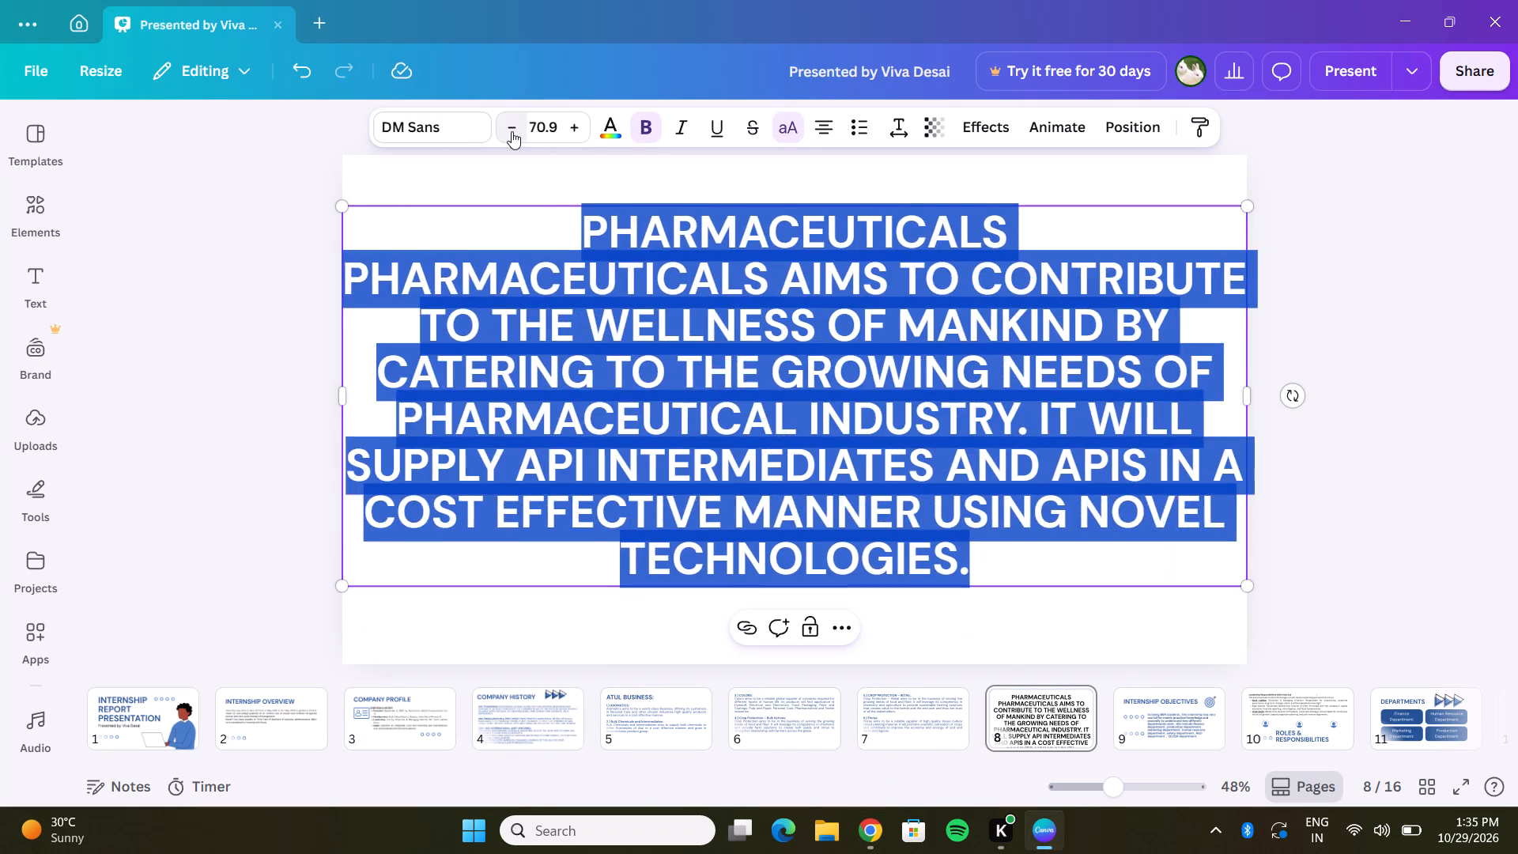
pyautogui.tripleClick(512, 131)
pyautogui.tripleClick(512, 131)
pyautogui.tripleClick(512, 131)
pyautogui.tripleClick(512, 131)
pyautogui.tripleClick(512, 131)
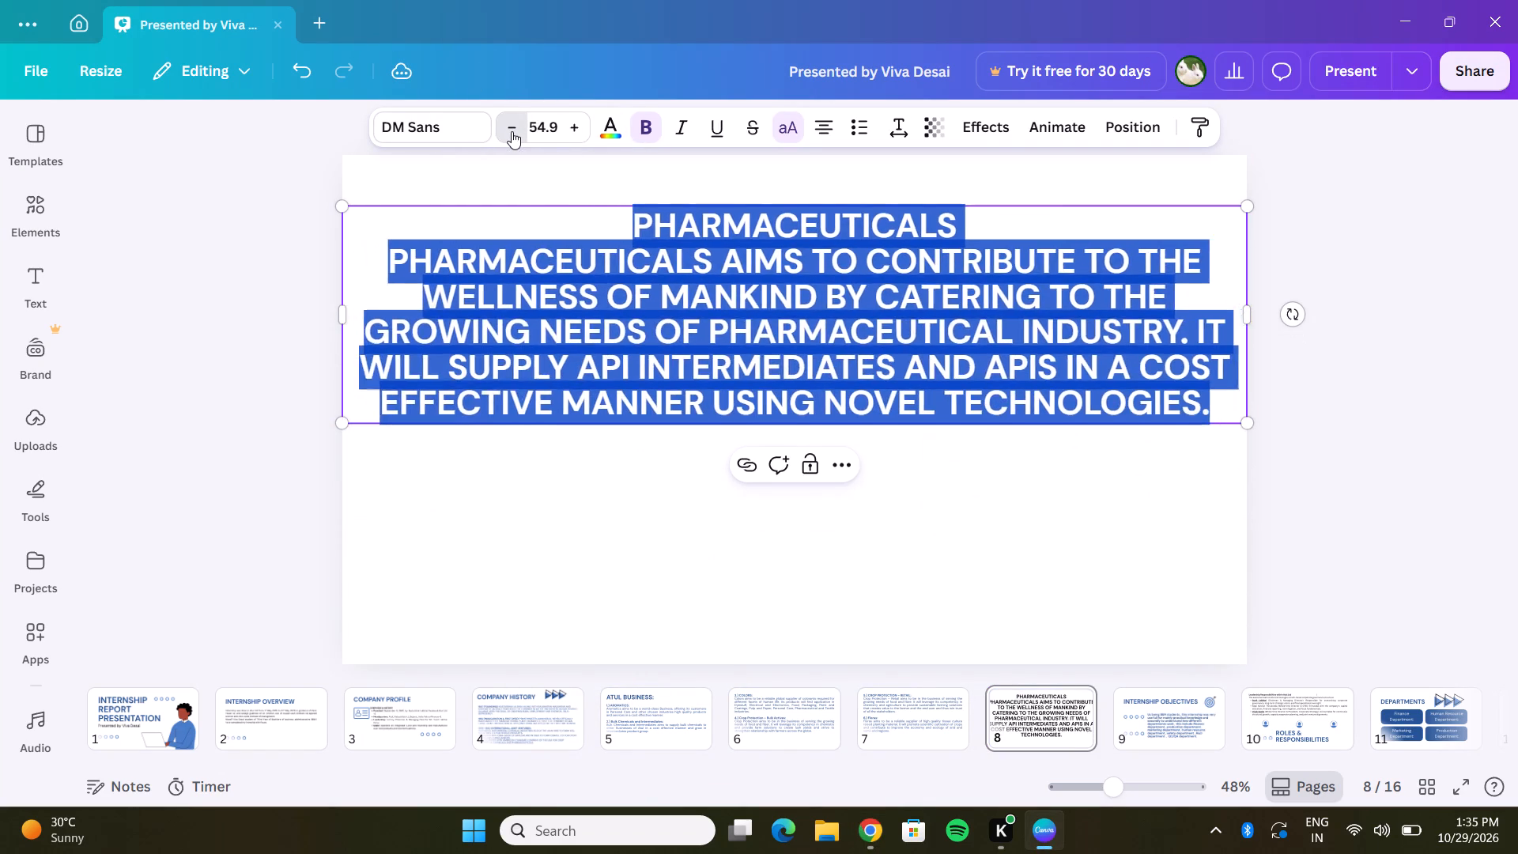
pyautogui.tripleClick(512, 131)
pyautogui.tripleClick(512, 131)
pyautogui.tripleClick(512, 131)
pyautogui.tripleClick(512, 131)
pyautogui.tripleClick(512, 131)
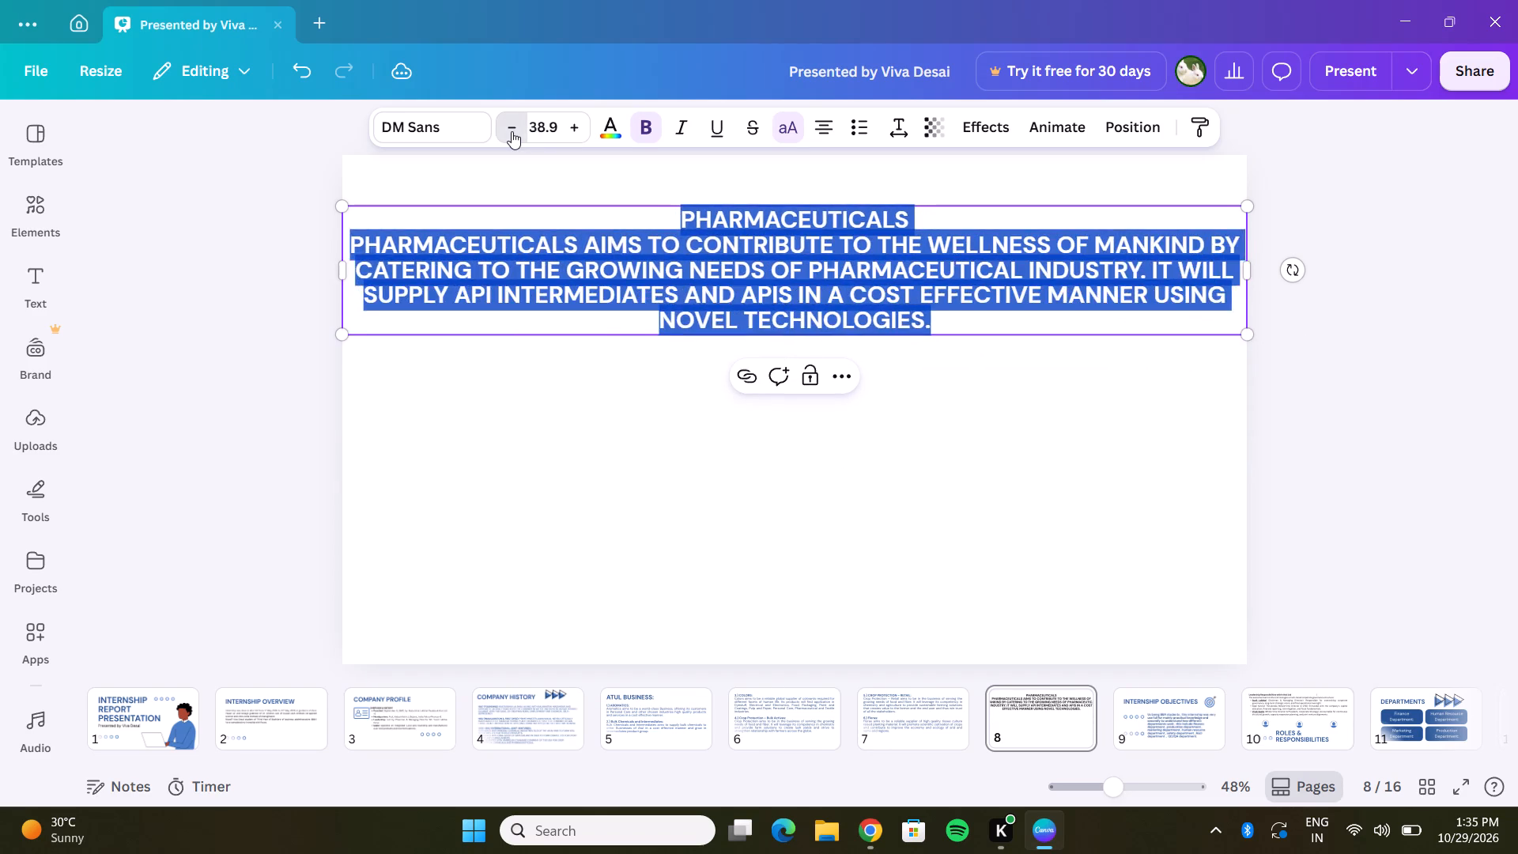
pyautogui.tripleClick(512, 131)
pyautogui.tripleClick(512, 131)
pyautogui.tripleClick(512, 131)
pyautogui.click(512, 131)
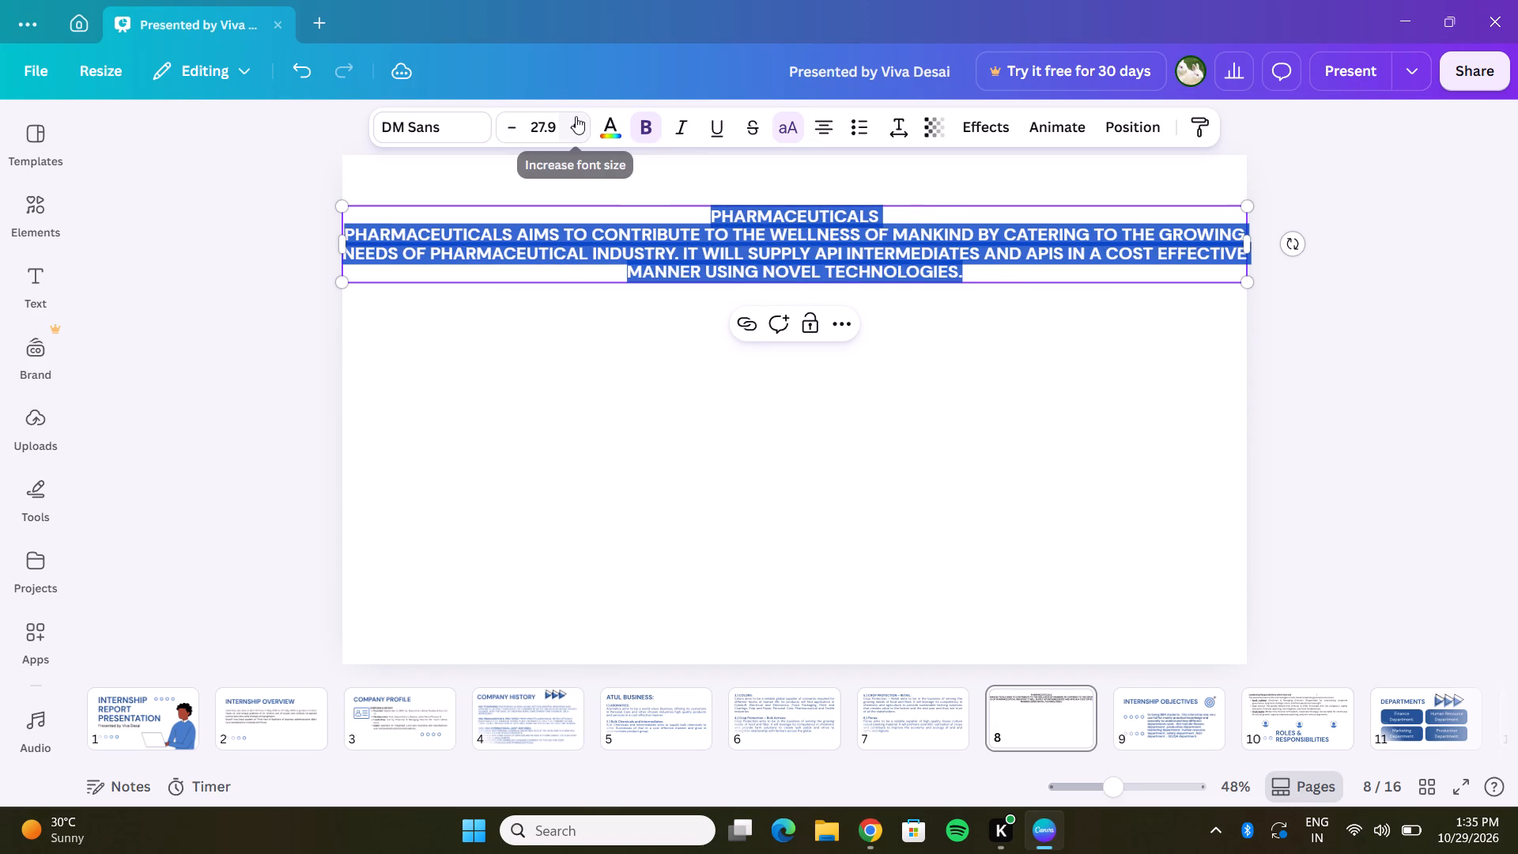
pyautogui.tripleClick(578, 123)
pyautogui.doubleClick(578, 123)
pyautogui.doubleClick(578, 123)
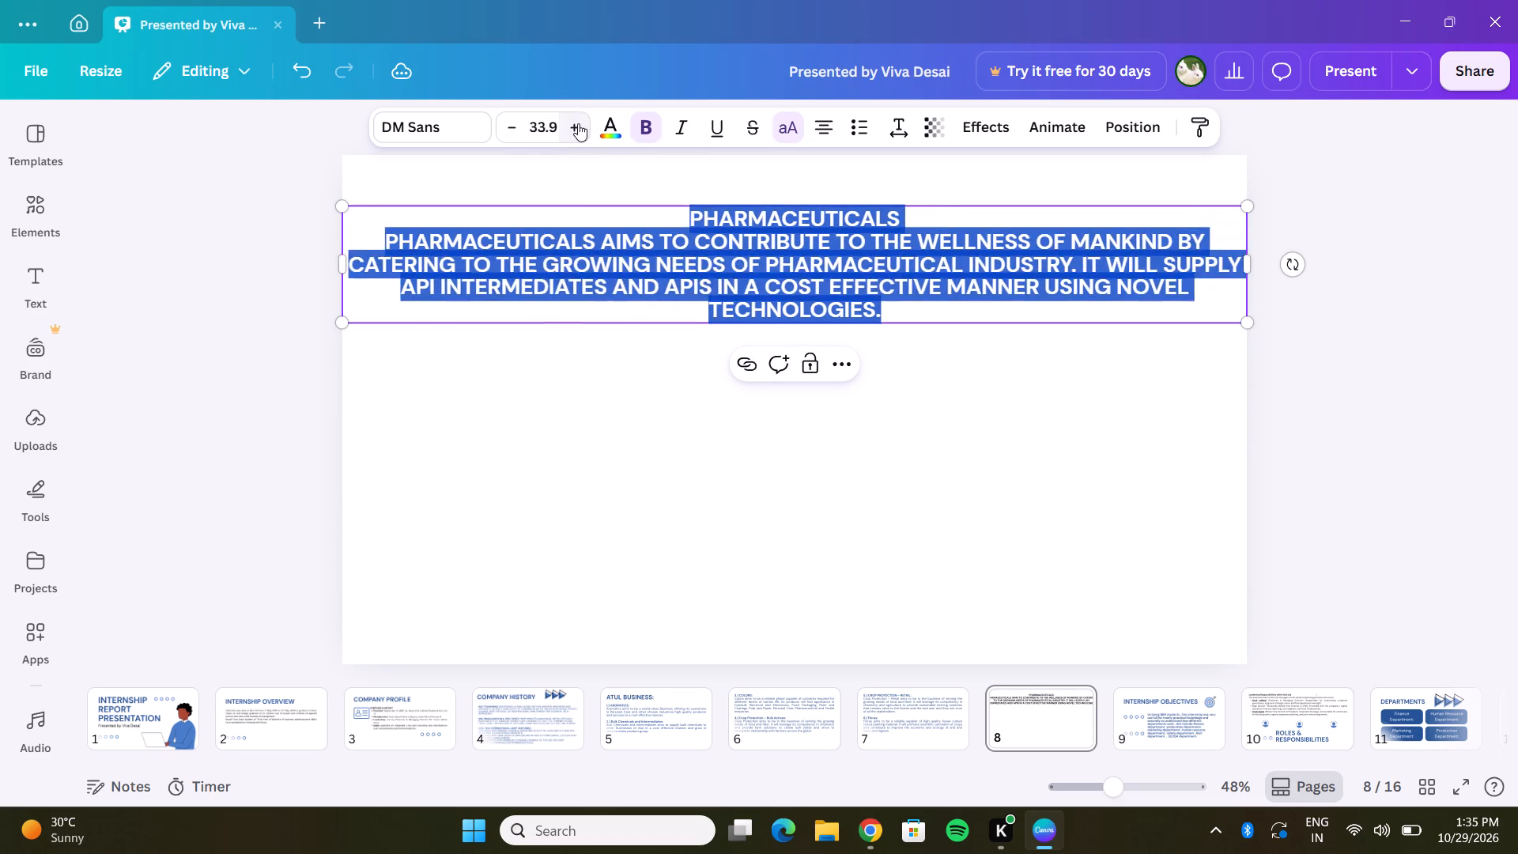
pyautogui.rightClick(578, 123)
pyautogui.rightClick(578, 123)
pyautogui.doubleClick(578, 123)
pyautogui.click(578, 123)
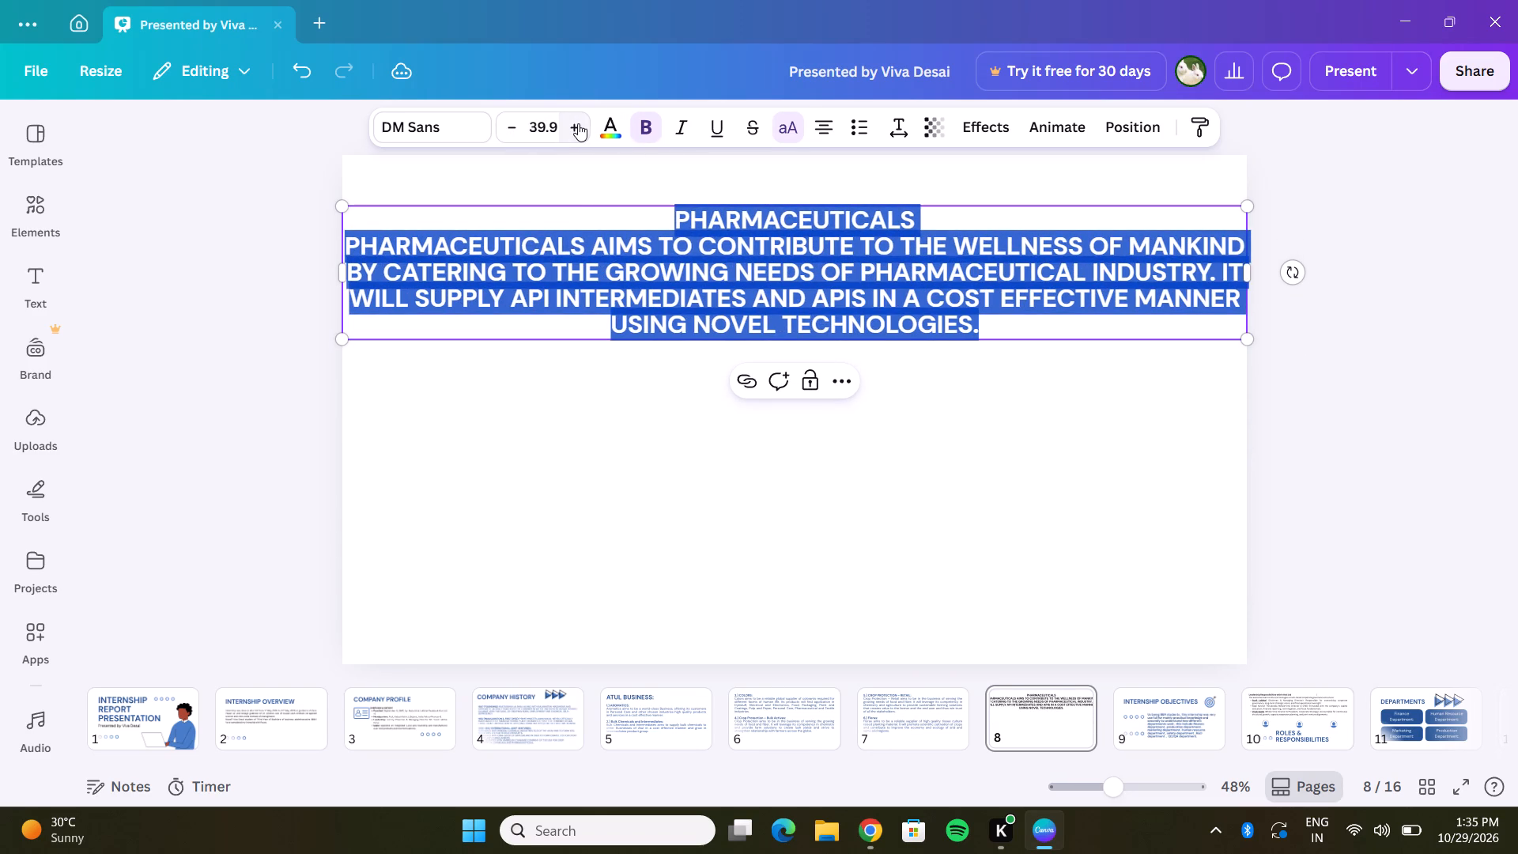
# Change the whole Pharmaceuticals text to the dark blue text colour used in the design.
pyautogui.click(622, 129)
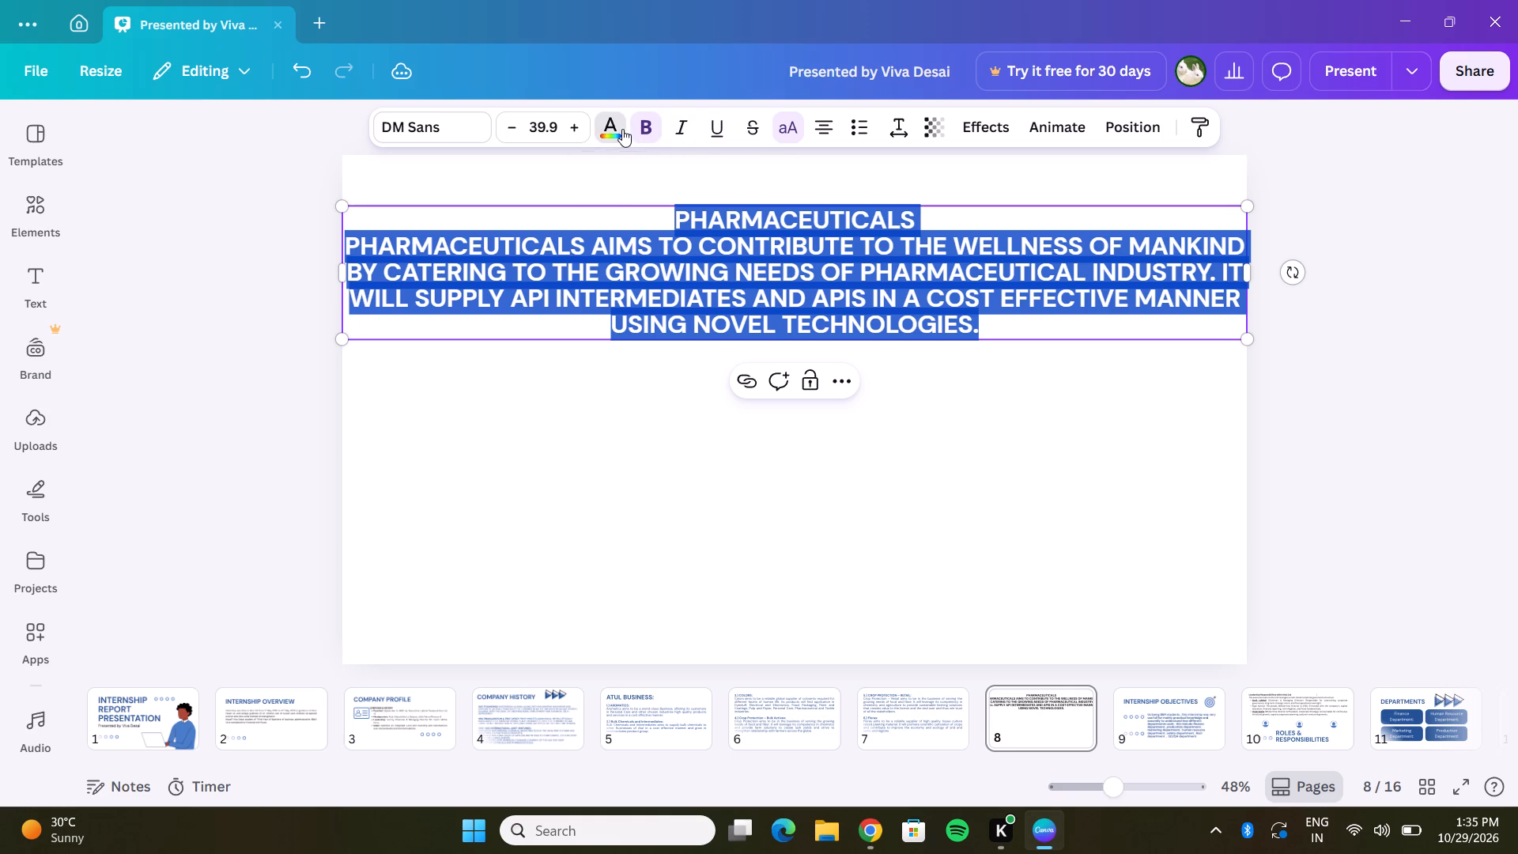
pyautogui.click(183, 333)
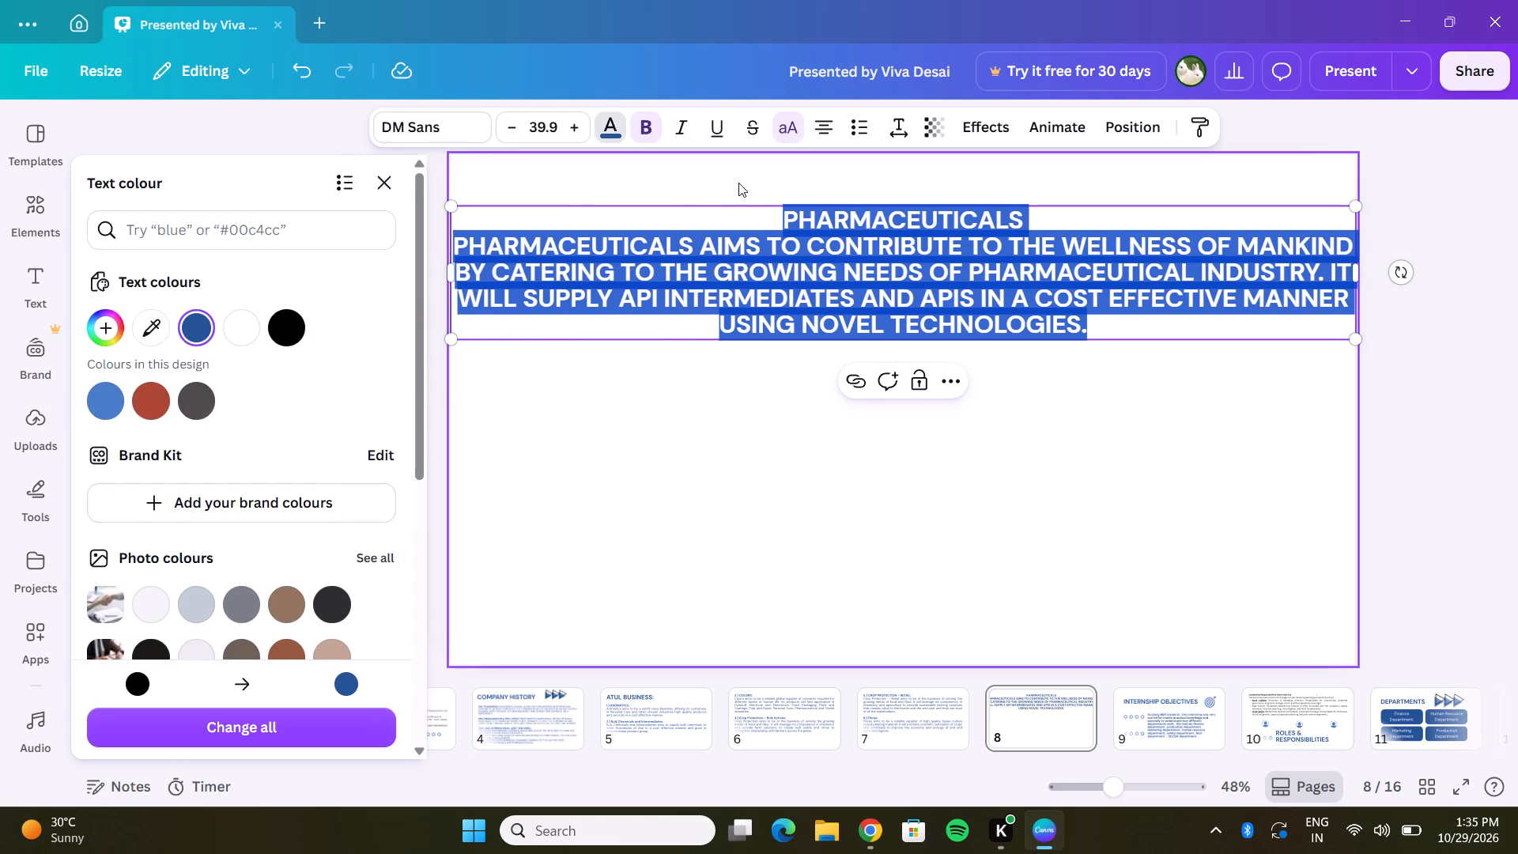
# Left-align the whole Pharmaceuticals text.
pyautogui.click(821, 124)
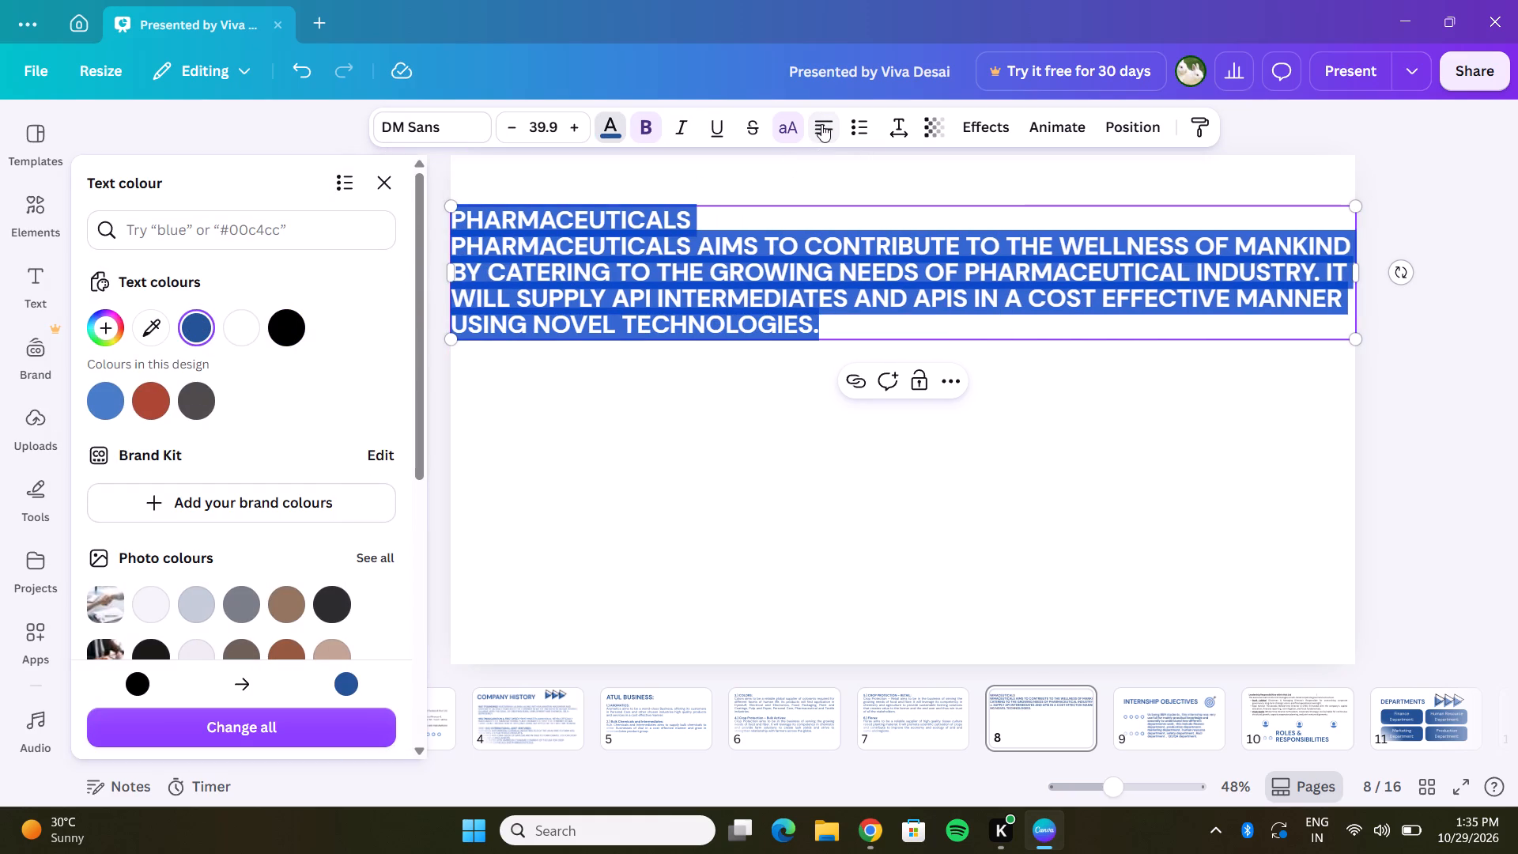
# Narrow the Pharmaceuticals text box from both sides, leaving matching margins at the left and right edges of the slide.
pyautogui.click(475, 217)
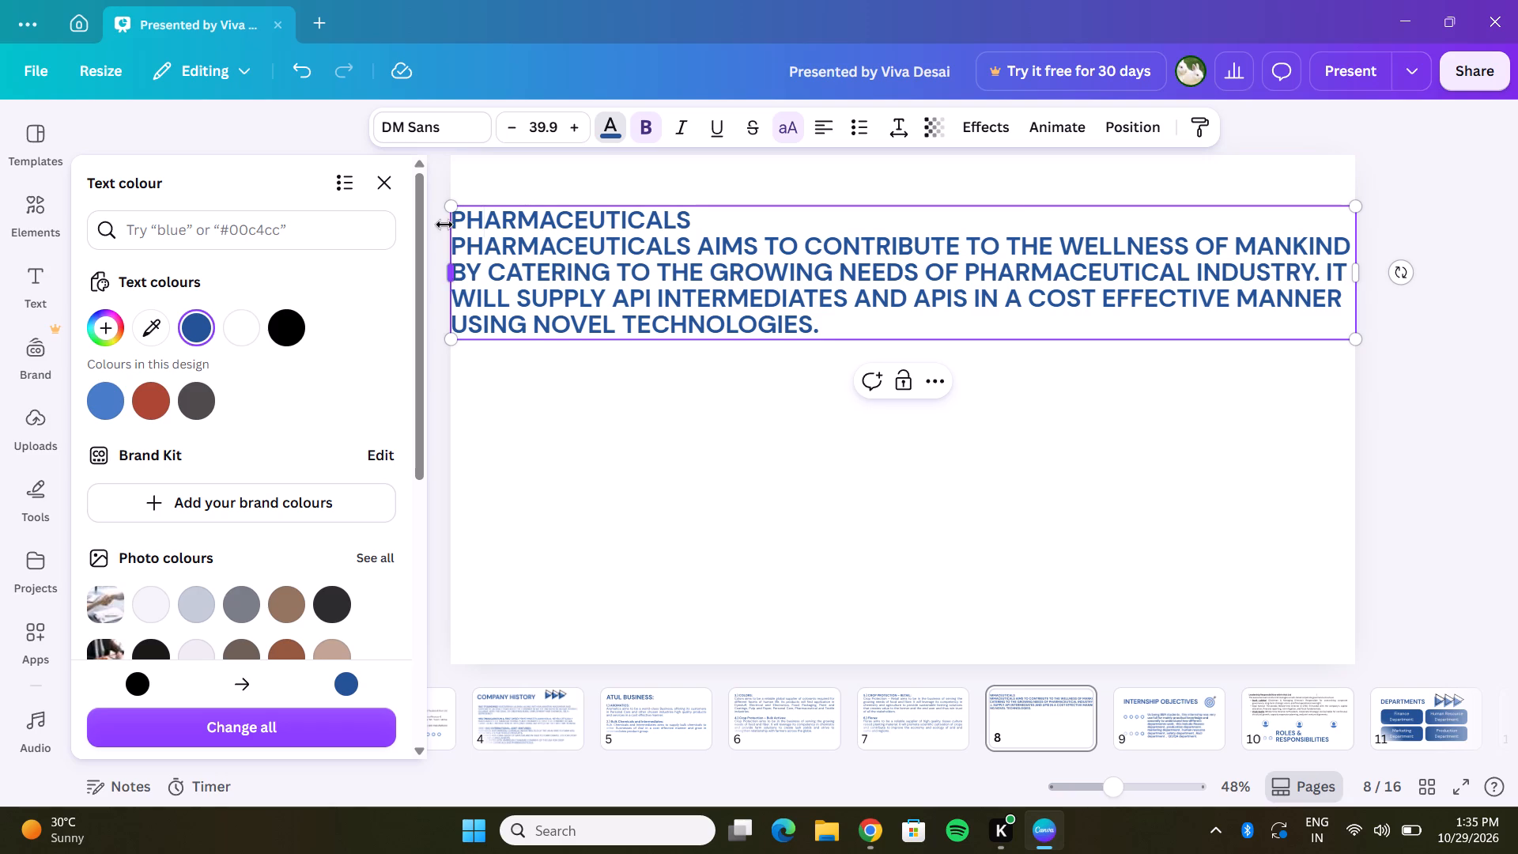
pyautogui.click(467, 222)
pyautogui.press('Left')
pyautogui.moveTo(448, 274); pyautogui.dragTo(508, 282)
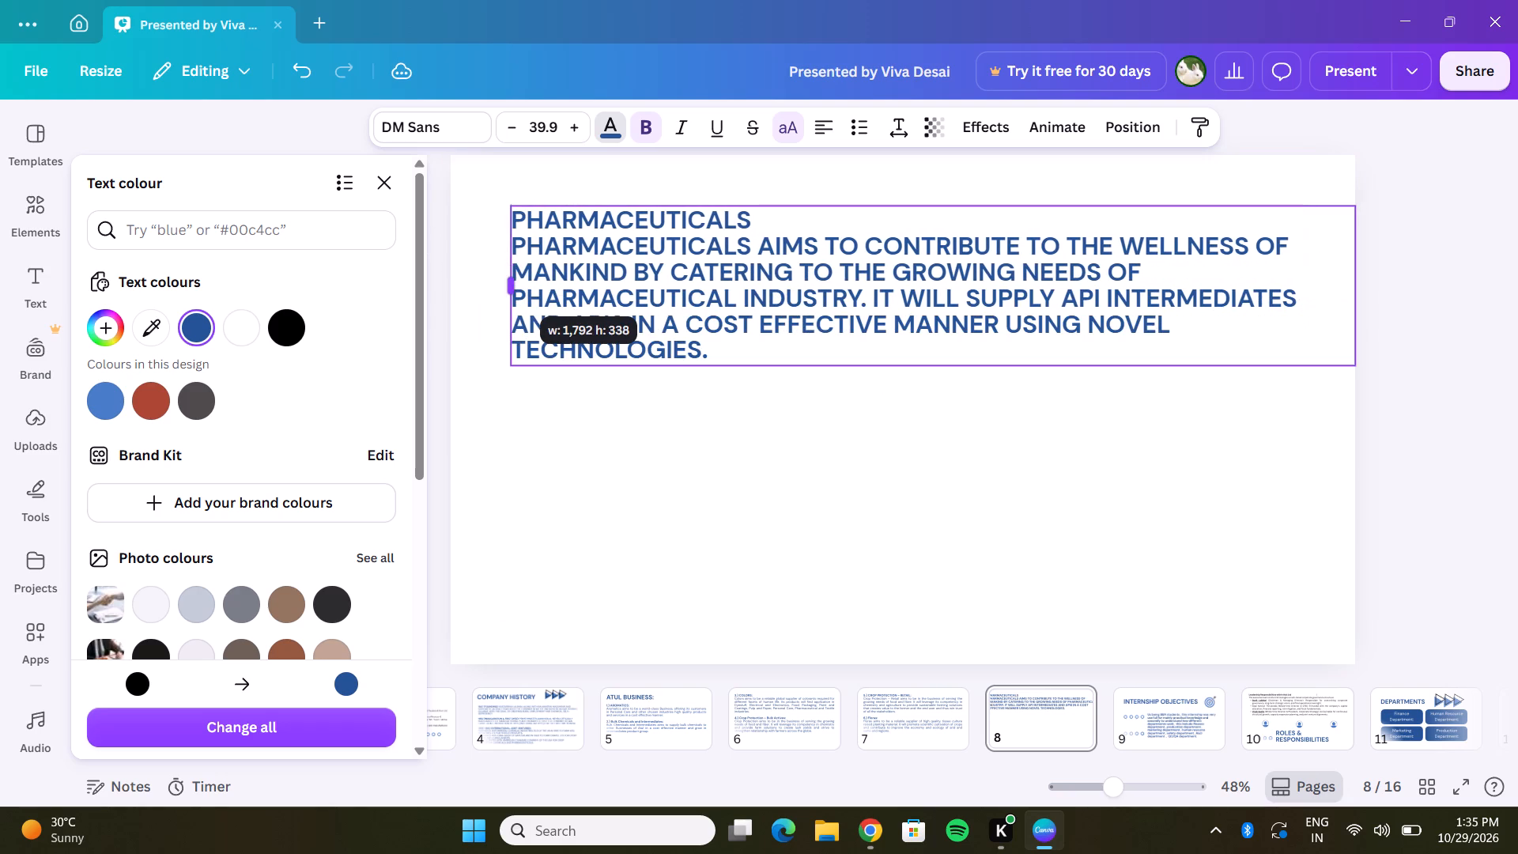
pyautogui.moveTo(508, 282); pyautogui.dragTo(498, 285)
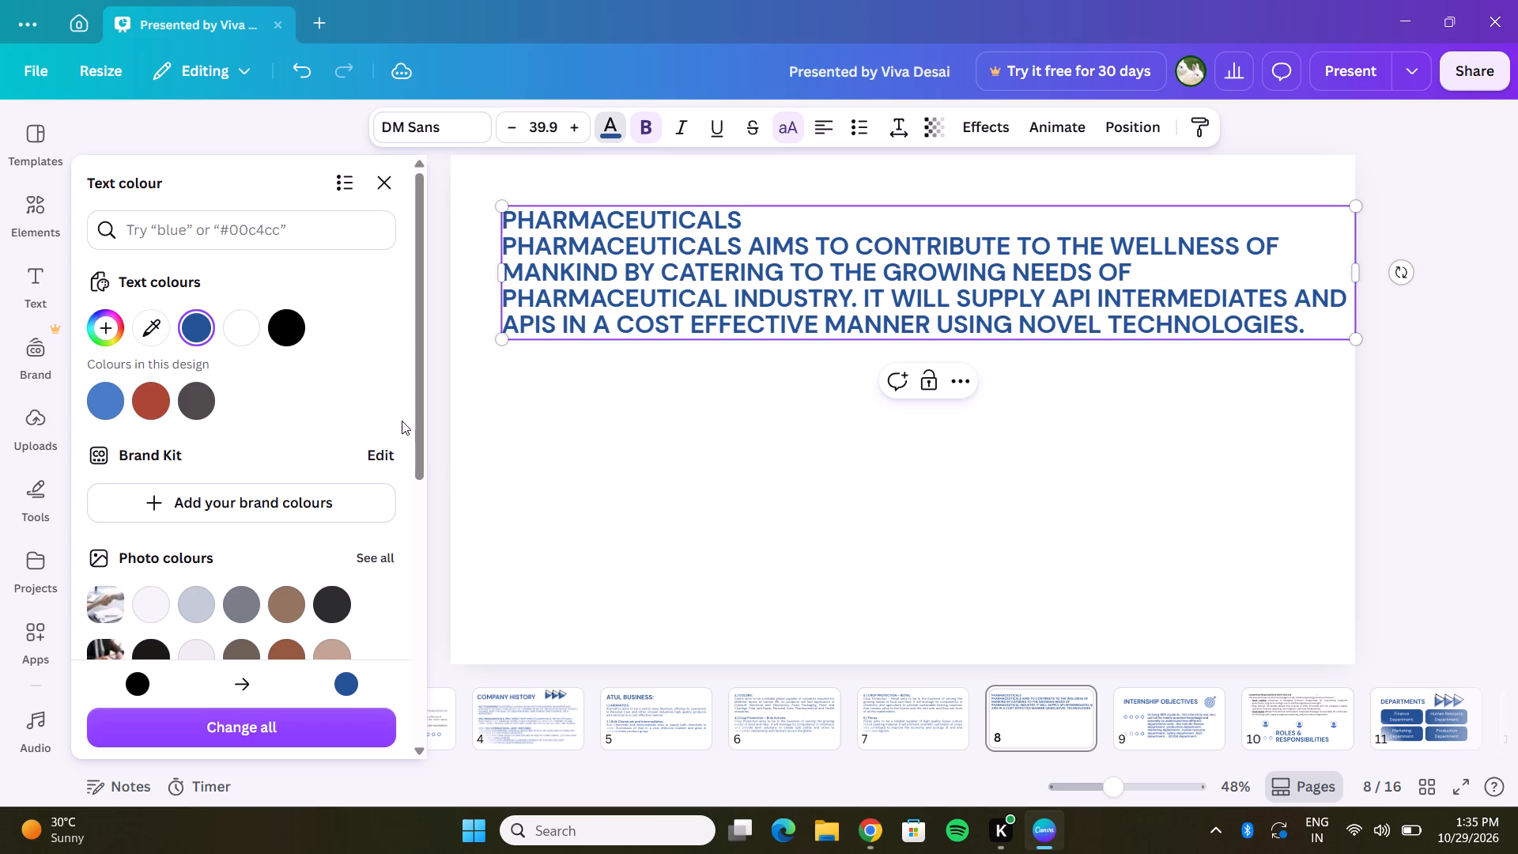
pyautogui.click(375, 191)
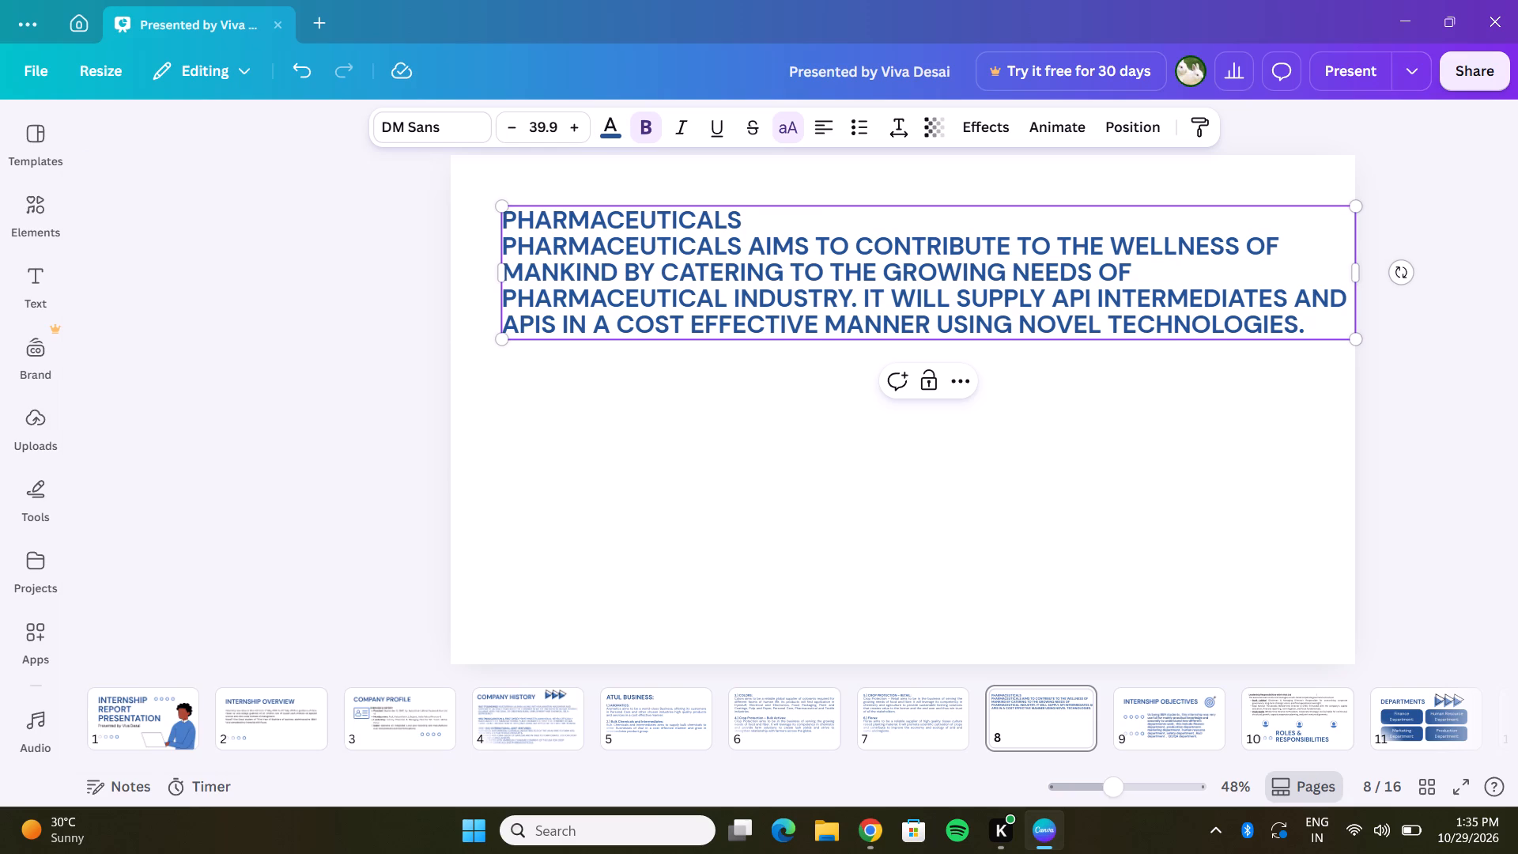
pyautogui.moveTo(1249, 280); pyautogui.dragTo(1228, 278)
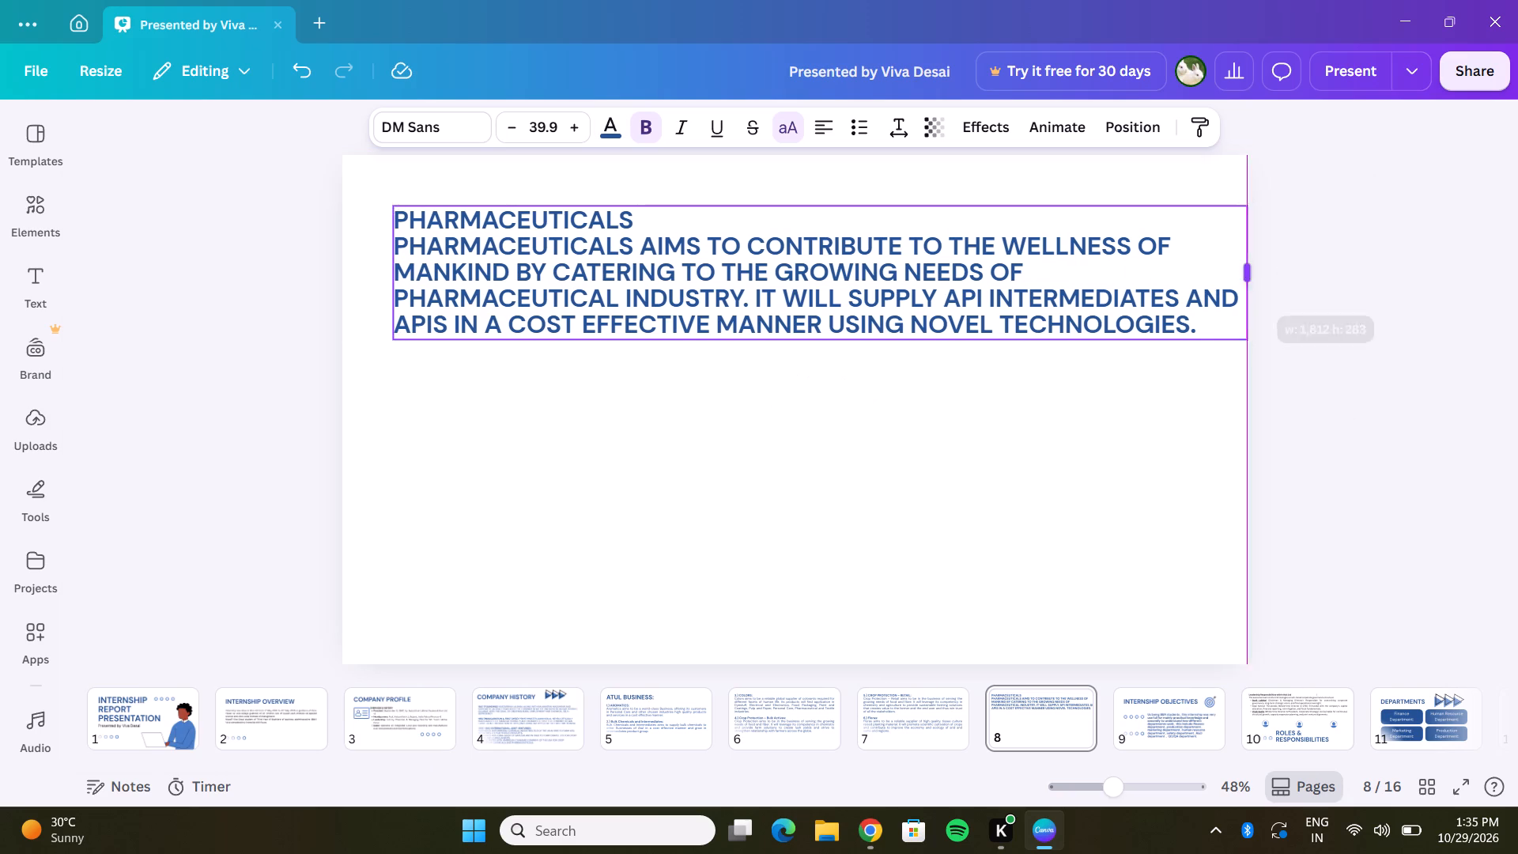
pyautogui.moveTo(1228, 278); pyautogui.dragTo(1193, 278)
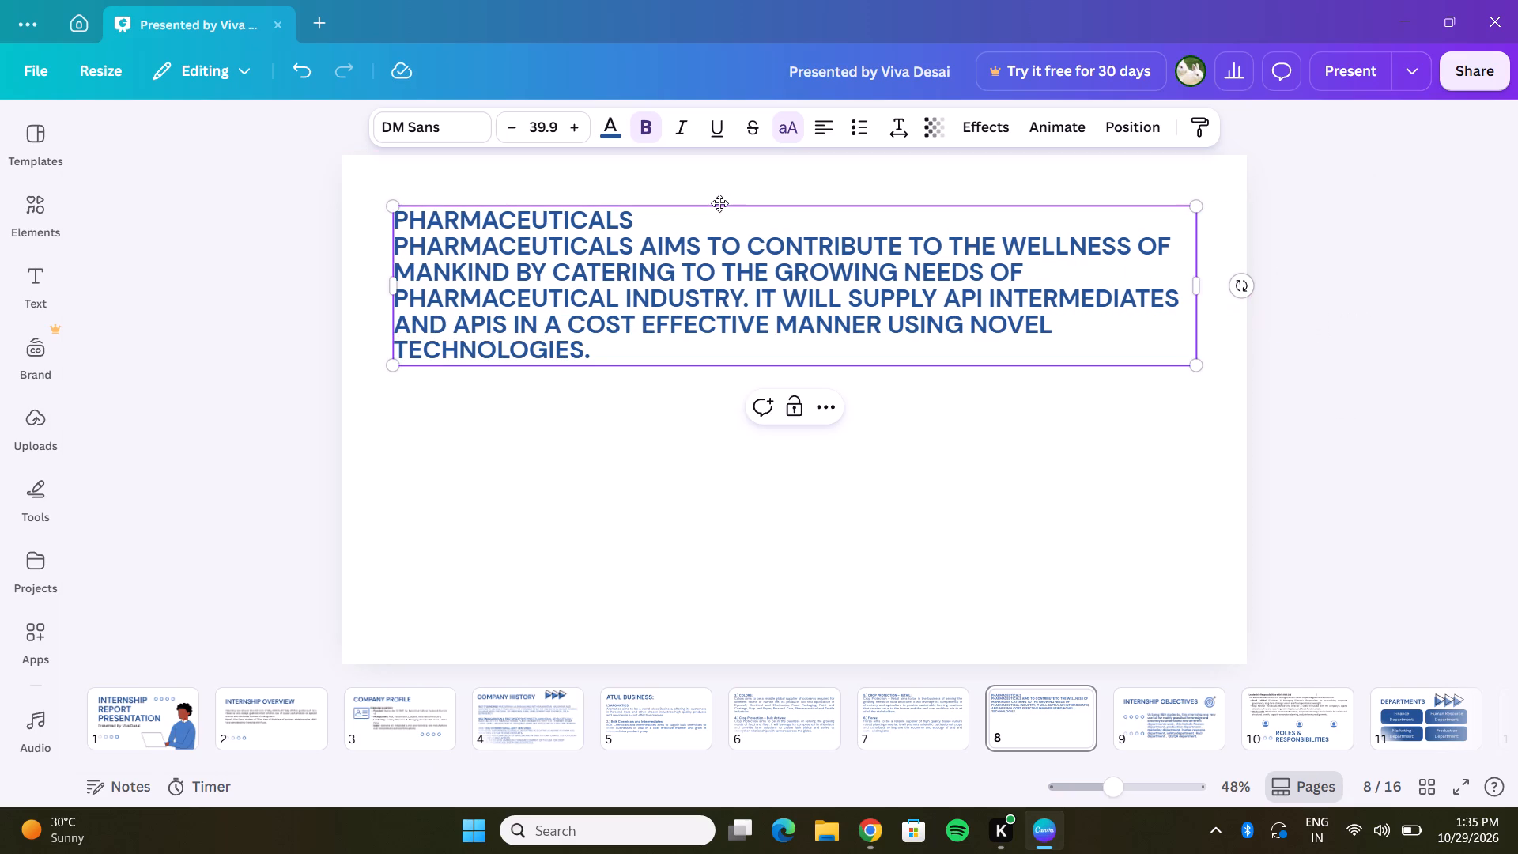
# Add a colon at the end of the PHARMACEUTICALS heading.
pyautogui.click(719, 203)
pyautogui.click(698, 217)
pyautogui.click(698, 217)
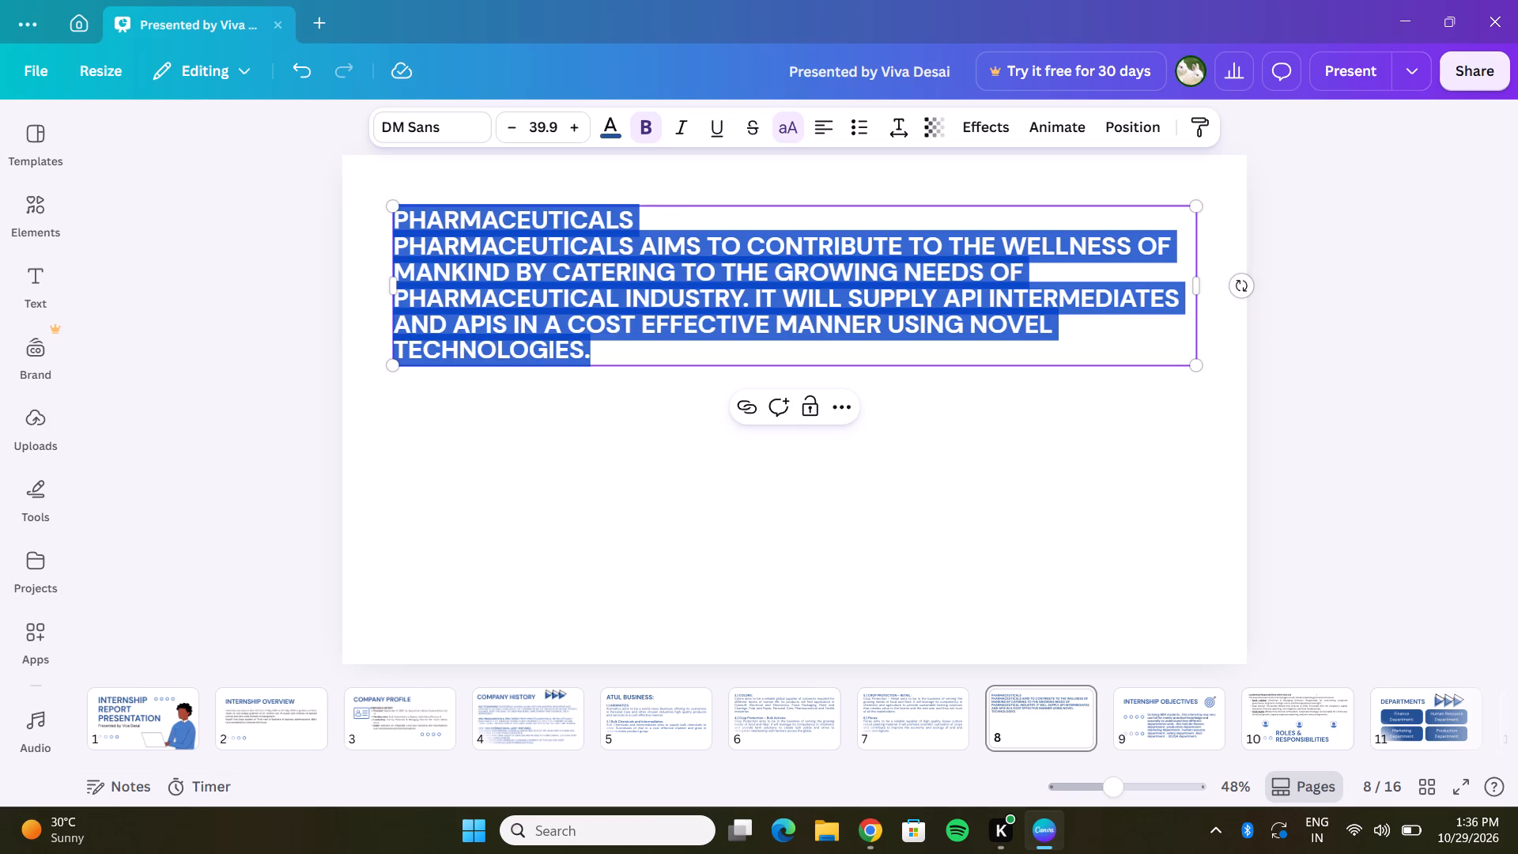
pyautogui.click(648, 216)
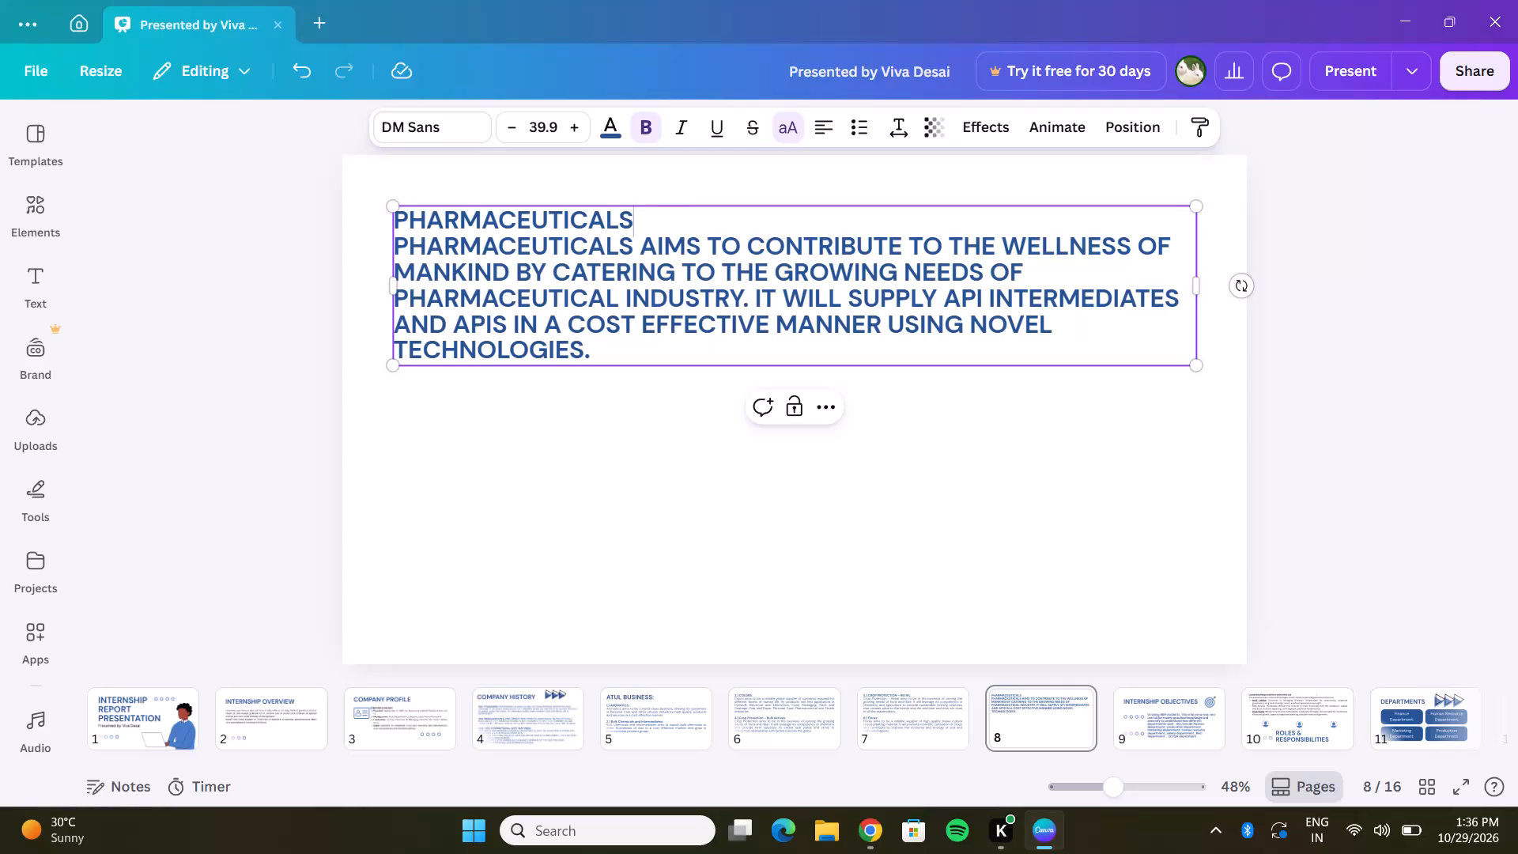
pyautogui.hotkey('shift', ':')
# Number the PHARMACEUTICALS heading by adding "7.) " at its start.
pyautogui.hotkey('shift', 'Left')
pyautogui.hotkey('shift', 'Left')
pyautogui.hotkey('shift', 'Left')
pyautogui.hotkey('shift', 'Left')
pyautogui.hotkey('shift', 'Left')
pyautogui.hotkey('shift', 'Left')
pyautogui.hotkey('shift', 'Left')
pyautogui.hotkey('shift', 'Left')
pyautogui.hotkey('shift', 'Left')
pyautogui.hotkey('shift', 'Left')
pyautogui.hotkey('shift', 'Left')
pyautogui.hotkey('shift', 'Left')
pyautogui.hotkey('shift', 'Left')
pyautogui.hotkey('shift', 'Left')
pyautogui.press('Left')
pyautogui.press('Left')
pyautogui.press('Left')
pyautogui.press('Left')
pyautogui.press('Left')
pyautogui.press('Left')
pyautogui.press('Left')
pyautogui.press('Left')
pyautogui.press('Left')
pyautogui.press('Left')
pyautogui.press('Left')
pyautogui.press('Left')
pyautogui.press('Left')
pyautogui.press('Left')
pyautogui.press('Left')
pyautogui.press('Left')
pyautogui.press('Left')
pyautogui.press('Left')
pyautogui.press('Left')
pyautogui.press('Left')
pyautogui.press('Left')
pyautogui.press('6')
pyautogui.press('BackSpace')
pyautogui.press('6')
pyautogui.press('BackSpace')
pyautogui.press('7')
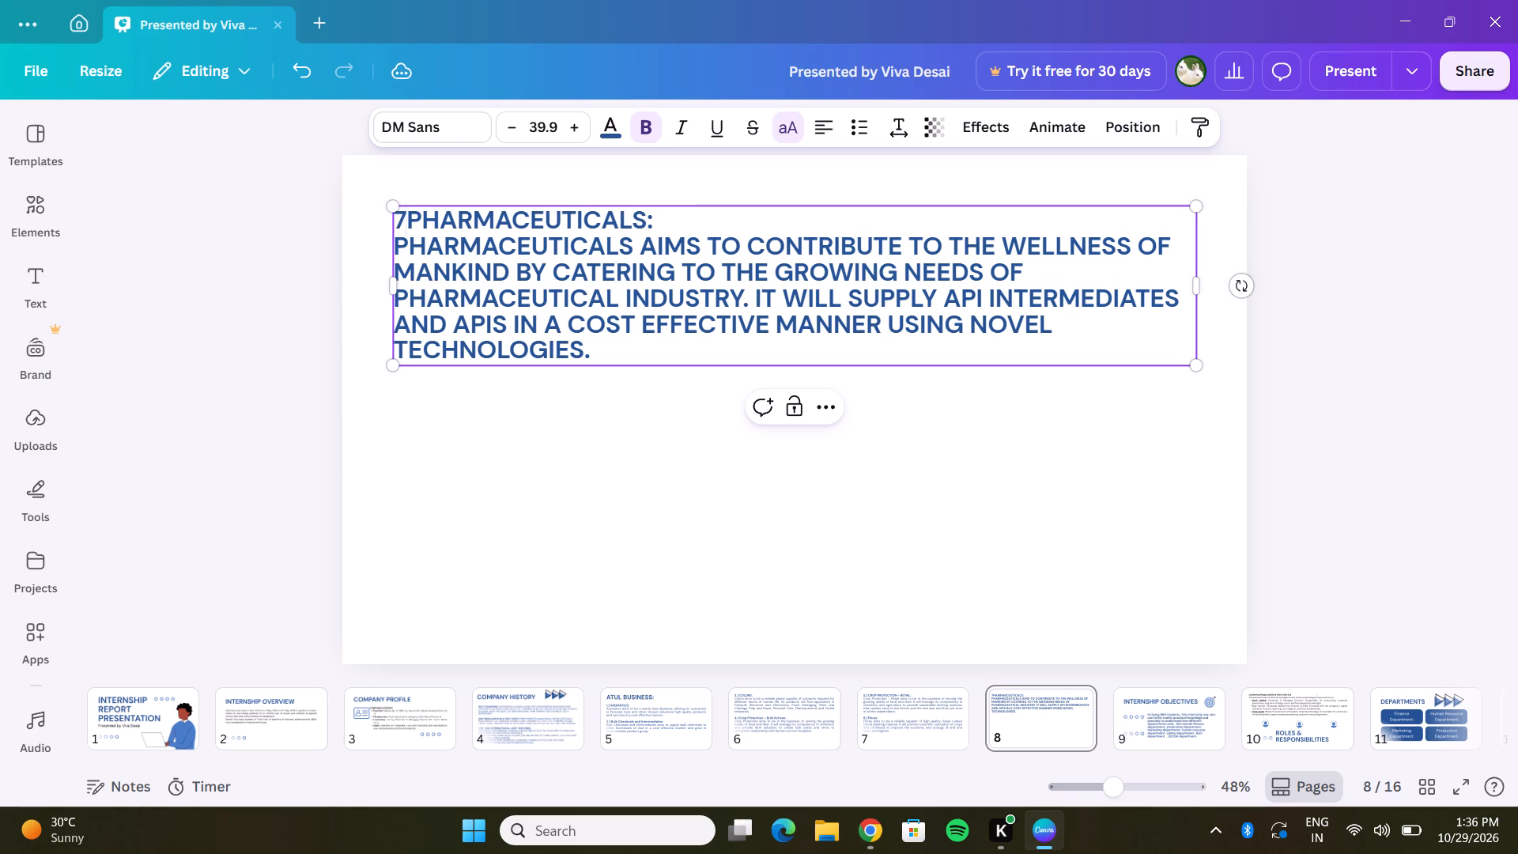
pyautogui.press('.')
pyautogui.write(')')
pyautogui.press('space')
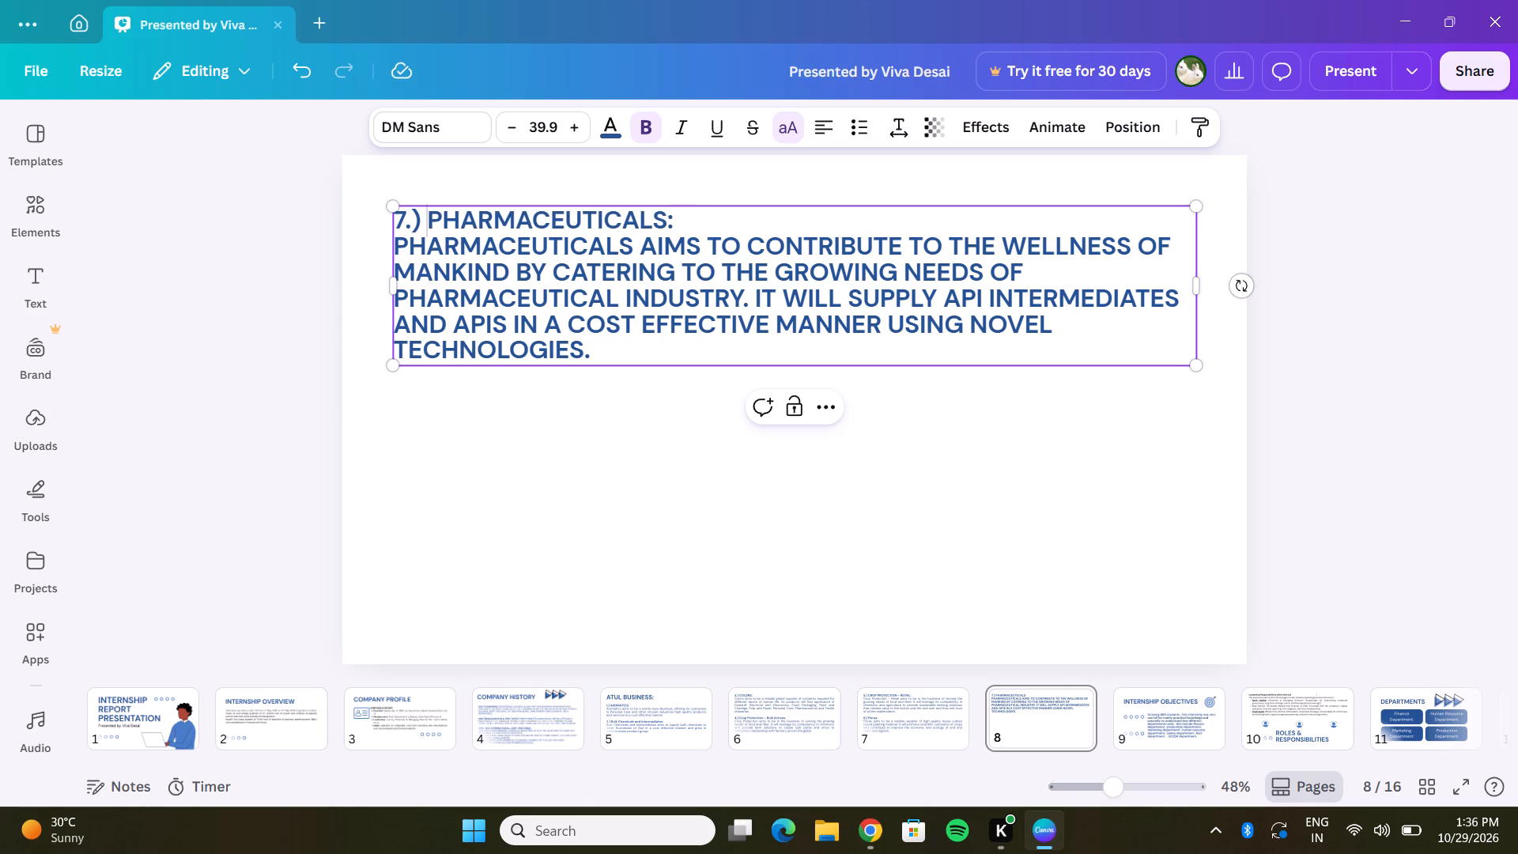
# Remove bold and all-uppercase formatting from the Pharmaceuticals description, leaving the heading as it is.
pyautogui.moveTo(401, 246); pyautogui.dragTo(621, 346)
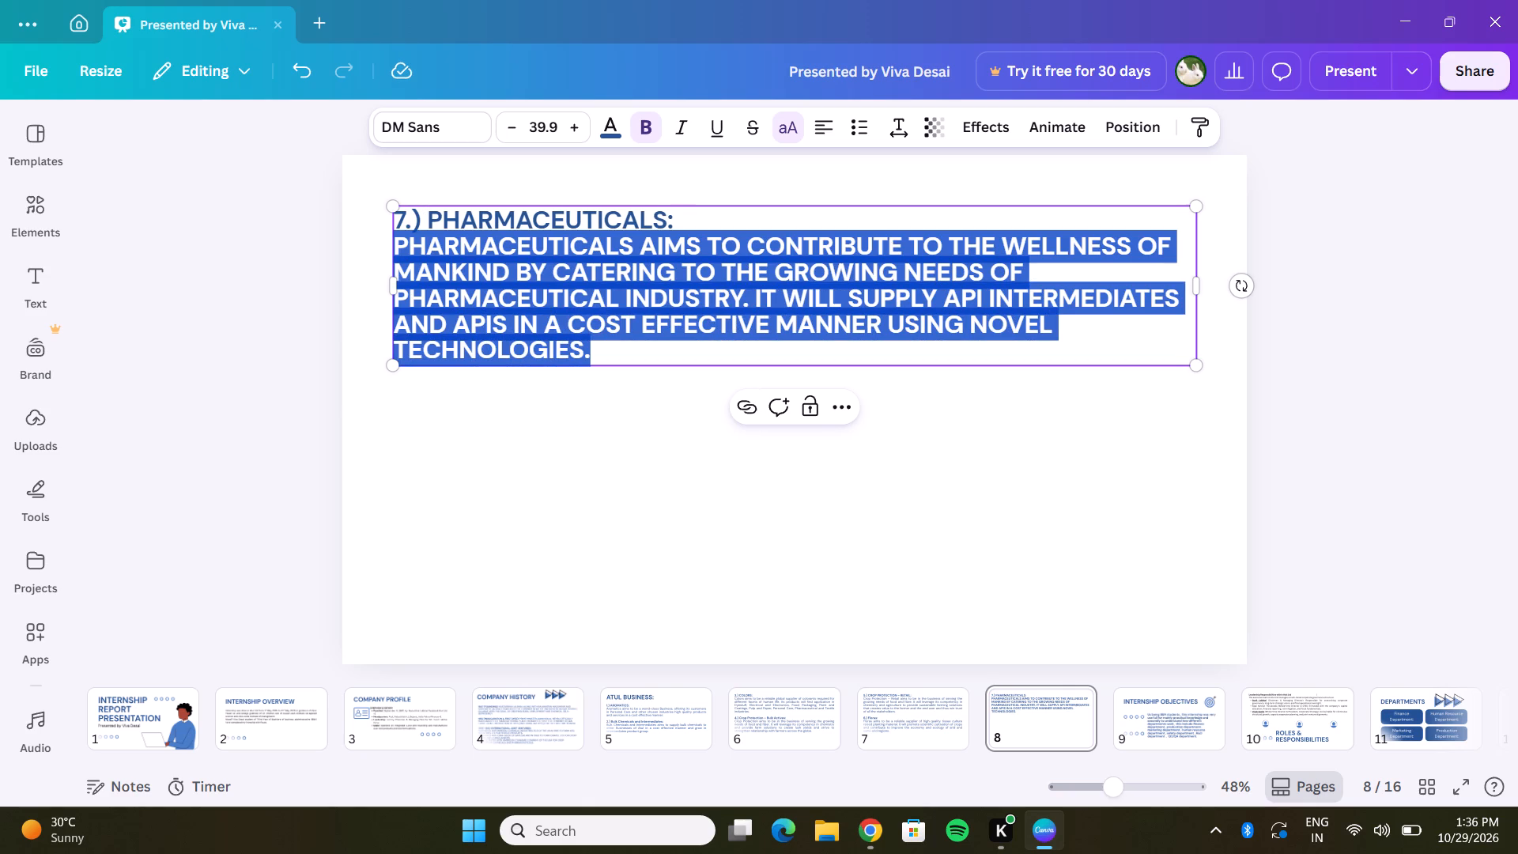
pyautogui.hotkey('ctrl', 'b')
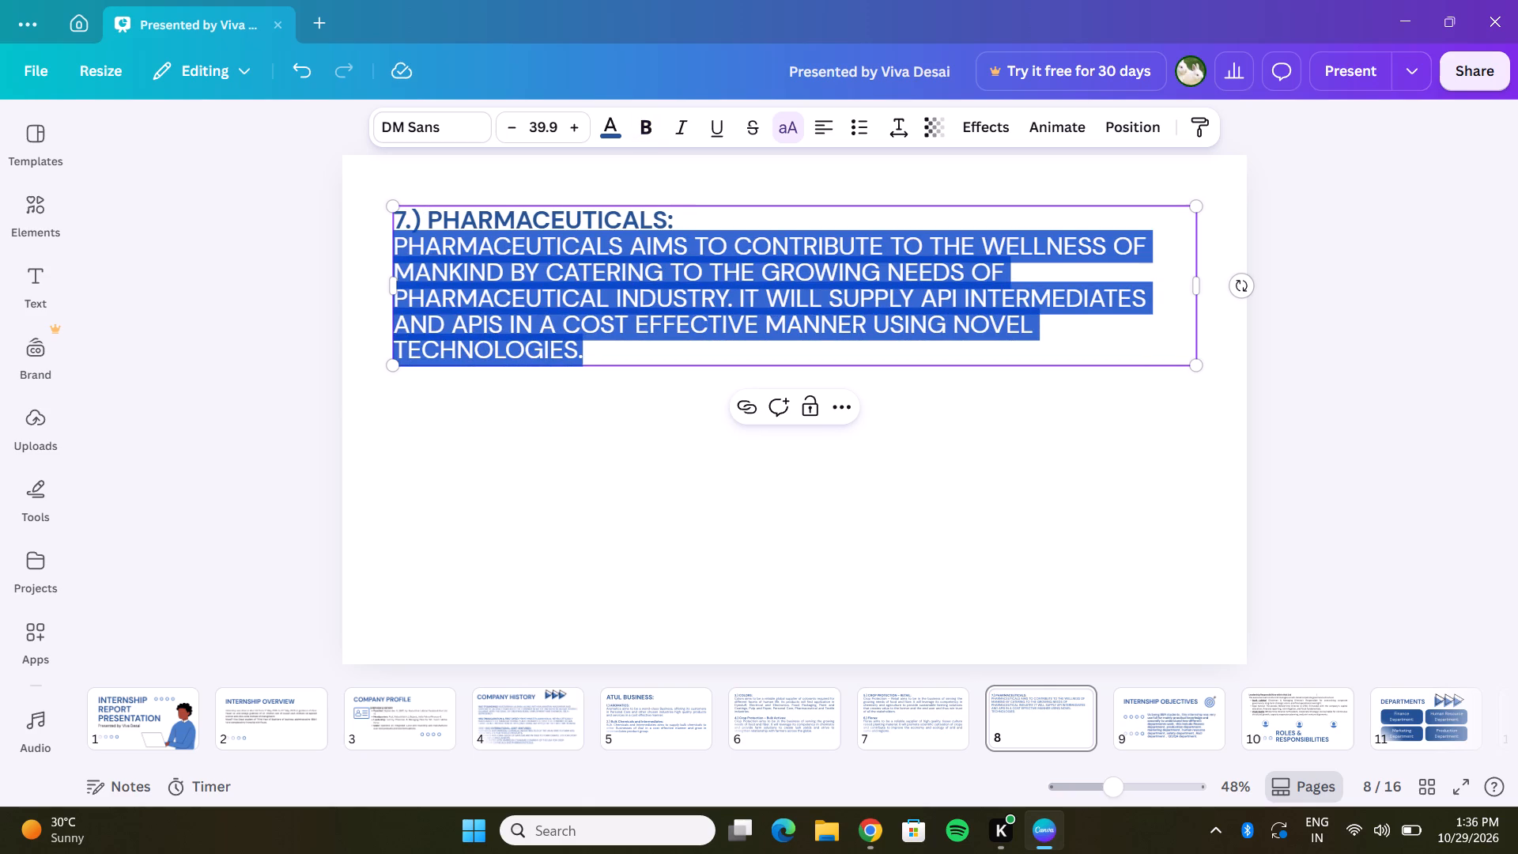
pyautogui.hotkey('ctrl', 'shift', 'k')
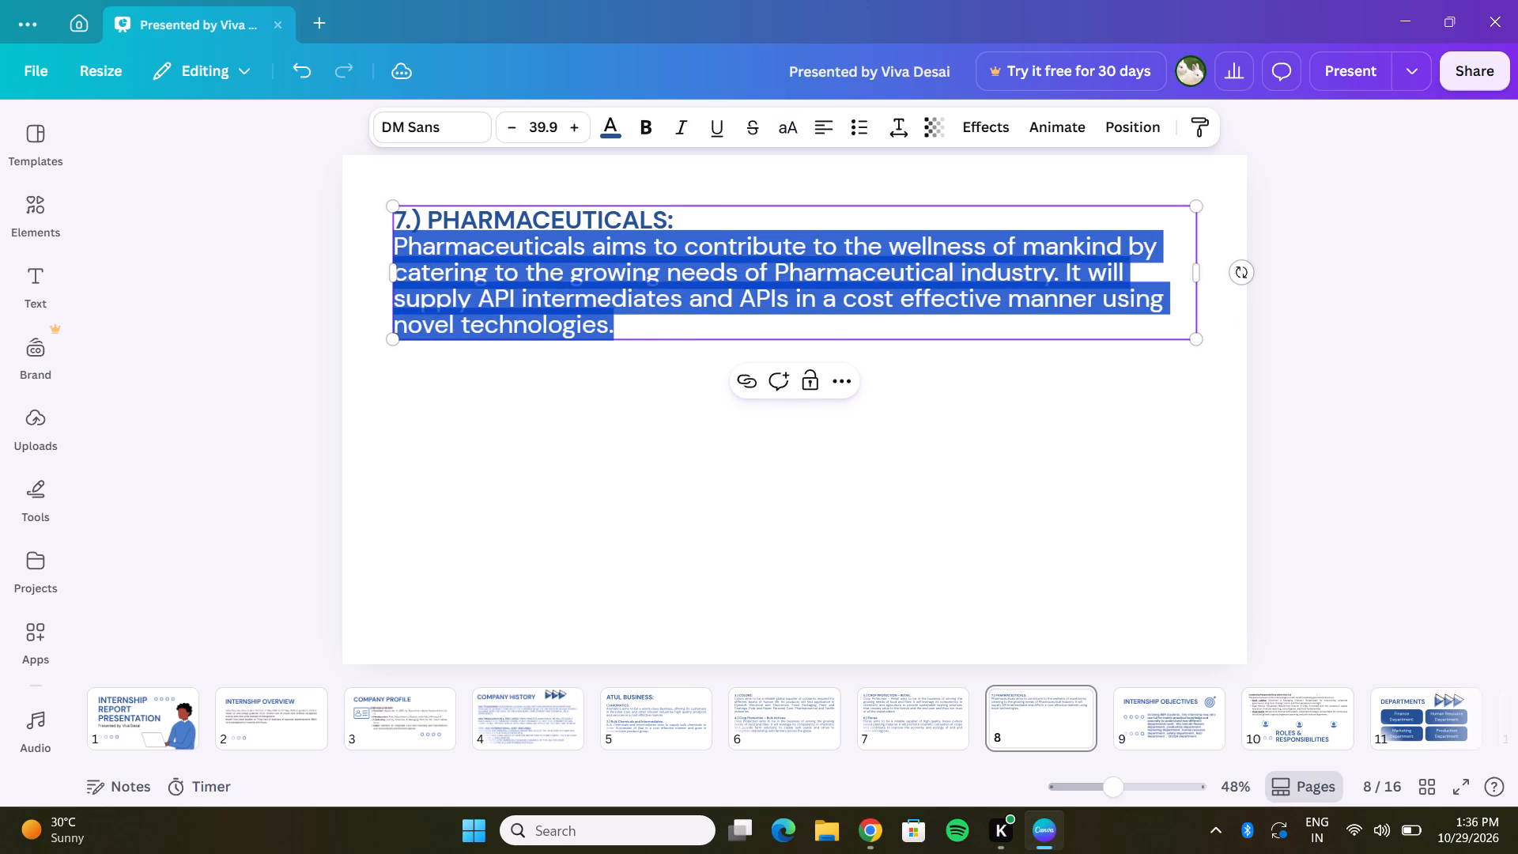
# Copy the Polymers – Performance Materials heading and description from Atul's website and paste them after a blank line below the Pharmaceuticals description in Canva.
pyautogui.click(666, 335)
pyautogui.press('Return')
pyautogui.press('Return')
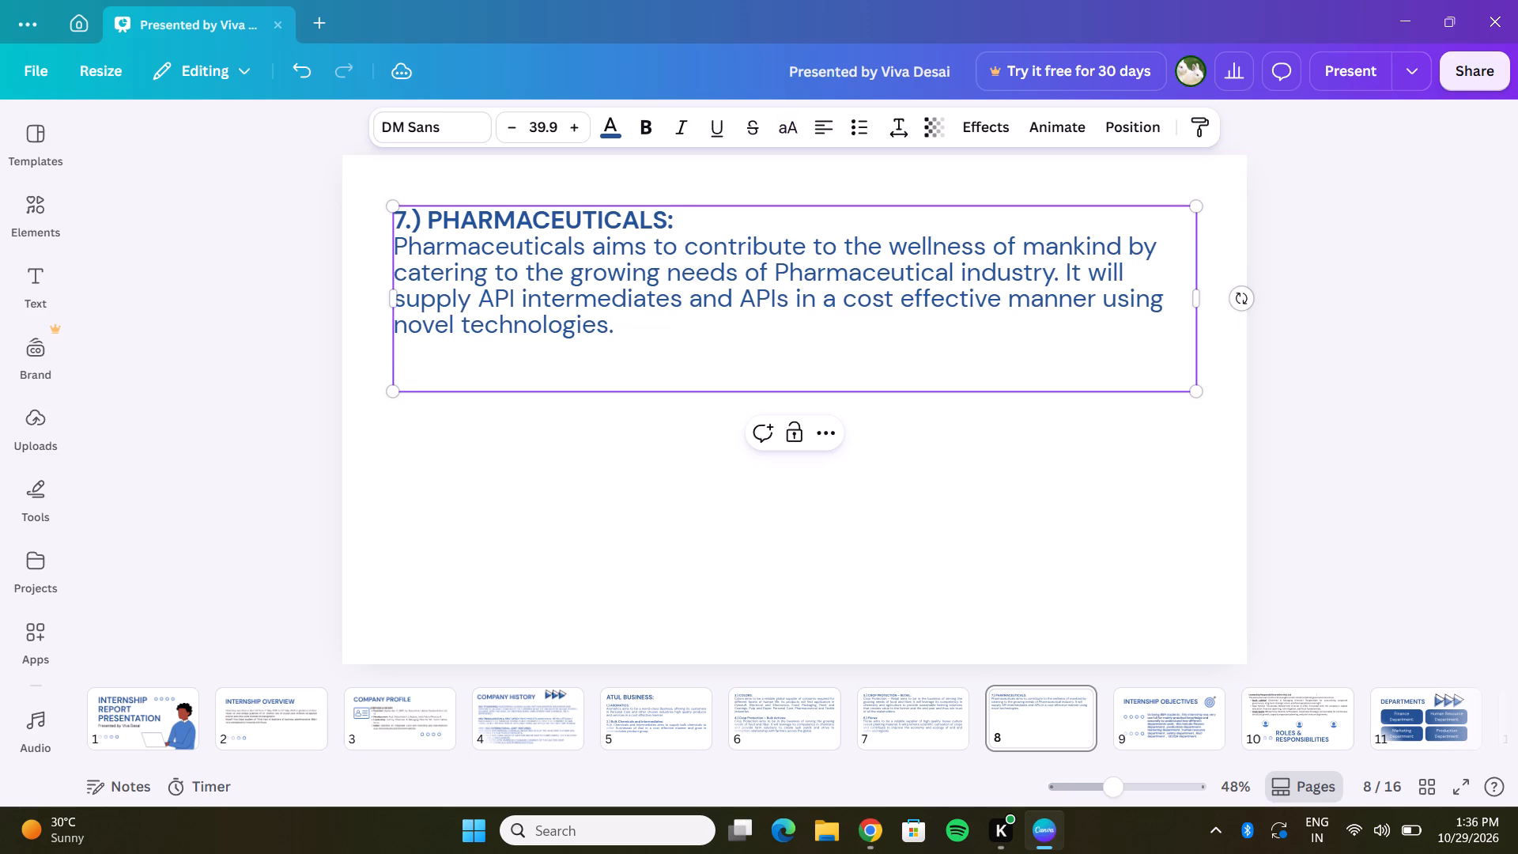
pyautogui.hotkey('alt', 'Tab')
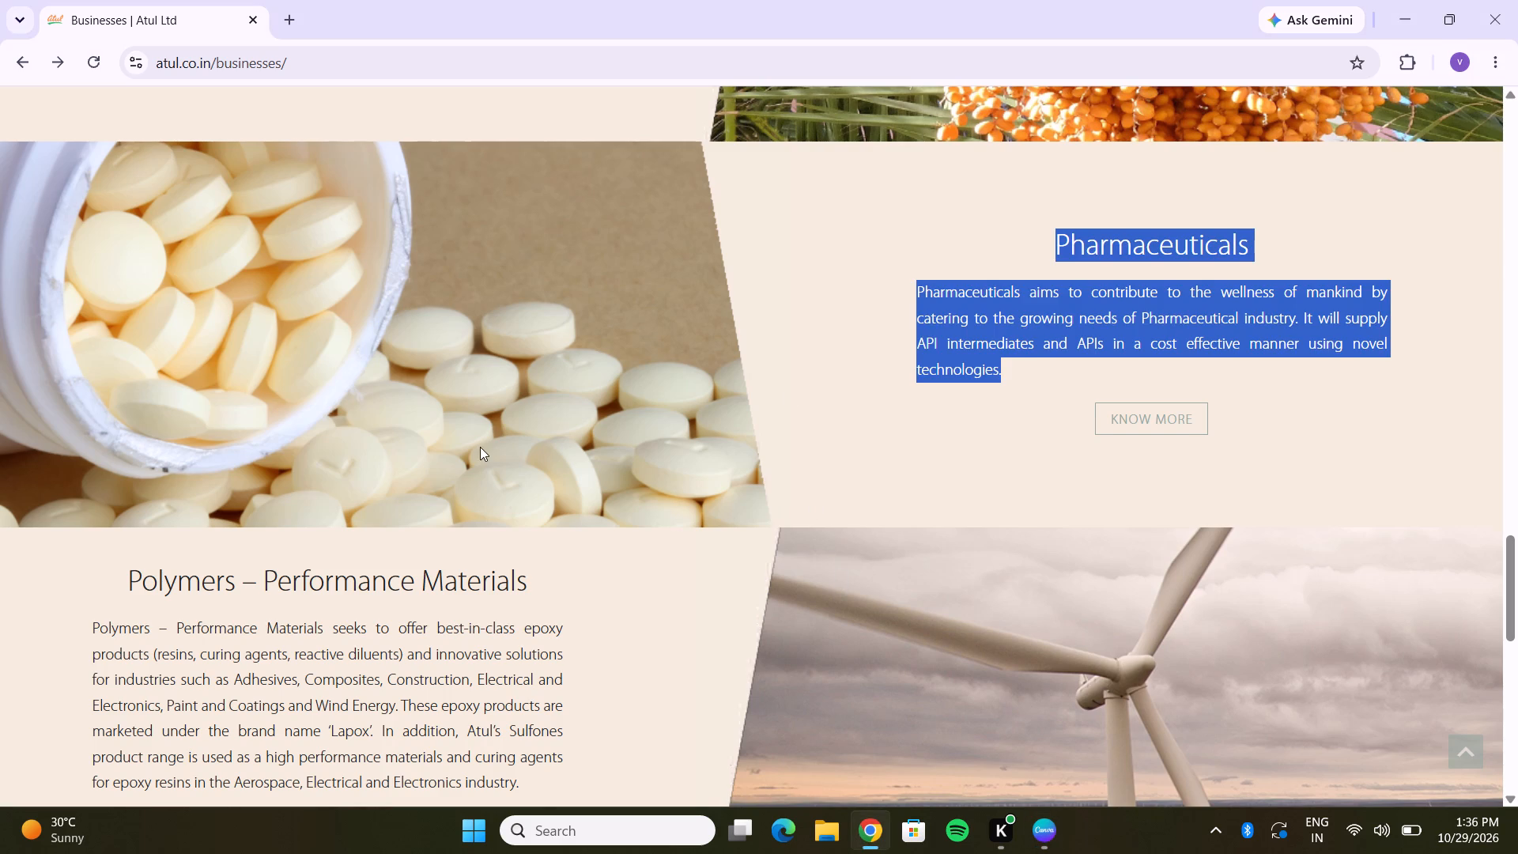
pyautogui.scroll(-1, 480, 447)
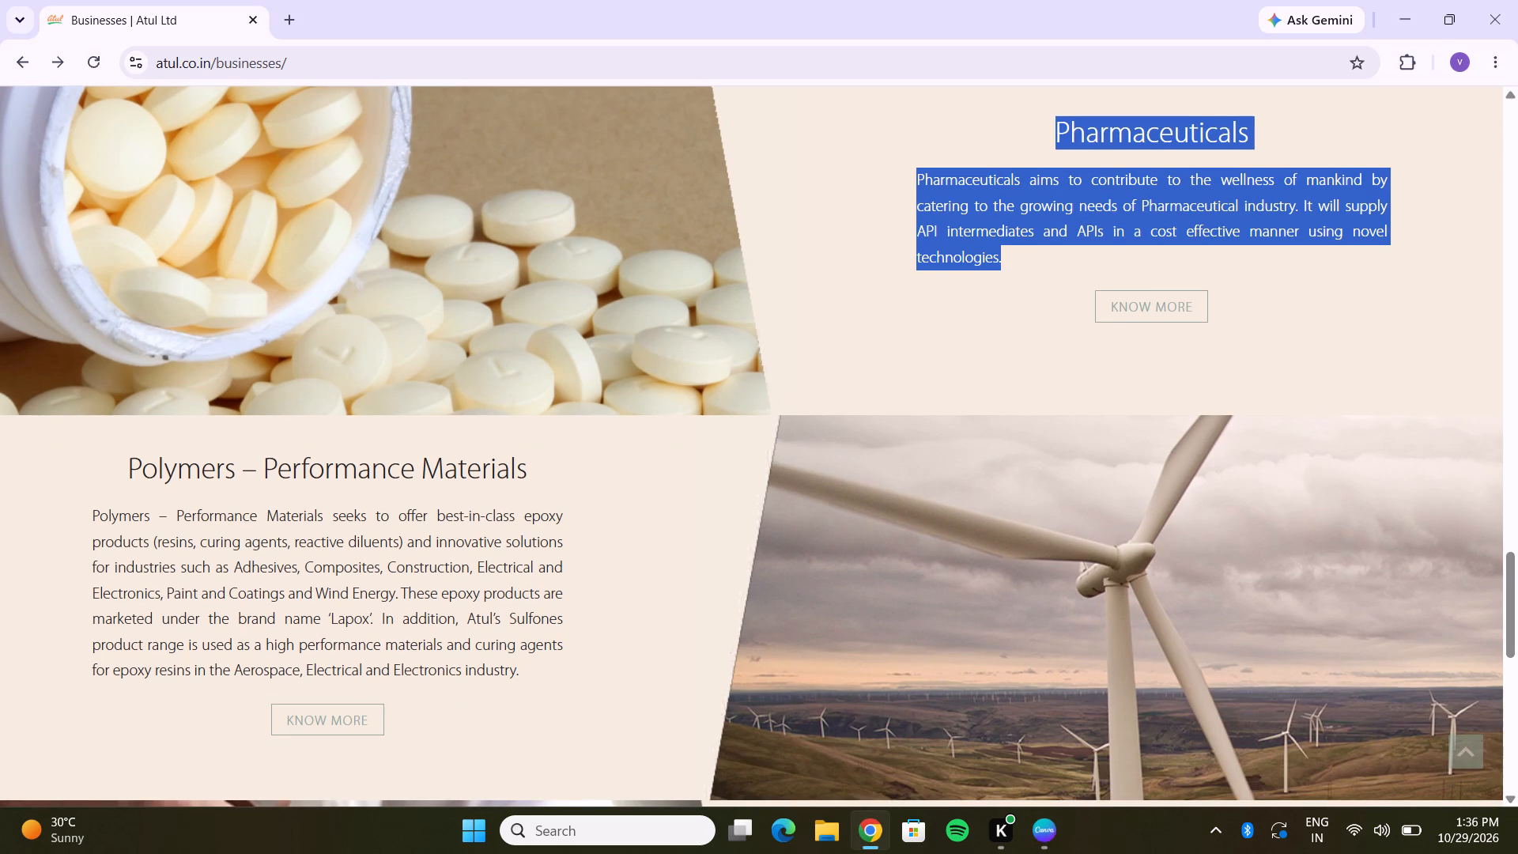
pyautogui.moveTo(135, 466); pyautogui.dragTo(224, 498)
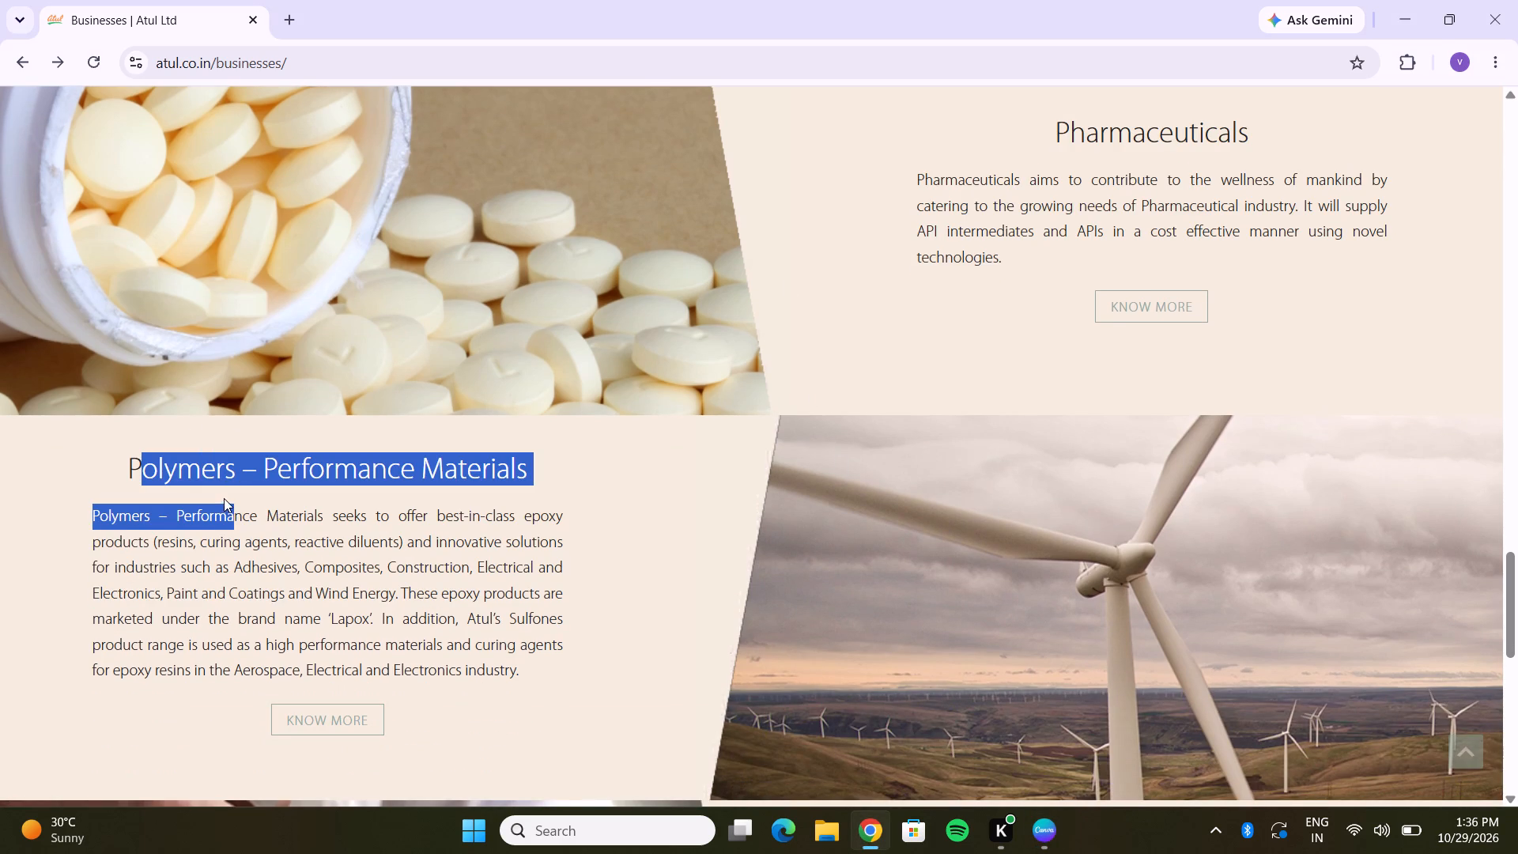
pyautogui.moveTo(130, 463); pyautogui.dragTo(489, 670)
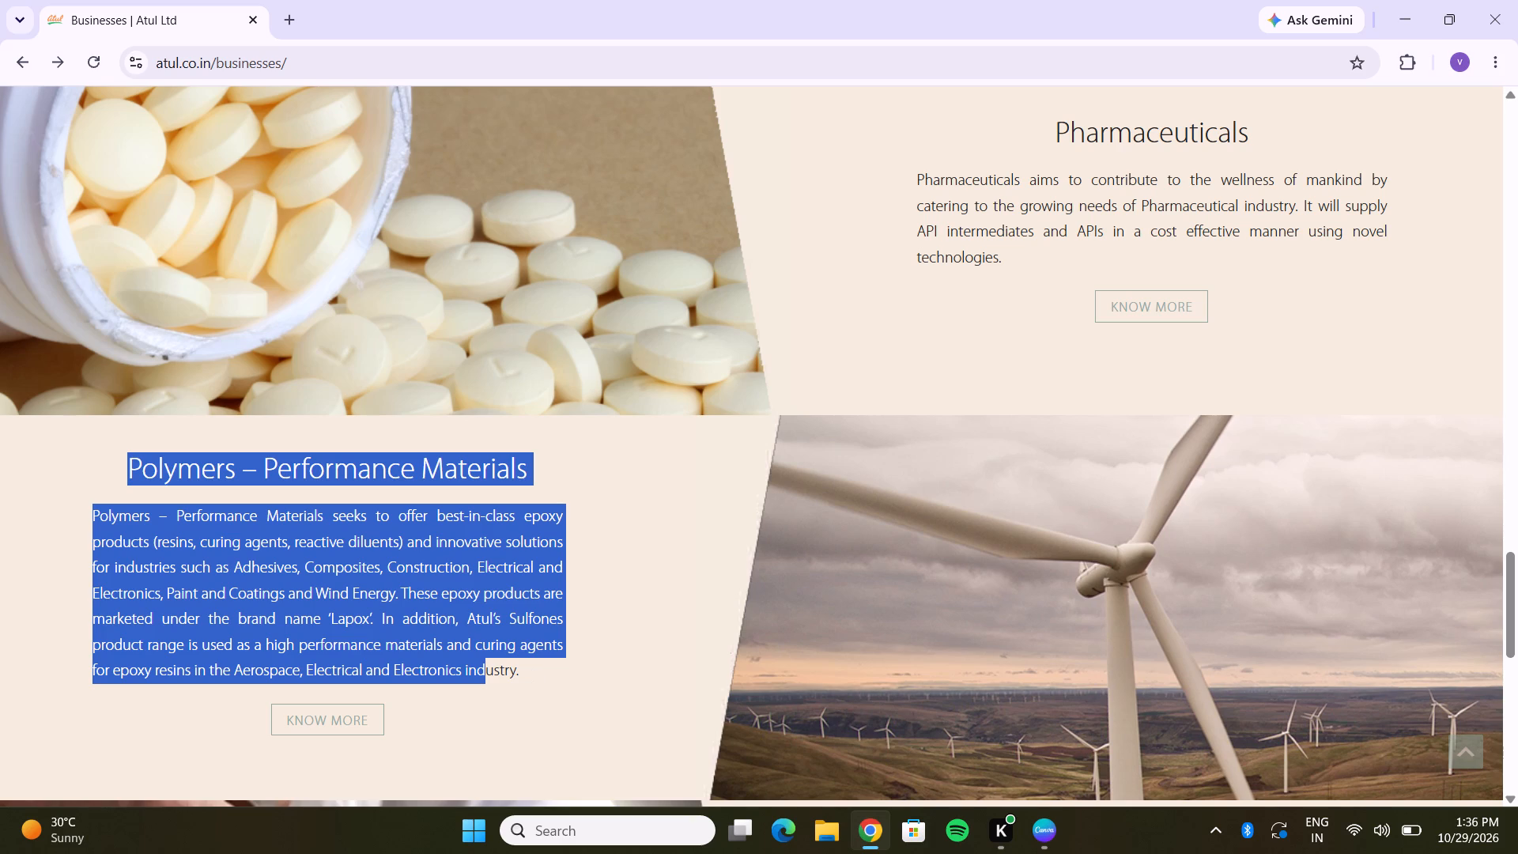
pyautogui.click(67, 414)
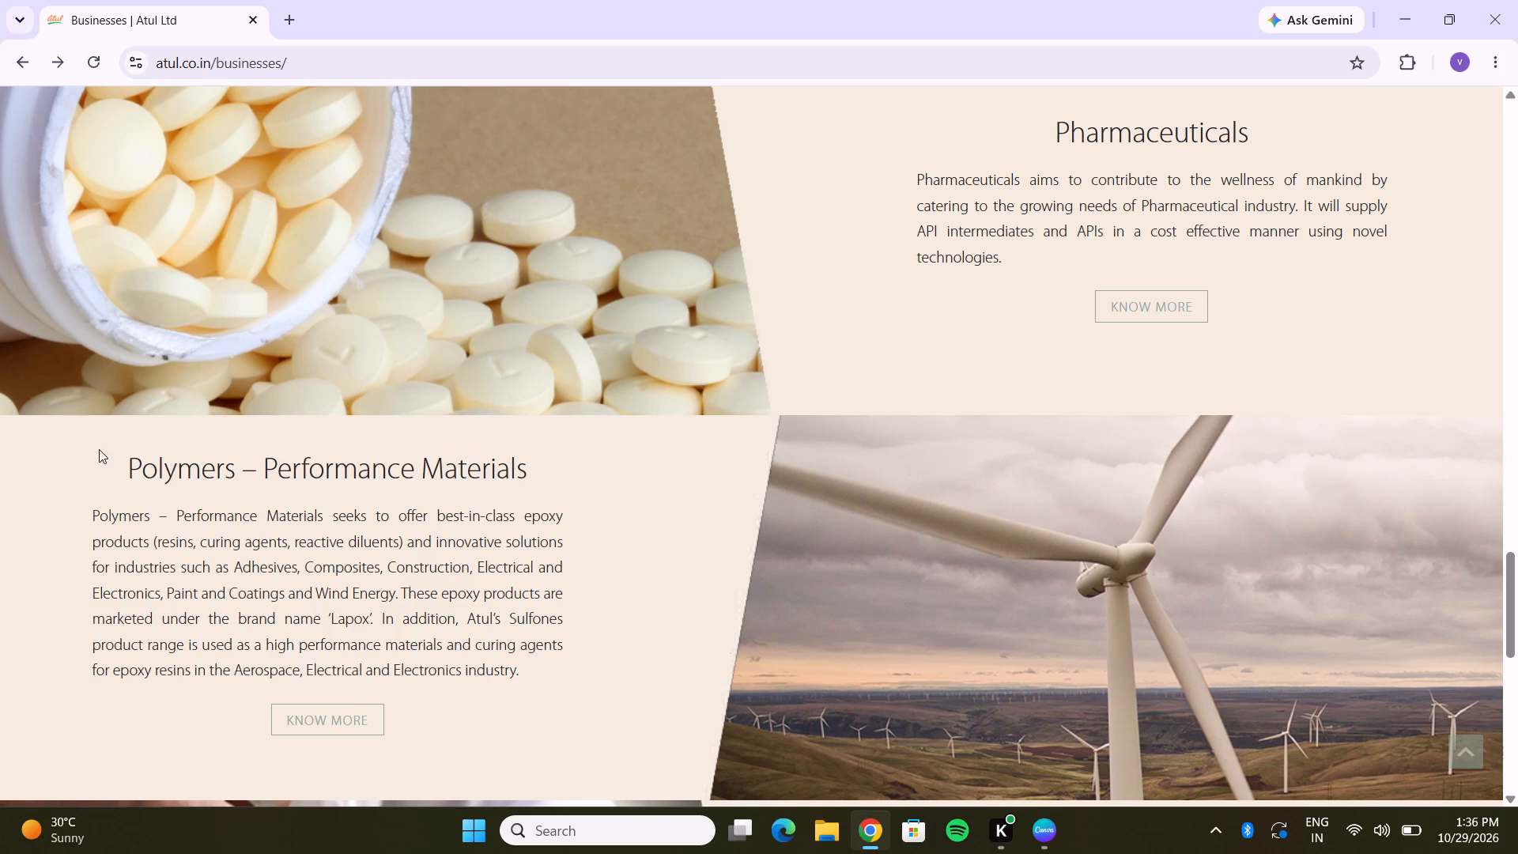
pyautogui.moveTo(136, 465); pyautogui.dragTo(140, 473)
pyautogui.moveTo(119, 467); pyautogui.dragTo(133, 467)
pyautogui.moveTo(133, 467); pyautogui.dragTo(428, 704)
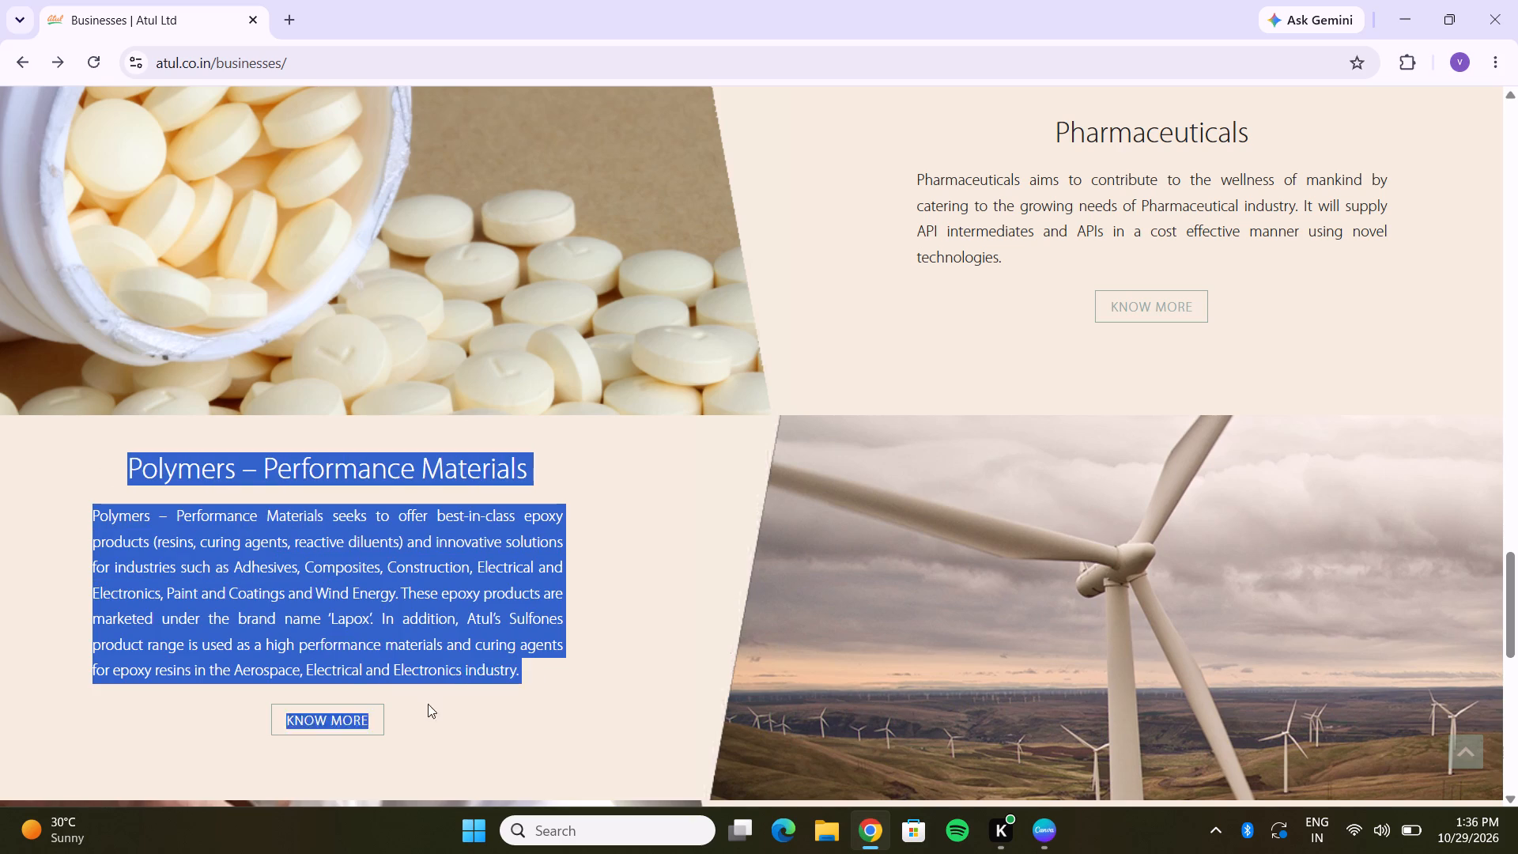
pyautogui.moveTo(428, 704); pyautogui.dragTo(527, 673)
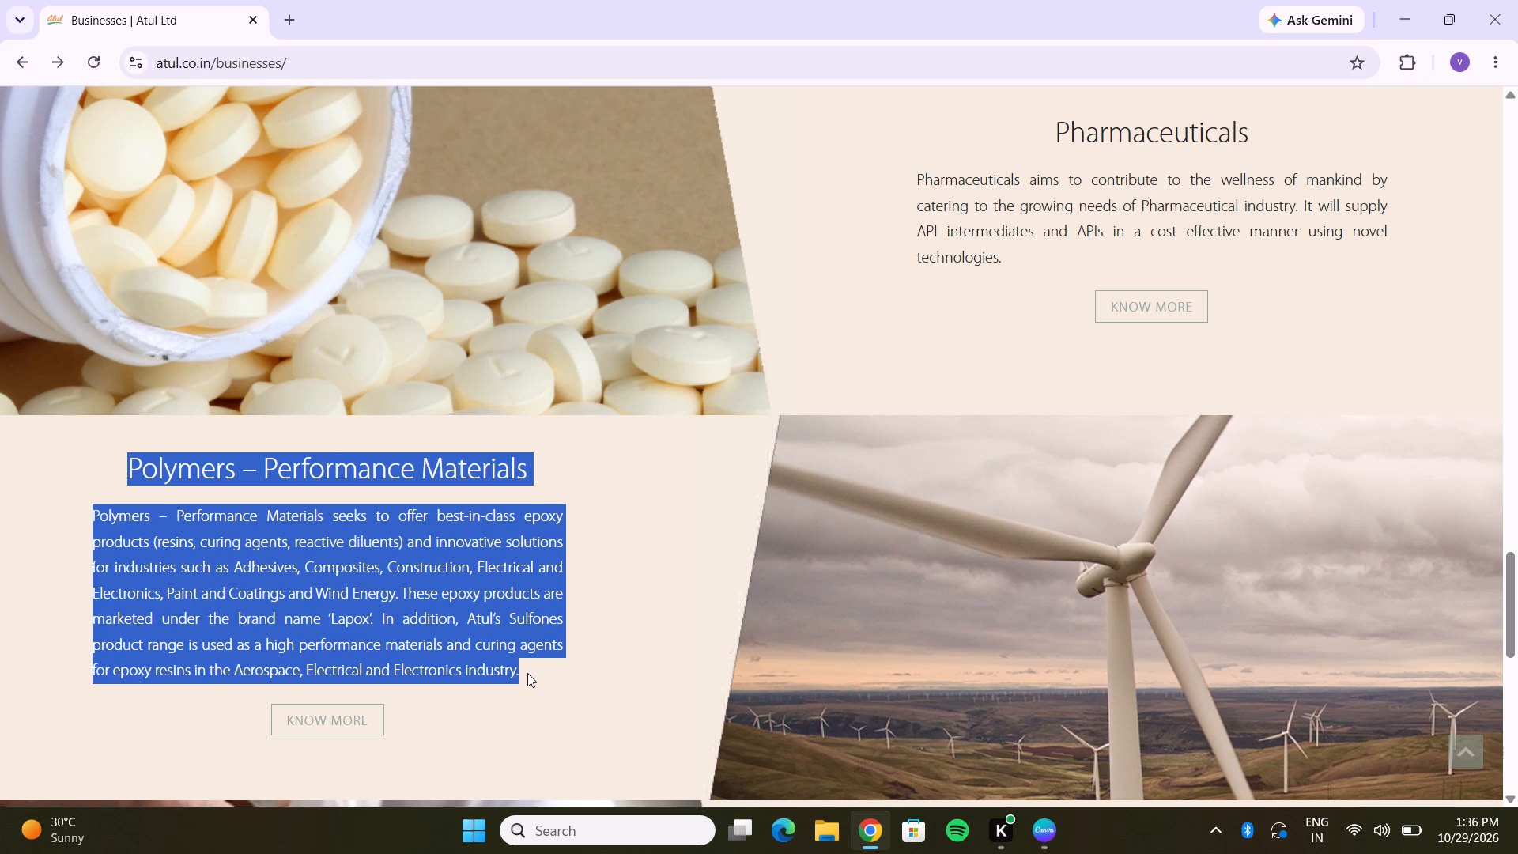
pyautogui.hotkey('ctrl', 'c')
pyautogui.hotkey('alt', 'Tab')
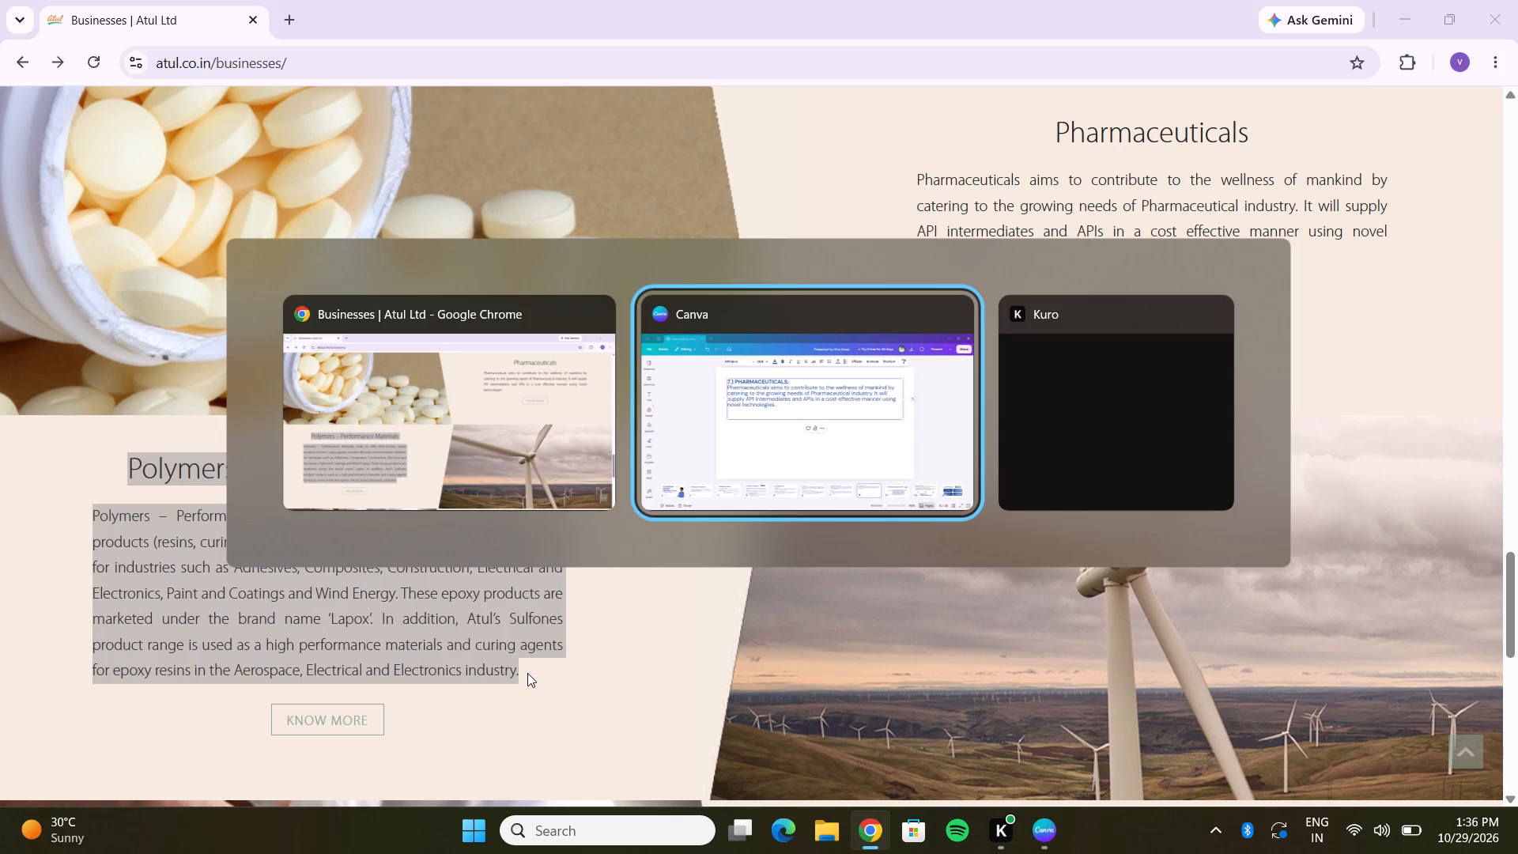
pyautogui.hotkey('ctrl', 'v')
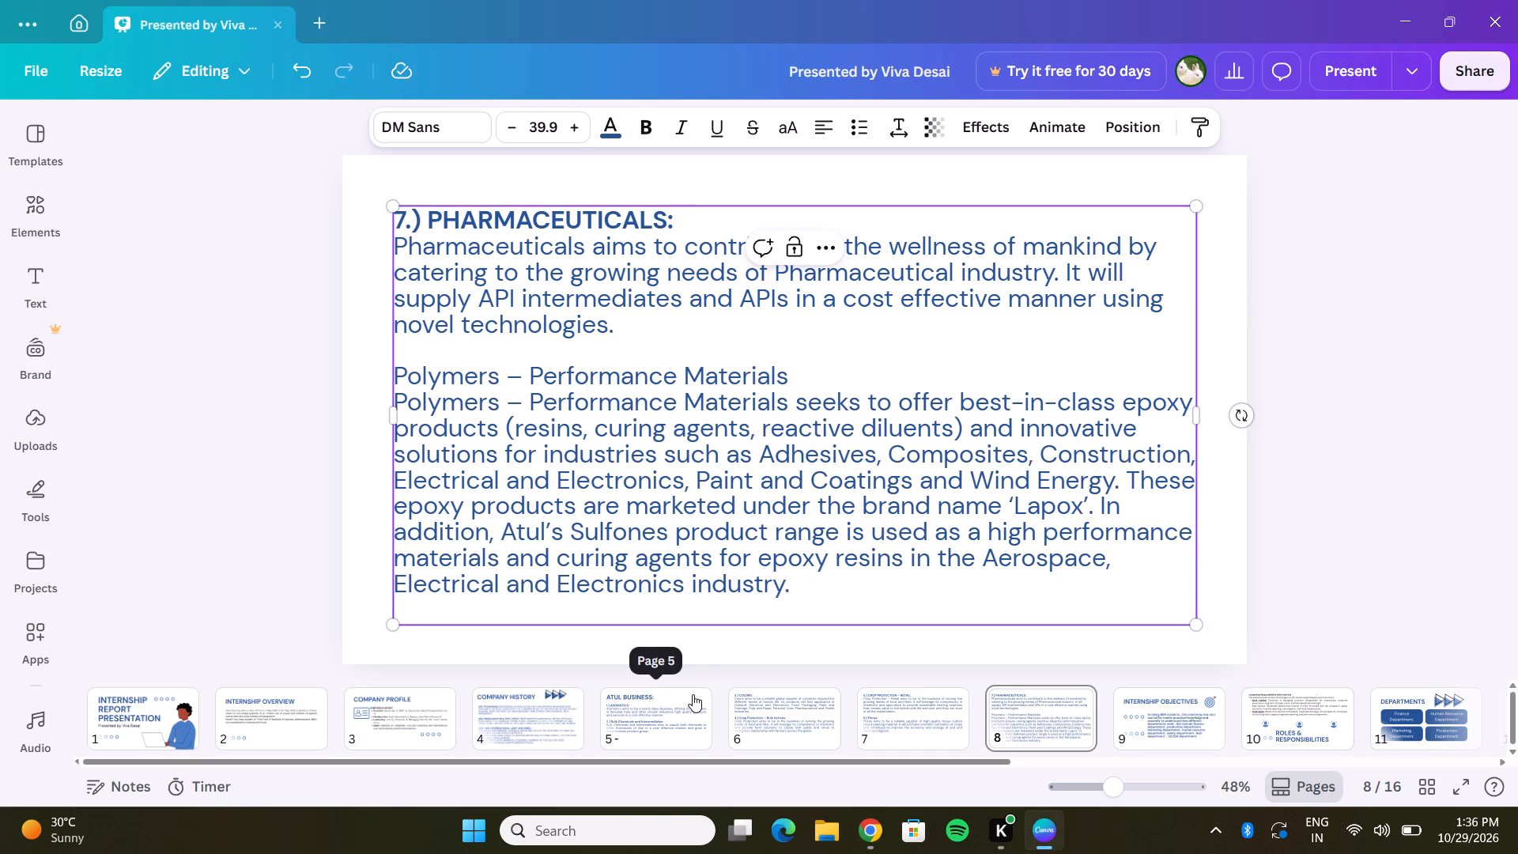
# Edit the pasted polymers heading to read "8.) Polymers – Performance Materials:".
pyautogui.click(786, 365)
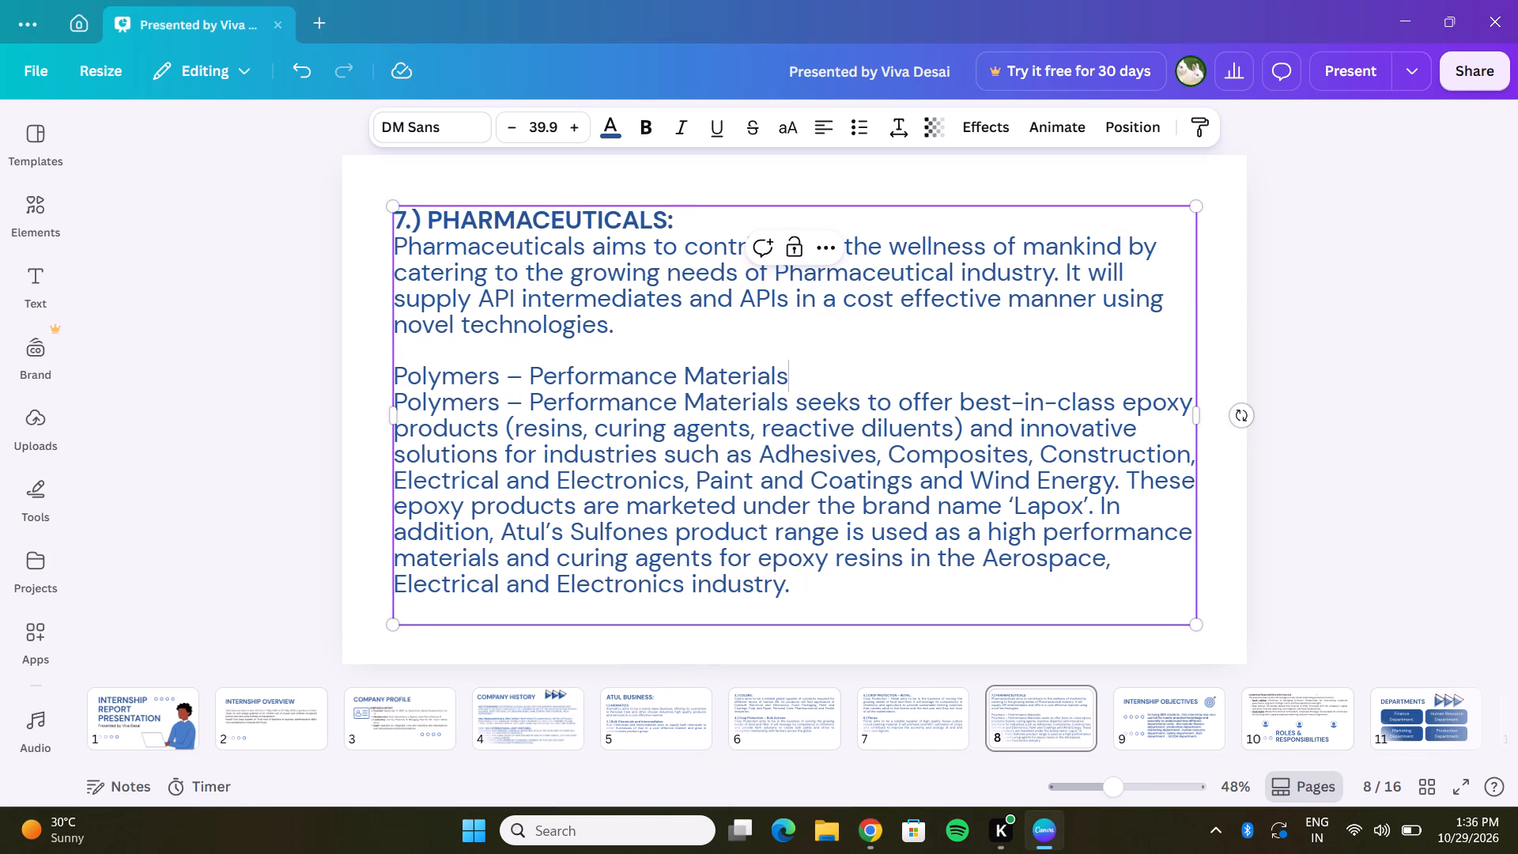
pyautogui.hotkey('shift', ':')
pyautogui.click(405, 379)
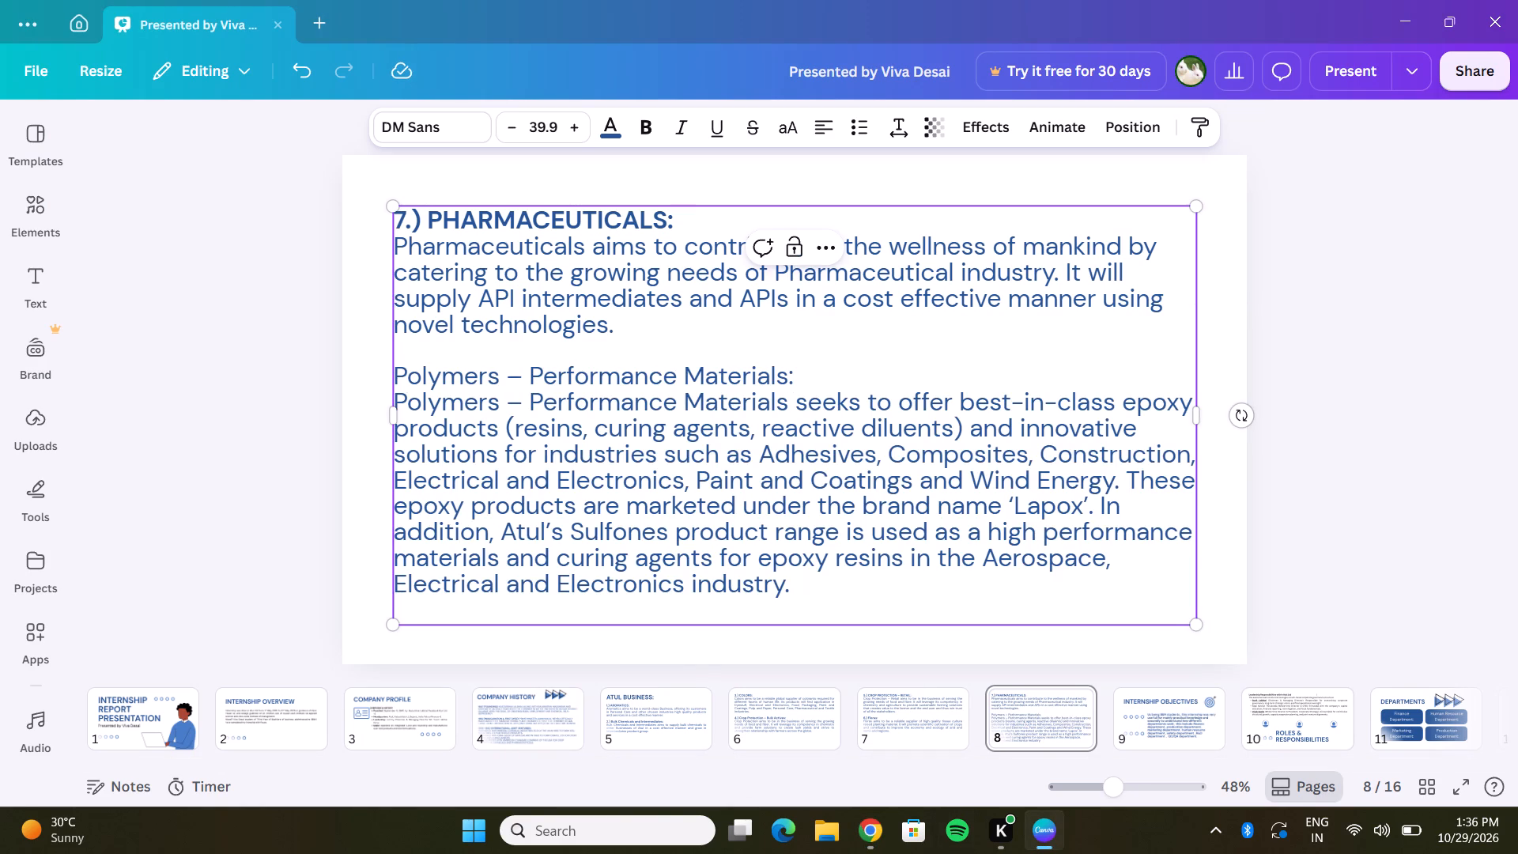
pyautogui.press('Left')
pyautogui.click(405, 379)
pyautogui.press('8')
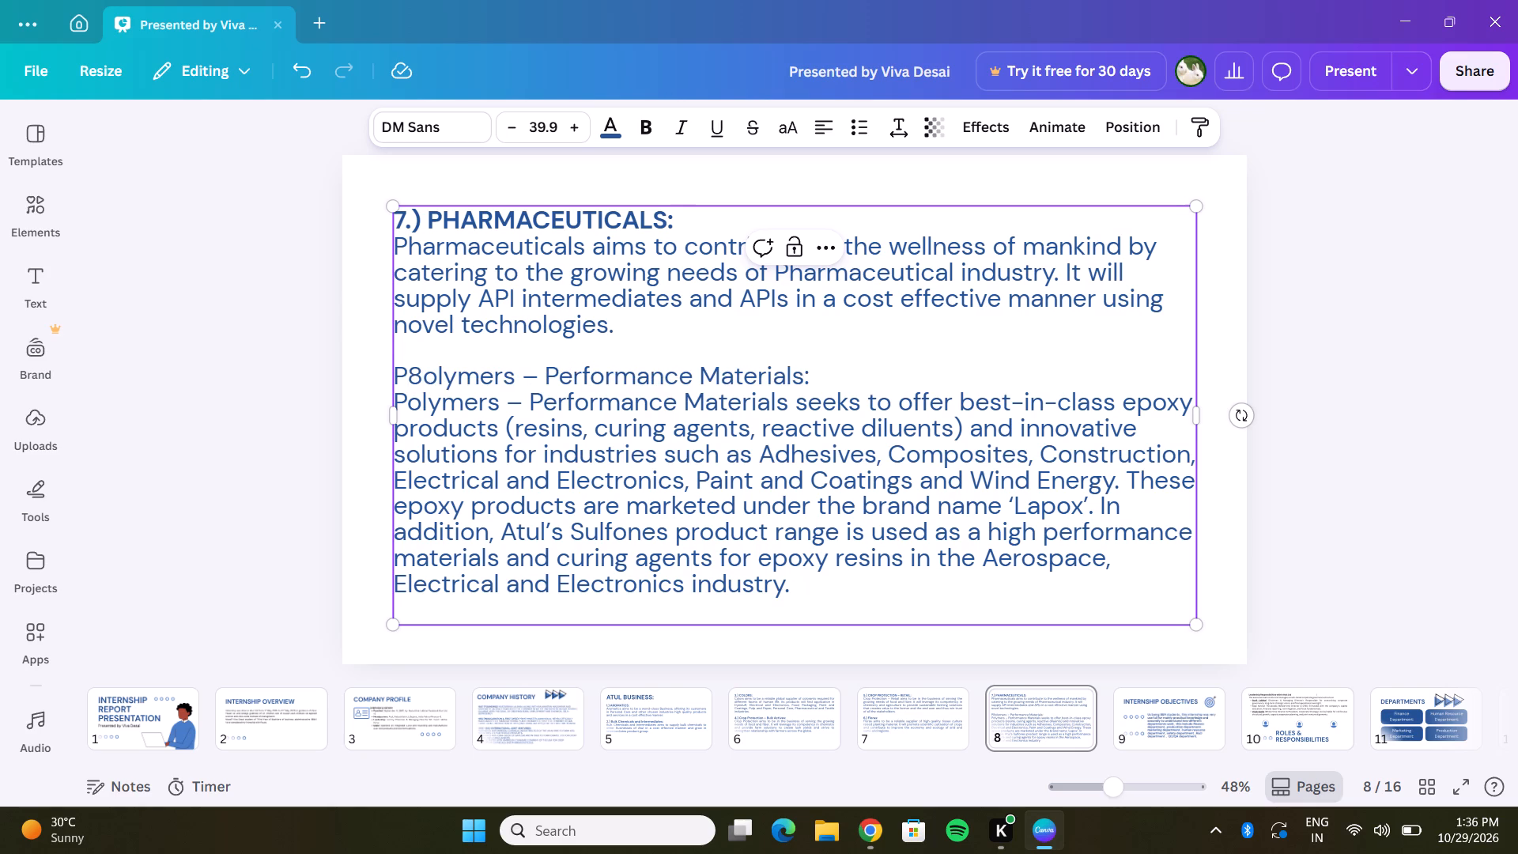
pyautogui.press('Delete')
pyautogui.hotkey('ctrl', 'z')
pyautogui.hotkey('ctrl', 'z')
pyautogui.press('Left')
pyautogui.write('8.)')
pyautogui.press('space')
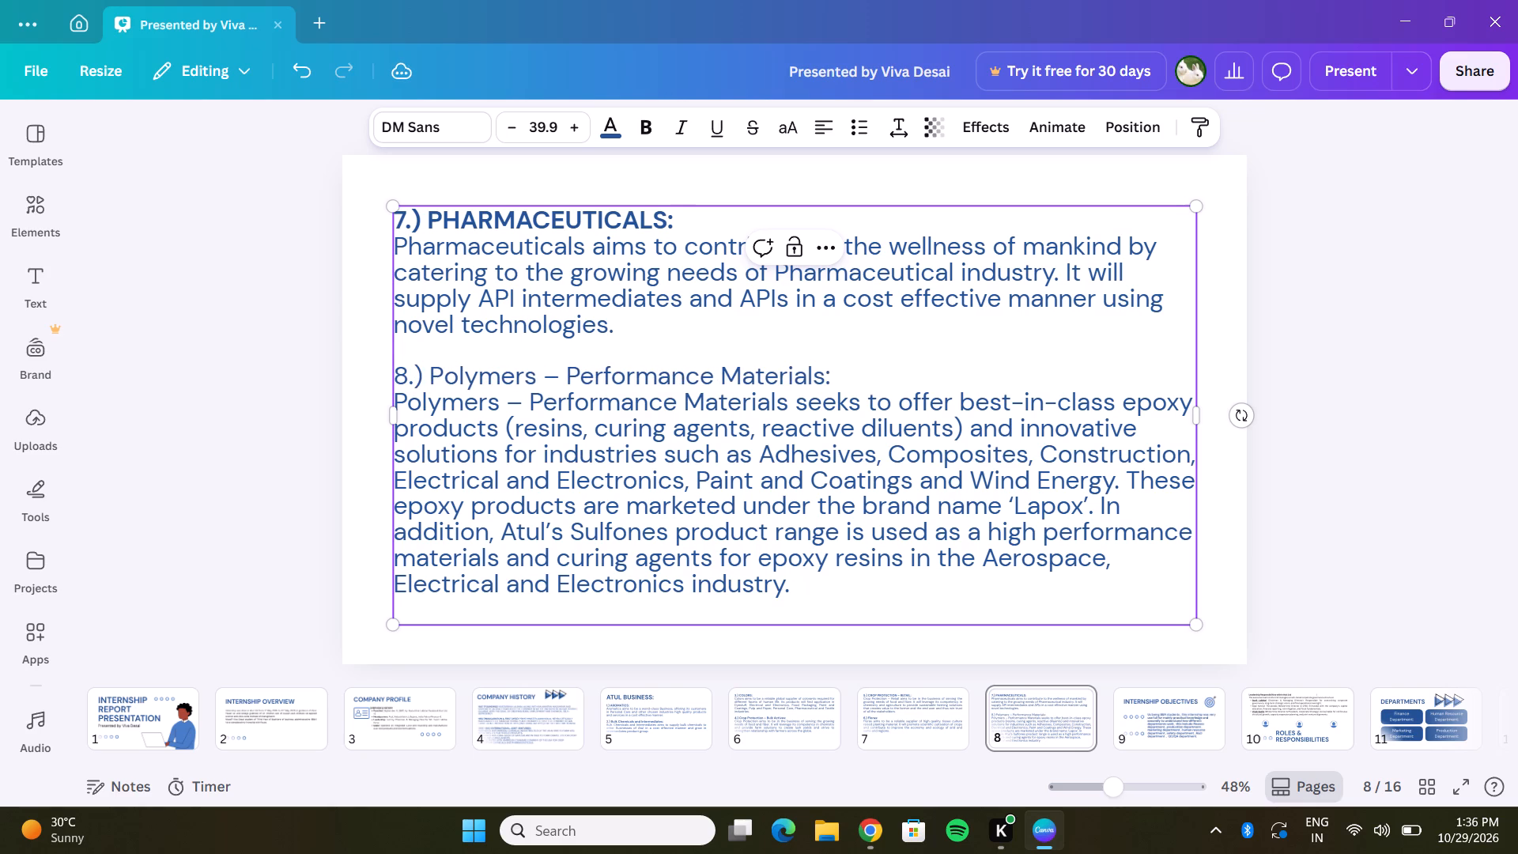
# Make the "8.) Polymers – Performance Materials:" heading bold.
pyautogui.moveTo(837, 375); pyautogui.dragTo(398, 367)
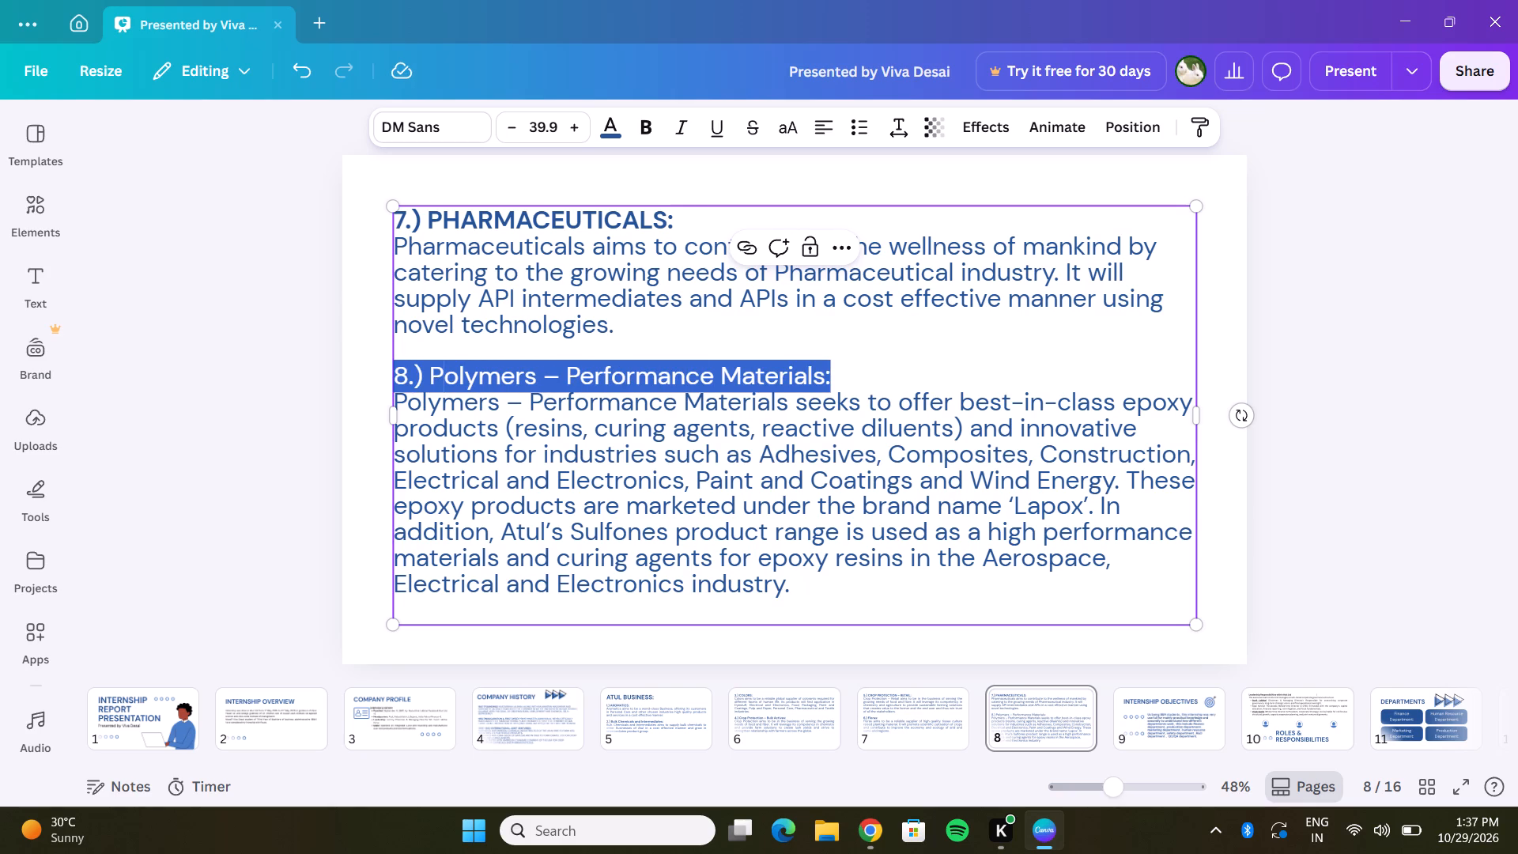
pyautogui.hotkey('ctrl', 'b')
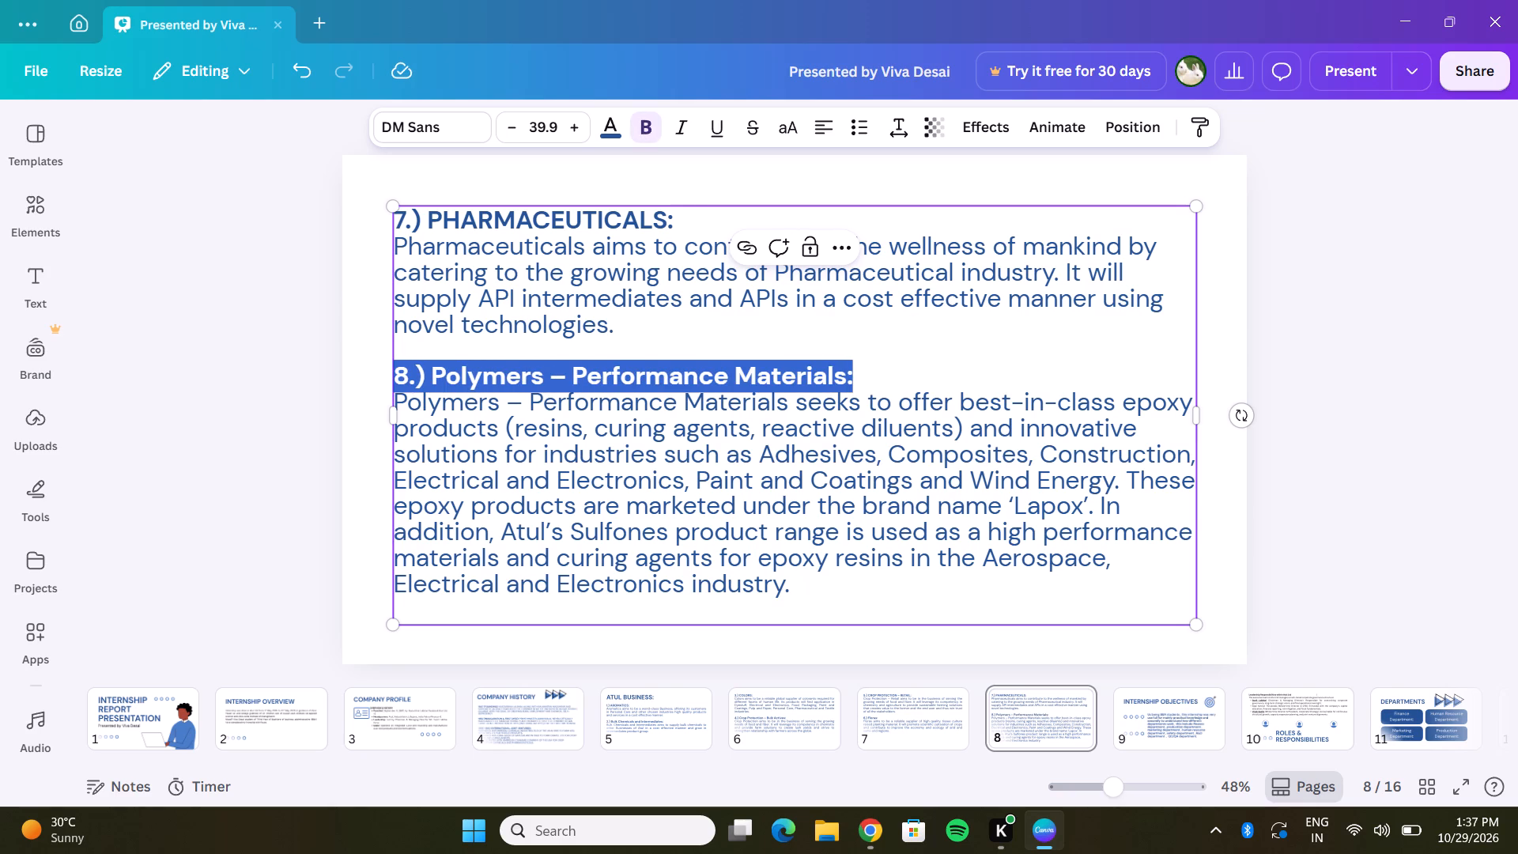
pyautogui.click(795, 606)
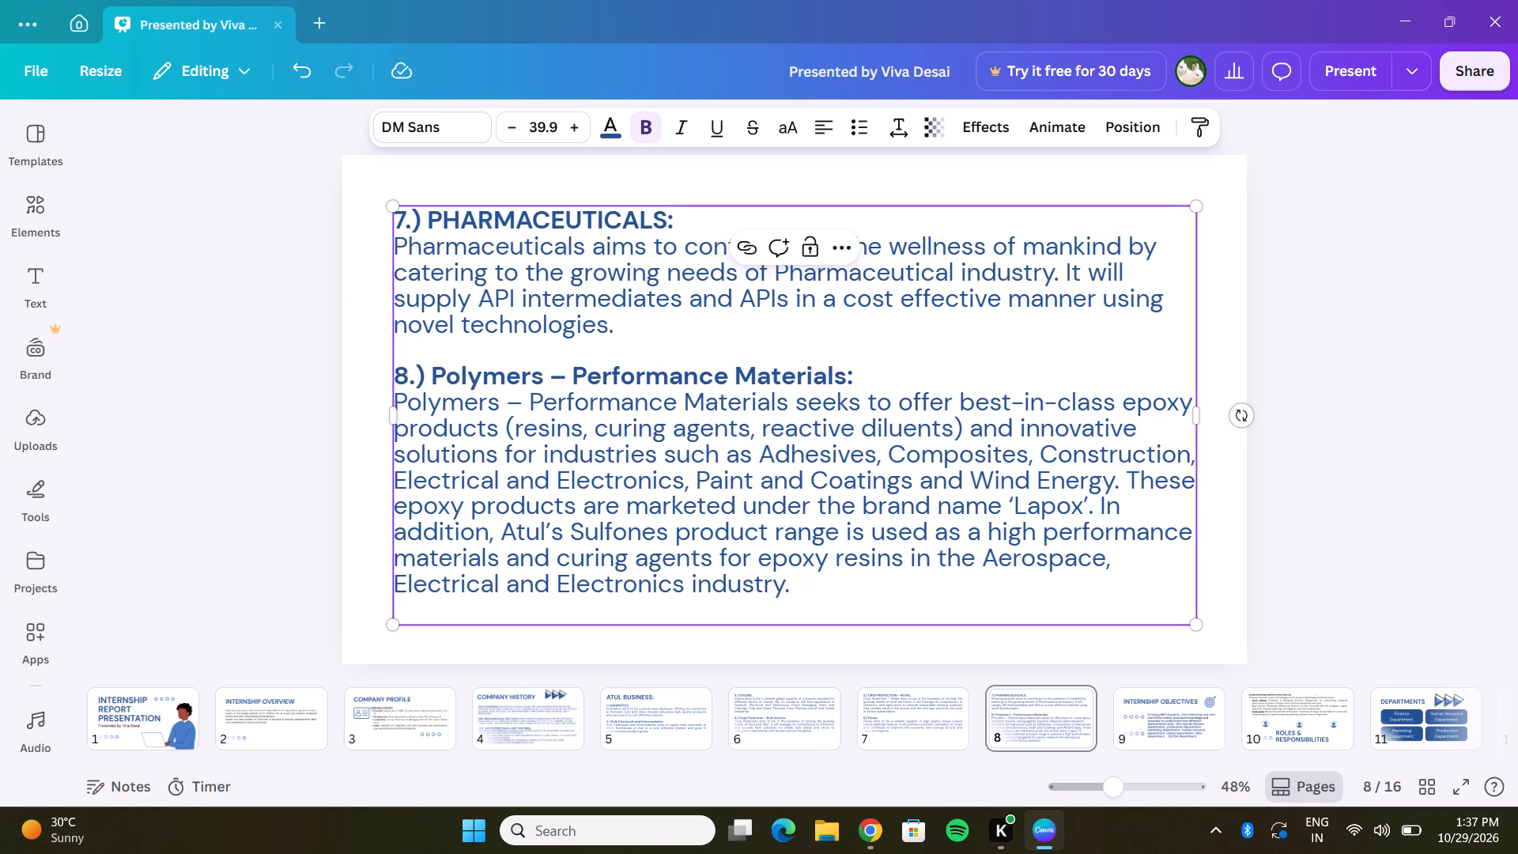
# Add a blank slide directly after slide 8.
pyautogui.click(1115, 701)
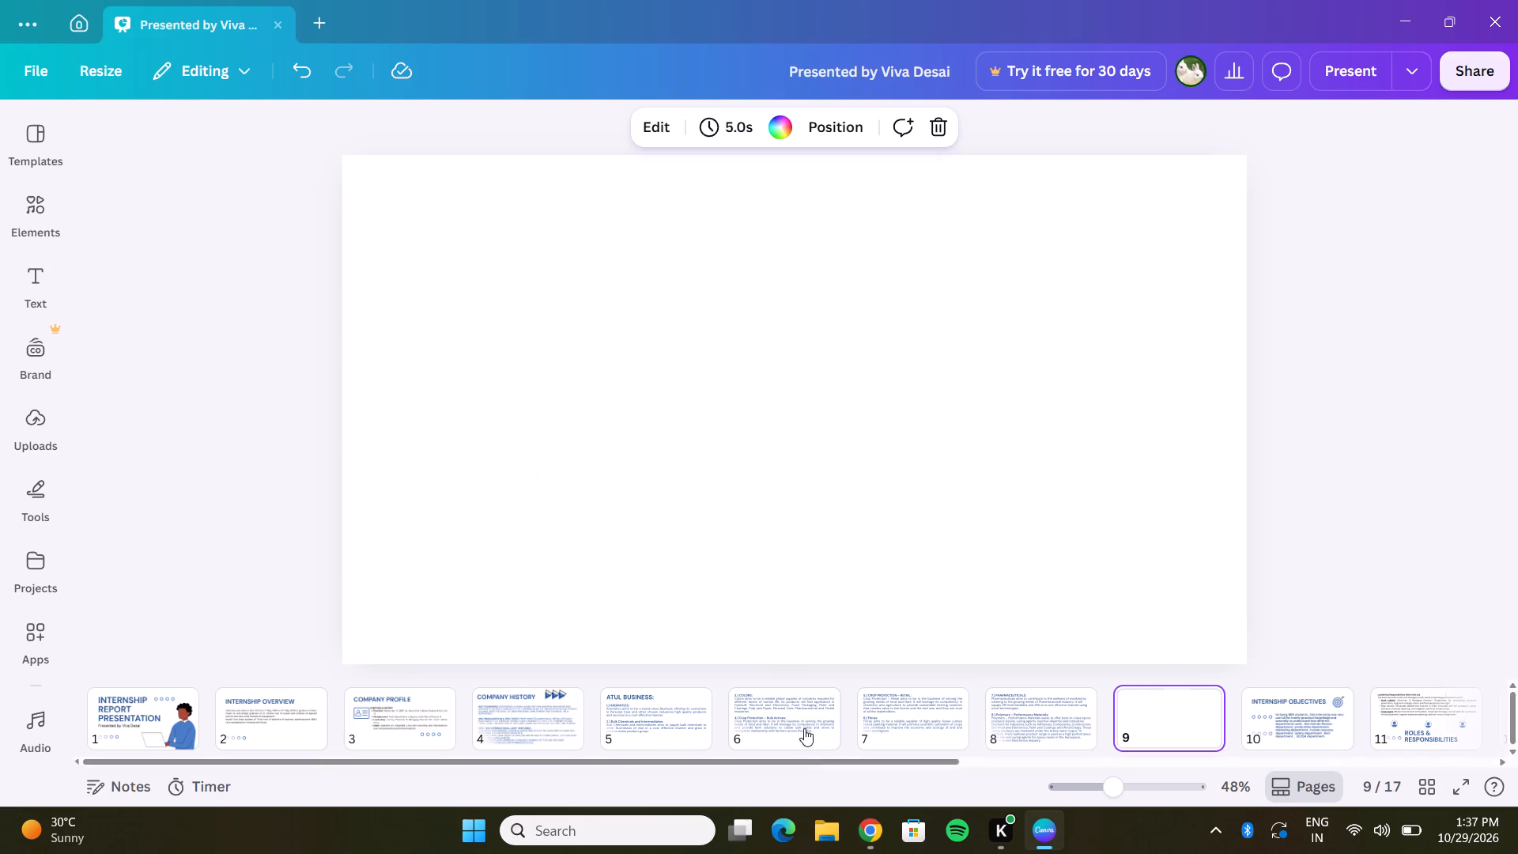
# Copy the Adhesives heading and description from Atul's website in Chrome and paste them onto the blank slide 9 in Canva.
pyautogui.click(871, 704)
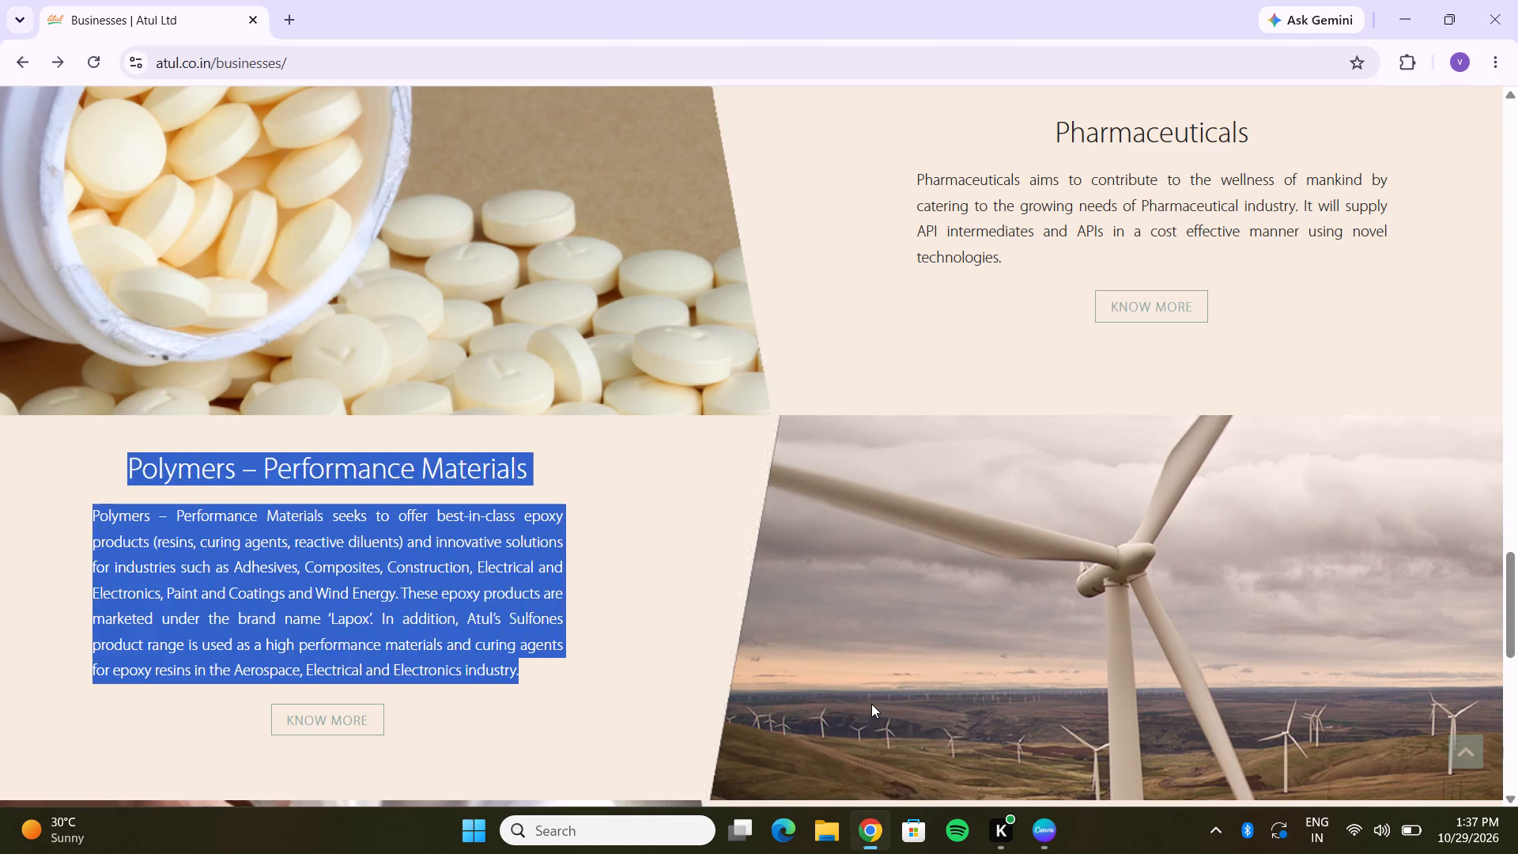
pyautogui.scroll(-4, 871, 704)
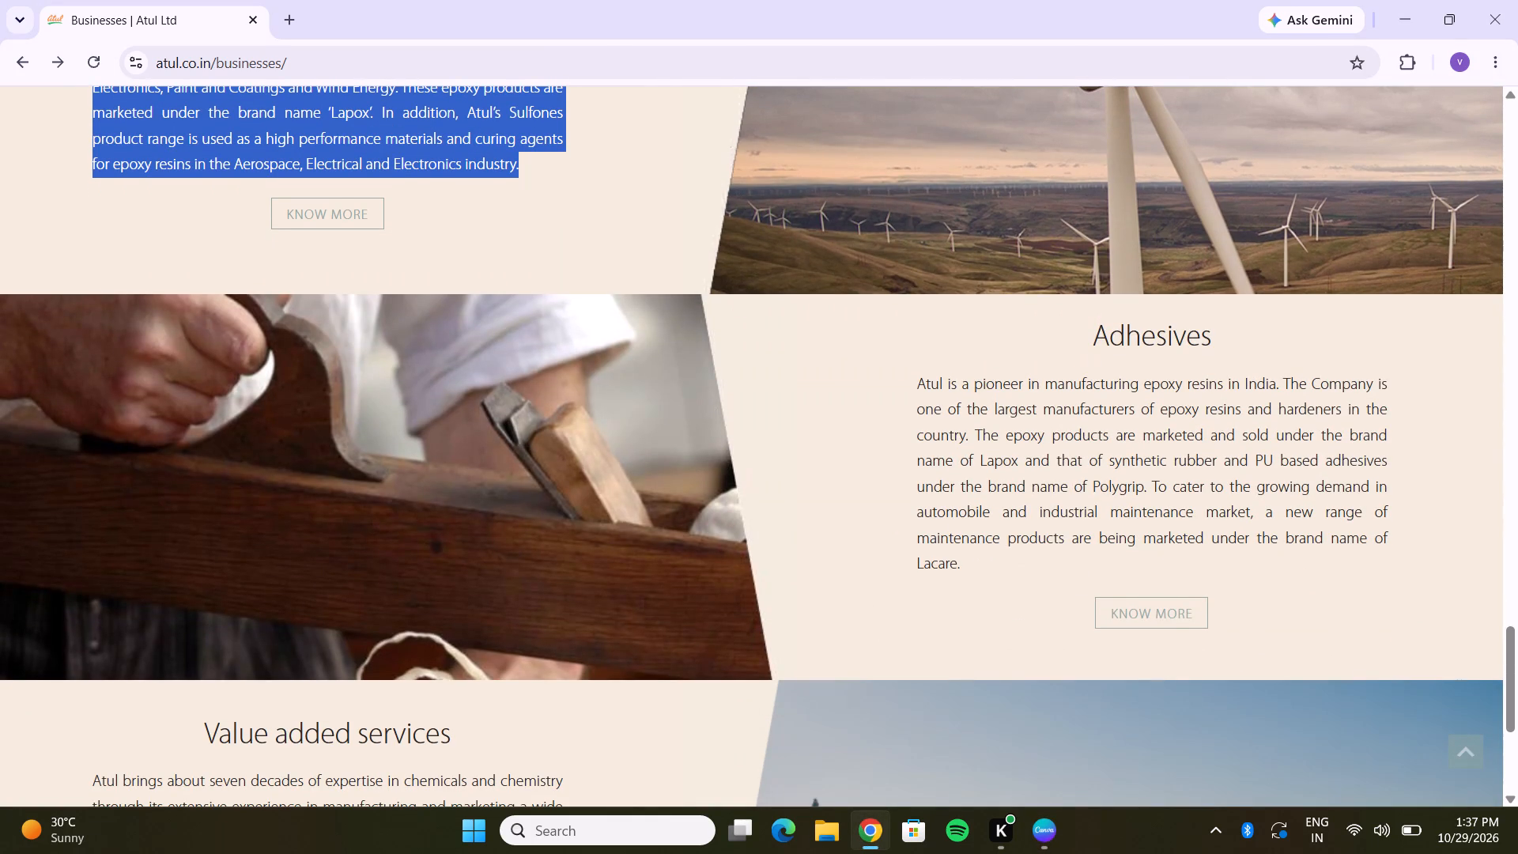
pyautogui.moveTo(1095, 342); pyautogui.dragTo(1010, 573)
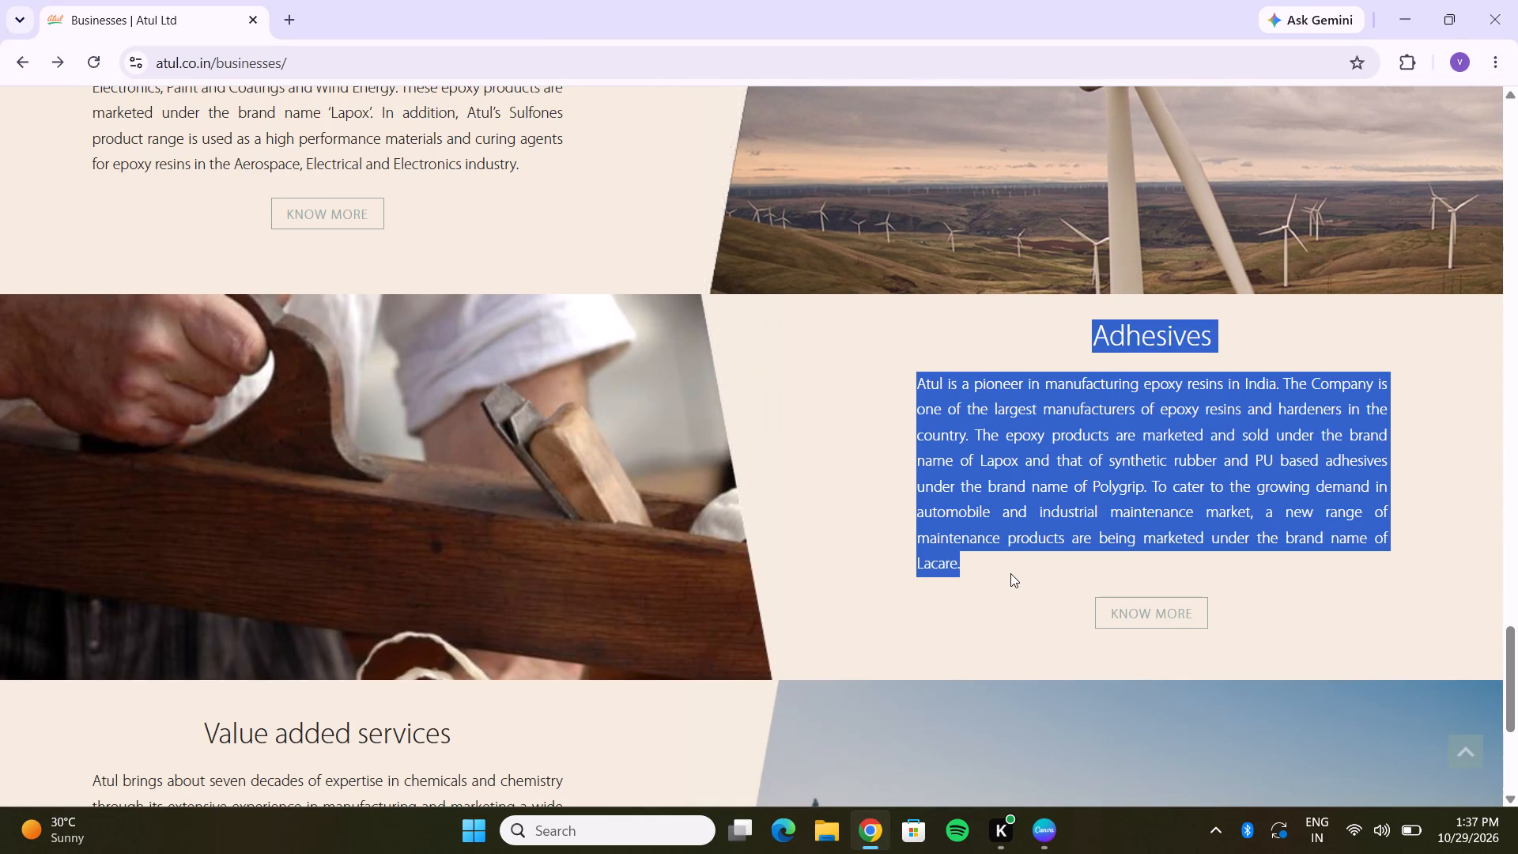
pyautogui.hotkey('ctrl', 'c')
pyautogui.scroll(14, 1010, 573)
pyautogui.scroll(-4, 1010, 554)
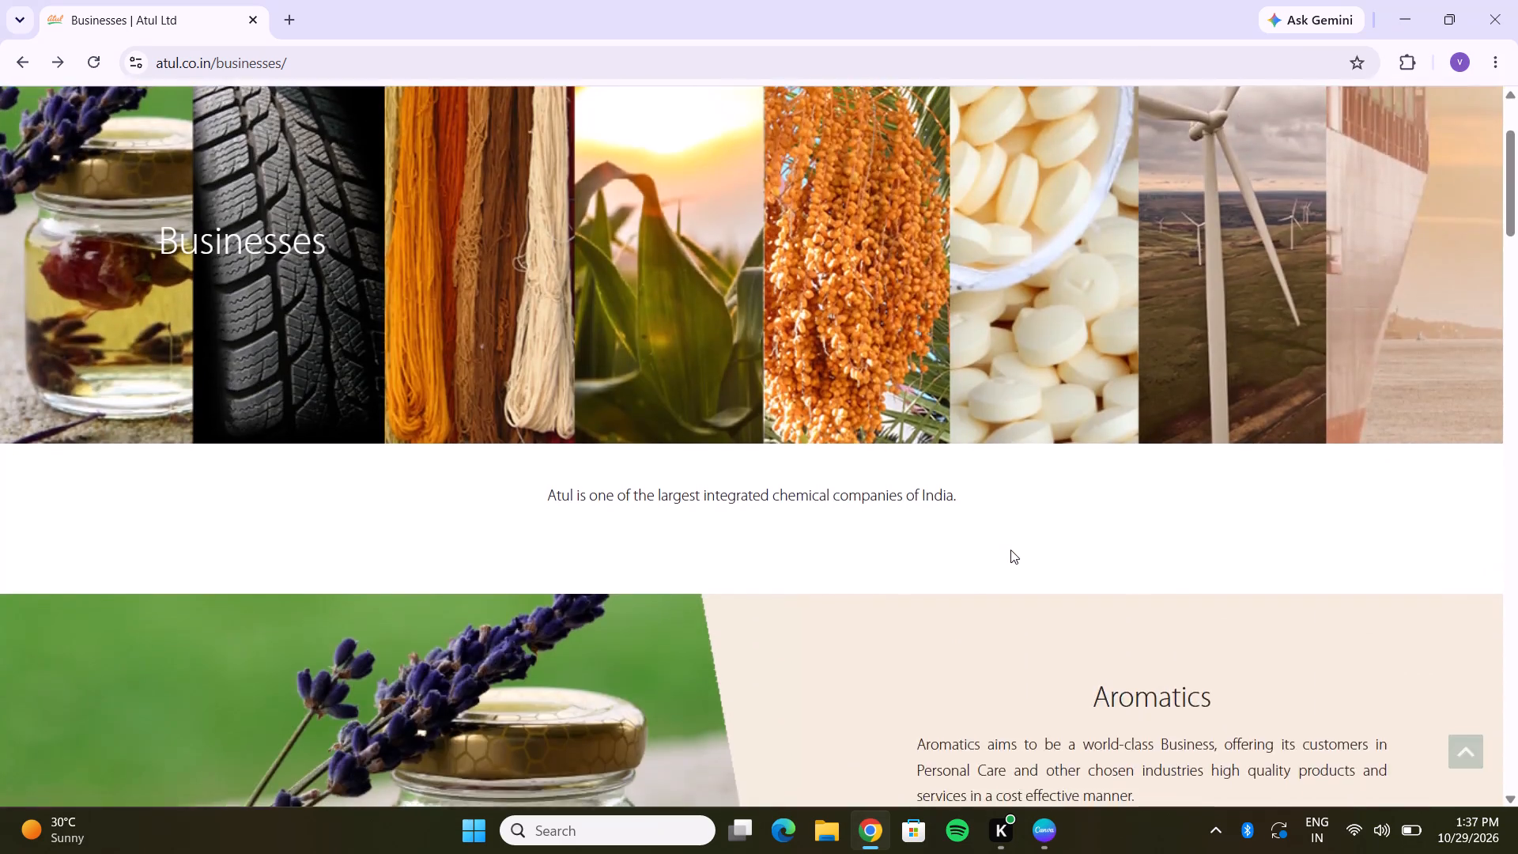
pyautogui.scroll(-7, 1010, 550)
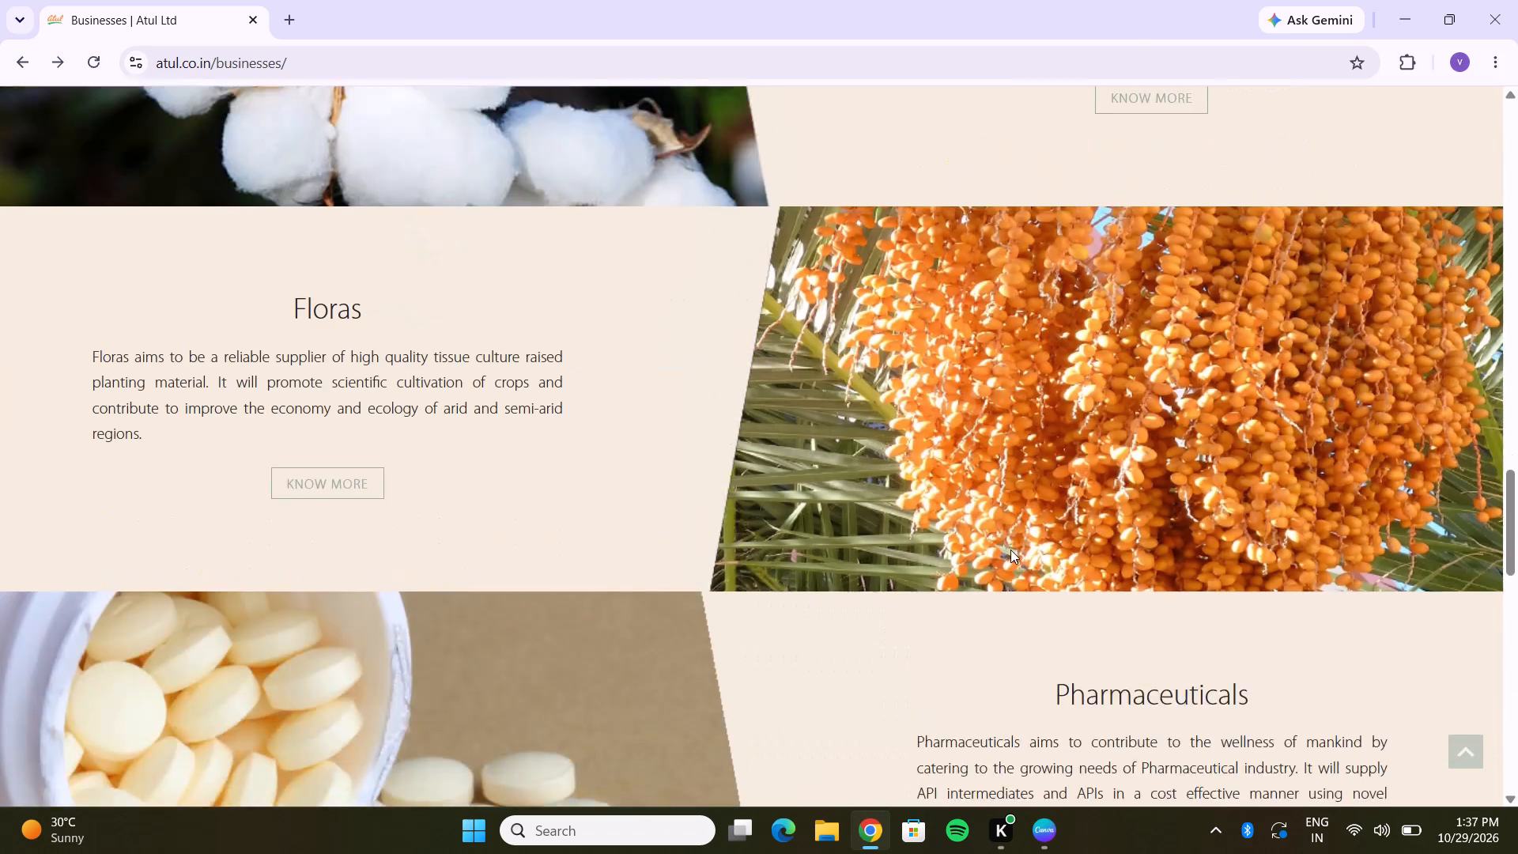
pyautogui.scroll(-9, 1010, 550)
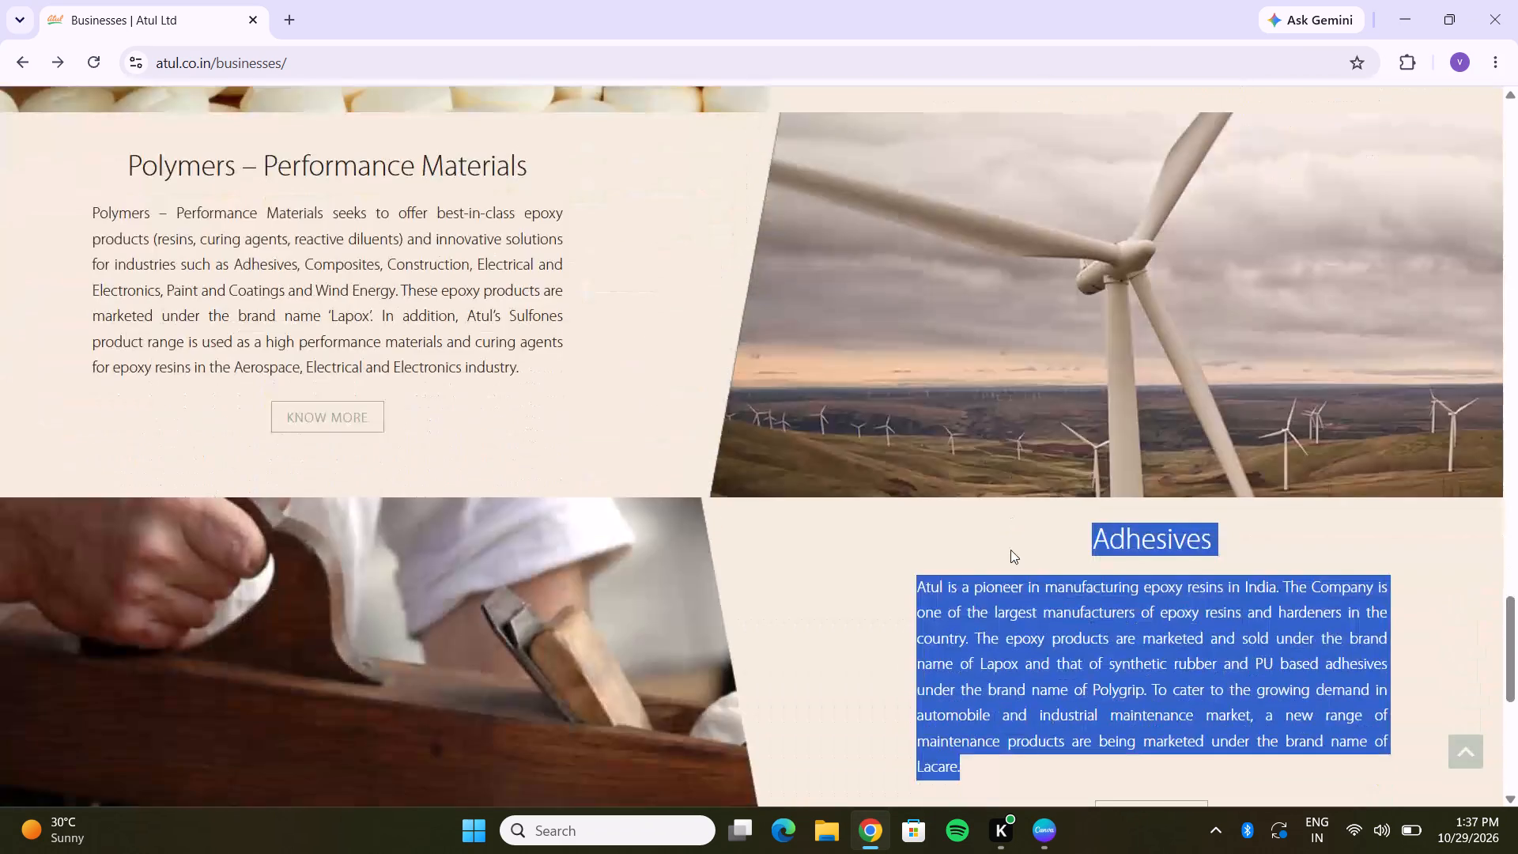
pyautogui.scroll(-5, 1010, 550)
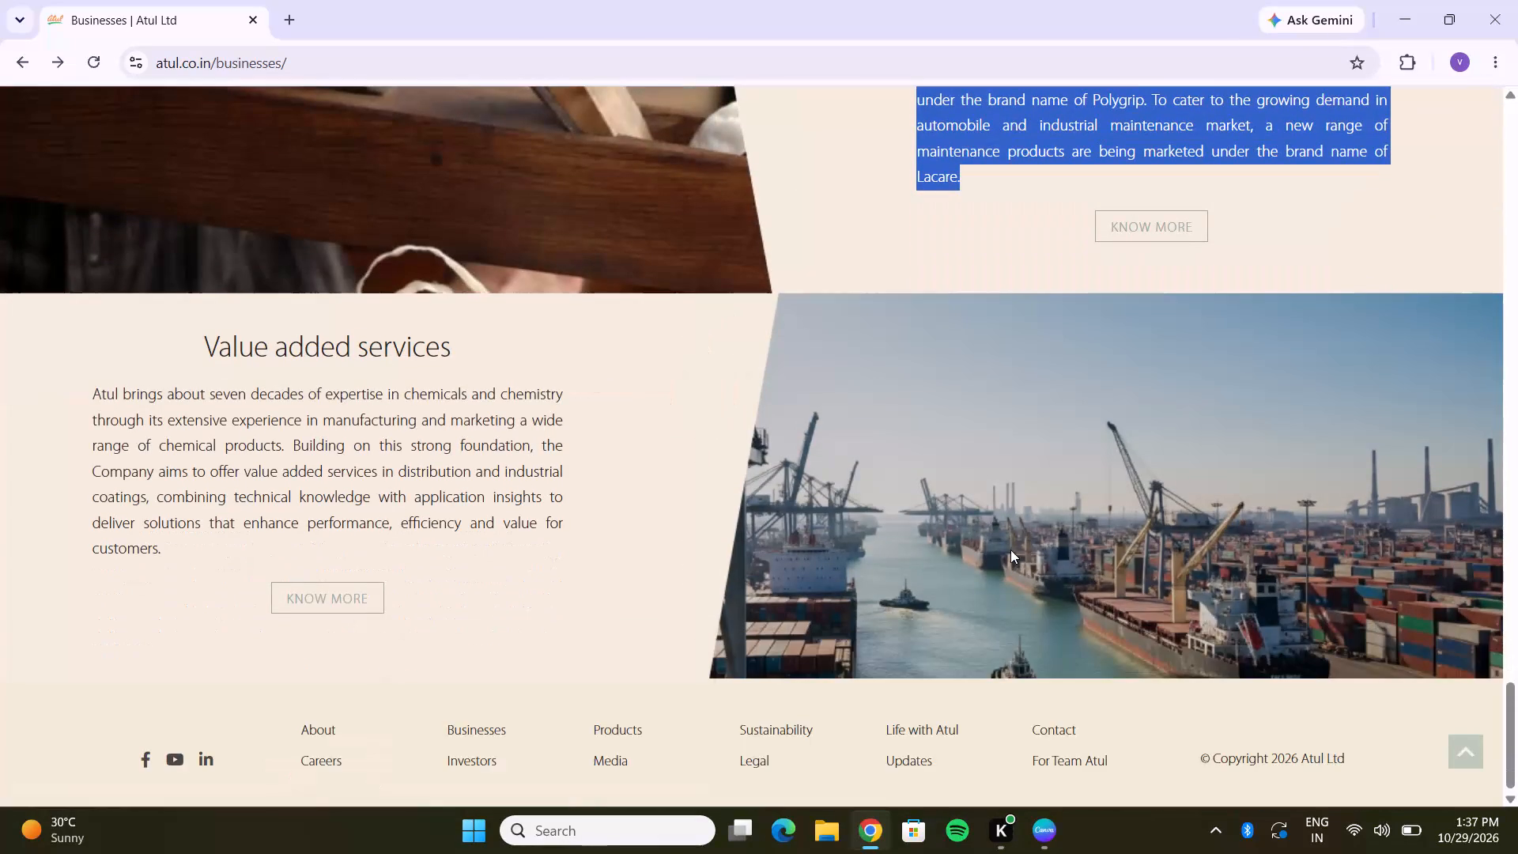
pyautogui.hotkey('alt', 'Tab')
pyautogui.click(1029, 375)
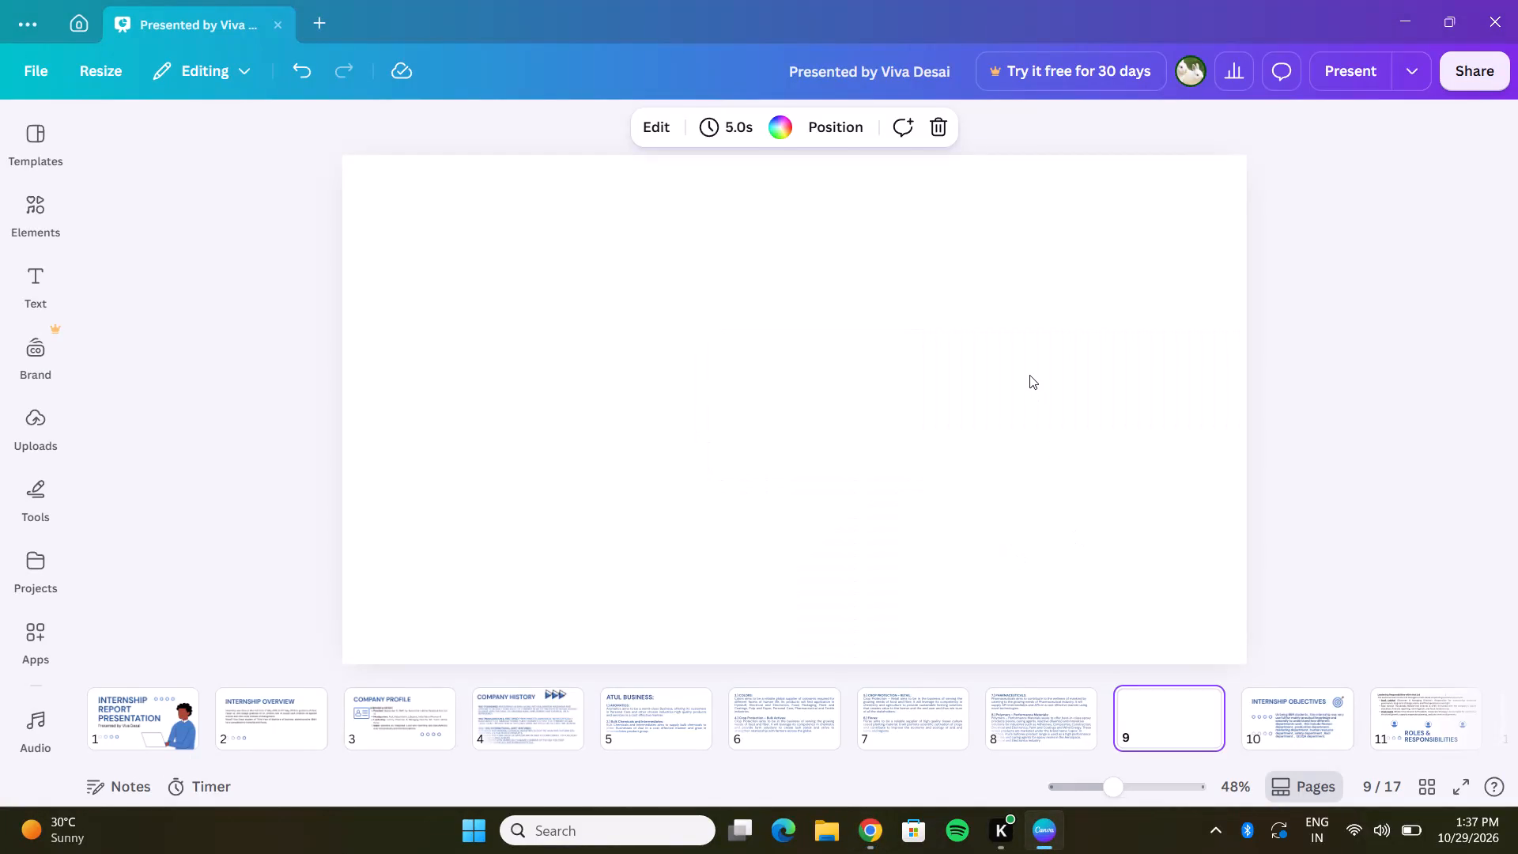
pyautogui.hotkey('ctrl', 'v')
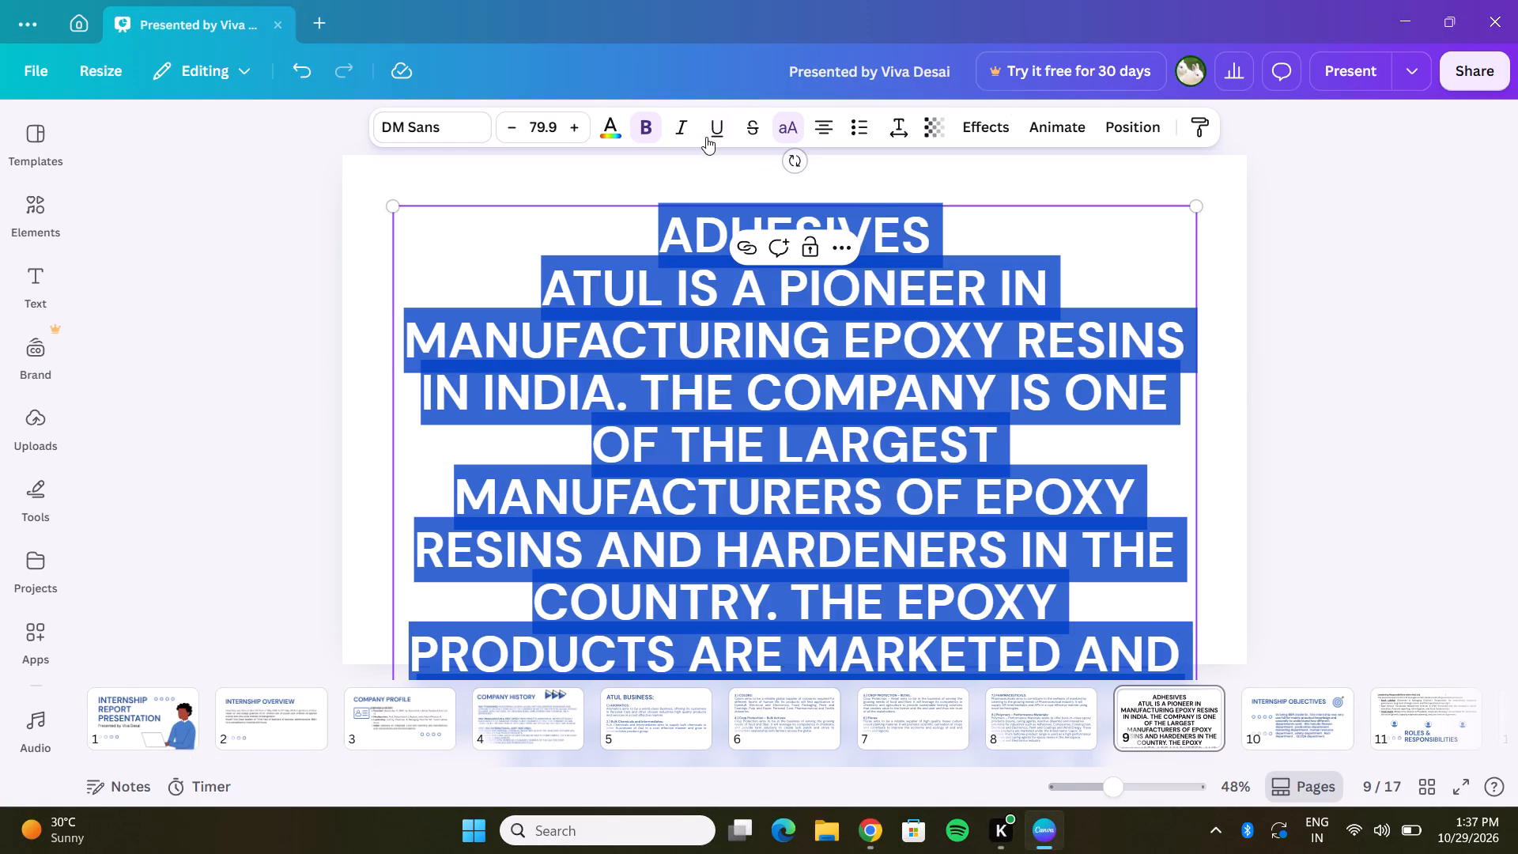
# Reduce the font size of the pasted Adhesives text to 39.9.
pyautogui.tripleClick(506, 133)
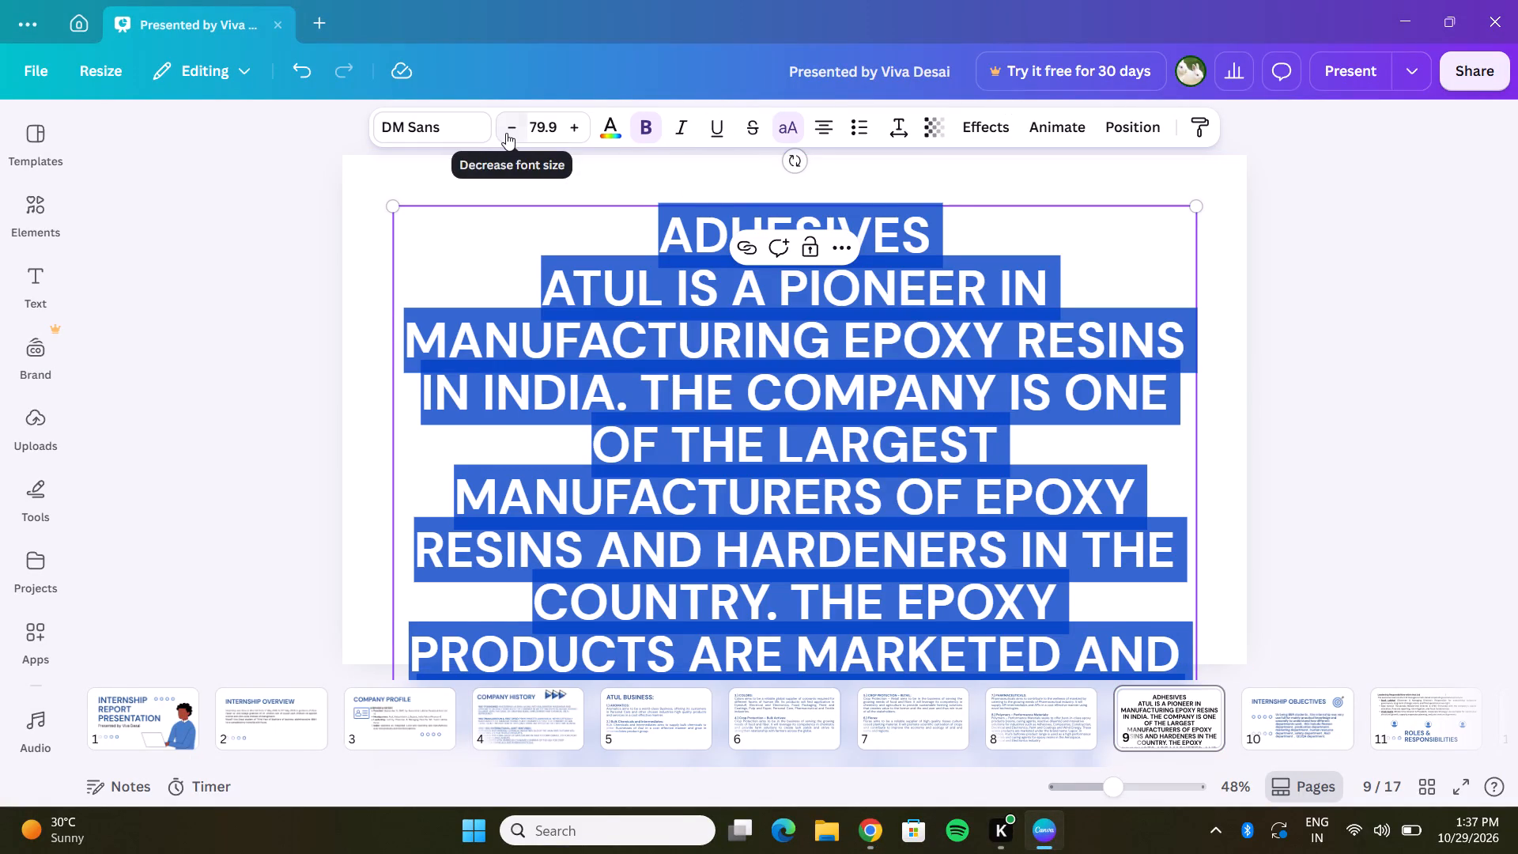
pyautogui.tripleClick(506, 133)
pyautogui.tripleClick(506, 133)
pyautogui.tripleClick(506, 133)
pyautogui.tripleClick(506, 133)
pyautogui.tripleClick(506, 133)
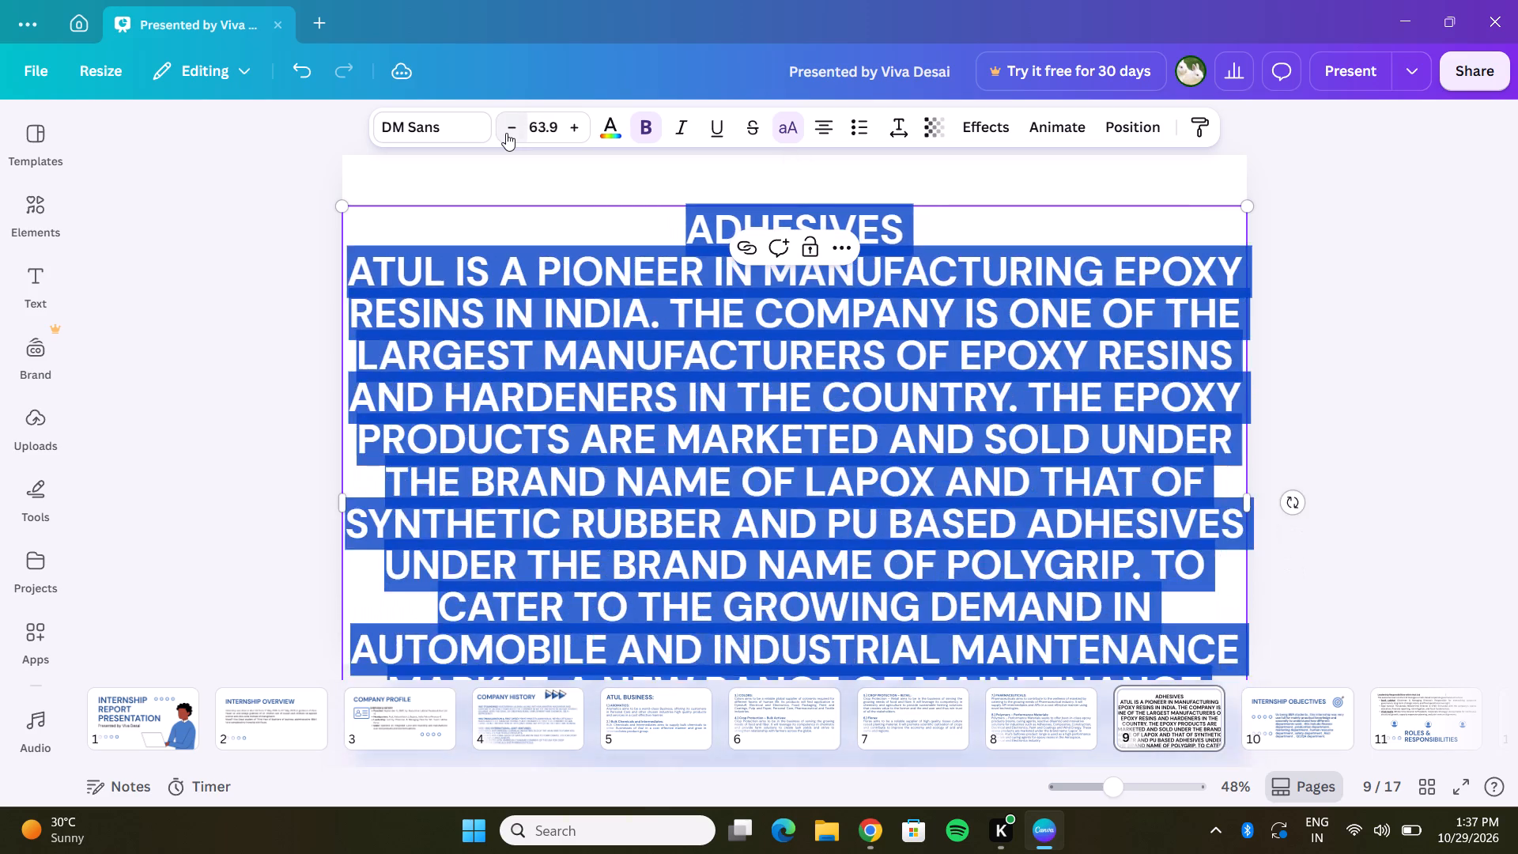
pyautogui.tripleClick(506, 133)
pyautogui.tripleClick(506, 133)
pyautogui.tripleClick(506, 133)
pyautogui.tripleClick(506, 133)
pyautogui.tripleClick(506, 133)
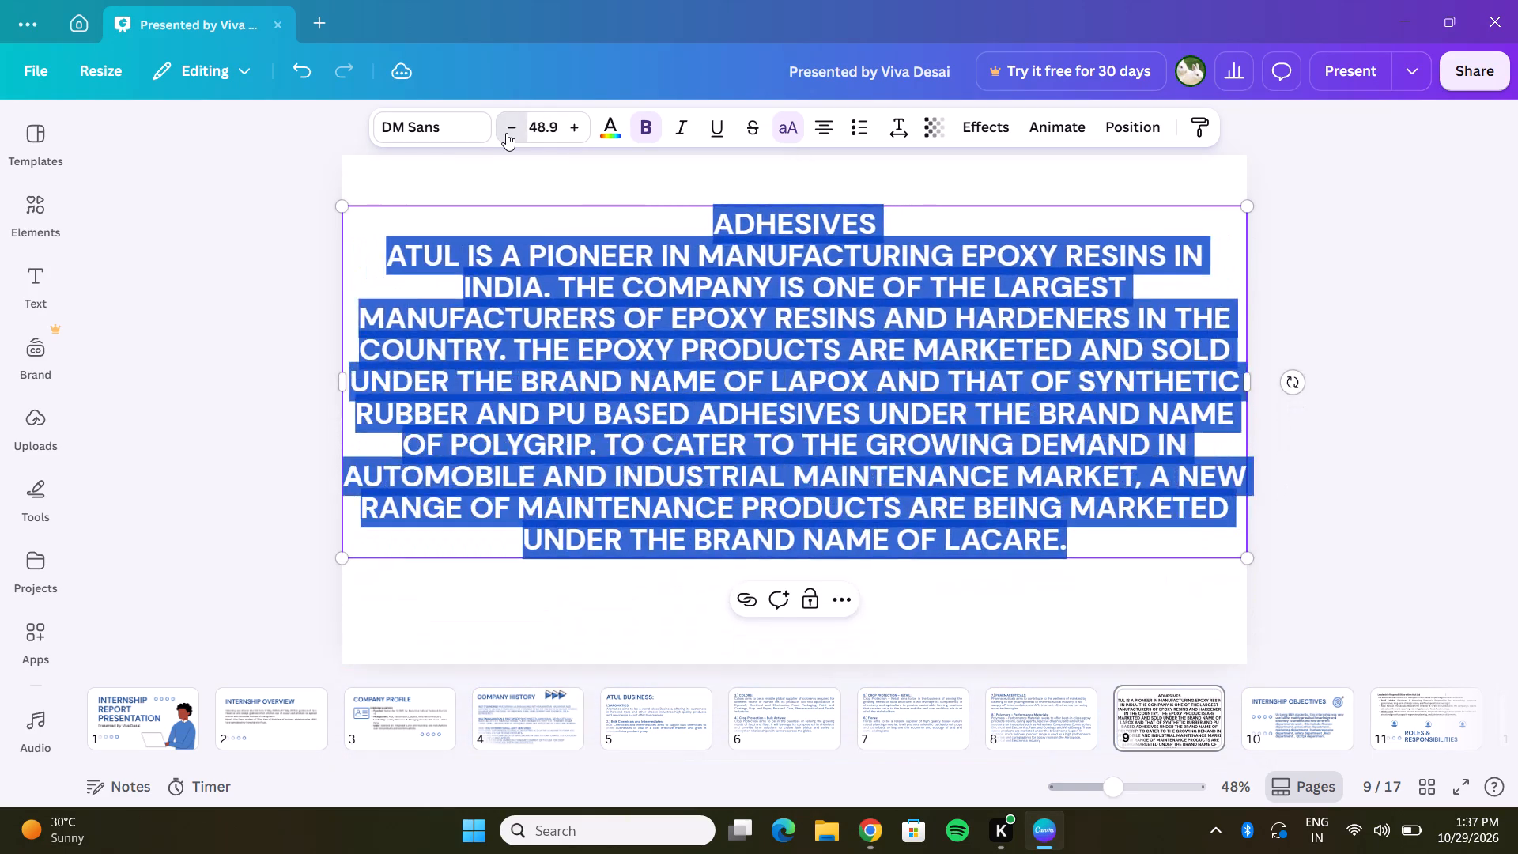
pyautogui.tripleClick(506, 133)
pyautogui.tripleClick(506, 133)
pyautogui.tripleClick(506, 133)
pyautogui.doubleClick(506, 133)
pyautogui.rightClick(506, 133)
pyautogui.click(506, 133)
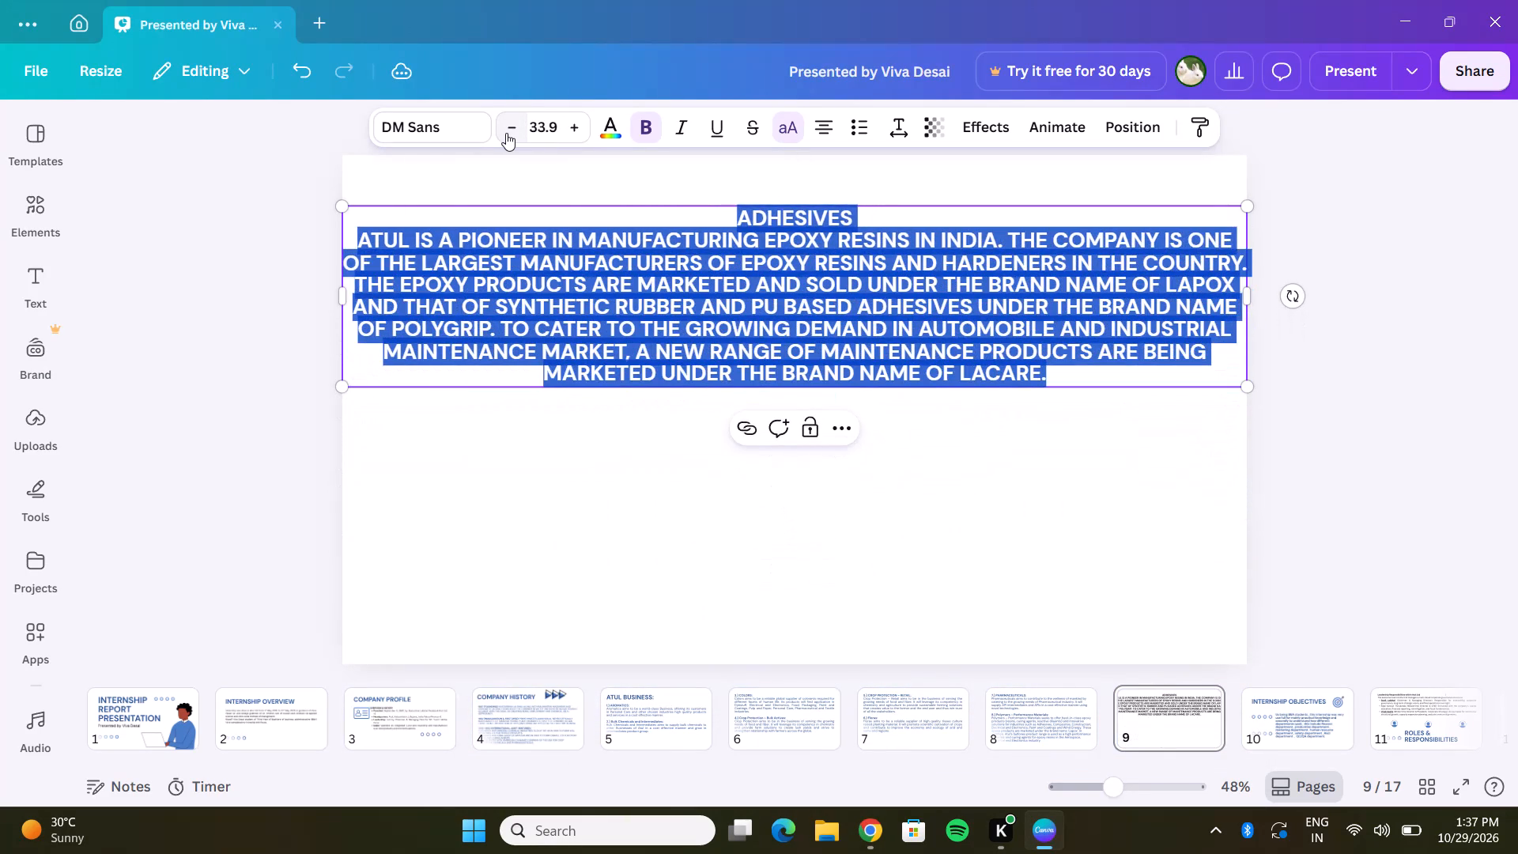
pyautogui.tripleClick(589, 130)
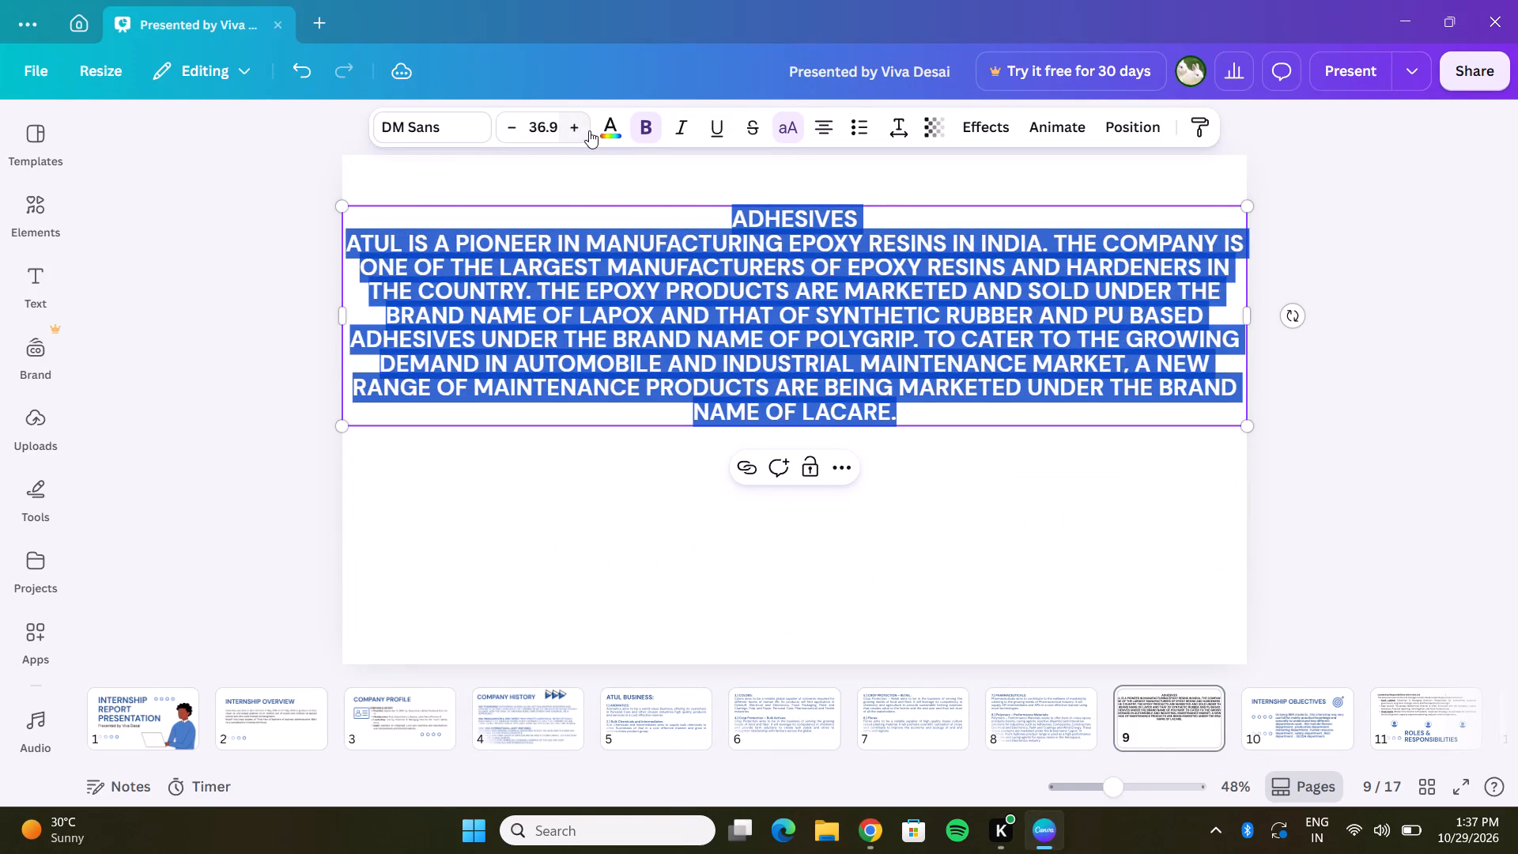
pyautogui.doubleClick(589, 130)
pyautogui.click(581, 123)
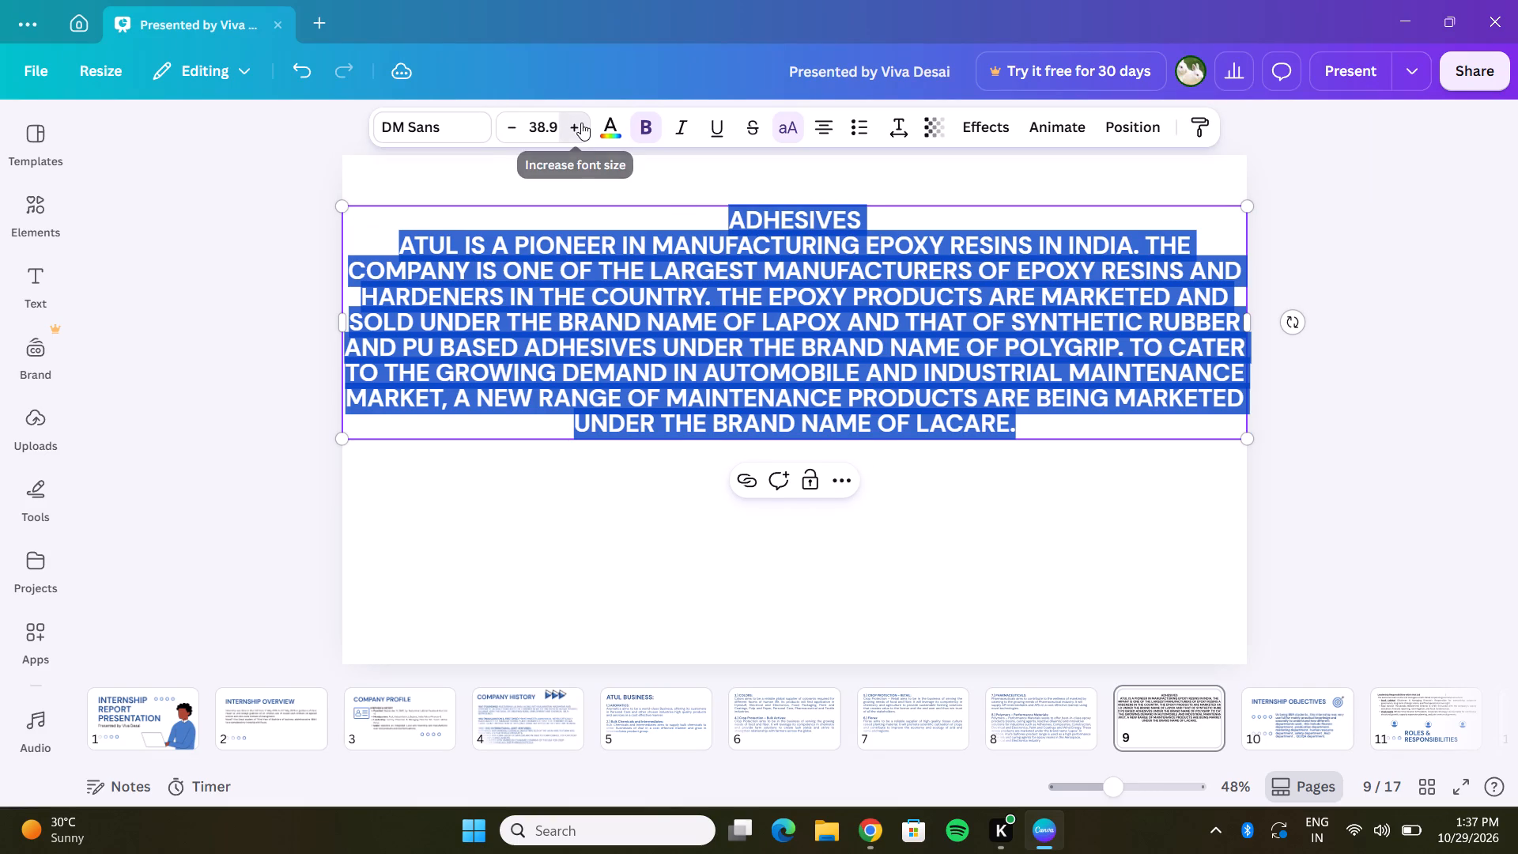
# Left-align the Adhesives text and narrow its box from both sides to a width of 1,704, leaving equal slide margins.
pyautogui.click(827, 135)
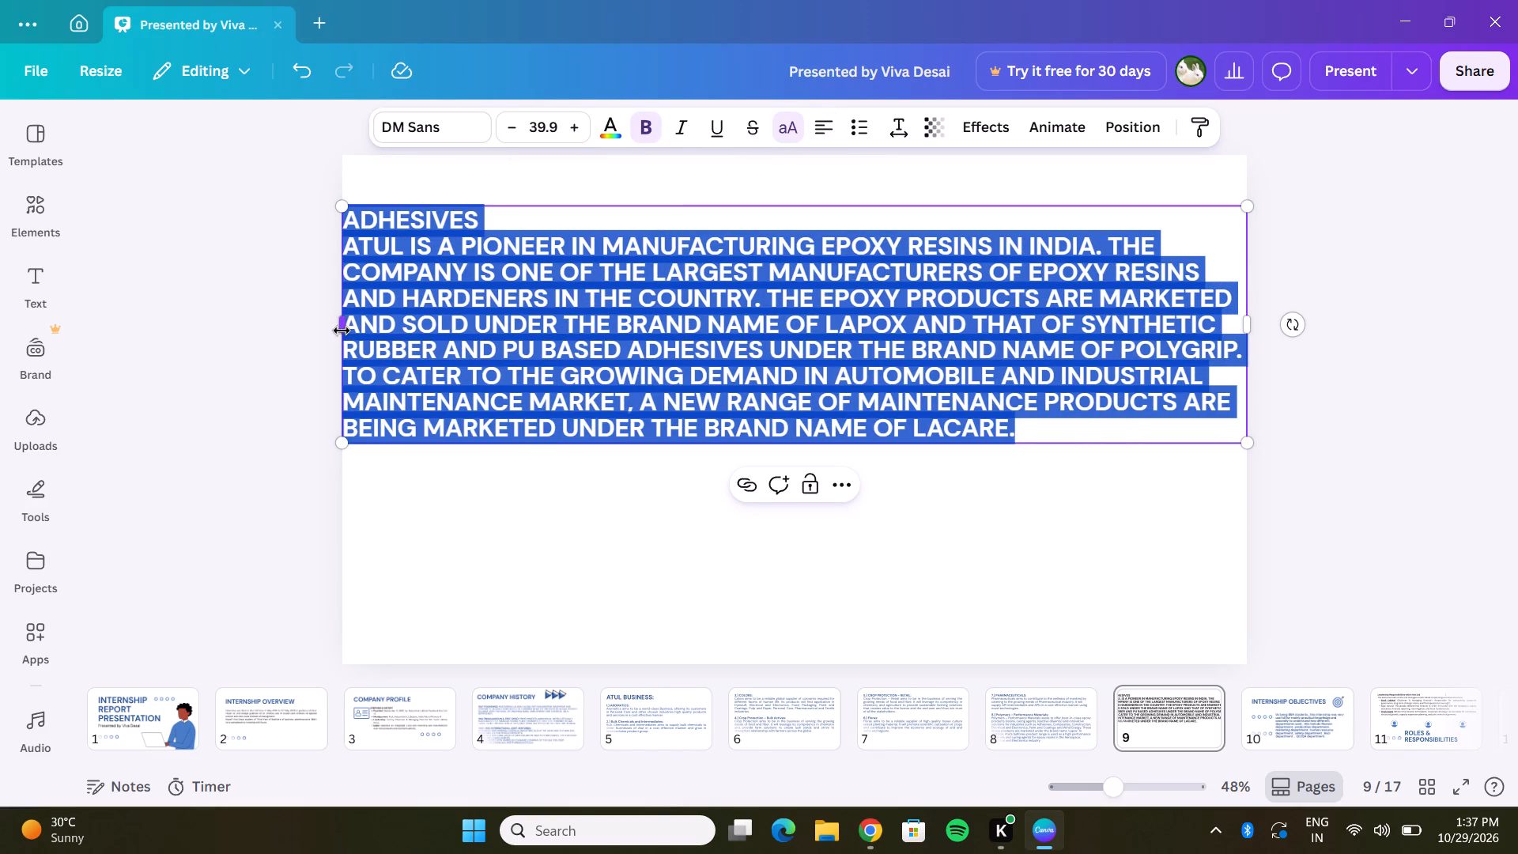
pyautogui.moveTo(342, 331); pyautogui.dragTo(398, 316)
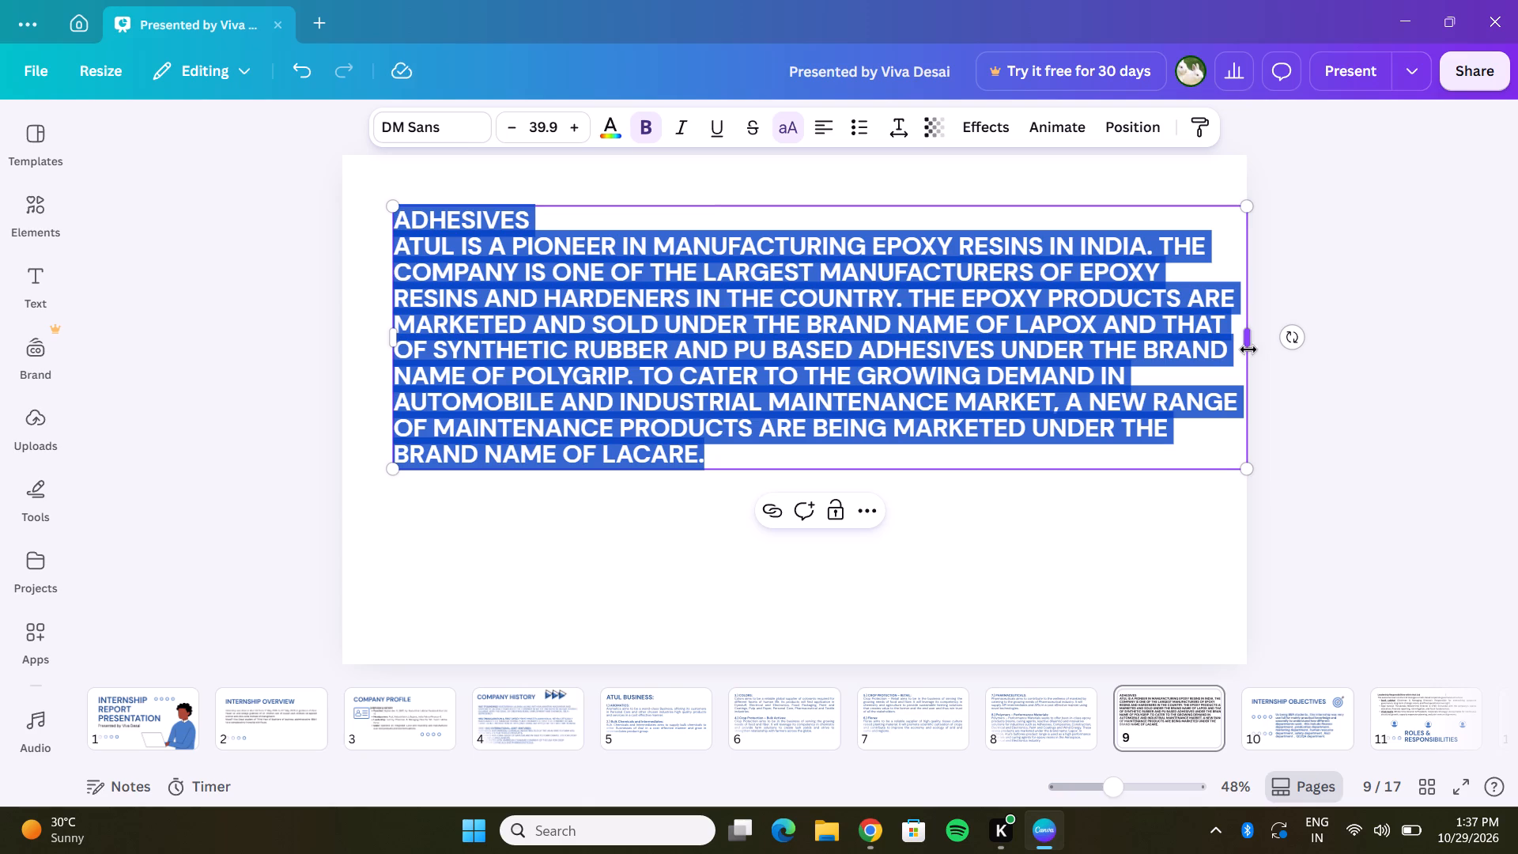
pyautogui.moveTo(1248, 342); pyautogui.dragTo(1192, 344)
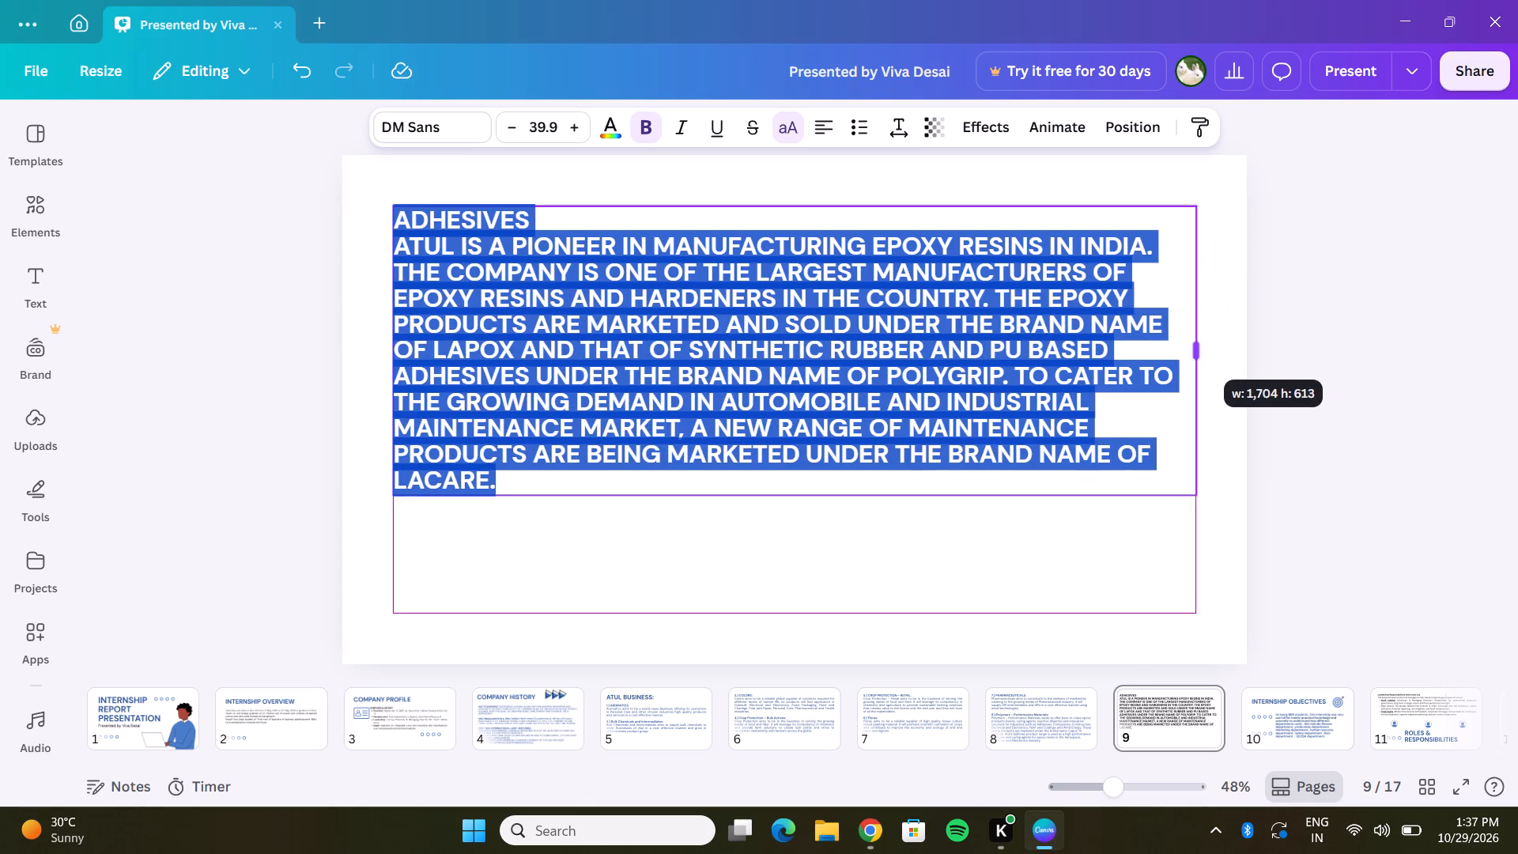
# Edit the Adhesives heading to read "9.) ADHESIVES:".
pyautogui.click(539, 216)
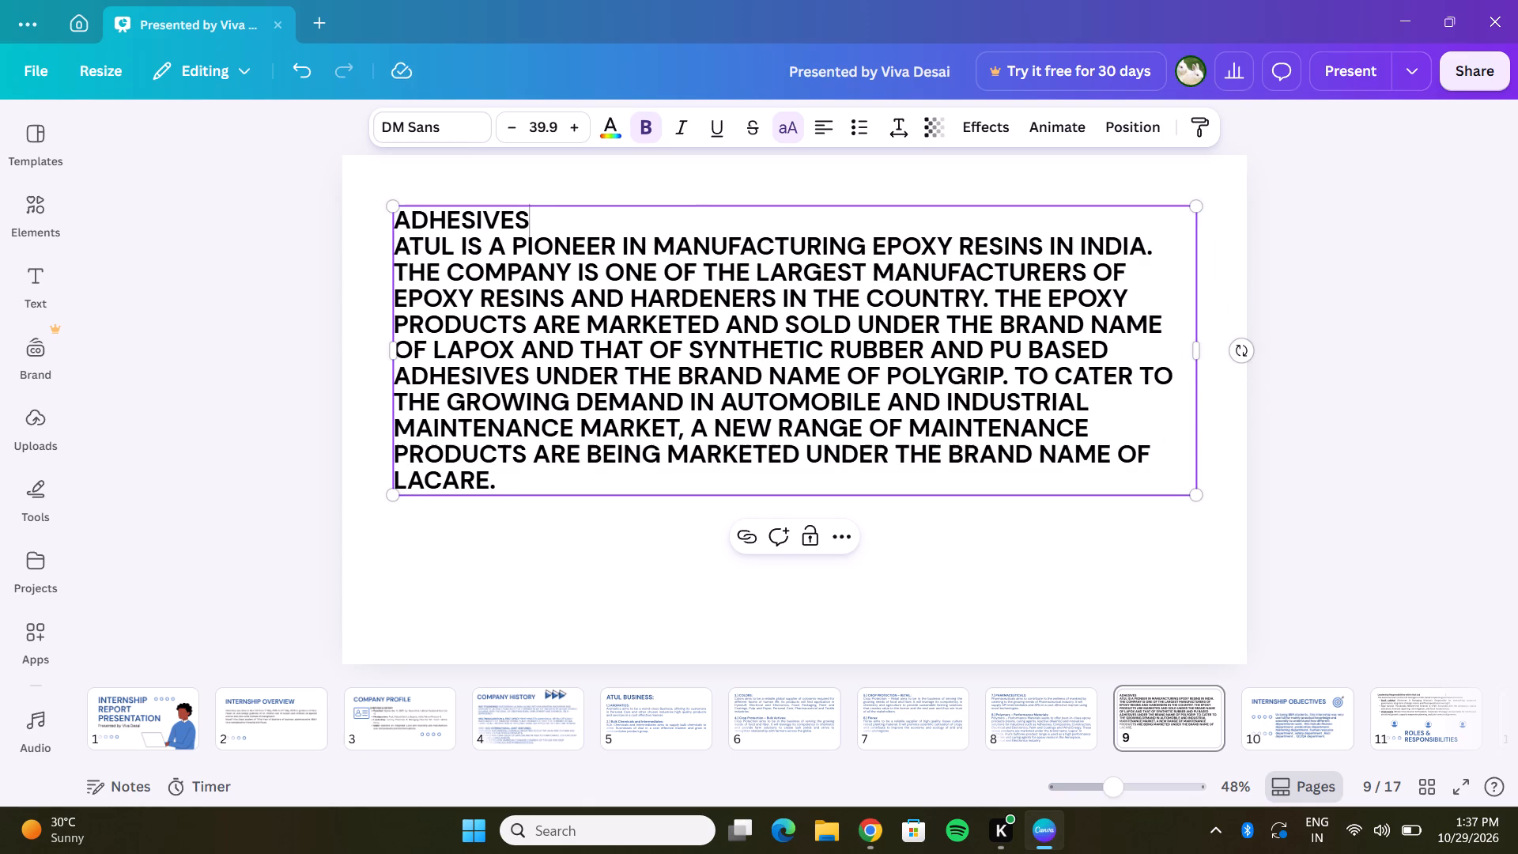
pyautogui.hotkey('shift', ':')
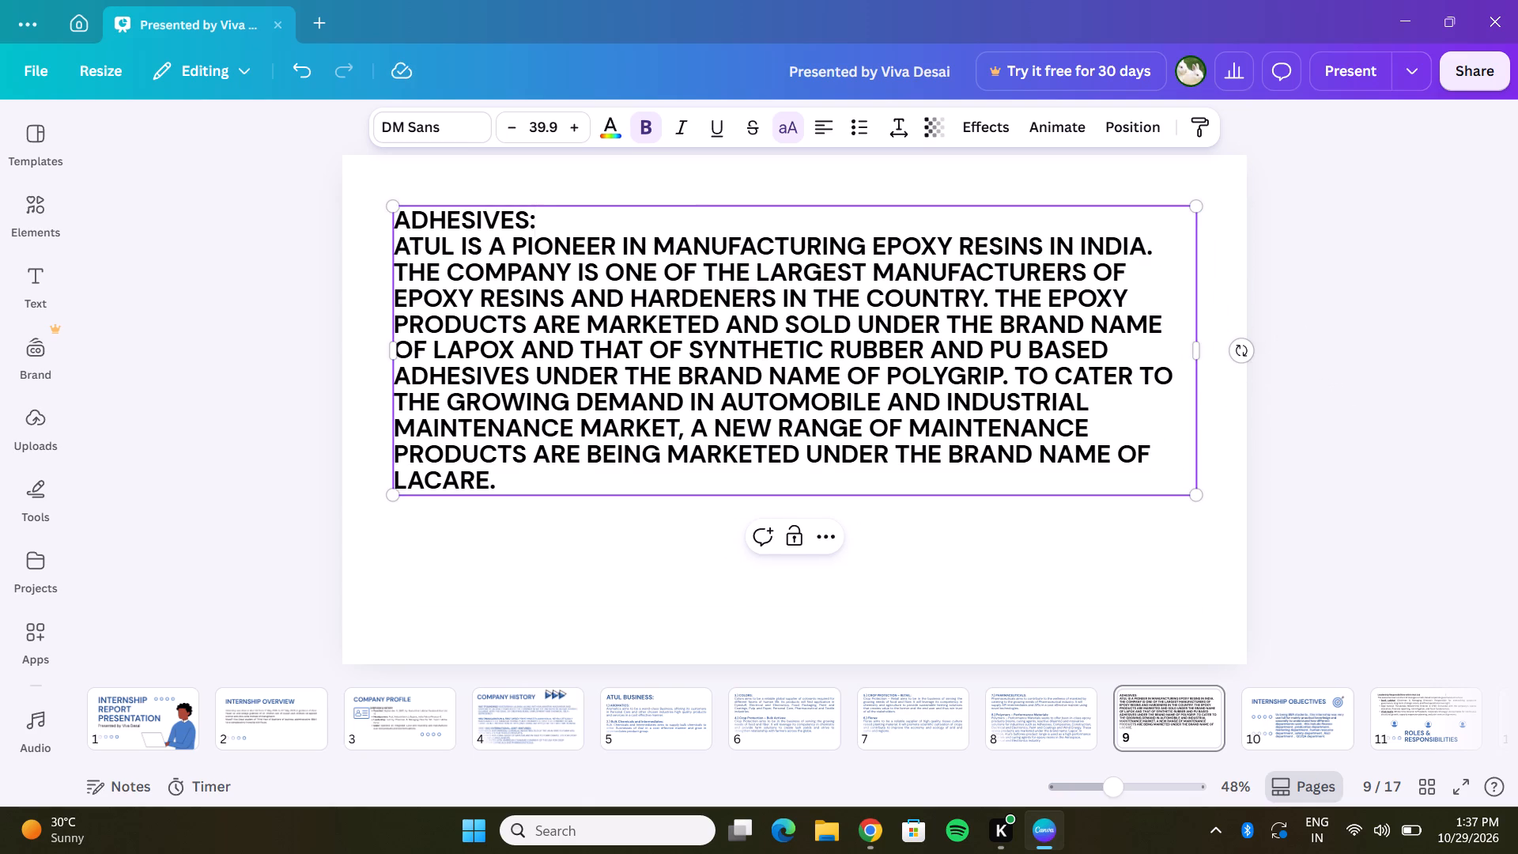
pyautogui.press('Left')
pyautogui.press('Left')
pyautogui.press('Left')
pyautogui.press('Left')
pyautogui.press('Left')
pyautogui.press('Left')
pyautogui.press('Left')
pyautogui.press('Left')
pyautogui.press('Left')
pyautogui.press('Left')
pyautogui.press('Left')
pyautogui.press('Left')
pyautogui.press('Up')
pyautogui.press('Left')
pyautogui.press('9')
pyautogui.press('.')
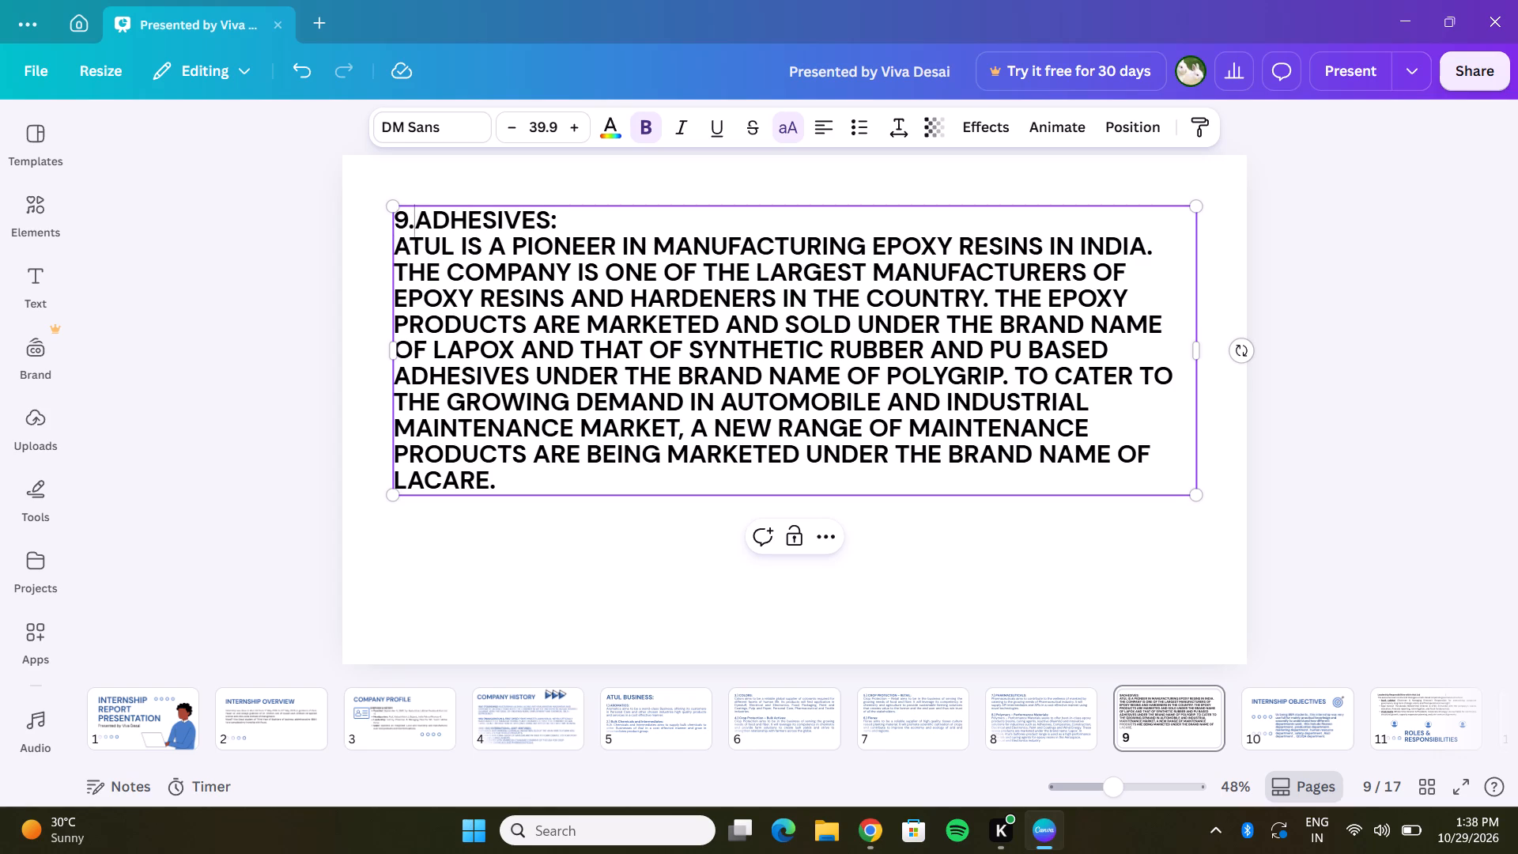
pyautogui.write(')')
pyautogui.press('space')
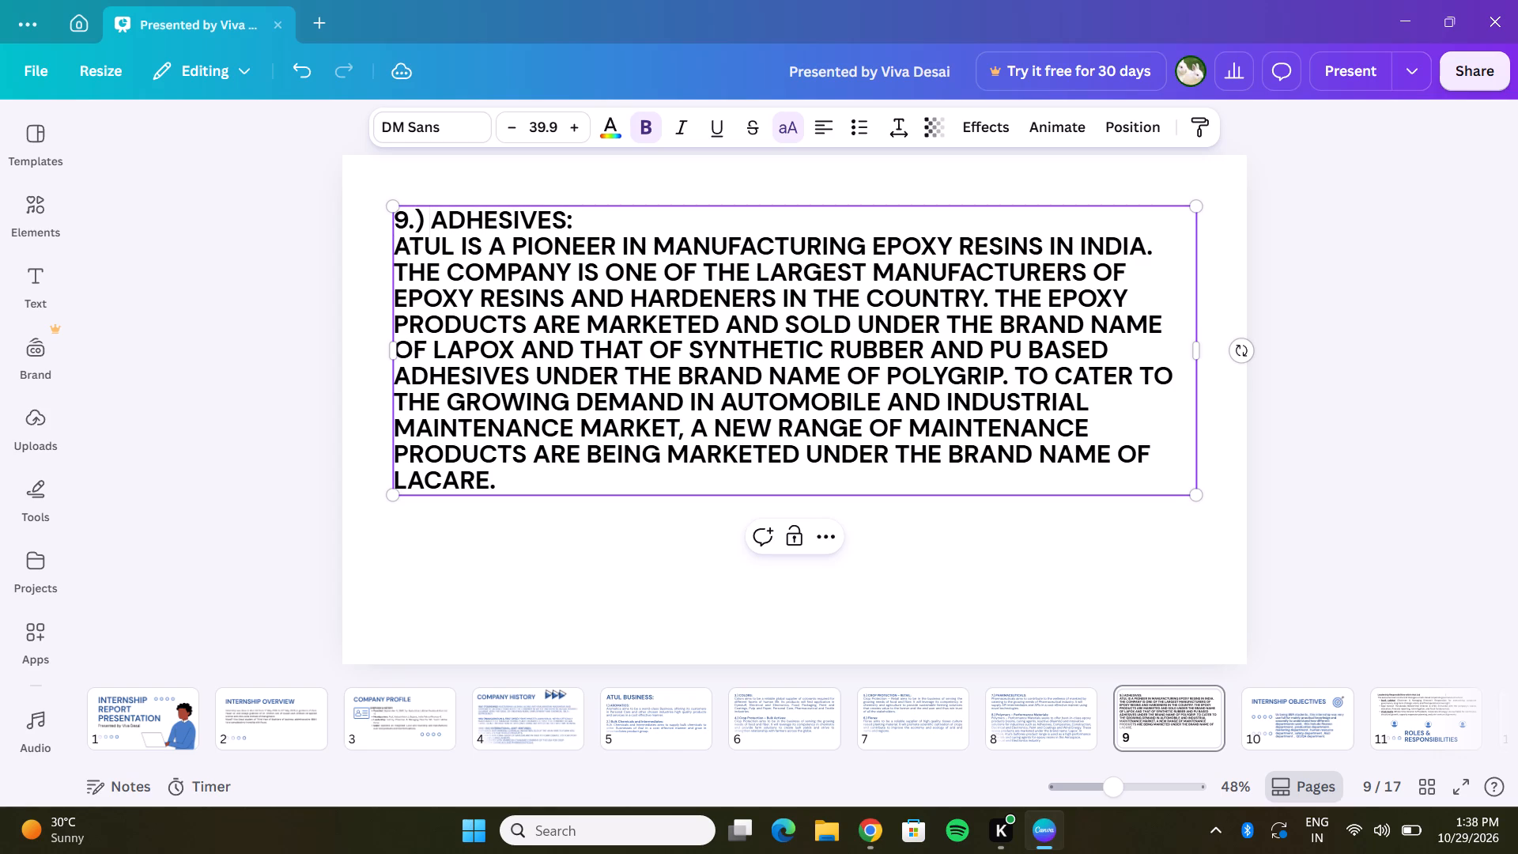
# Remove bold from the whole Adhesives text and recolour it to the design's dark blue.
pyautogui.click(533, 494)
pyautogui.moveTo(533, 486); pyautogui.dragTo(388, 221)
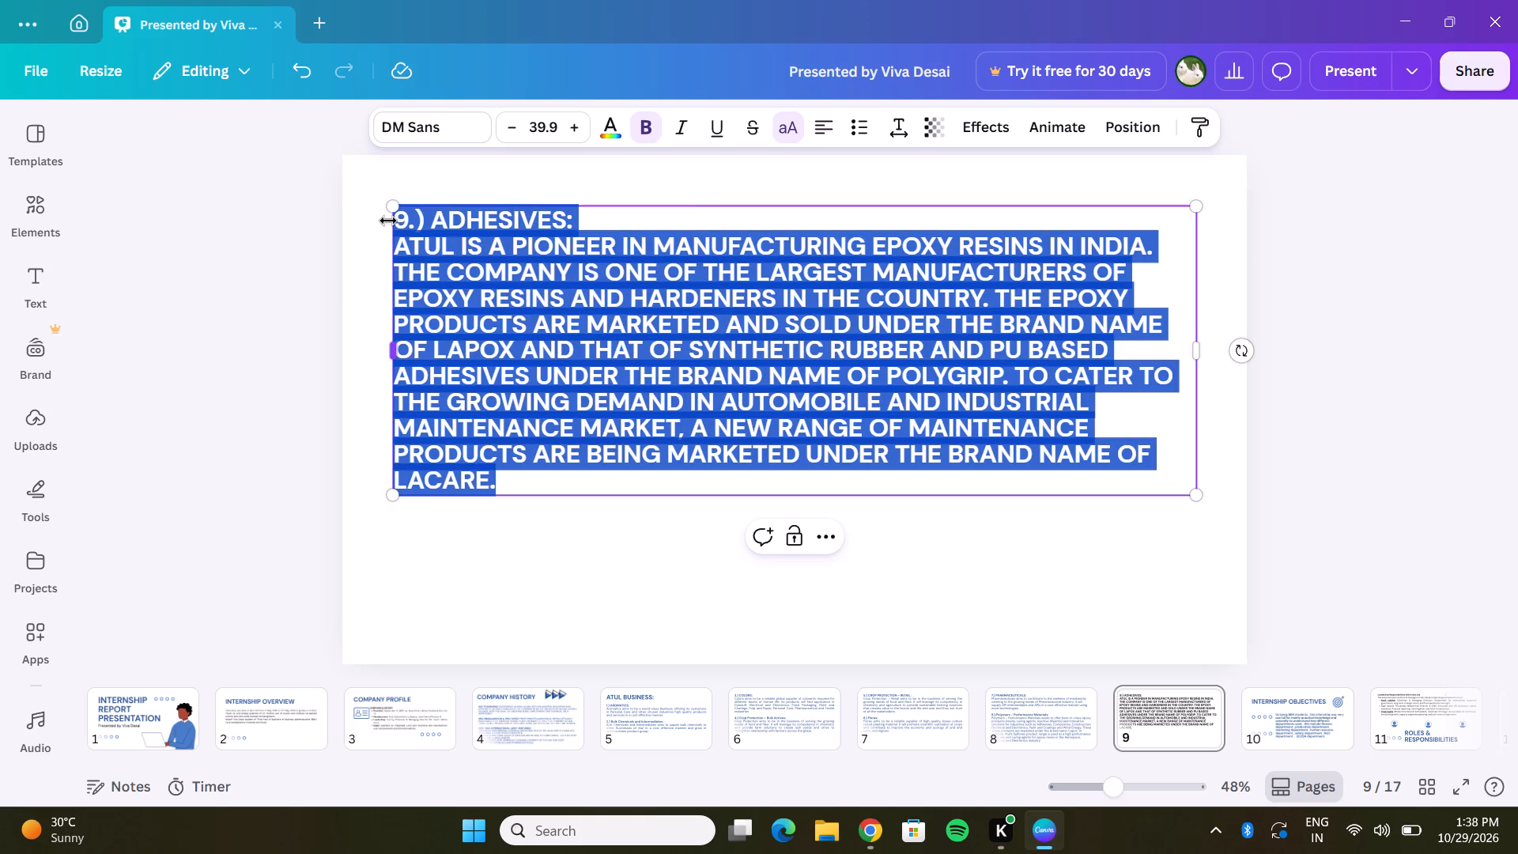
pyautogui.moveTo(388, 221); pyautogui.dragTo(389, 221)
pyautogui.click(630, 132)
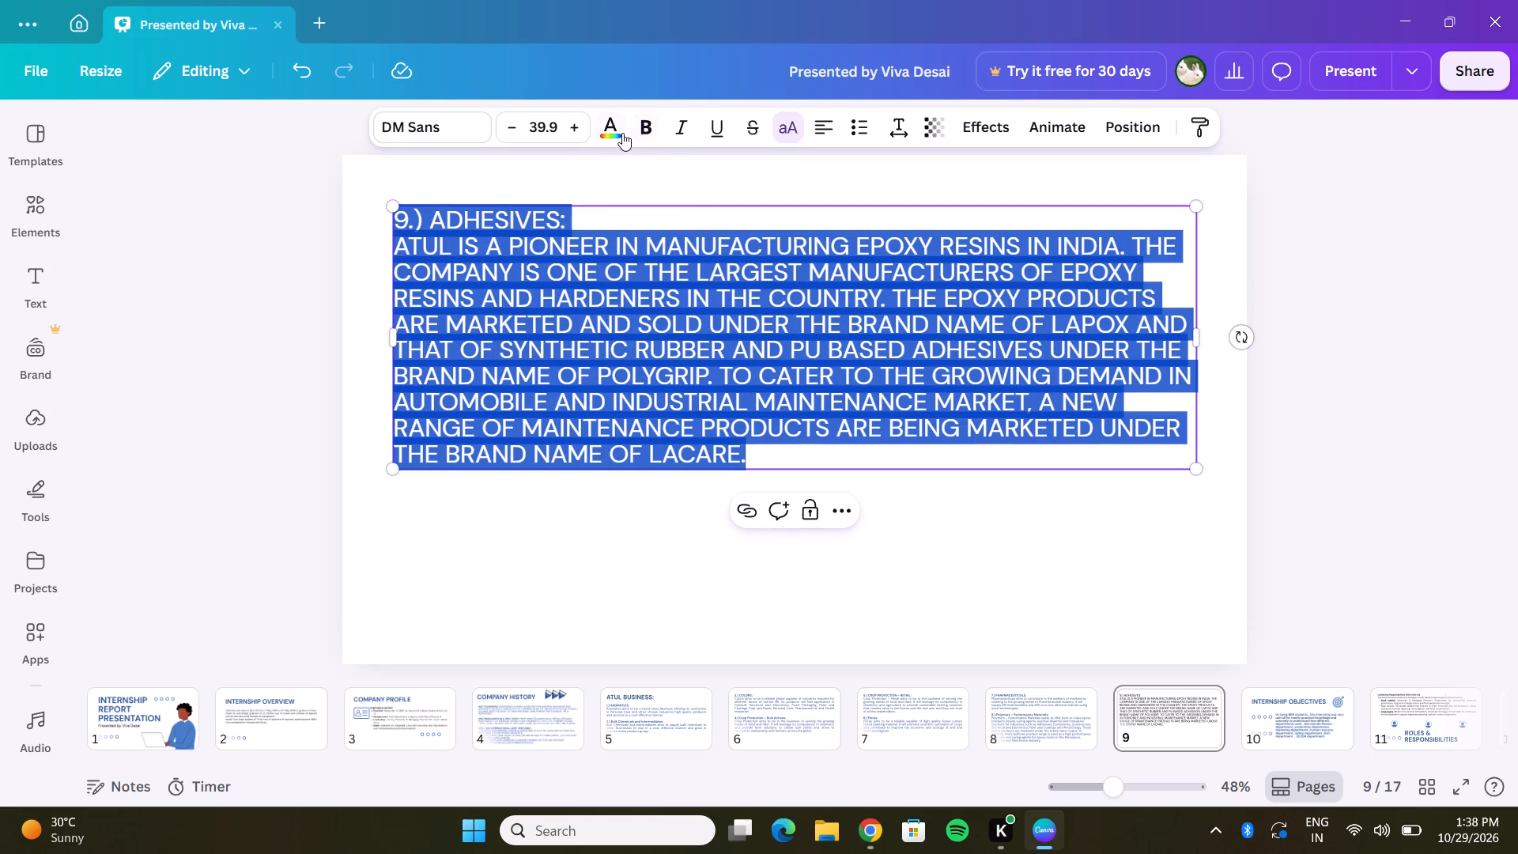
pyautogui.click(621, 133)
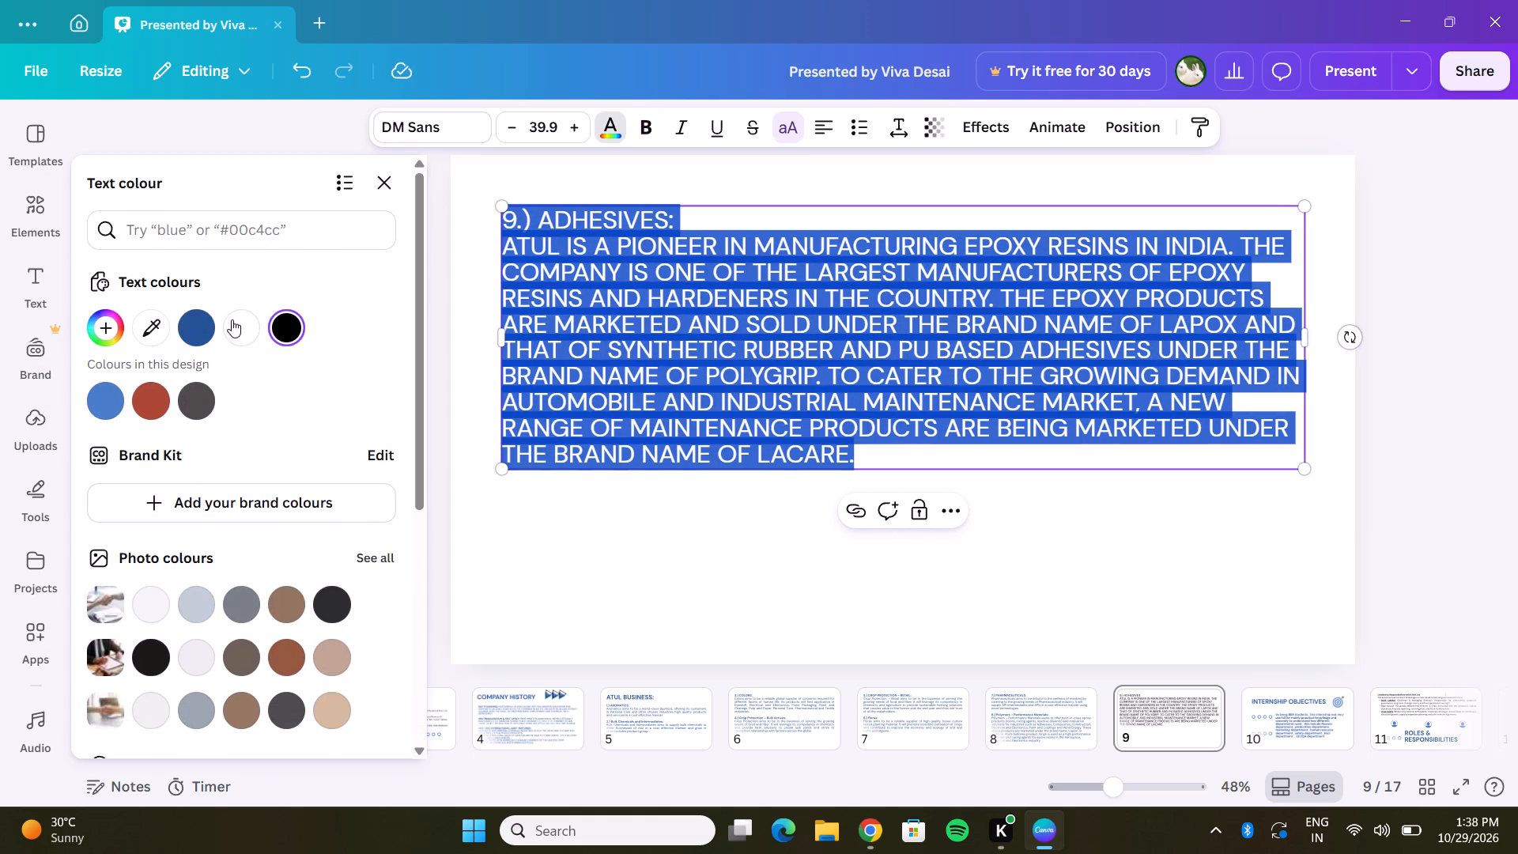
pyautogui.click(209, 319)
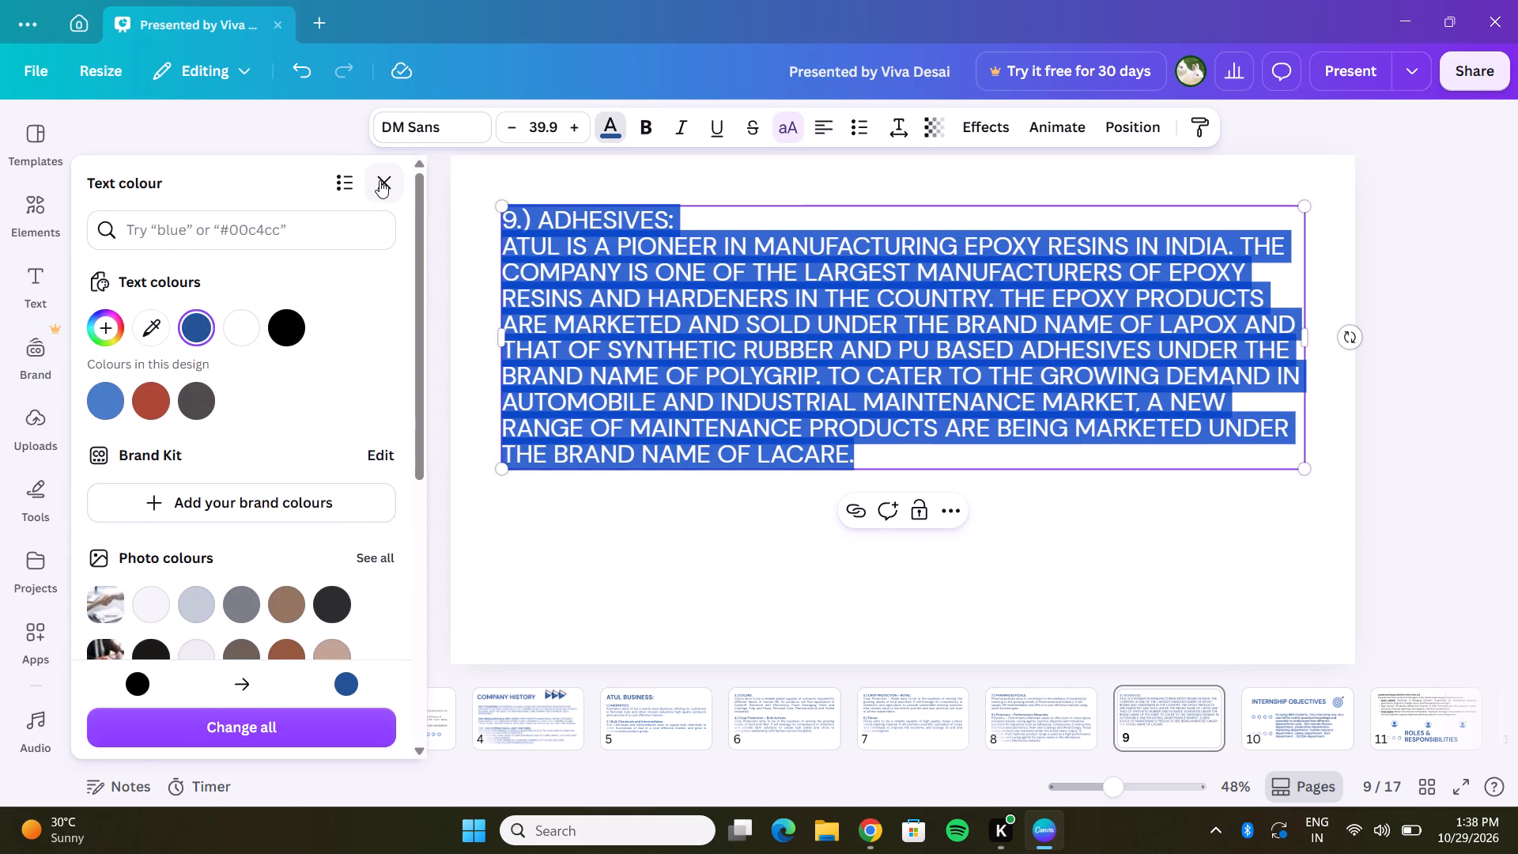
pyautogui.click(379, 180)
# Turn off all-caps for the Adhesives description paragraph, leaving out its heading.
pyautogui.click(573, 219)
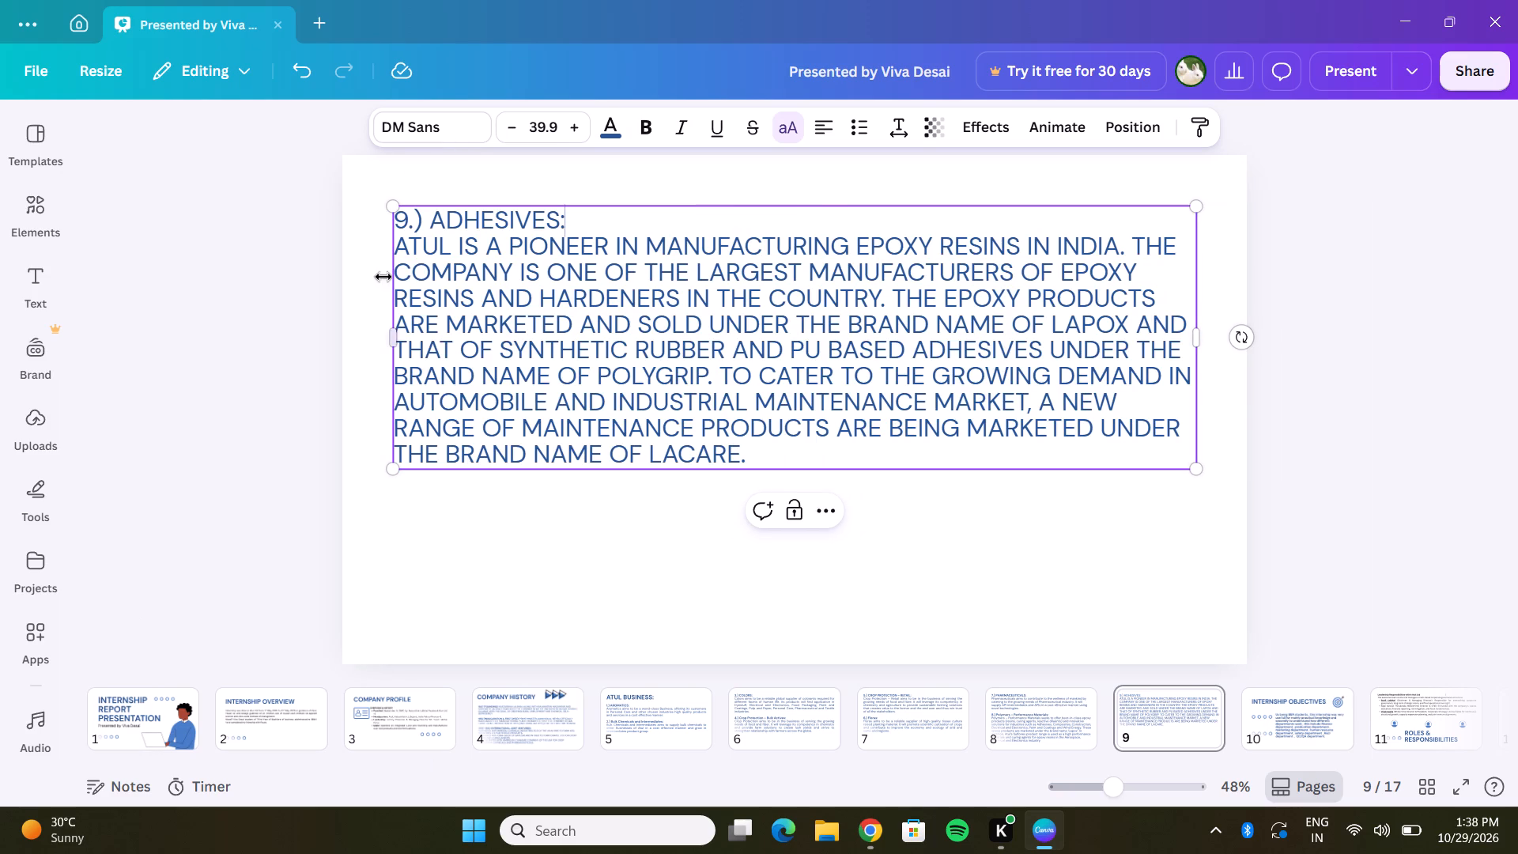
pyautogui.moveTo(405, 244); pyautogui.dragTo(515, 287)
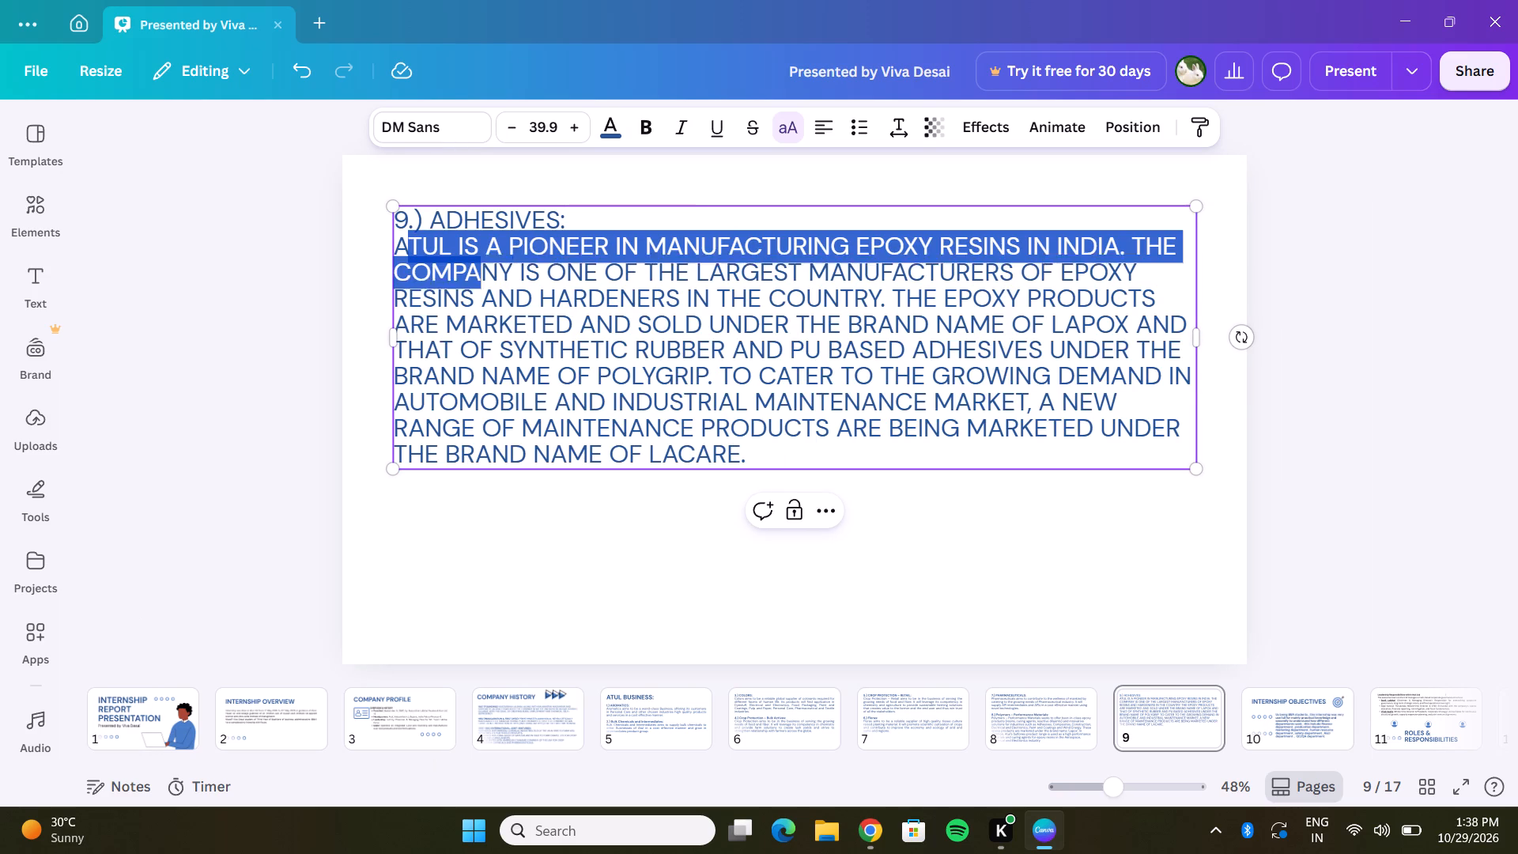
pyautogui.moveTo(515, 287); pyautogui.dragTo(802, 416)
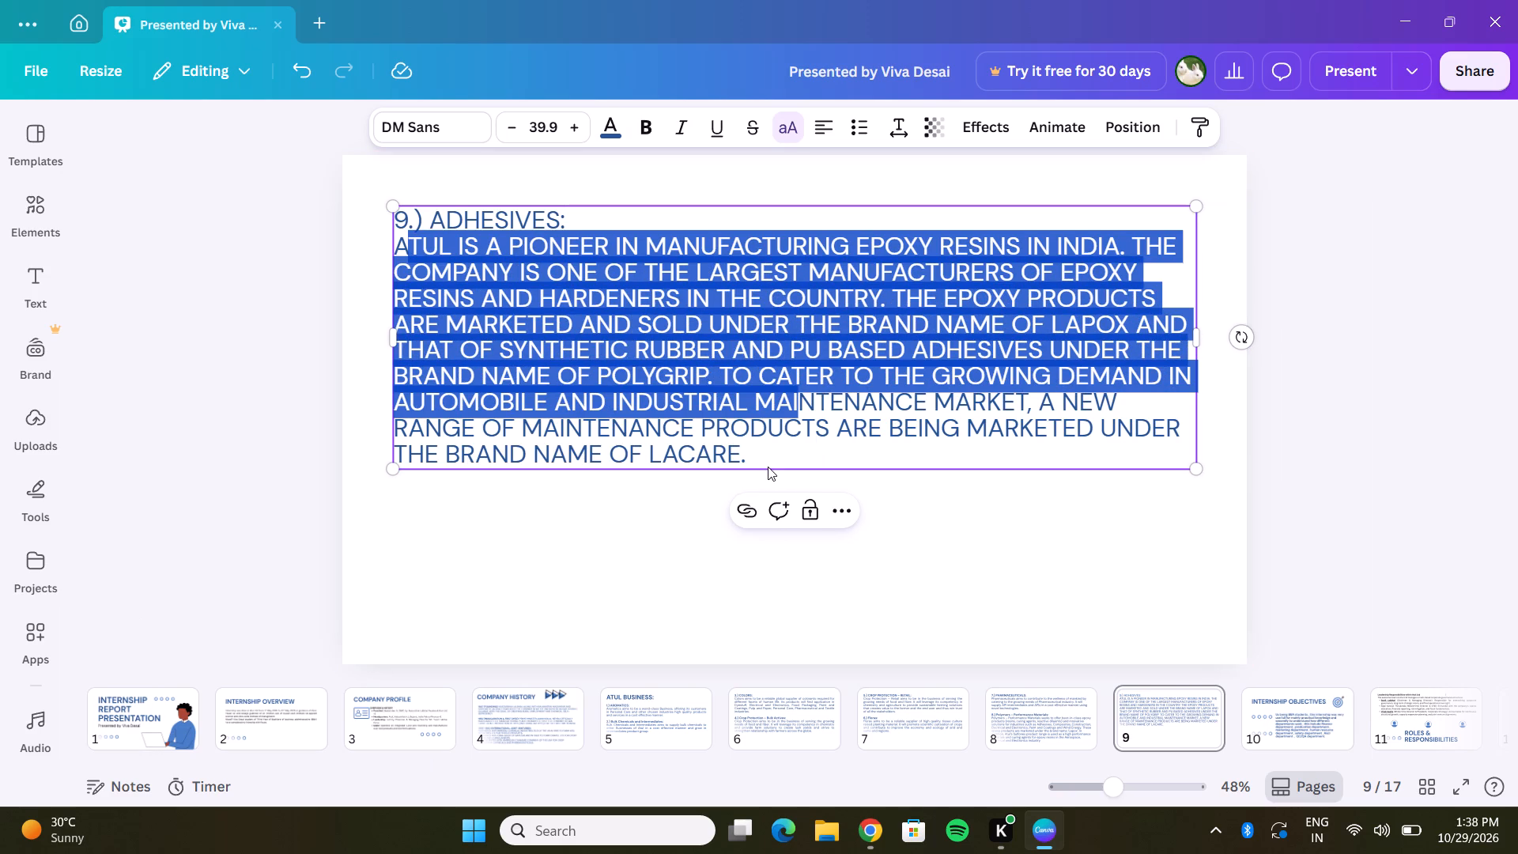
pyautogui.click(756, 459)
pyautogui.moveTo(756, 459); pyautogui.dragTo(468, 254)
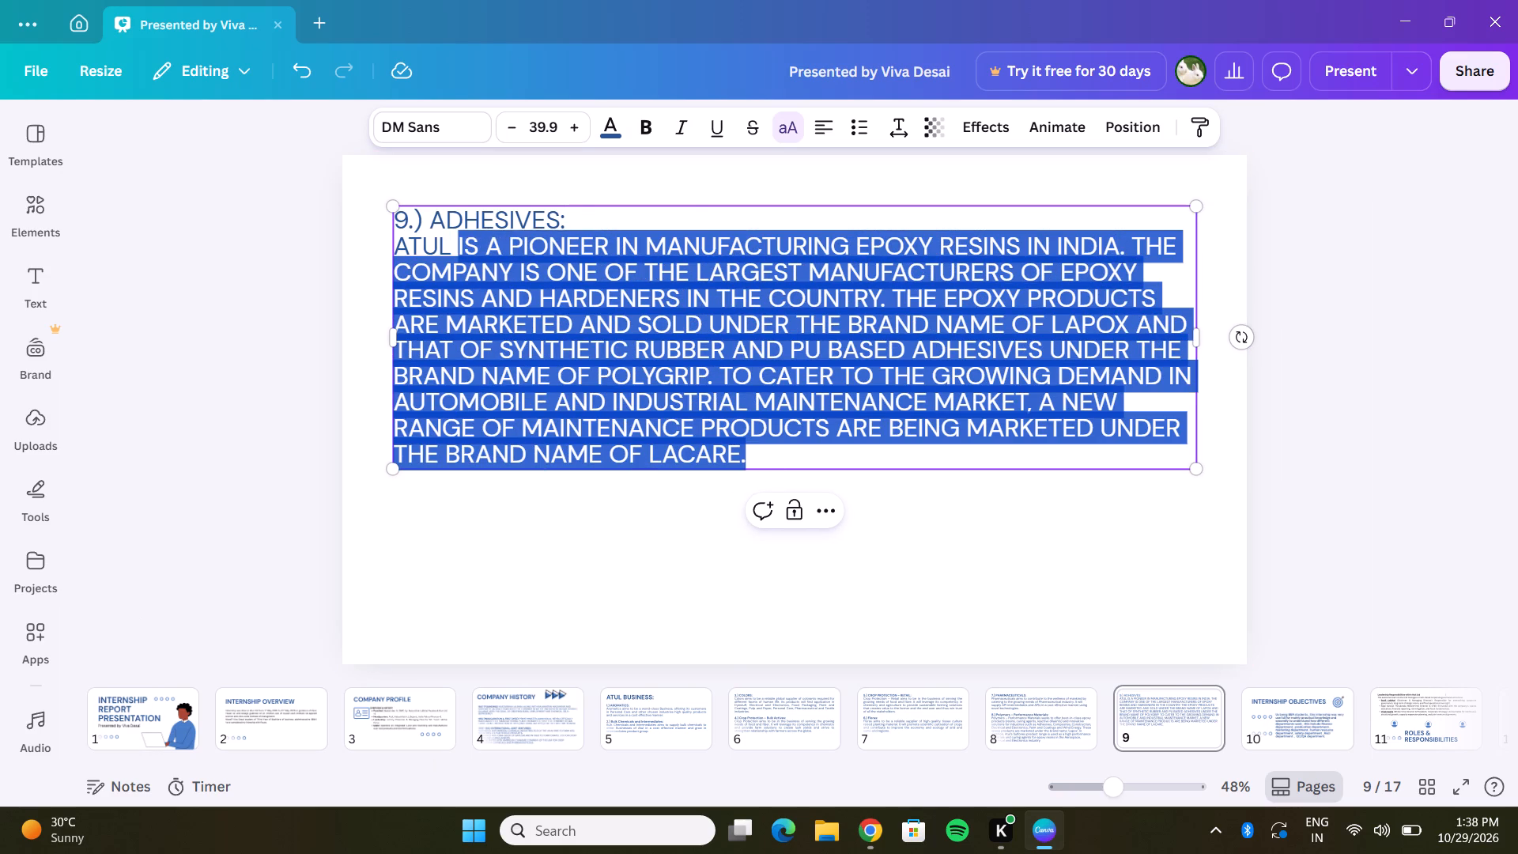
pyautogui.moveTo(468, 254); pyautogui.dragTo(400, 244)
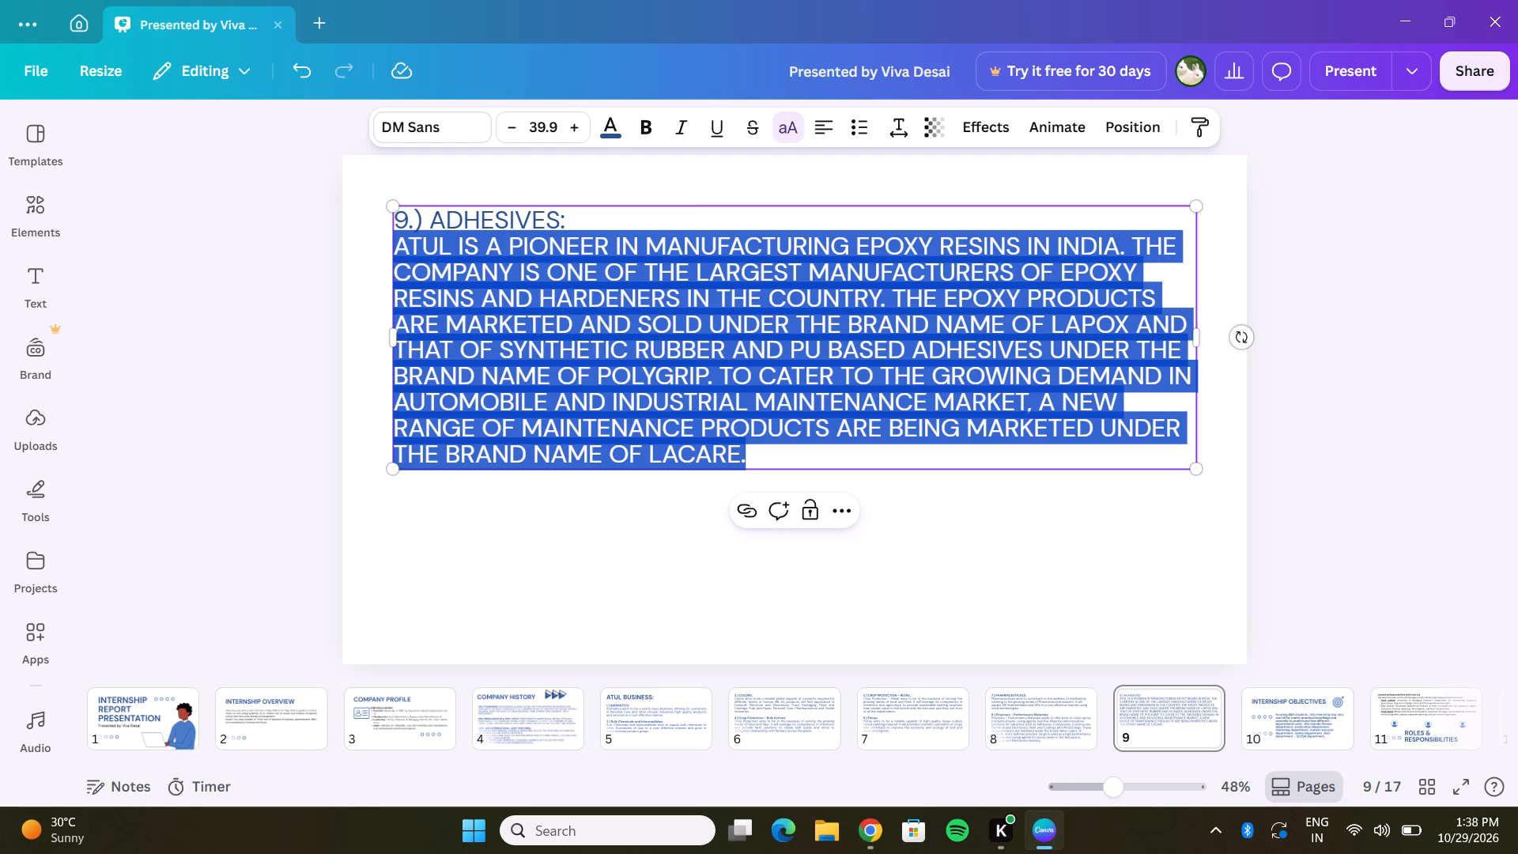
pyautogui.hotkey('ctrl', 'shift', 'k')
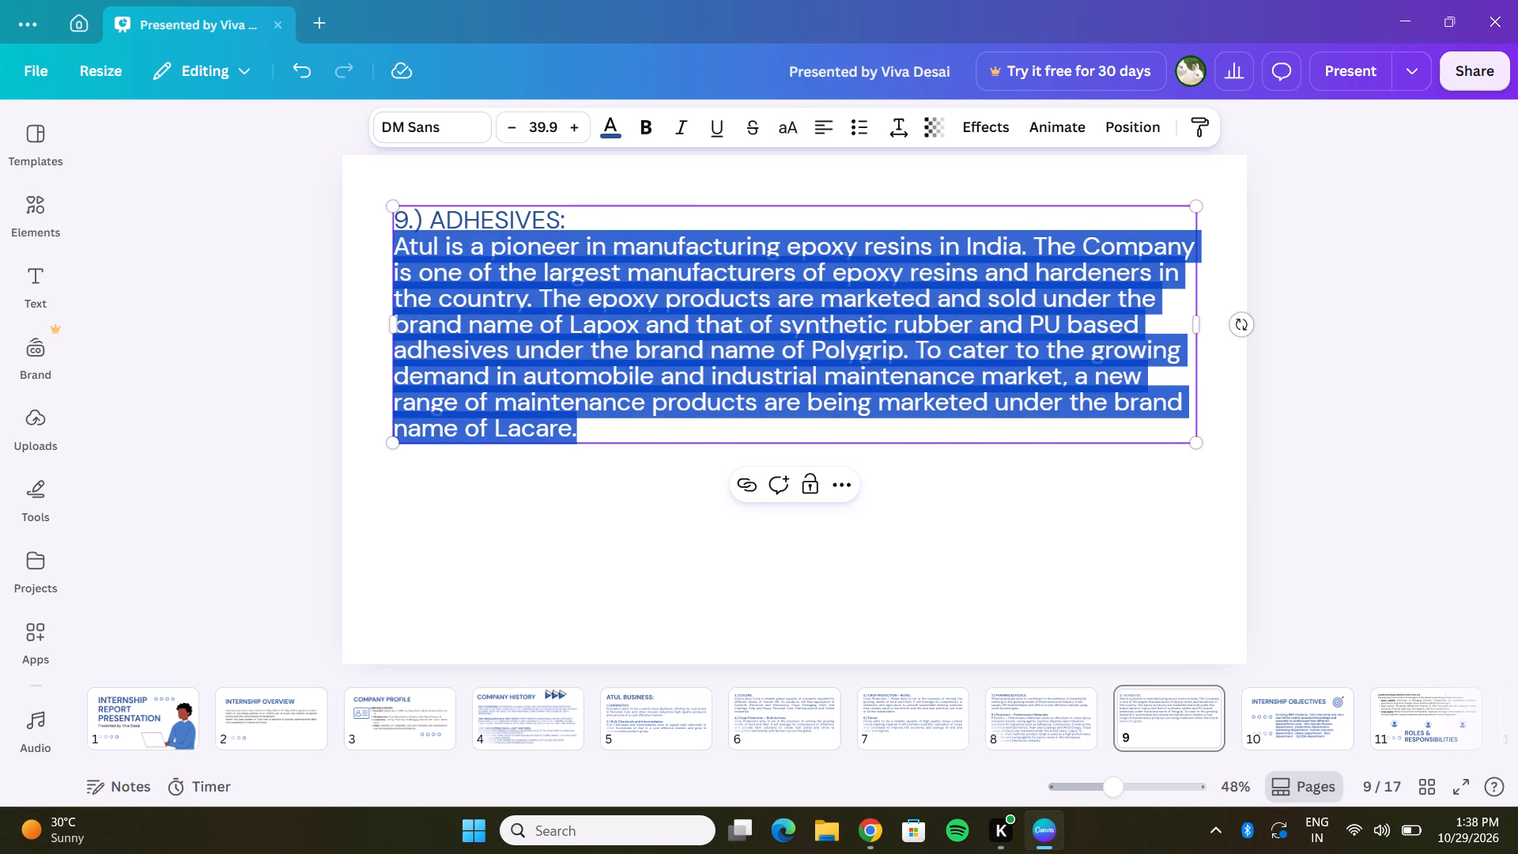
# Make the "9.) ADHESIVES:" heading bold.
pyautogui.moveTo(566, 218); pyautogui.dragTo(392, 220)
pyautogui.hotkey('ctrl', 'b')
# Copy the Value added services heading and description from Atul's businesses page and paste them below the Adhesives paragraph after a blank line.
pyautogui.click(597, 439)
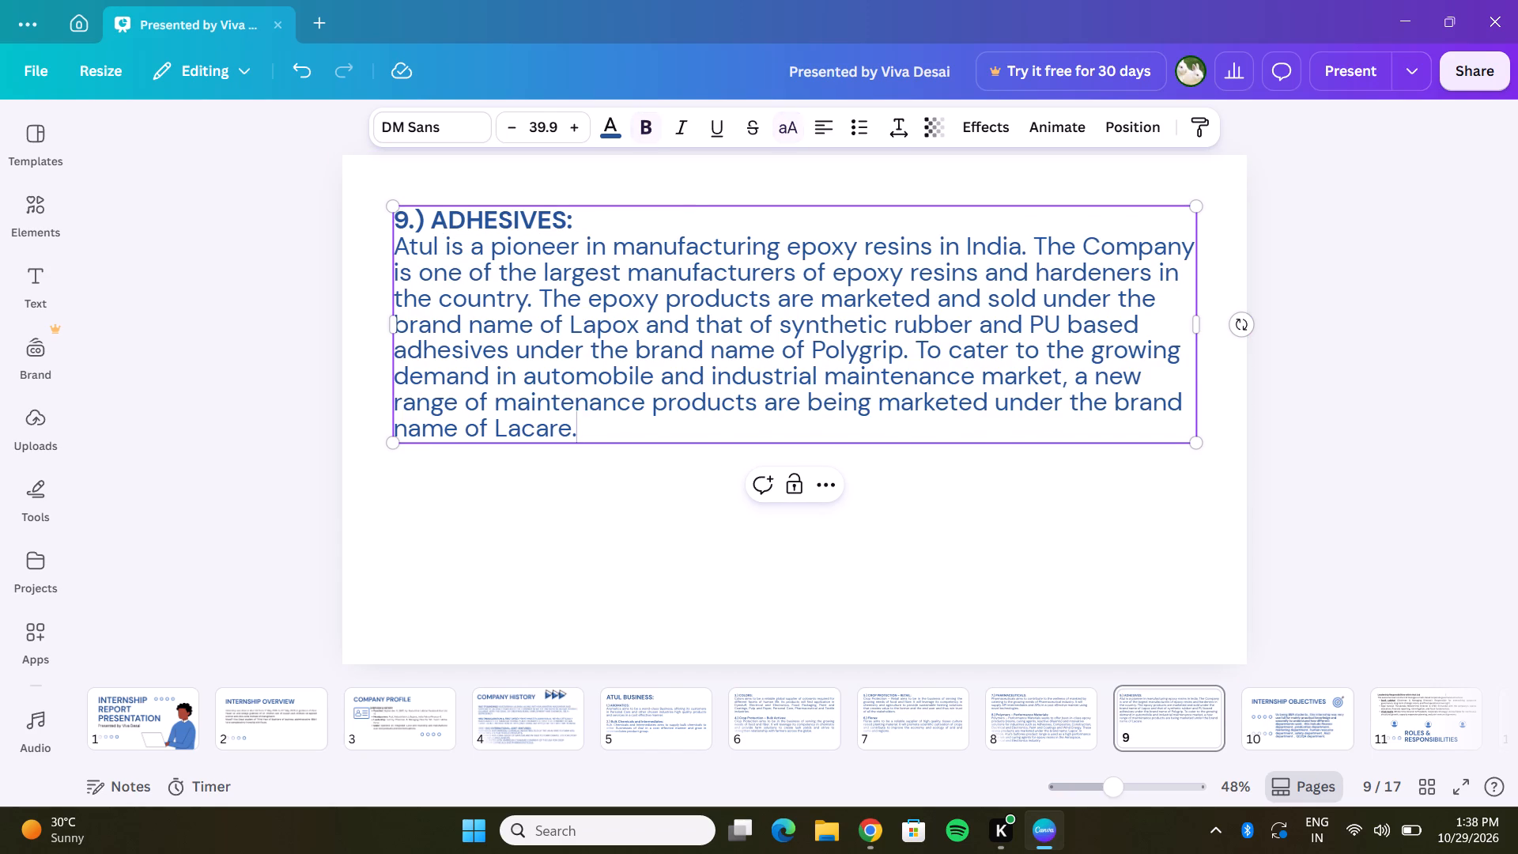
pyautogui.press('Return')
pyautogui.press('Return')
pyautogui.hotkey('alt', 'Tab')
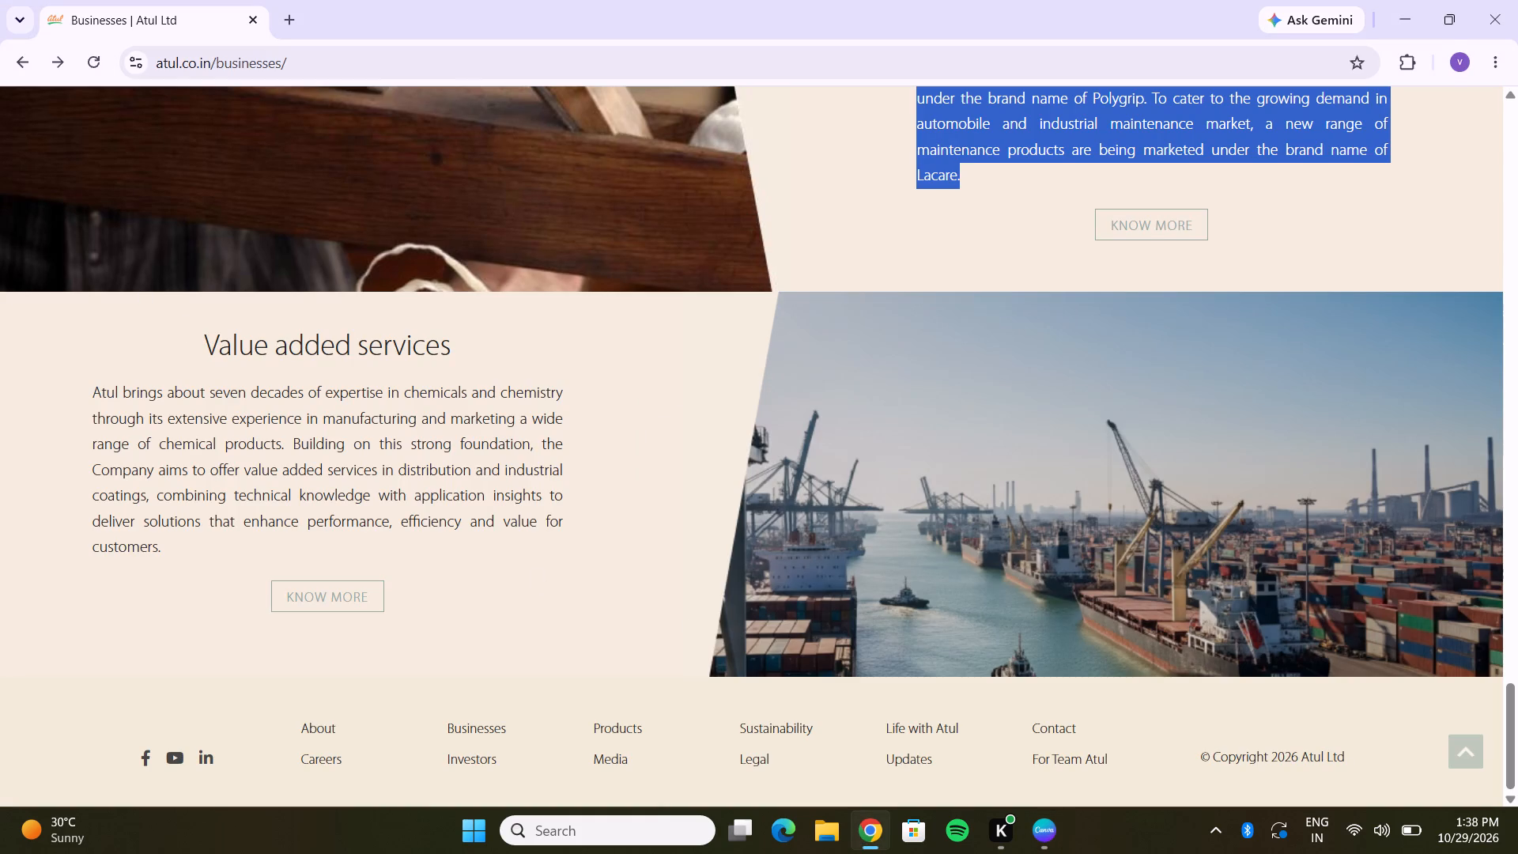
pyautogui.moveTo(206, 339); pyautogui.dragTo(253, 560)
pyautogui.hotkey('ctrl', 'c')
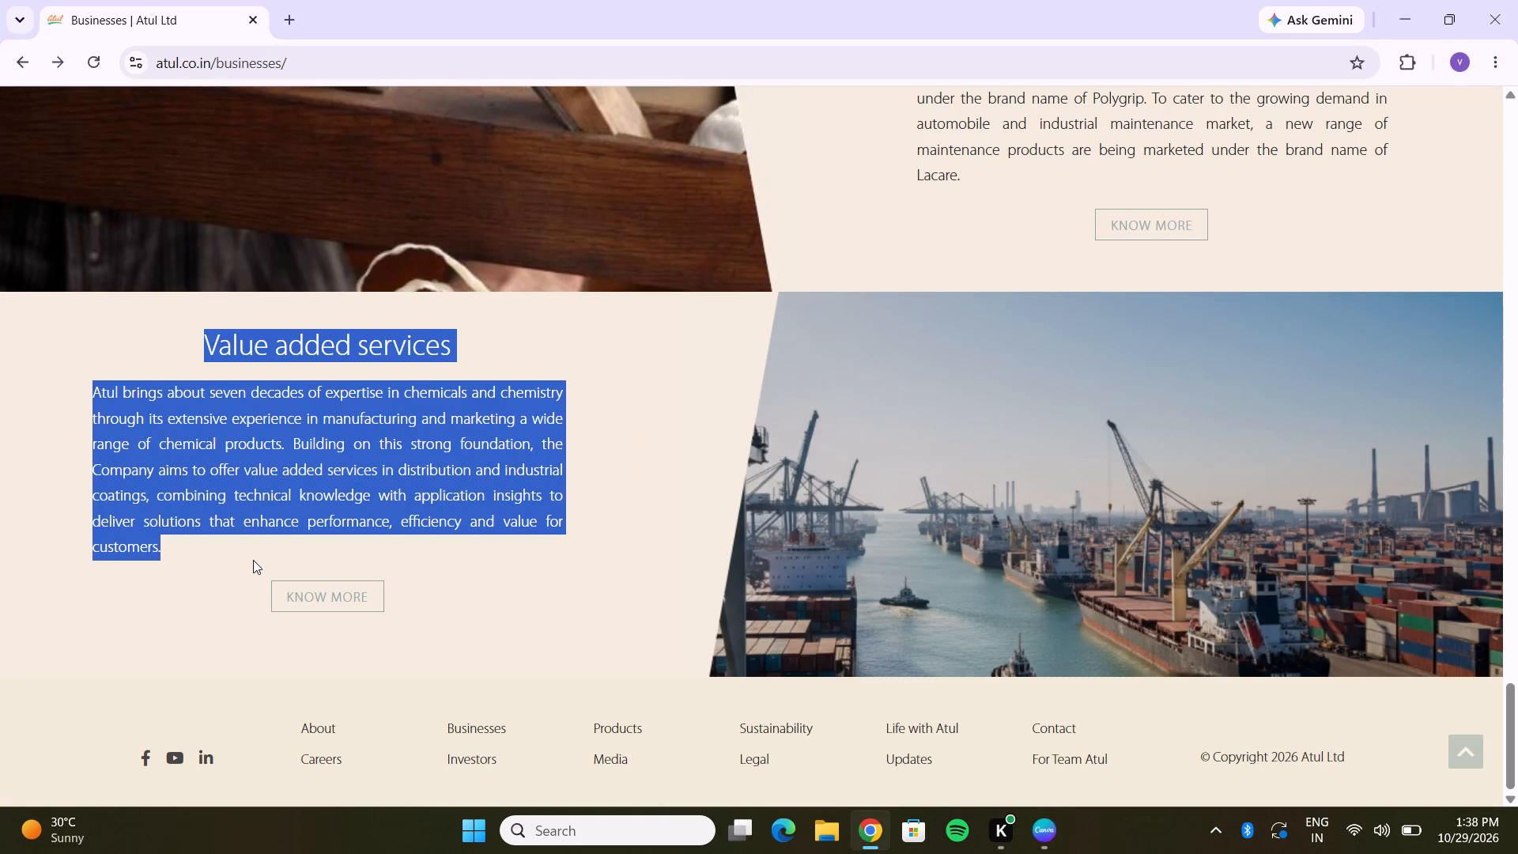
pyautogui.hotkey('alt', 'Tab')
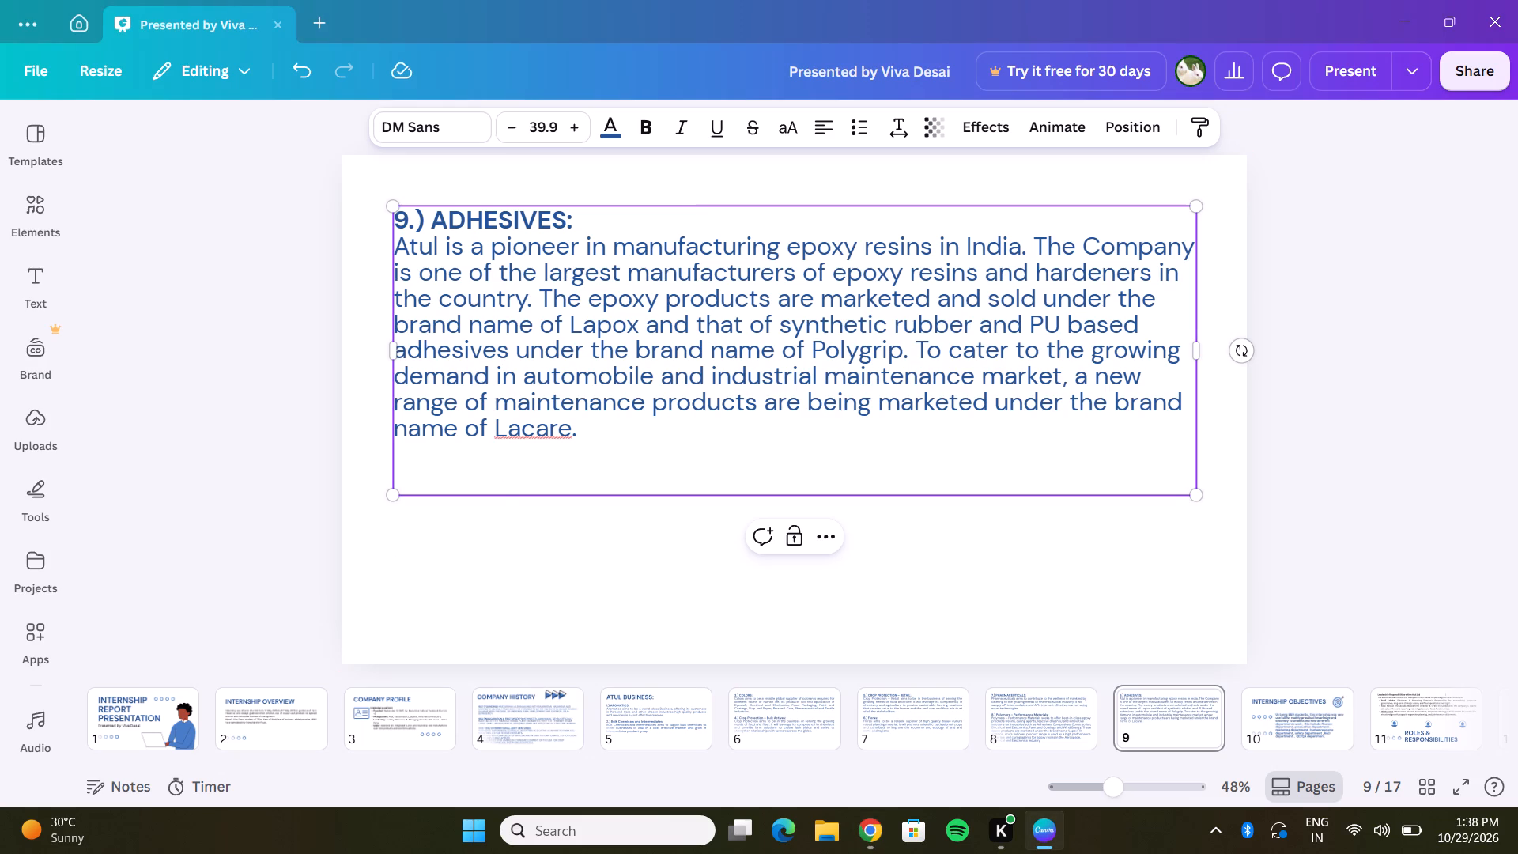
pyautogui.click(432, 475)
pyautogui.click(413, 480)
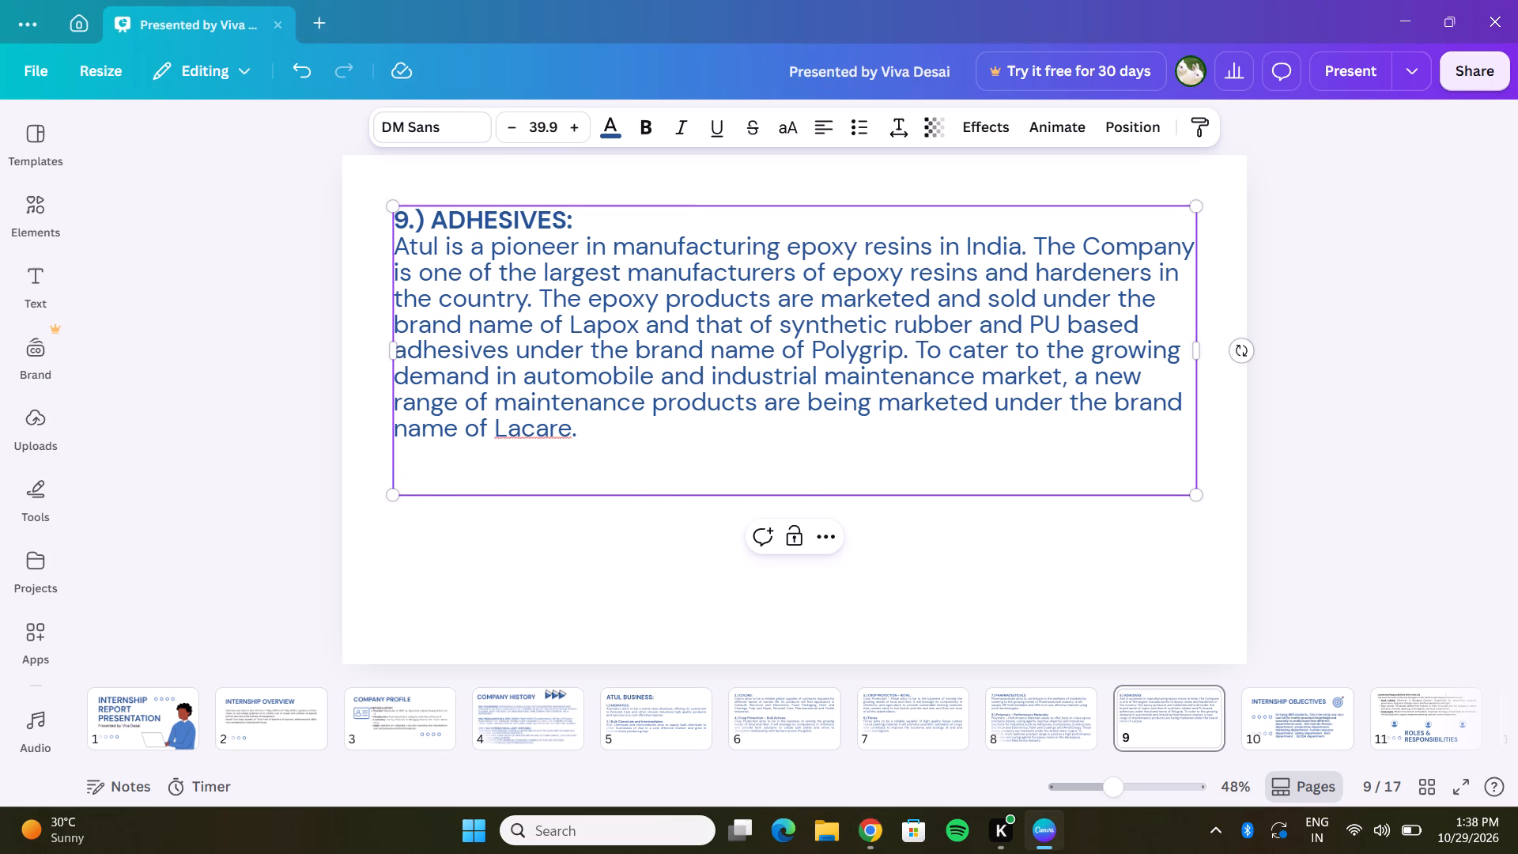
pyautogui.hotkey('ctrl', 'v')
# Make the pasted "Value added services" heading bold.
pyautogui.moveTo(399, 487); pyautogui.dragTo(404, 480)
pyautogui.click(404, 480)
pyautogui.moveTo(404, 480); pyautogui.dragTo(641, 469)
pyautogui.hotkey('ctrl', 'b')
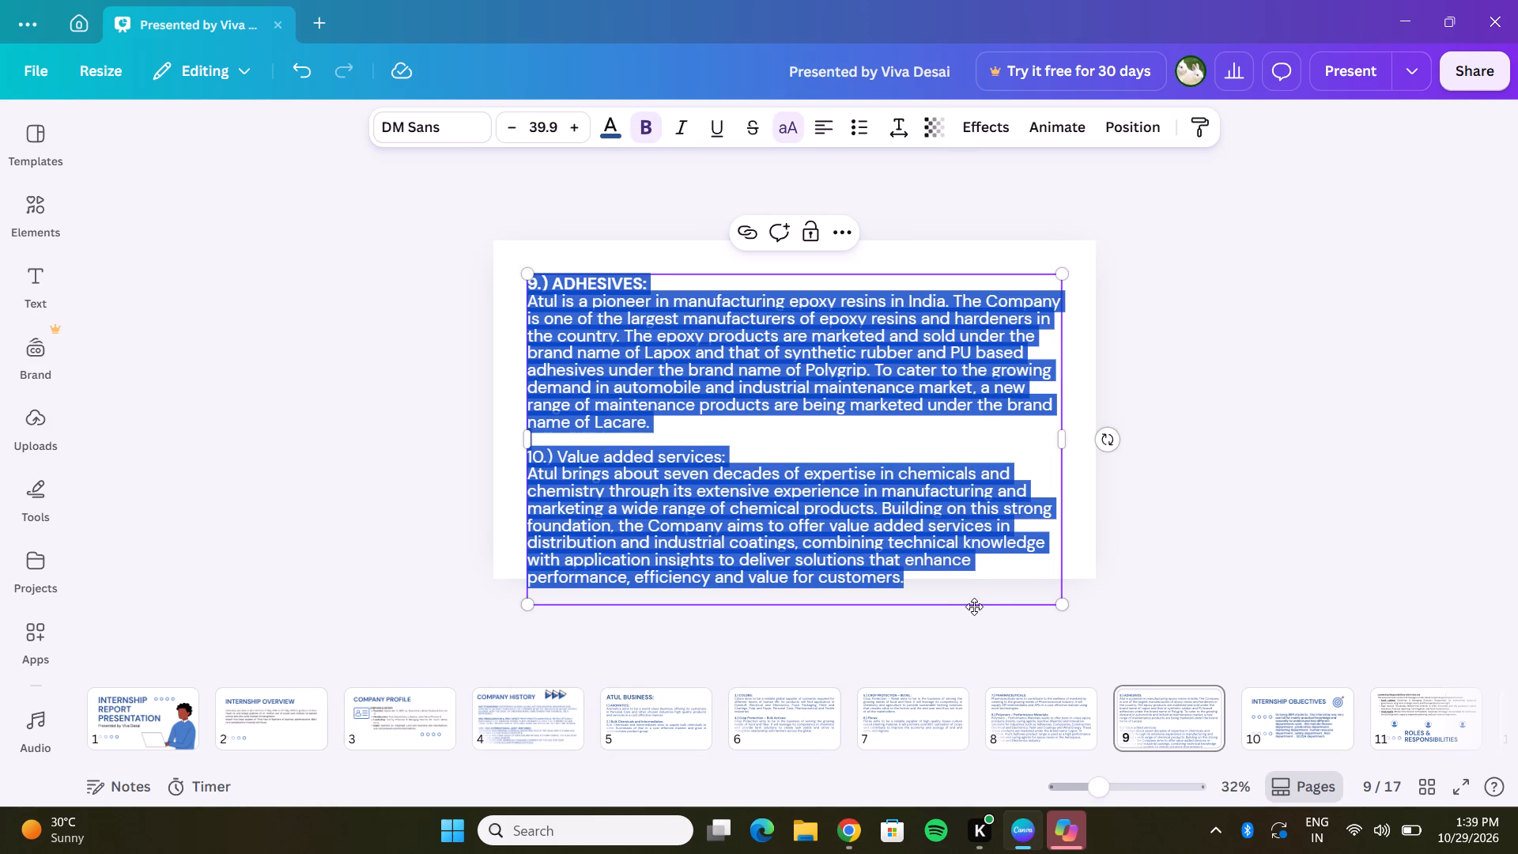
pyautogui.tripleClick(512, 130)
pyautogui.click(512, 130)
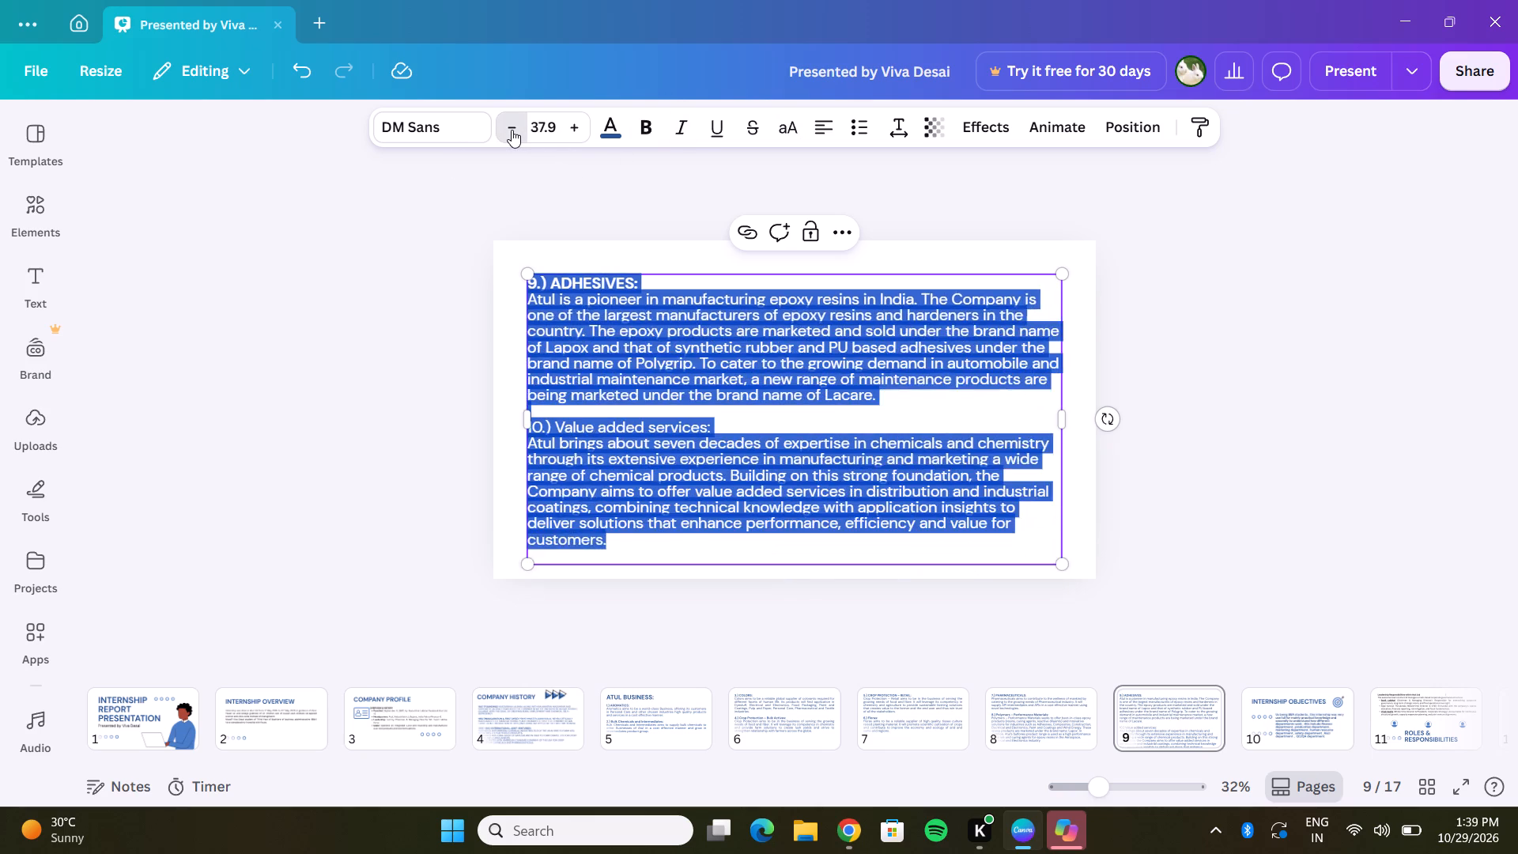
pyautogui.click(512, 130)
pyautogui.click(352, 231)
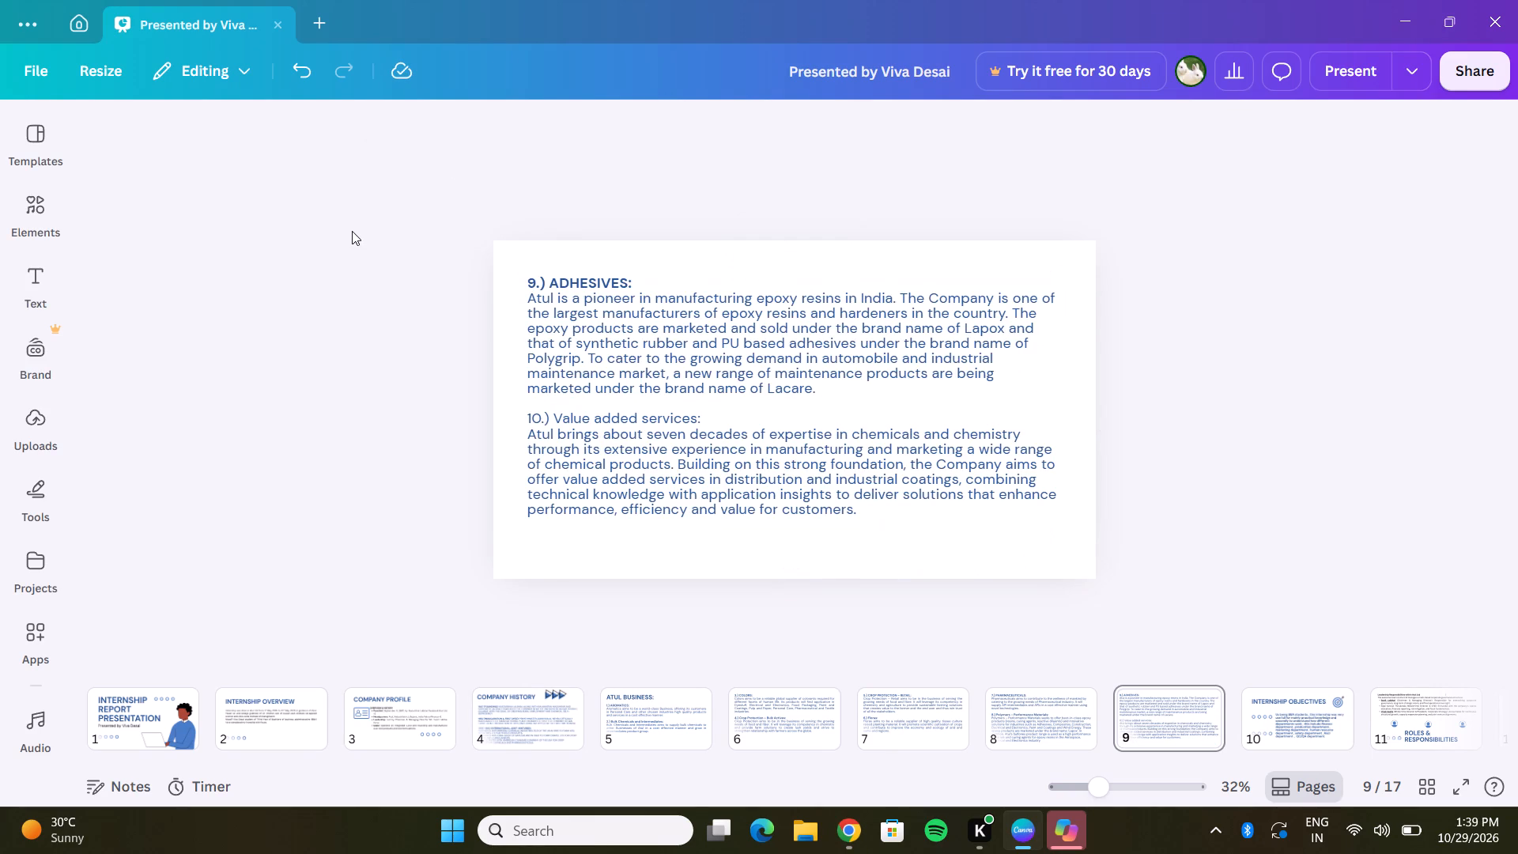
# Make the "10.) Value added services:" heading bold.
pyautogui.click(694, 410)
pyautogui.moveTo(709, 424); pyautogui.dragTo(689, 421)
pyautogui.click(689, 421)
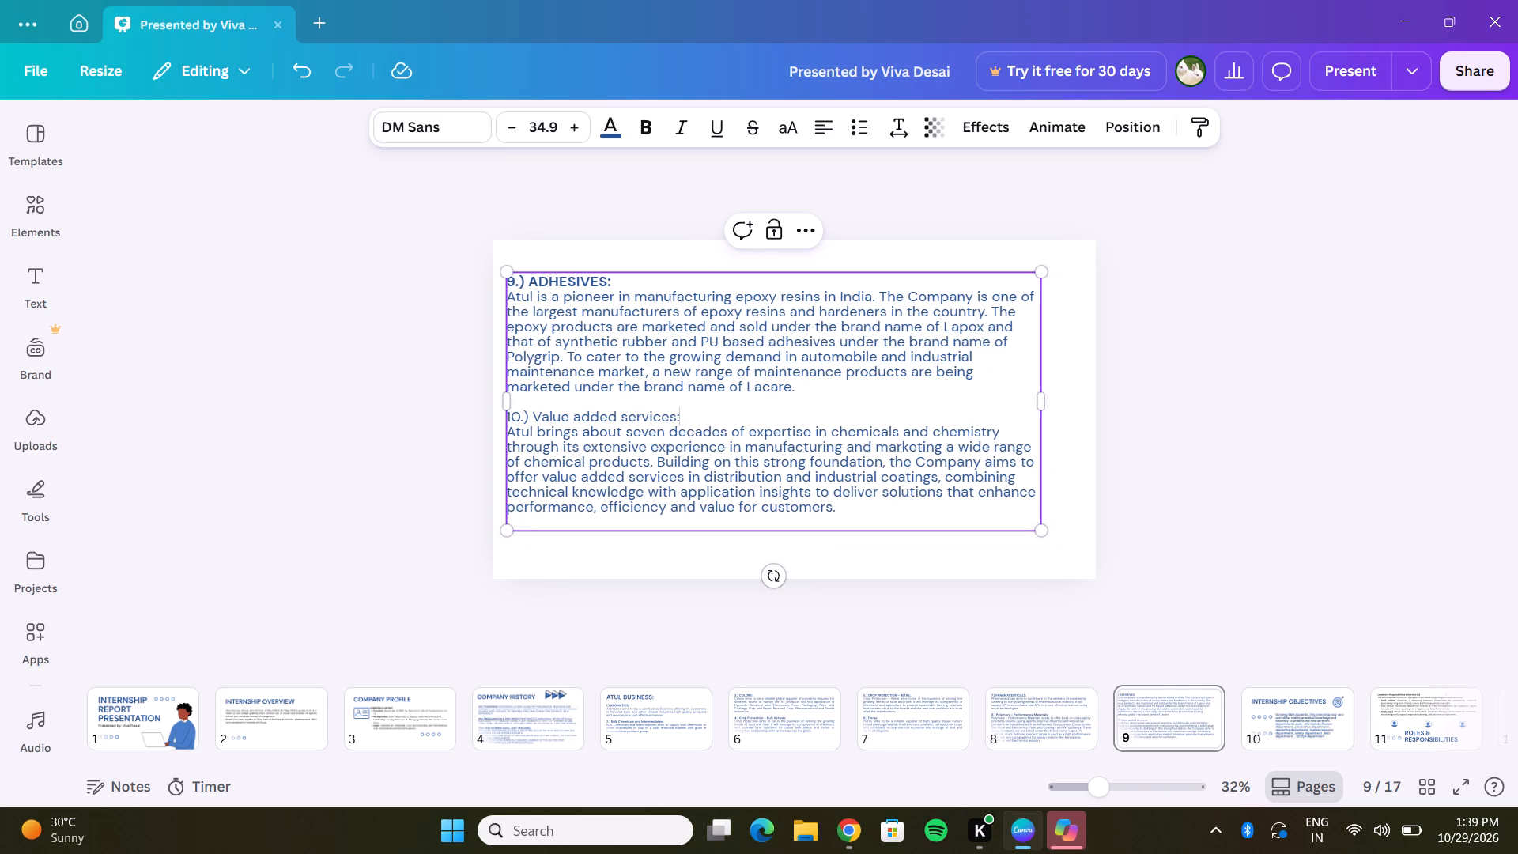
pyautogui.moveTo(683, 421); pyautogui.dragTo(506, 415)
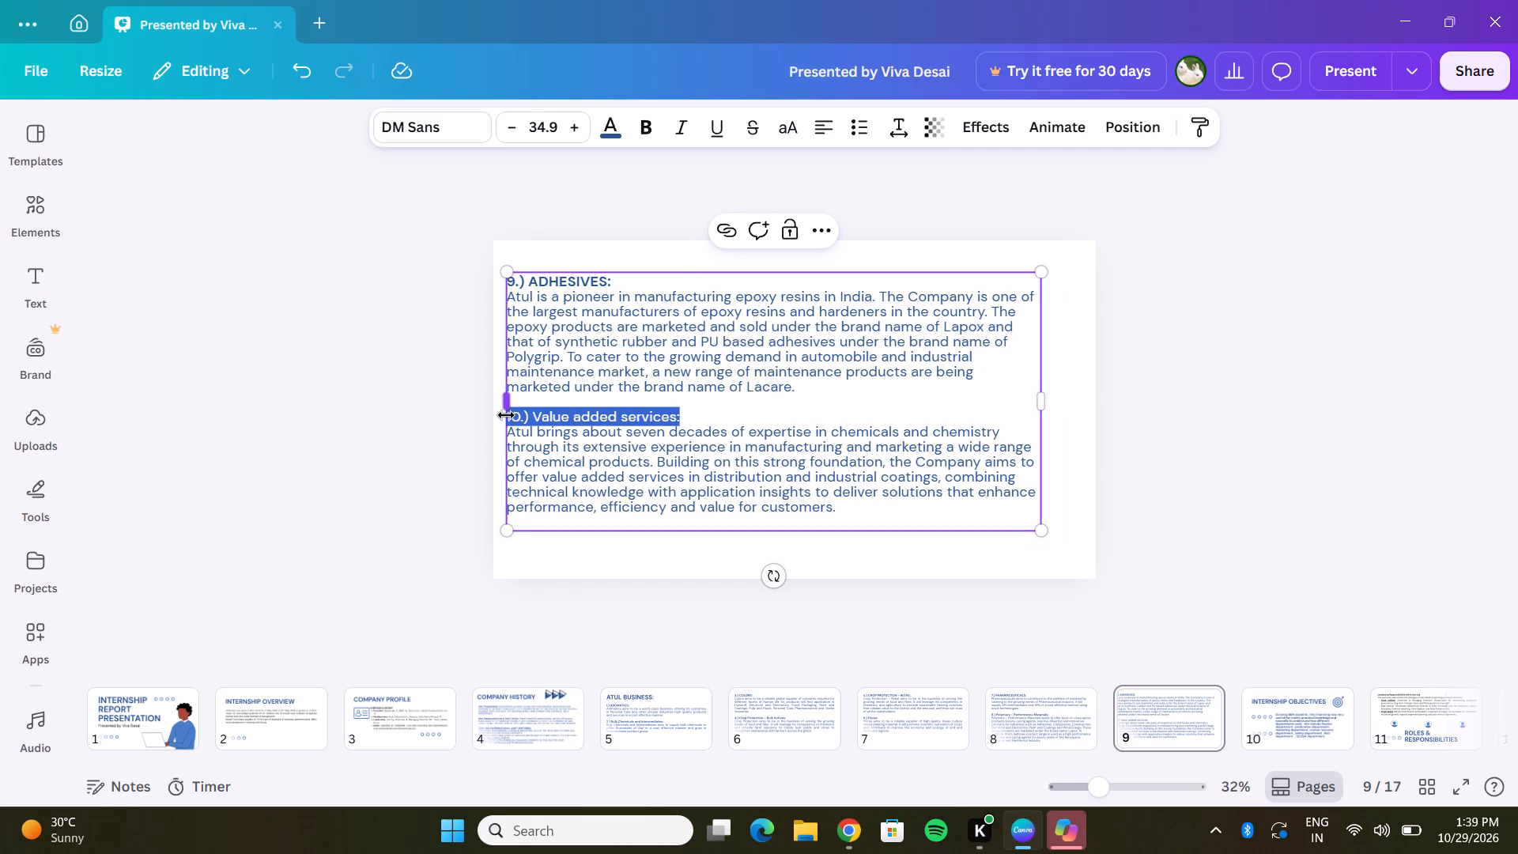
pyautogui.hotkey('ctrl', 'b')
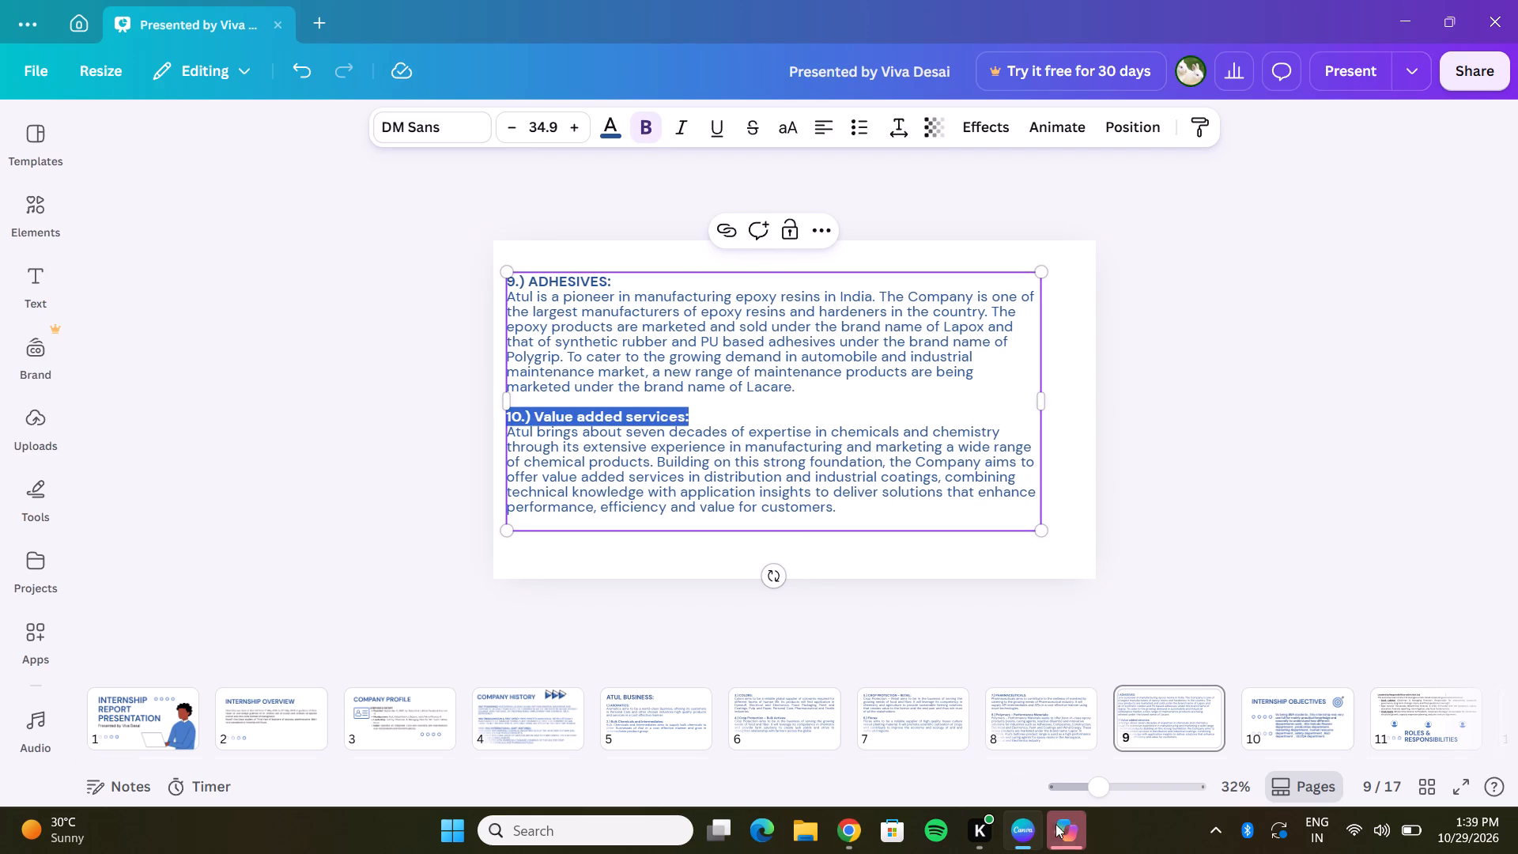